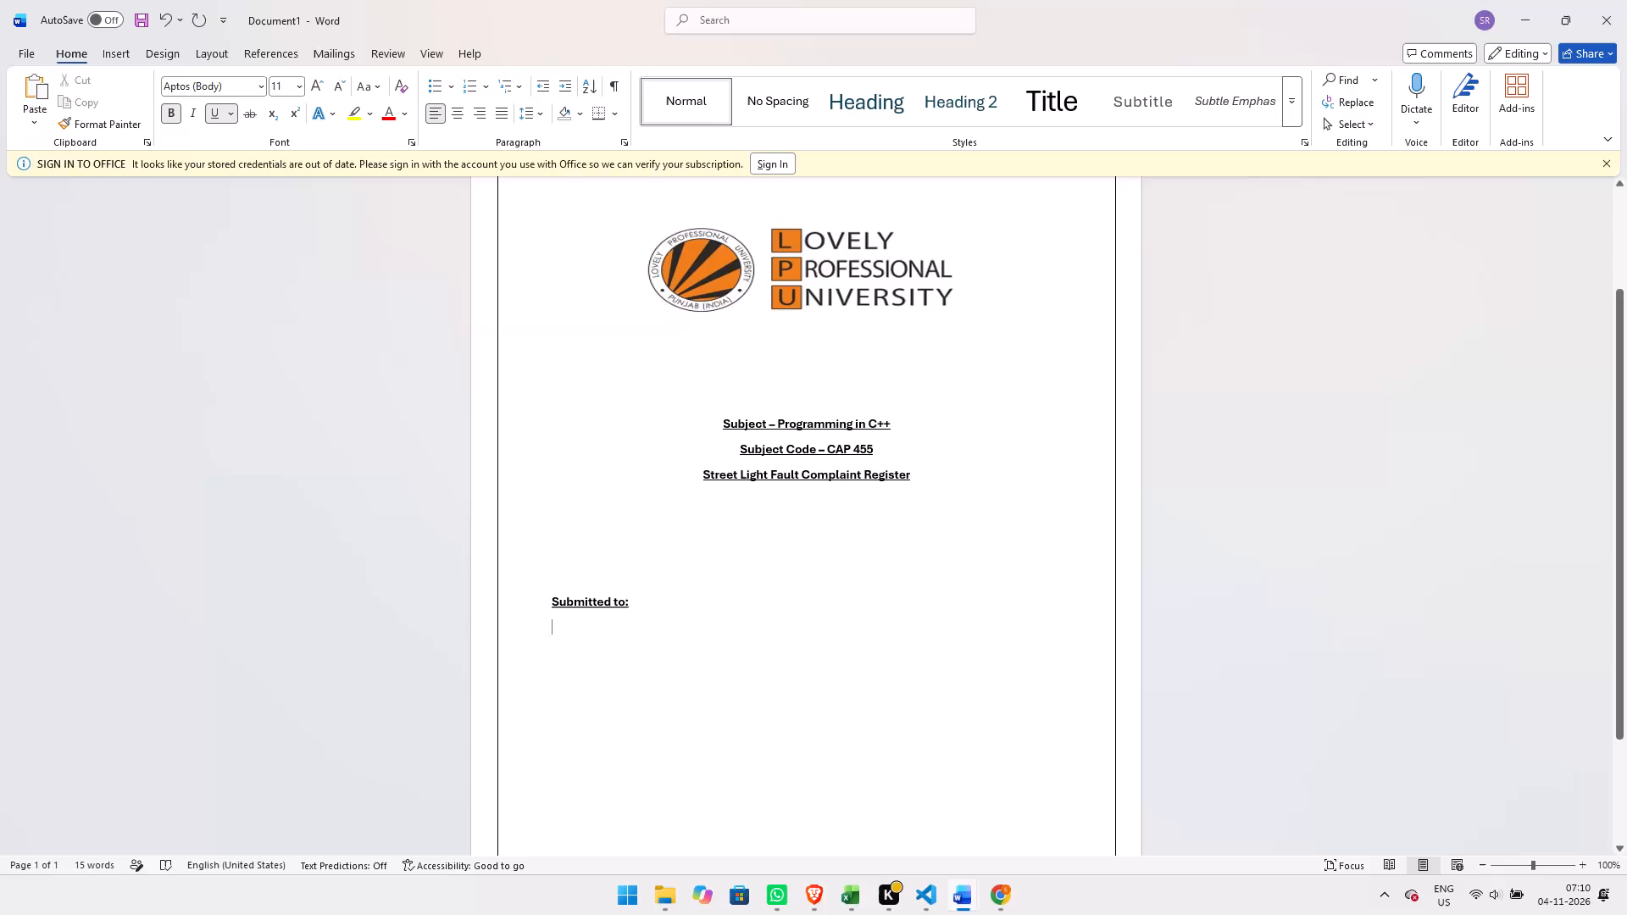
Enter "Dr," on the line below "Submitted to:".
text(Dr)
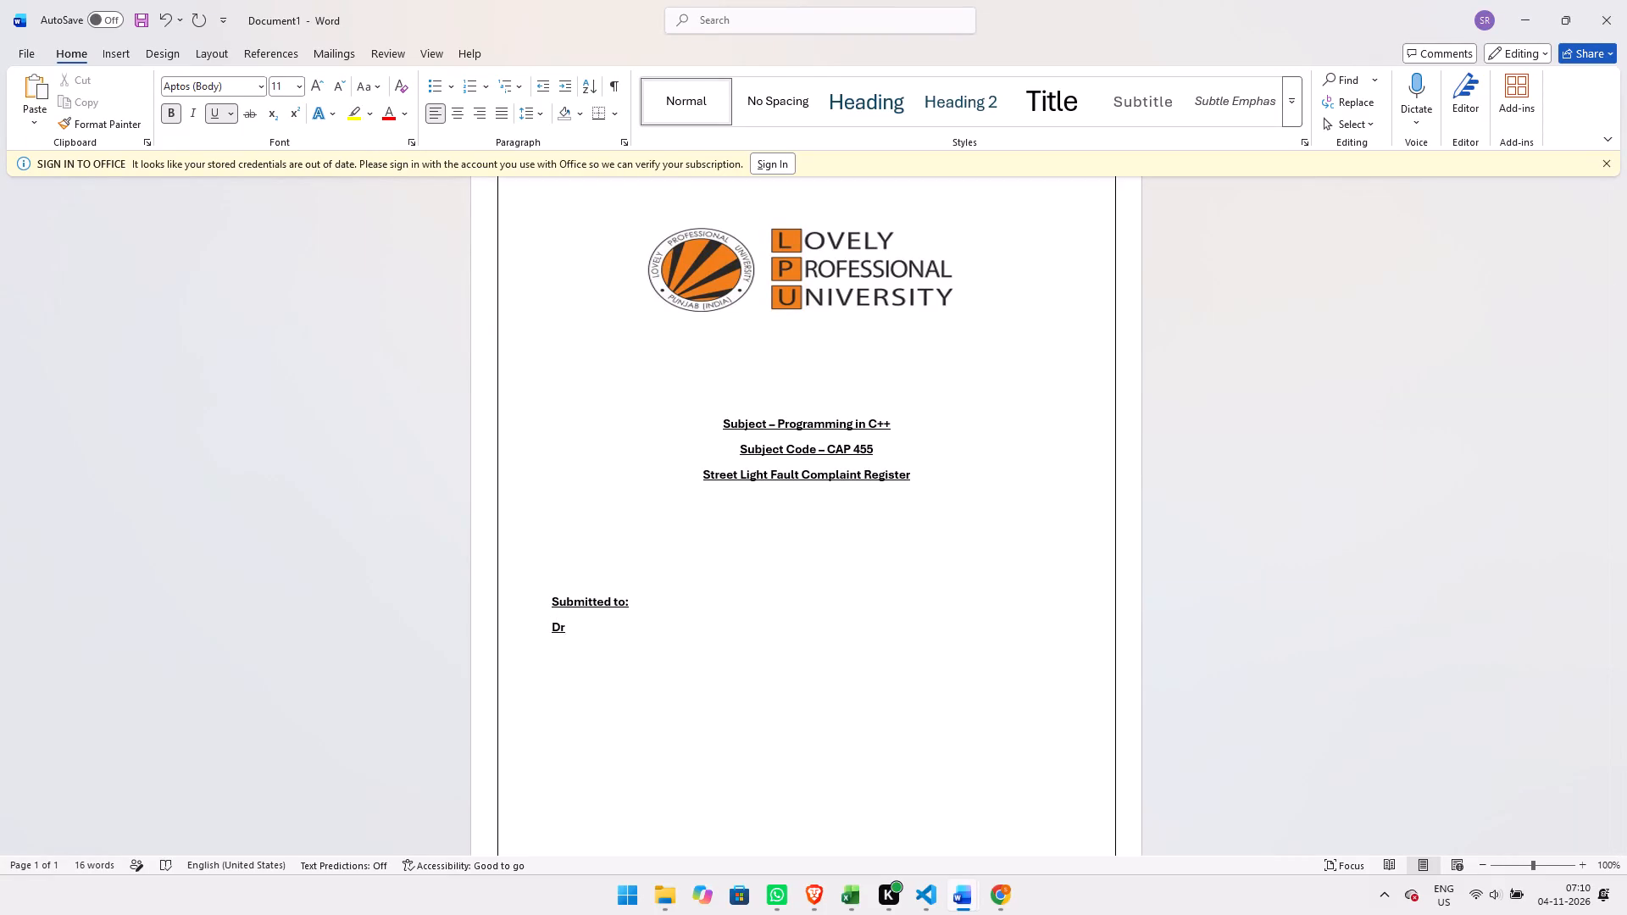
text(,)
key(space)
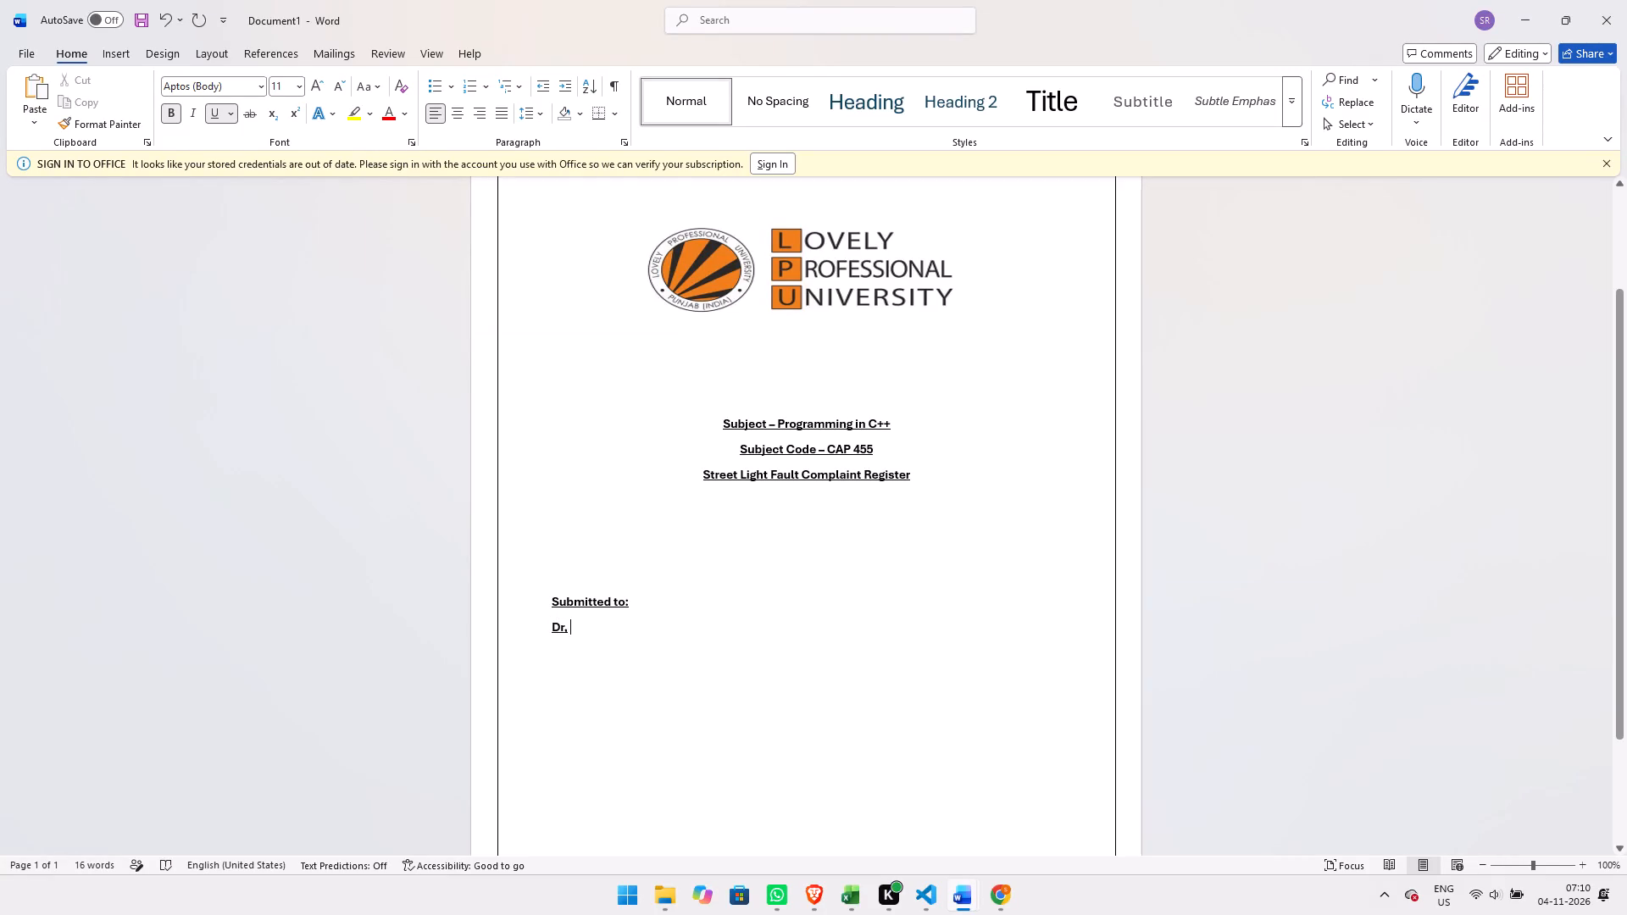
Remove the underline from the "Dr," line and from the "Submitted to:" heading above it.
drag(578, 631, 545, 631)
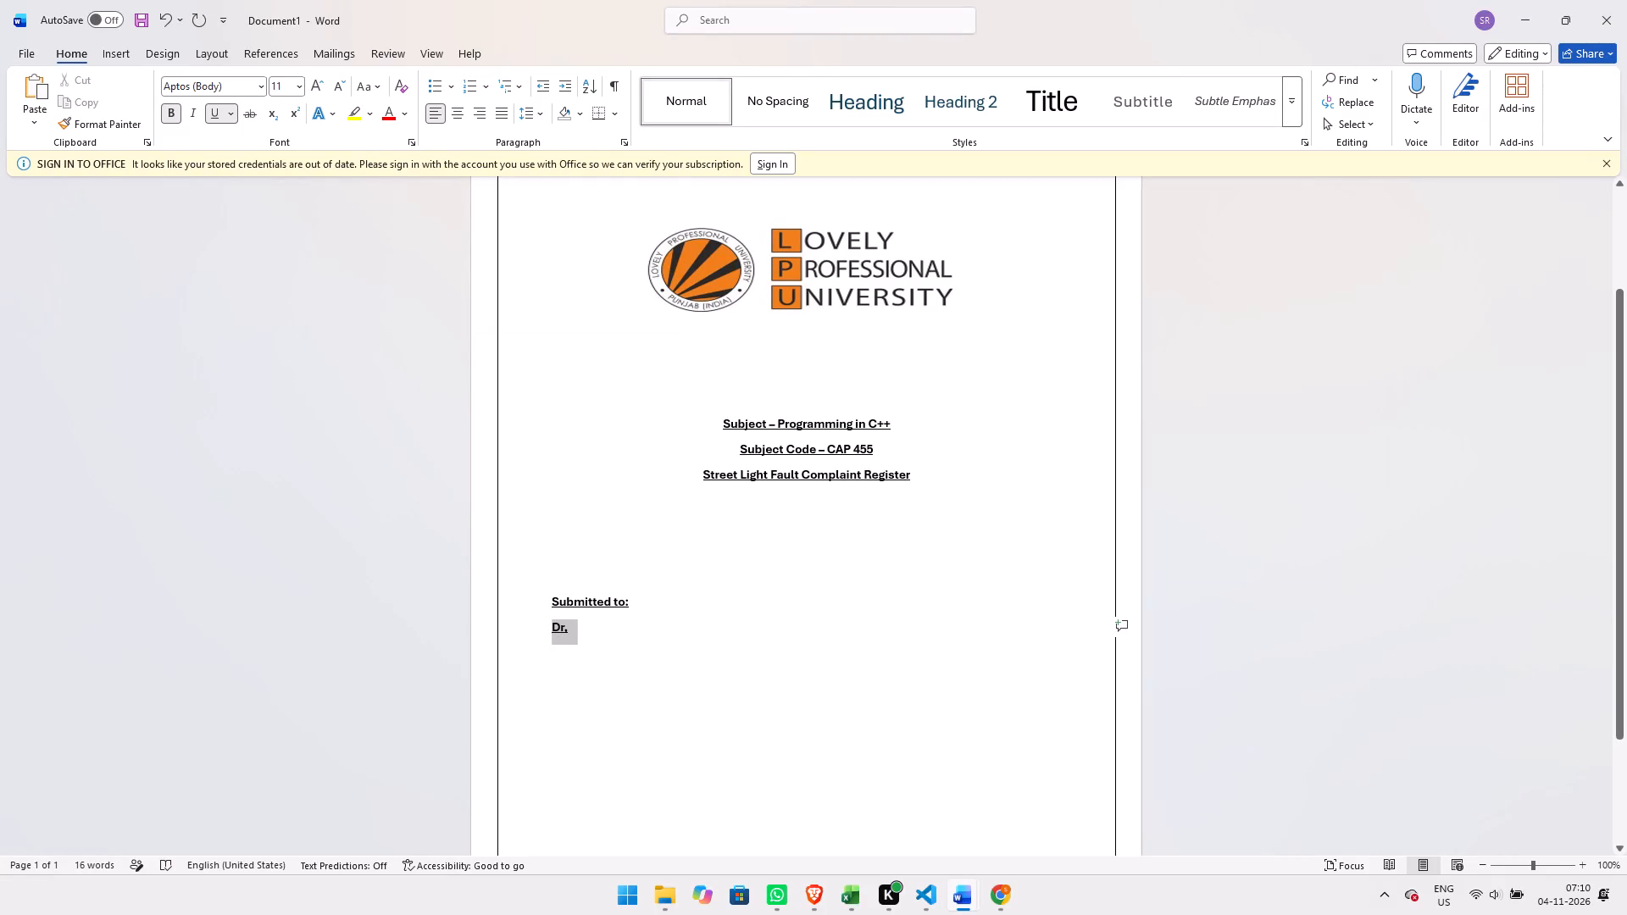
drag(545, 631, 543, 631)
click(598, 600)
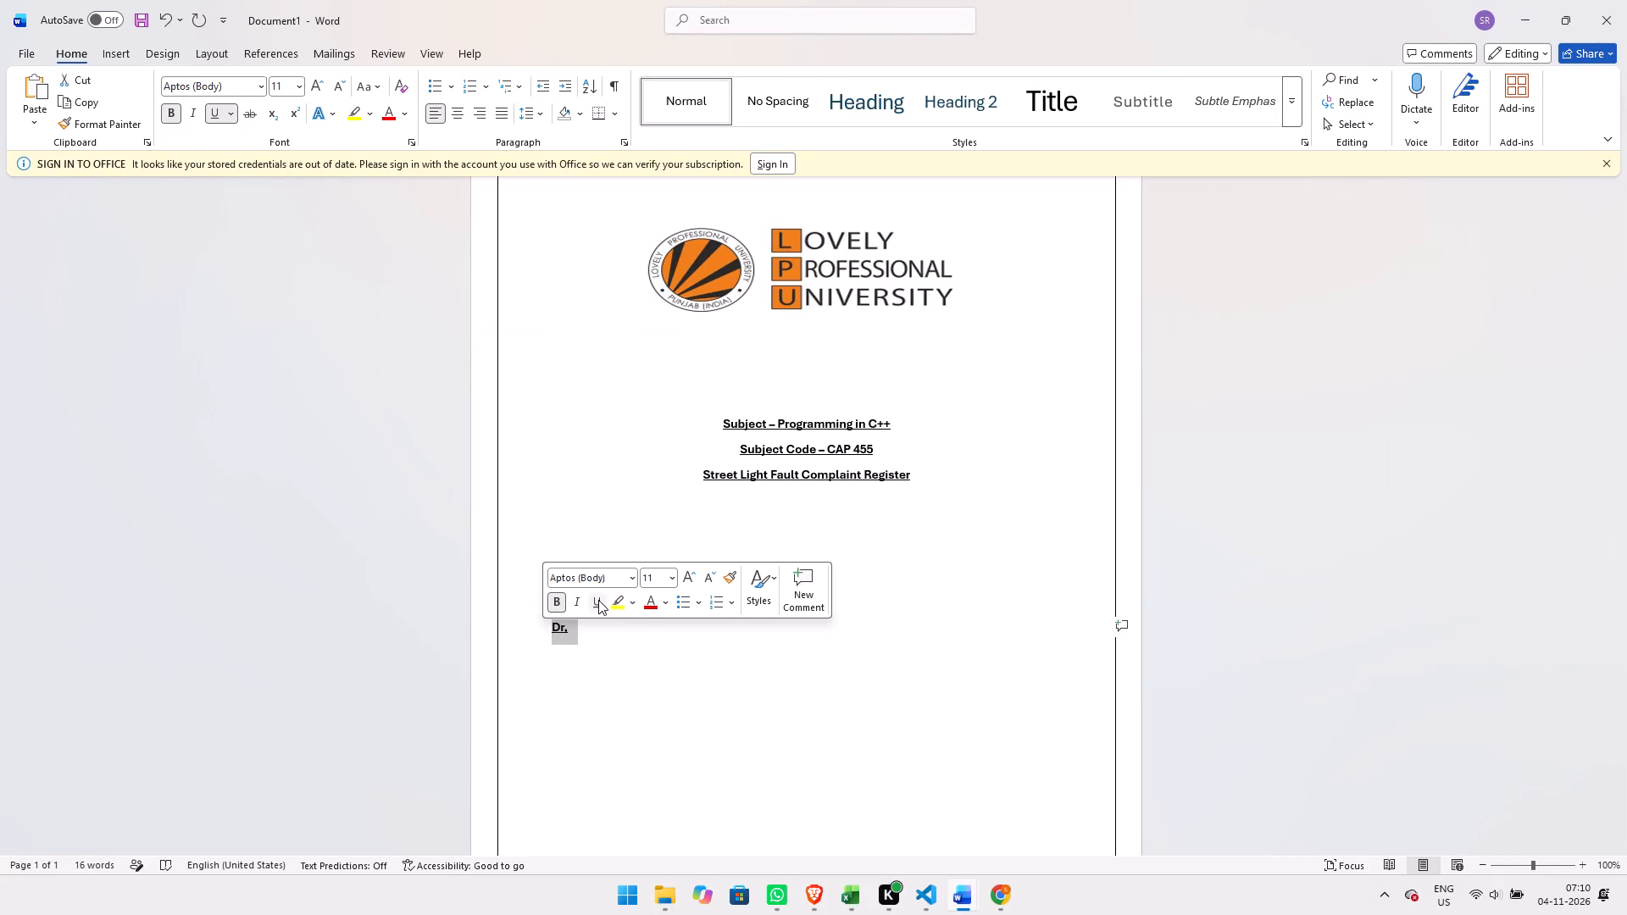
click(649, 635)
drag(634, 599, 569, 599)
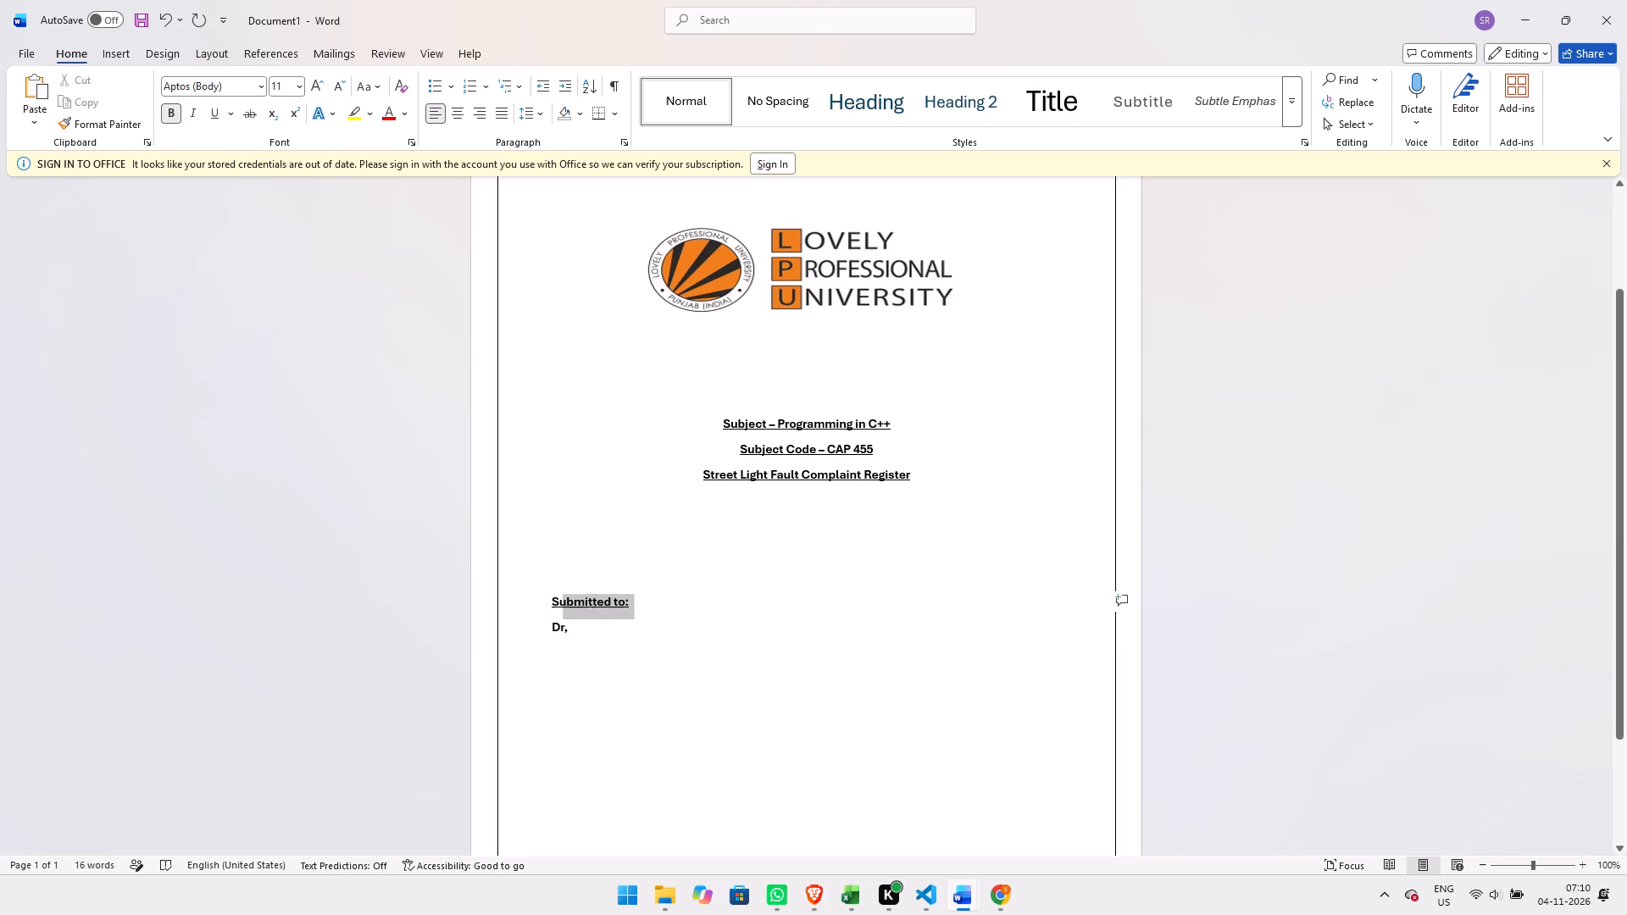
drag(569, 599, 545, 599)
click(600, 573)
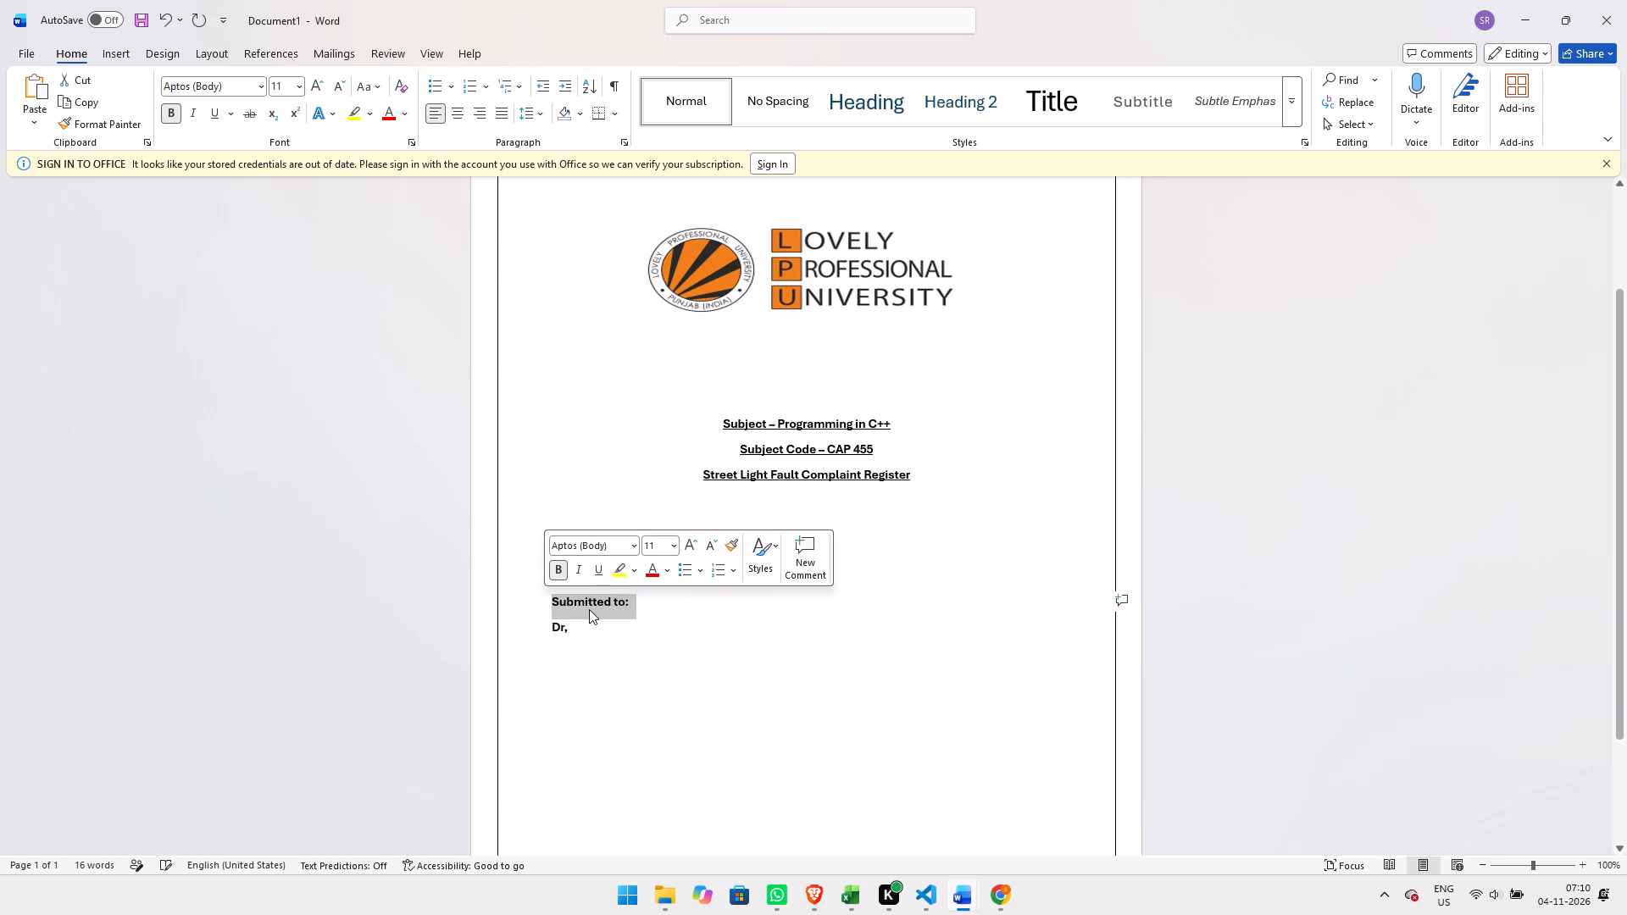
Remove the bold formatting from the "Dr," line under "Submitted to:".
click(569, 629)
drag(569, 629, 549, 625)
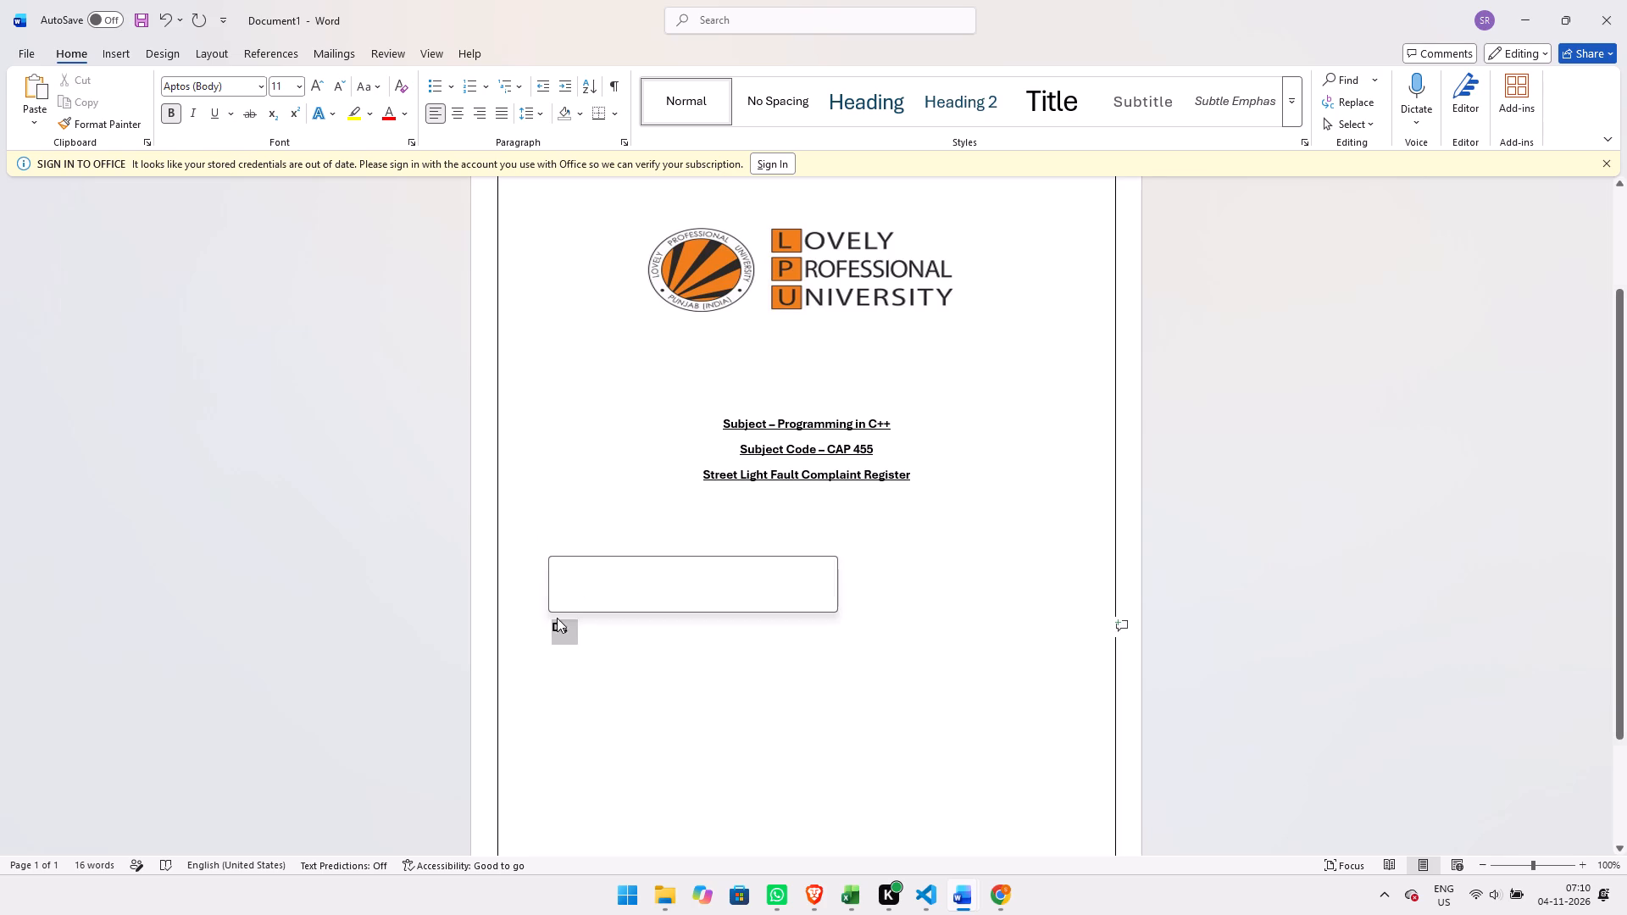
click(566, 595)
click(600, 664)
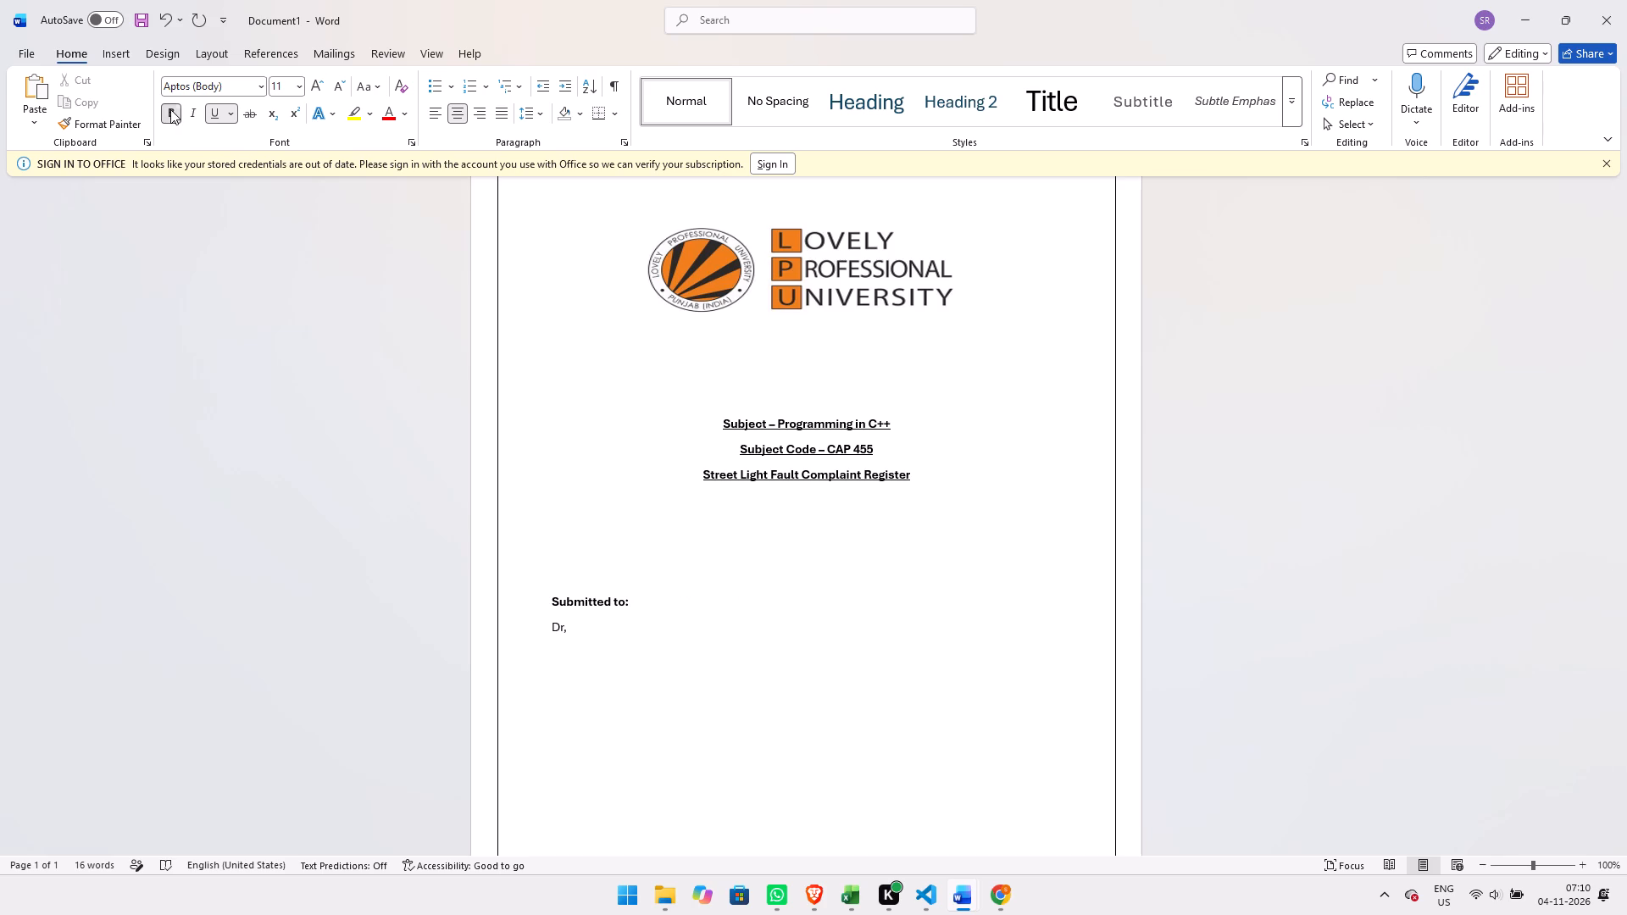
click(170, 109)
Replace the comma after "Dr" with a period and complete the line with the instructor's full name.
click(586, 626)
key(BackSpace)
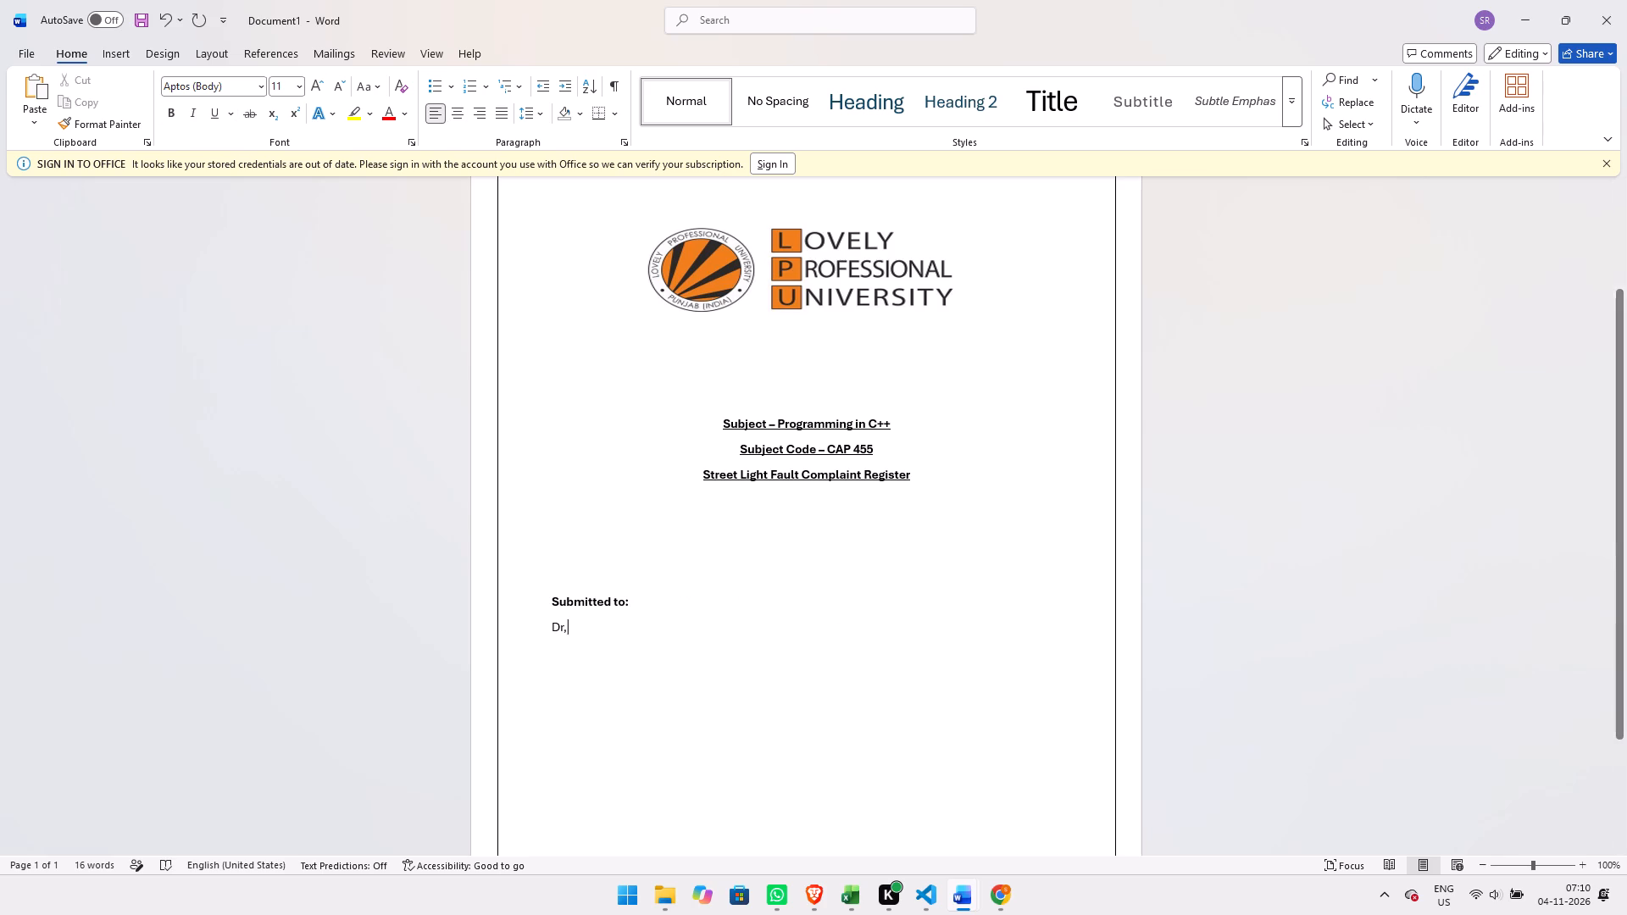
key(BackSpace)
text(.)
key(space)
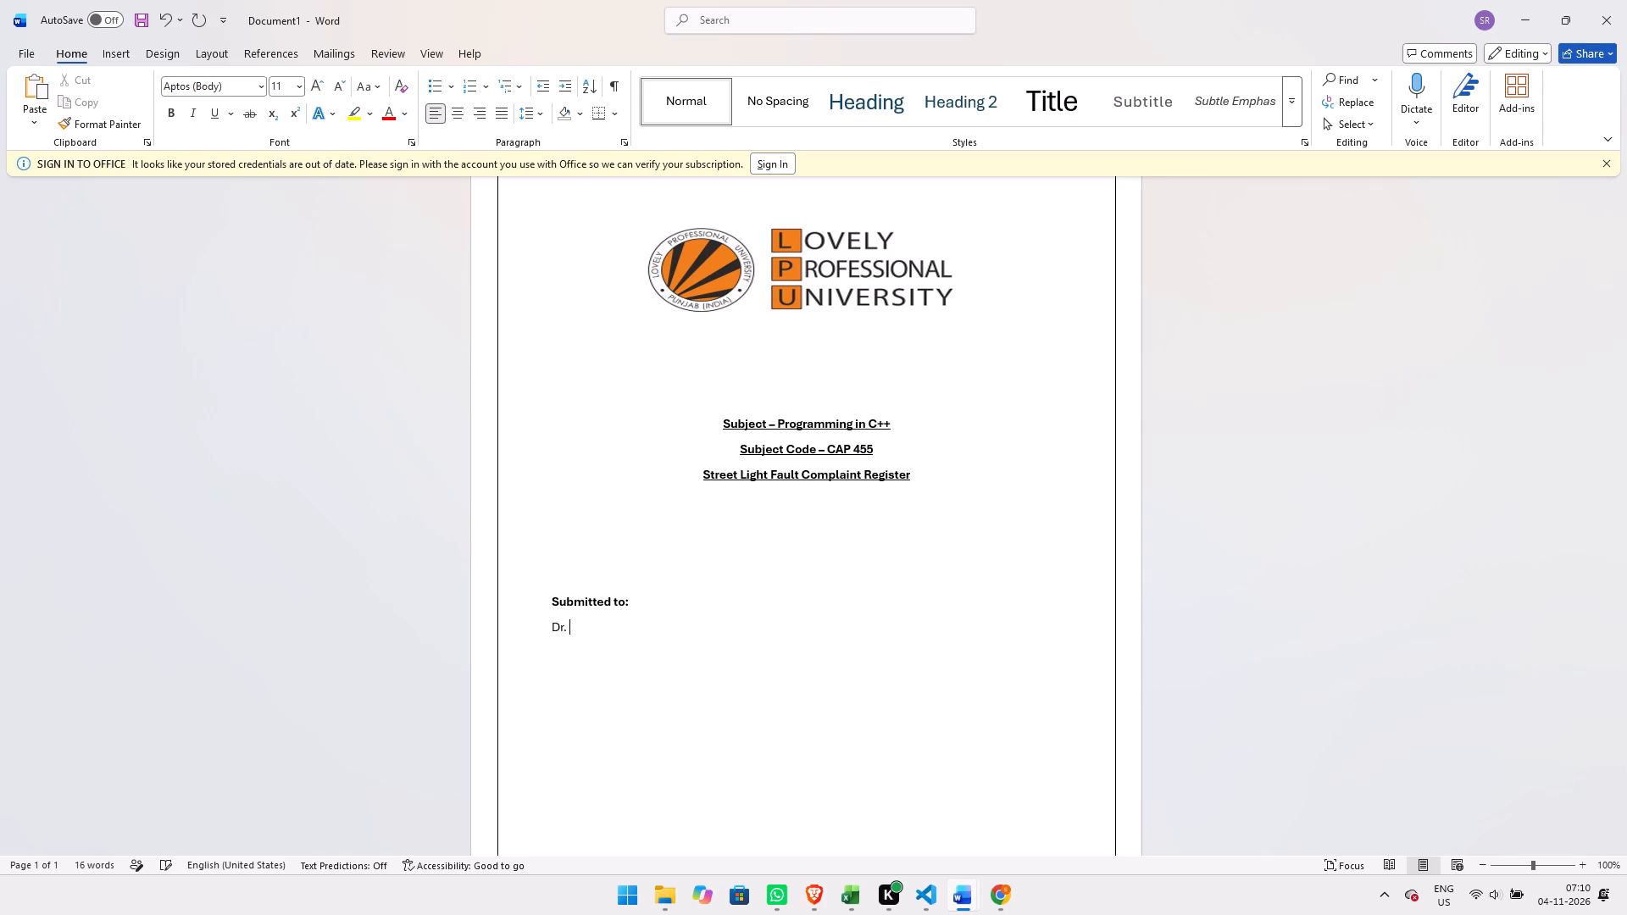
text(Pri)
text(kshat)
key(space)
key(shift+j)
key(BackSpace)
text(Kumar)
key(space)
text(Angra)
Enter "Asso. Professor" on a new line below the instructor's name.
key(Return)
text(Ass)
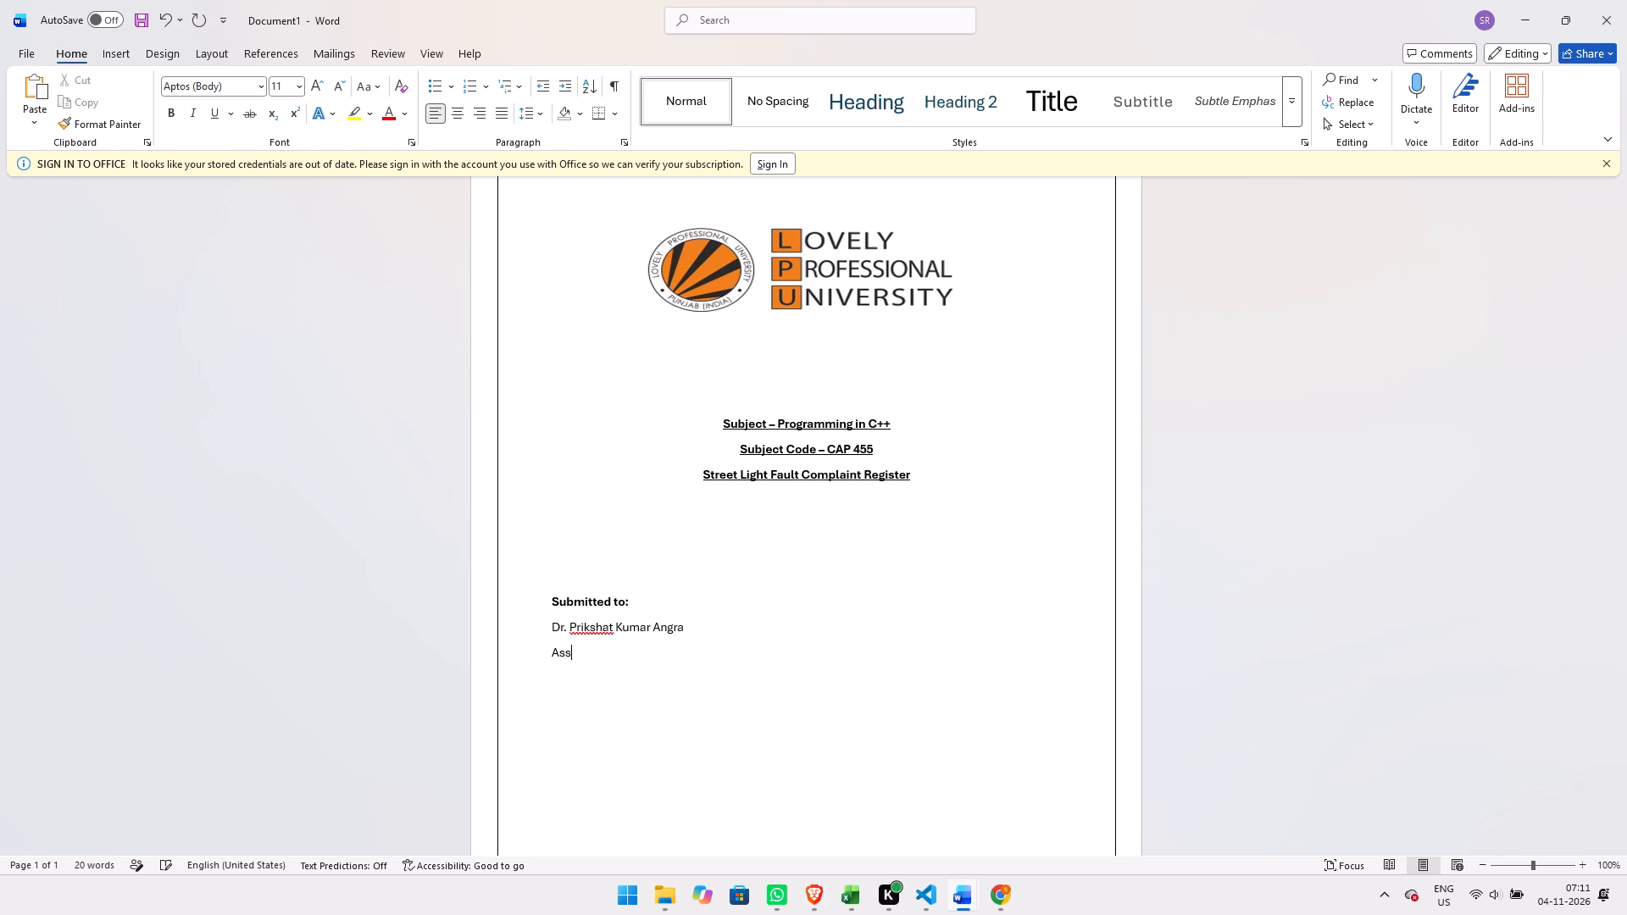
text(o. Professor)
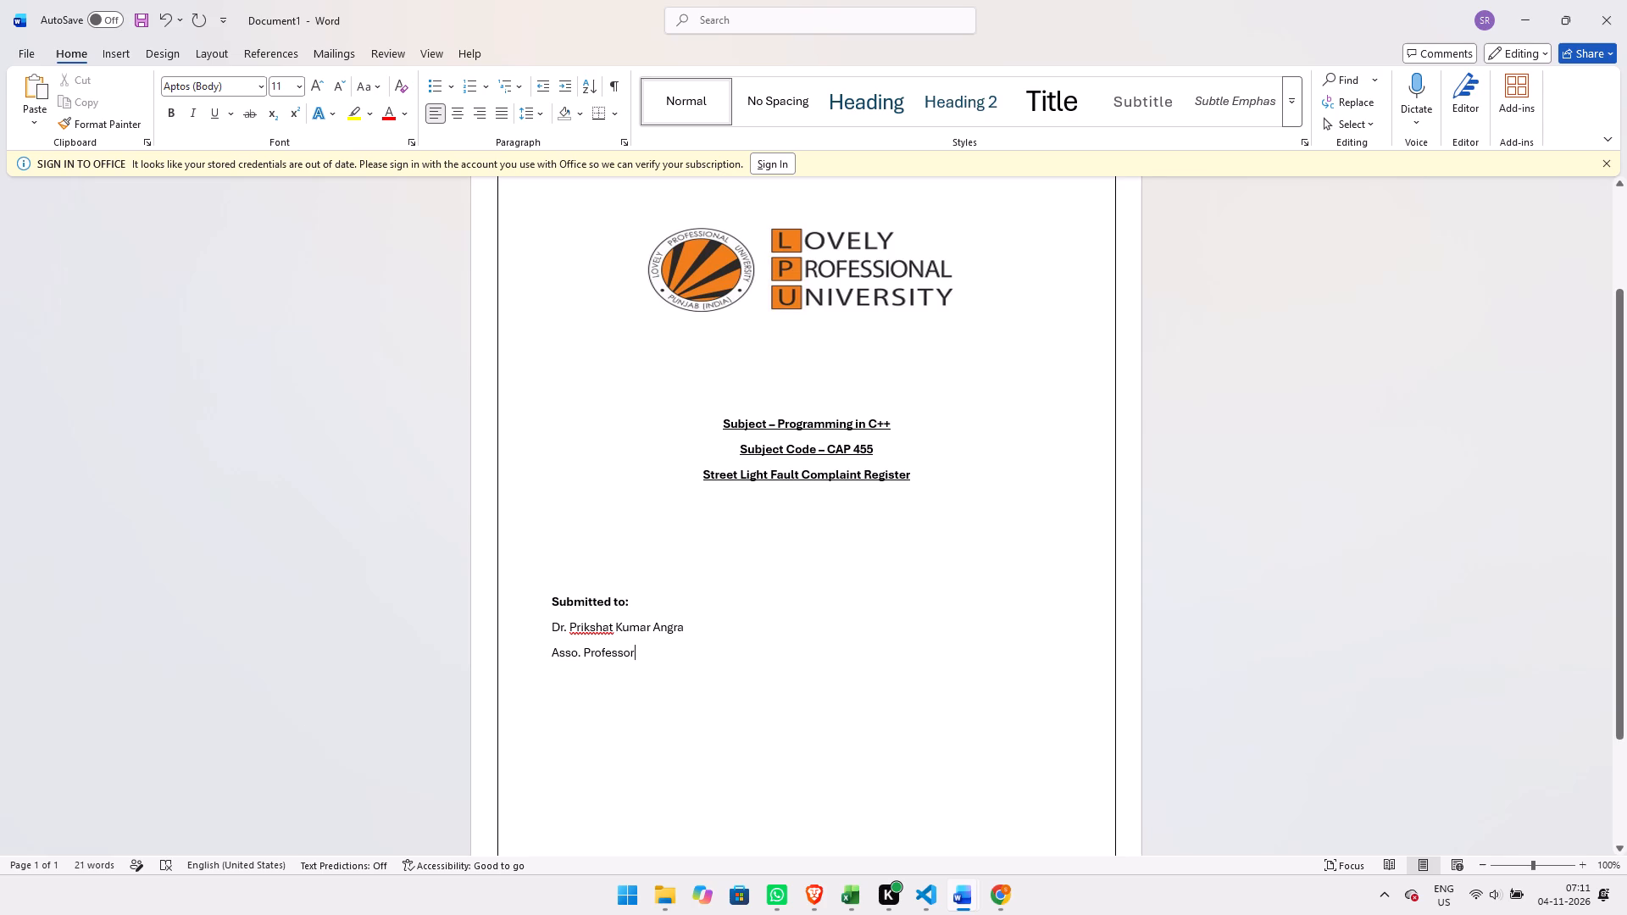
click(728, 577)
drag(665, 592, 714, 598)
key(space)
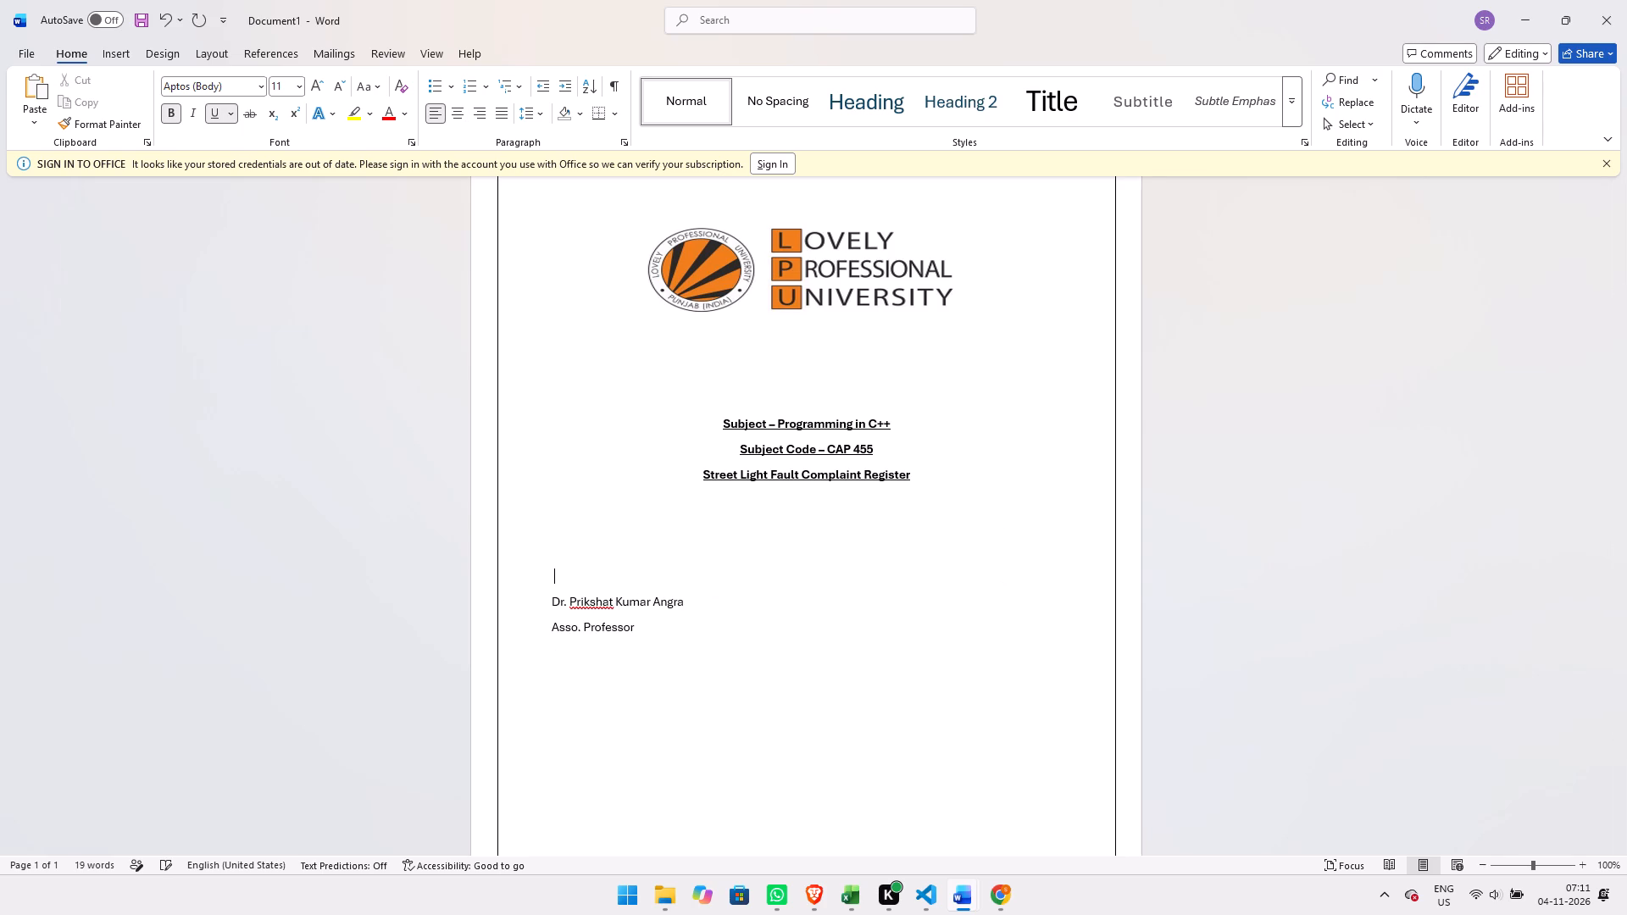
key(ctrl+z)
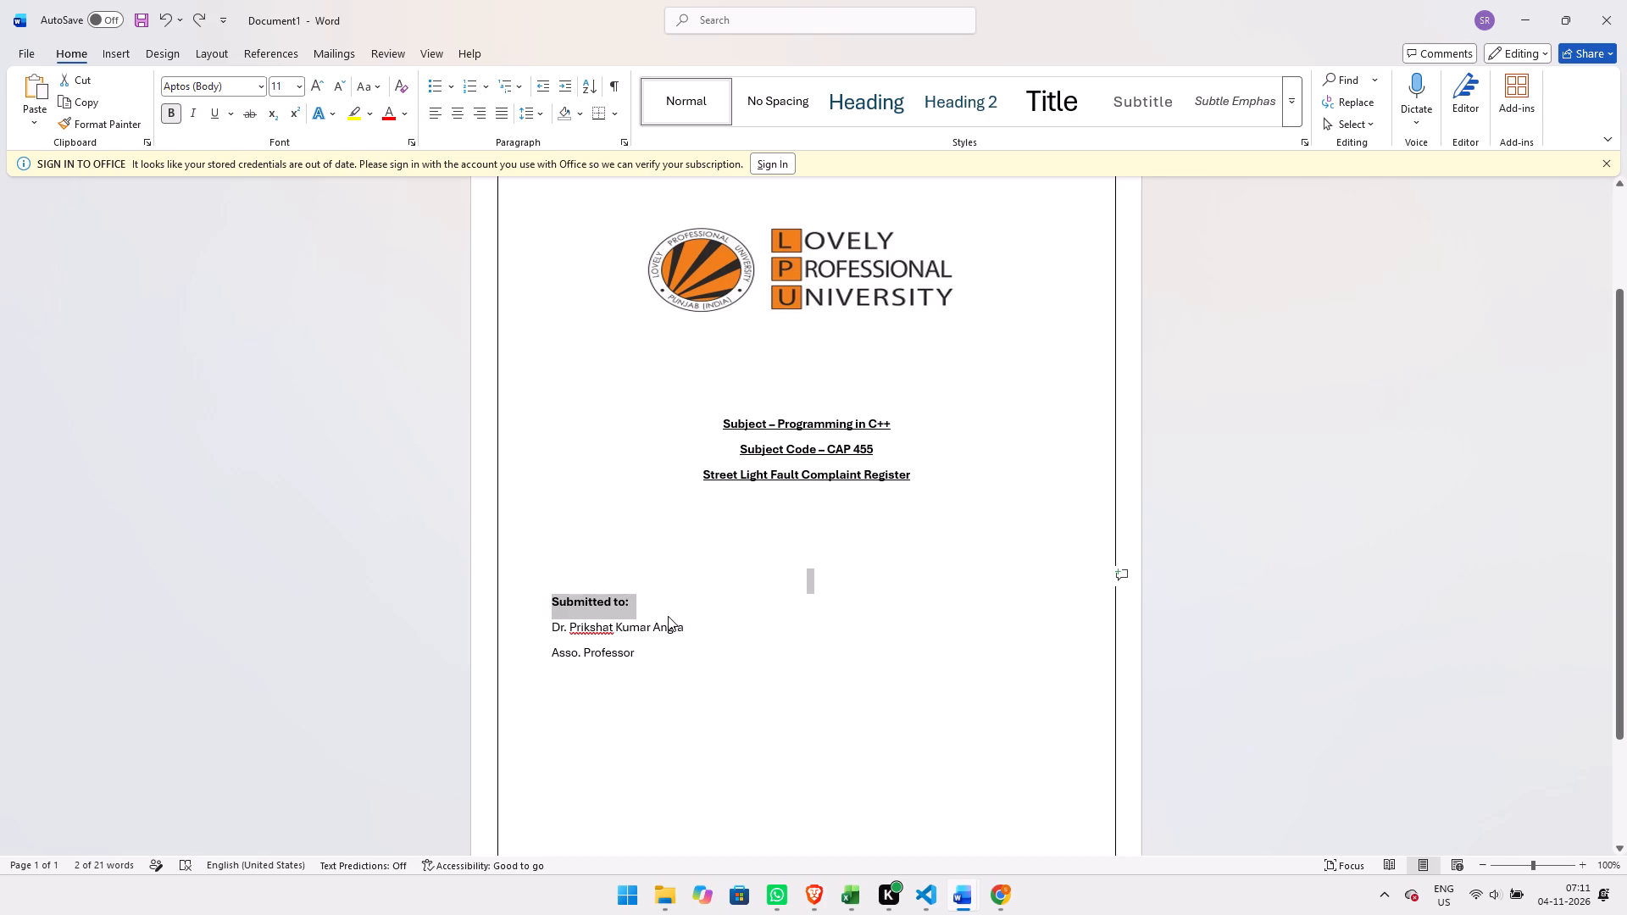
Add "Submitted by:" on the same line as "Submitted to:", spaced across to the right half of the page.
click(669, 614)
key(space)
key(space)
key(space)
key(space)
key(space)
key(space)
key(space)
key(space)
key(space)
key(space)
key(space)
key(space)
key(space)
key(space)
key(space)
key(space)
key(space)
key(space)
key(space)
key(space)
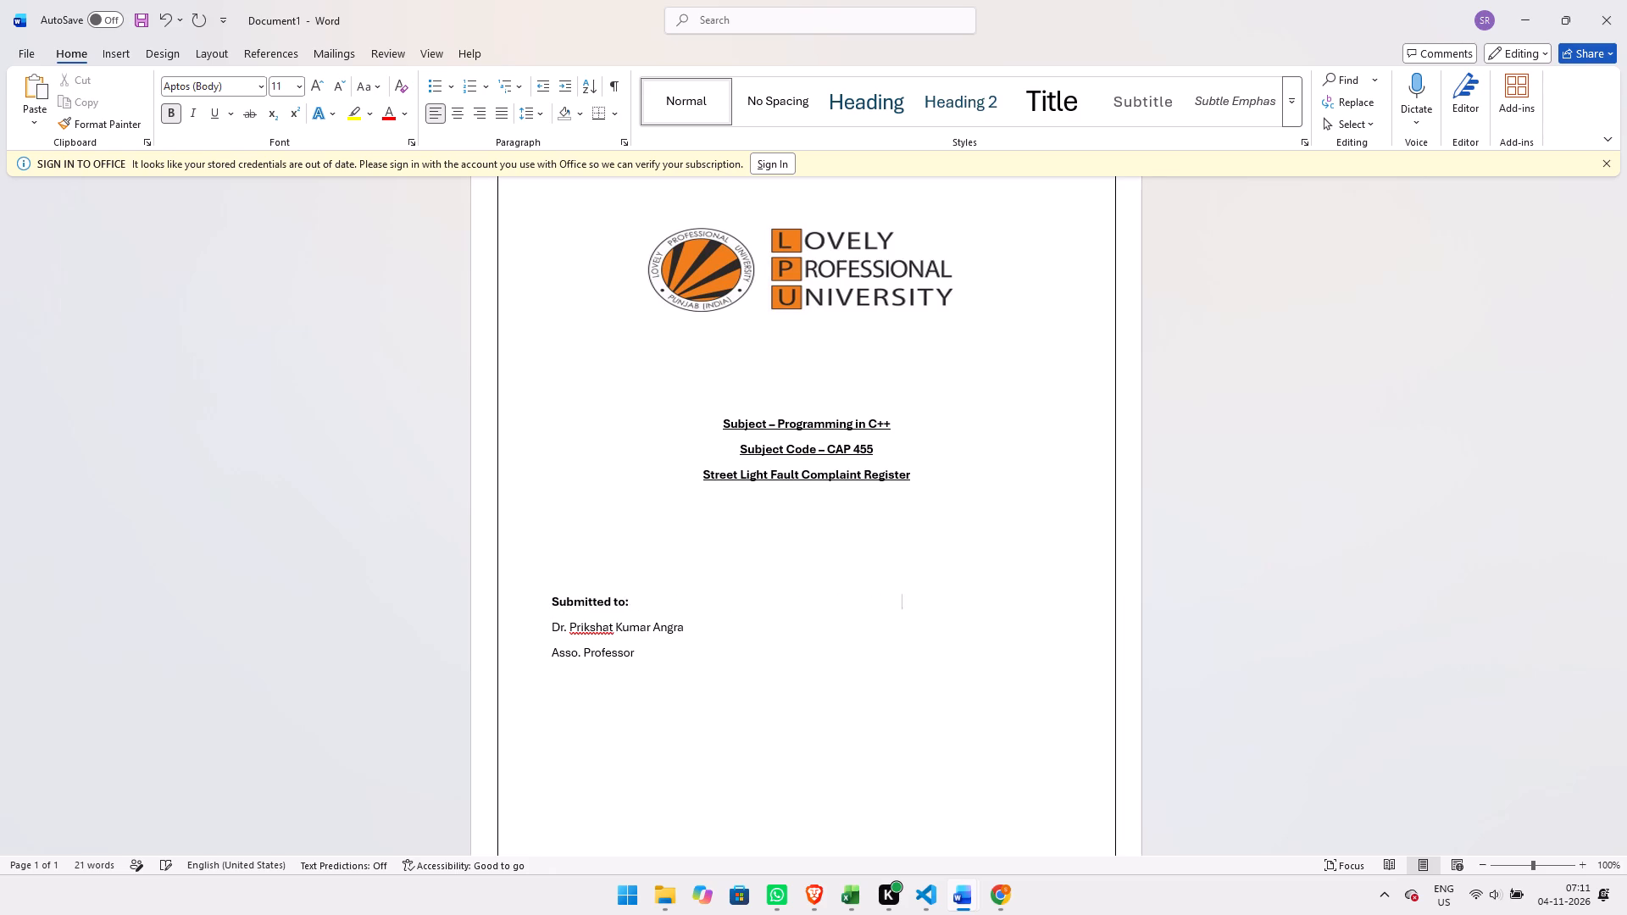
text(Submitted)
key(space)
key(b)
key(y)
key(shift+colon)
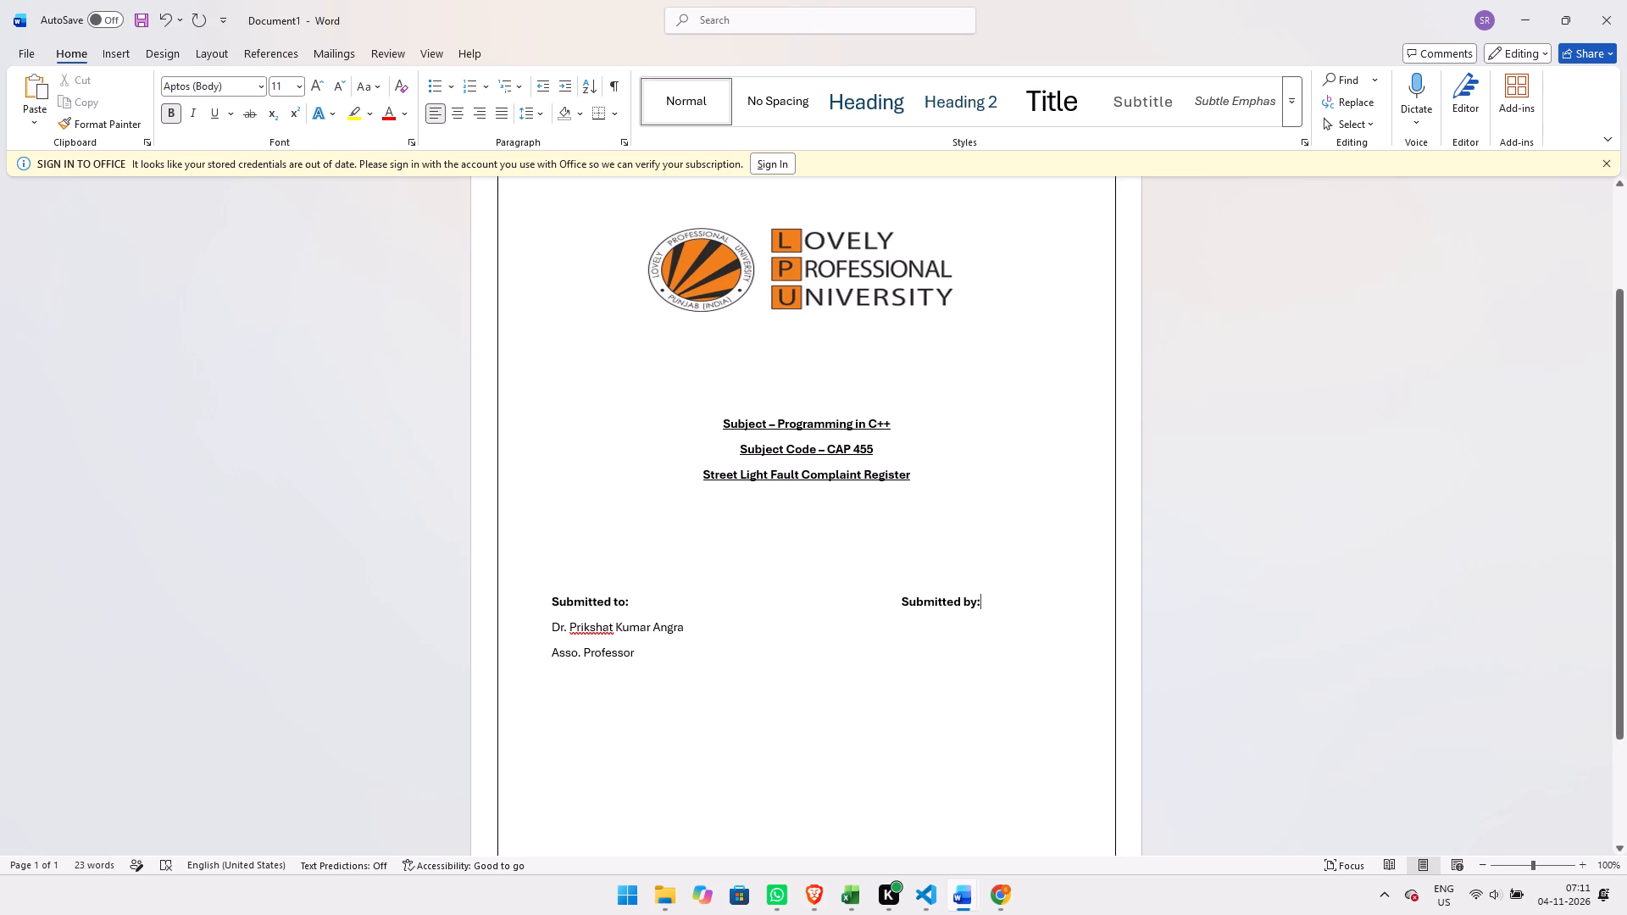
Enter the student's name beneath "Submitted by:", spaced across on the same line as the instructor's name.
click(695, 628)
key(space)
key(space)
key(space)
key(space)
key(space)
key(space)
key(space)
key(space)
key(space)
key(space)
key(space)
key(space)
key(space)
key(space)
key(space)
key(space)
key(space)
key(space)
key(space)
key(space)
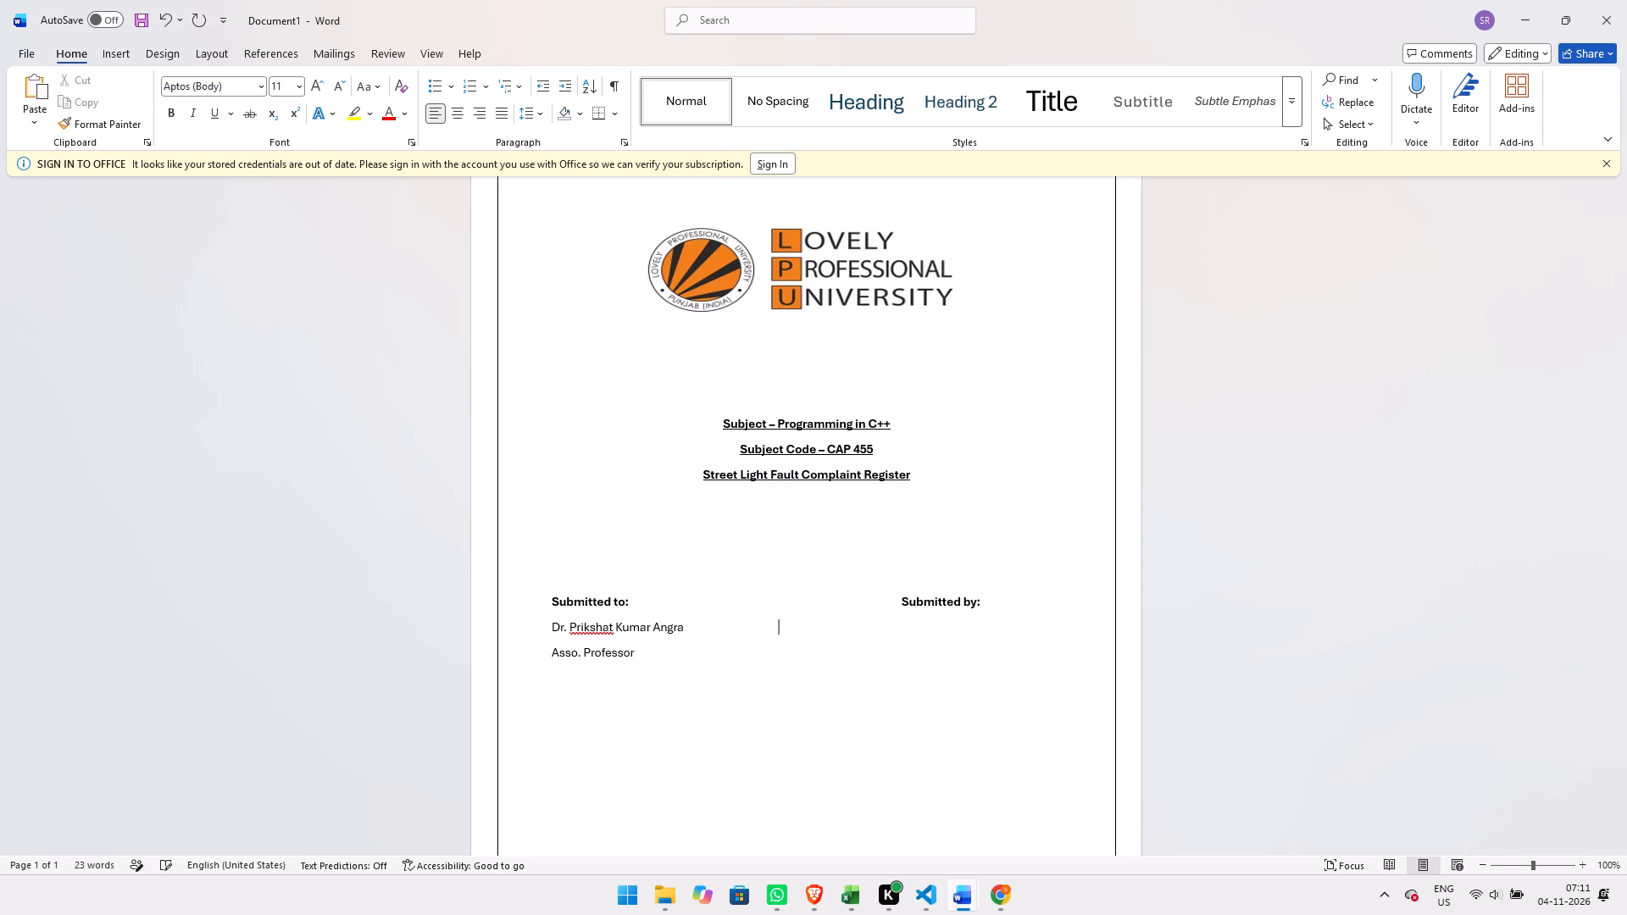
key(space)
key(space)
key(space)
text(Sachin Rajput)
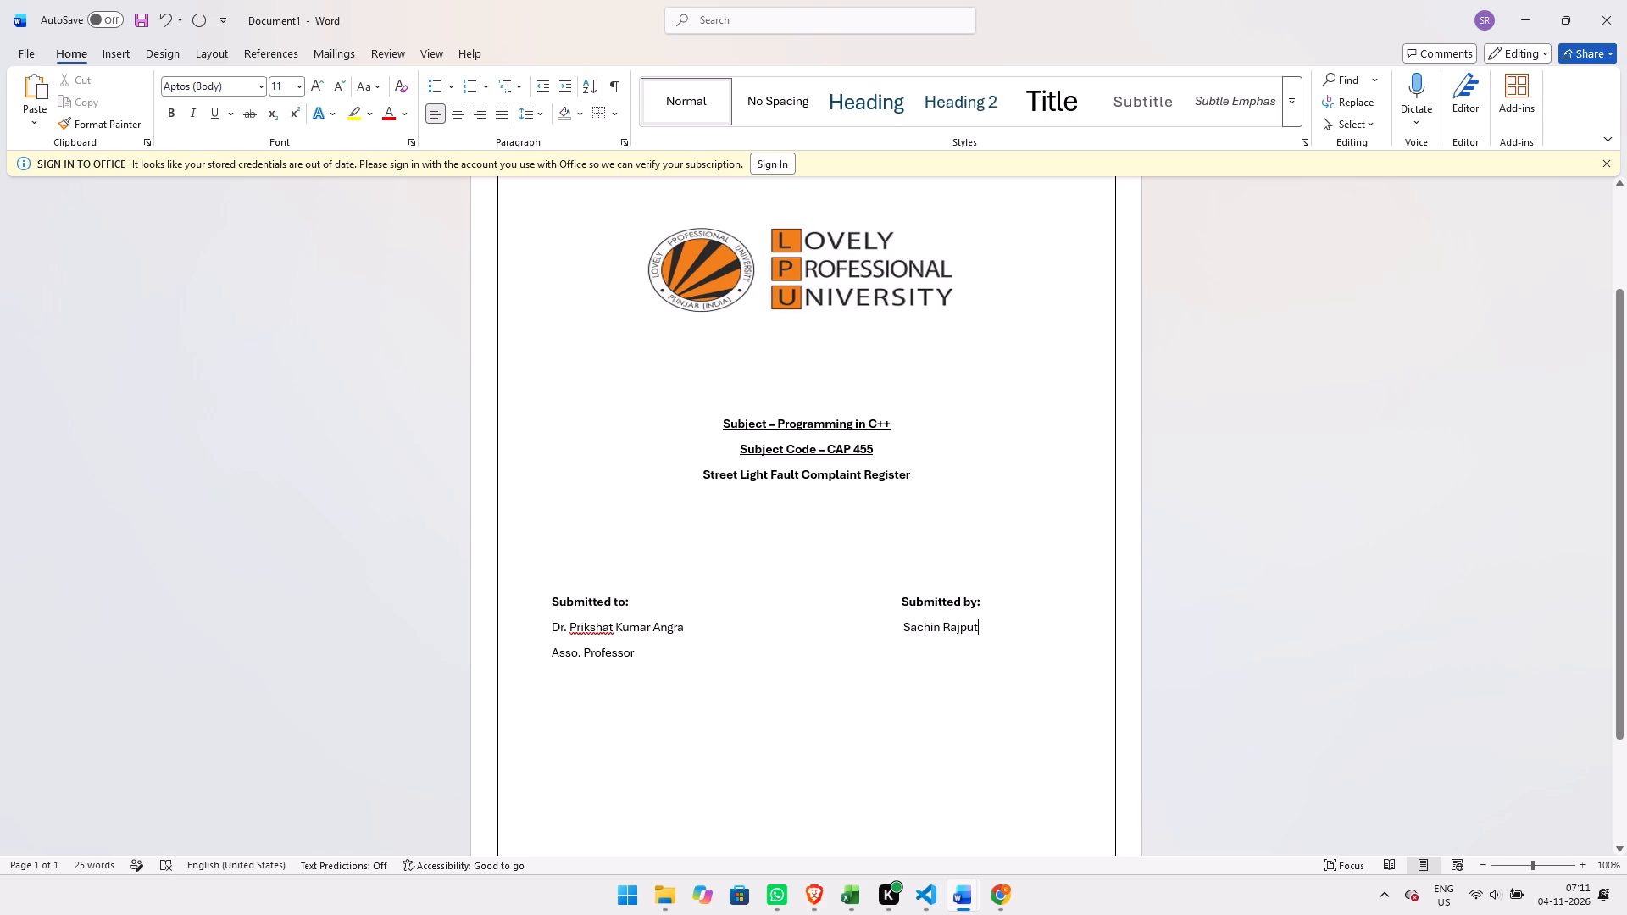
Enter the student's roll number beneath the student's name, spaced across on the "Asso. Professor" line.
click(697, 651)
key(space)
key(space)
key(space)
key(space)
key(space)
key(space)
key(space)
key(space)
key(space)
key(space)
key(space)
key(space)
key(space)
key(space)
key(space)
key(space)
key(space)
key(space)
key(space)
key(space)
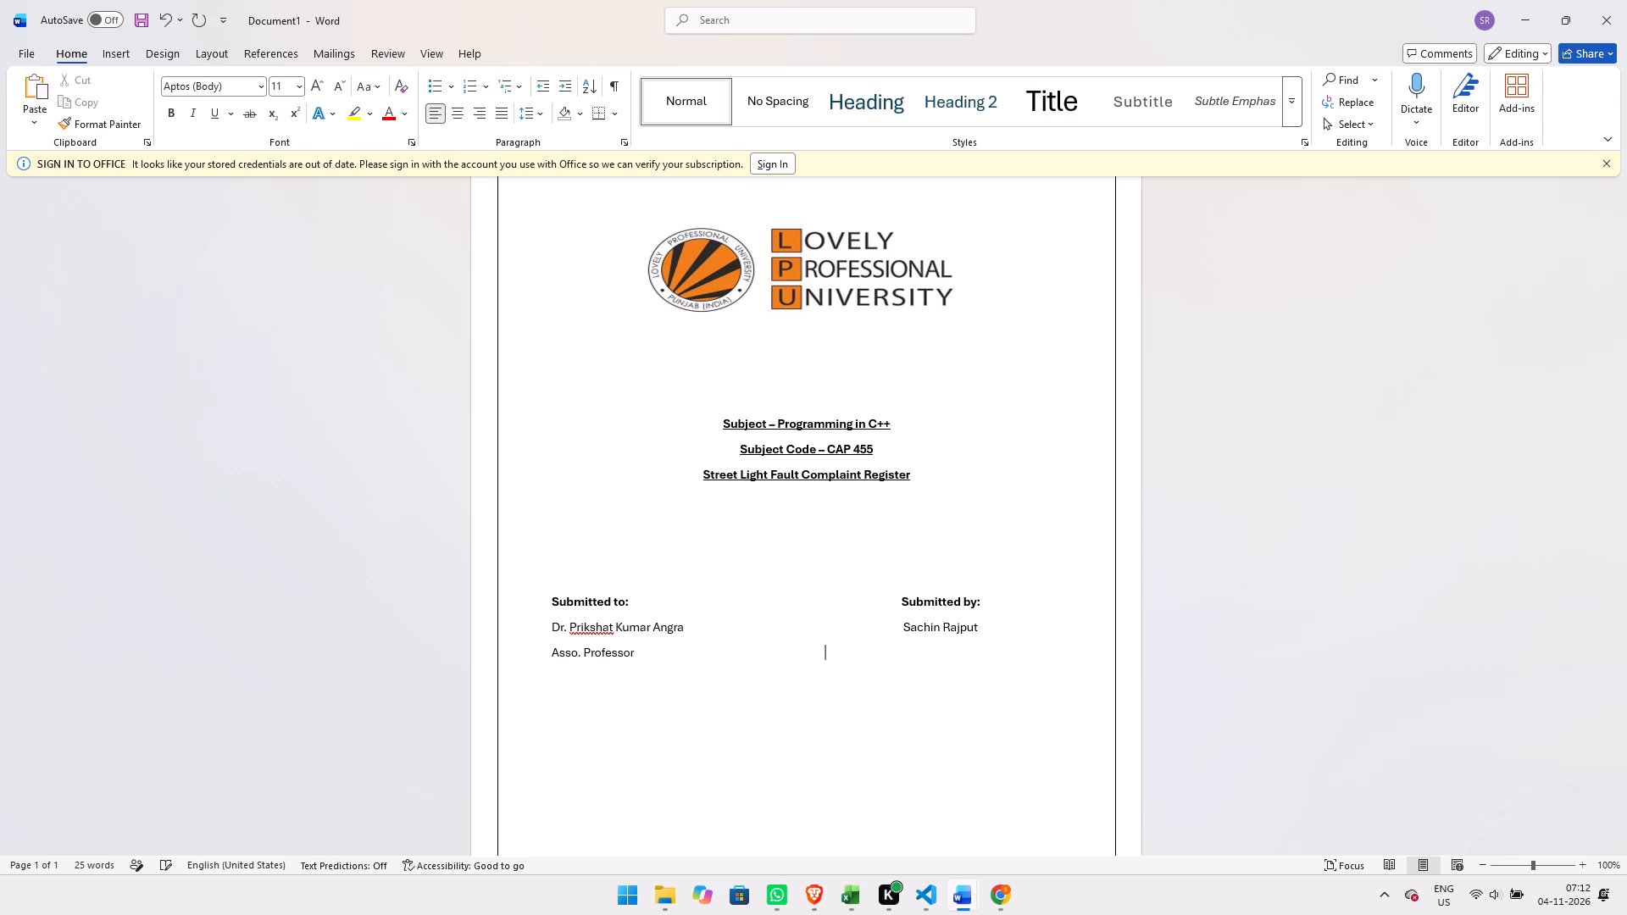
key(BackSpace)
key(BackSpace)
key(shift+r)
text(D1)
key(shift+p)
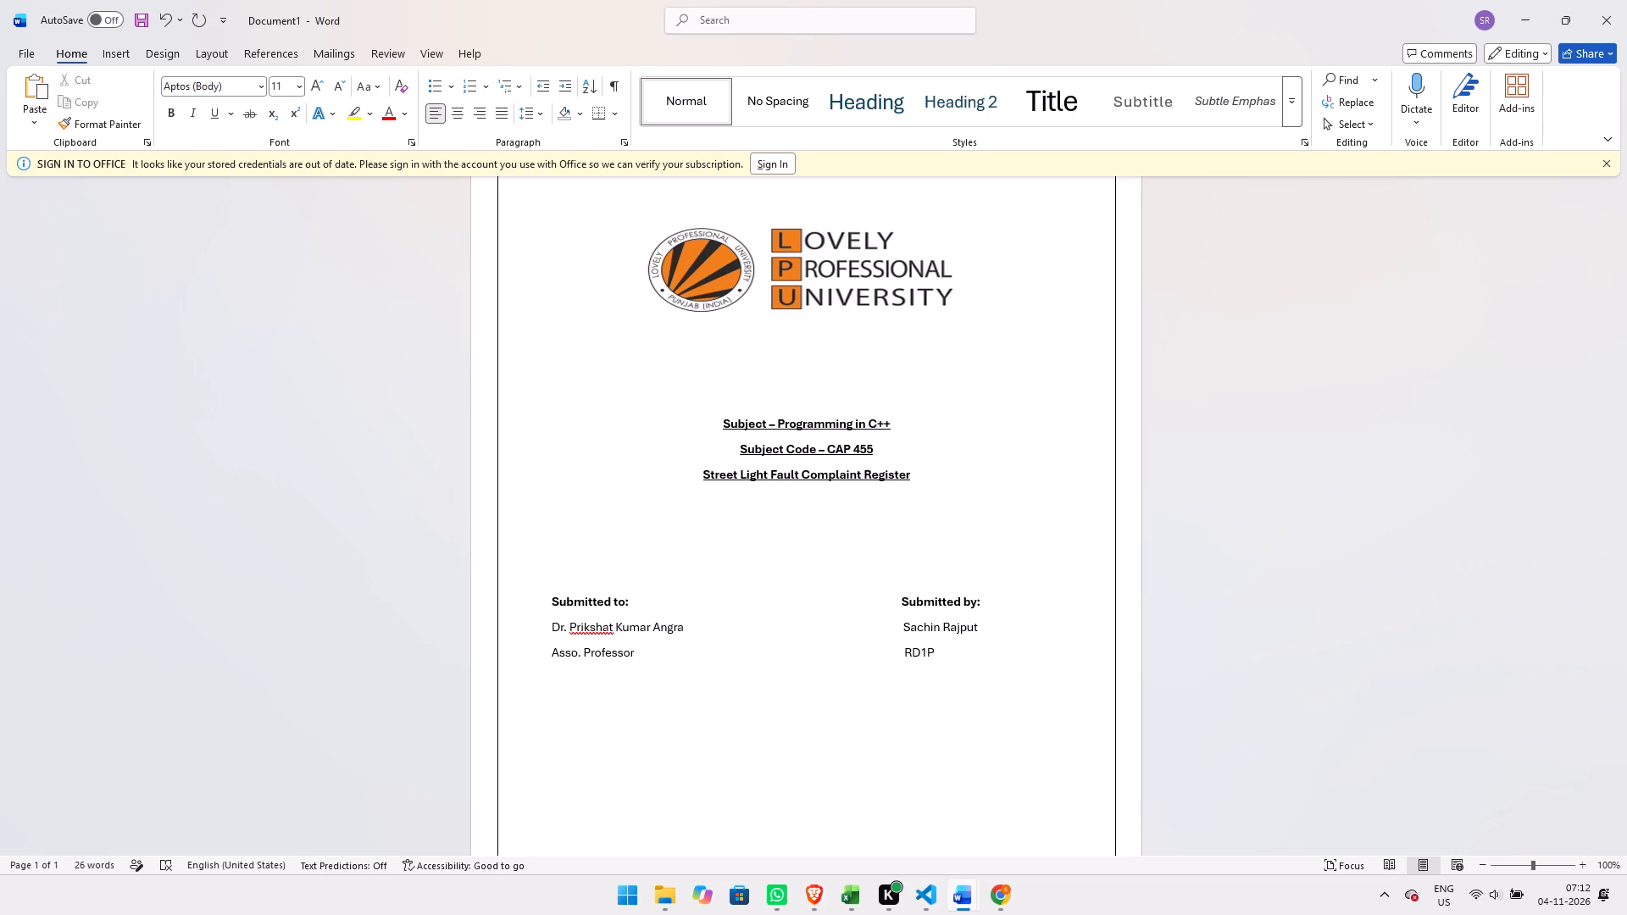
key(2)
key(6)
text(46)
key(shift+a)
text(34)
Insert two blank lines before "Subject – Programming in C++" to shift the logo and the text down the page.
scroll(729, 746, up, 1)
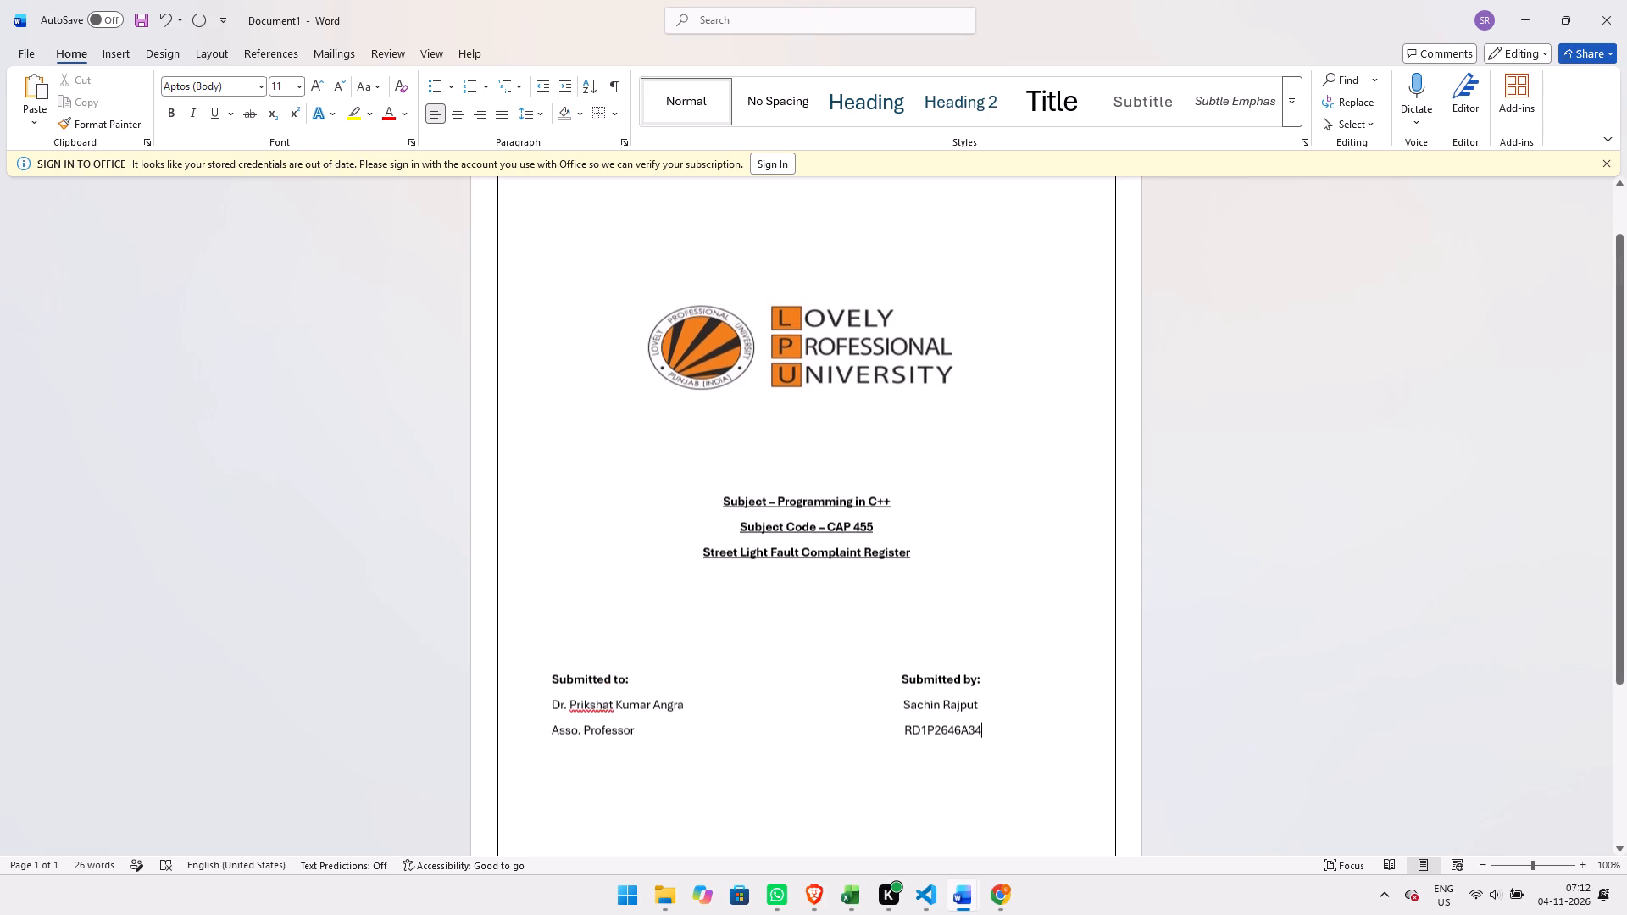
click(918, 561)
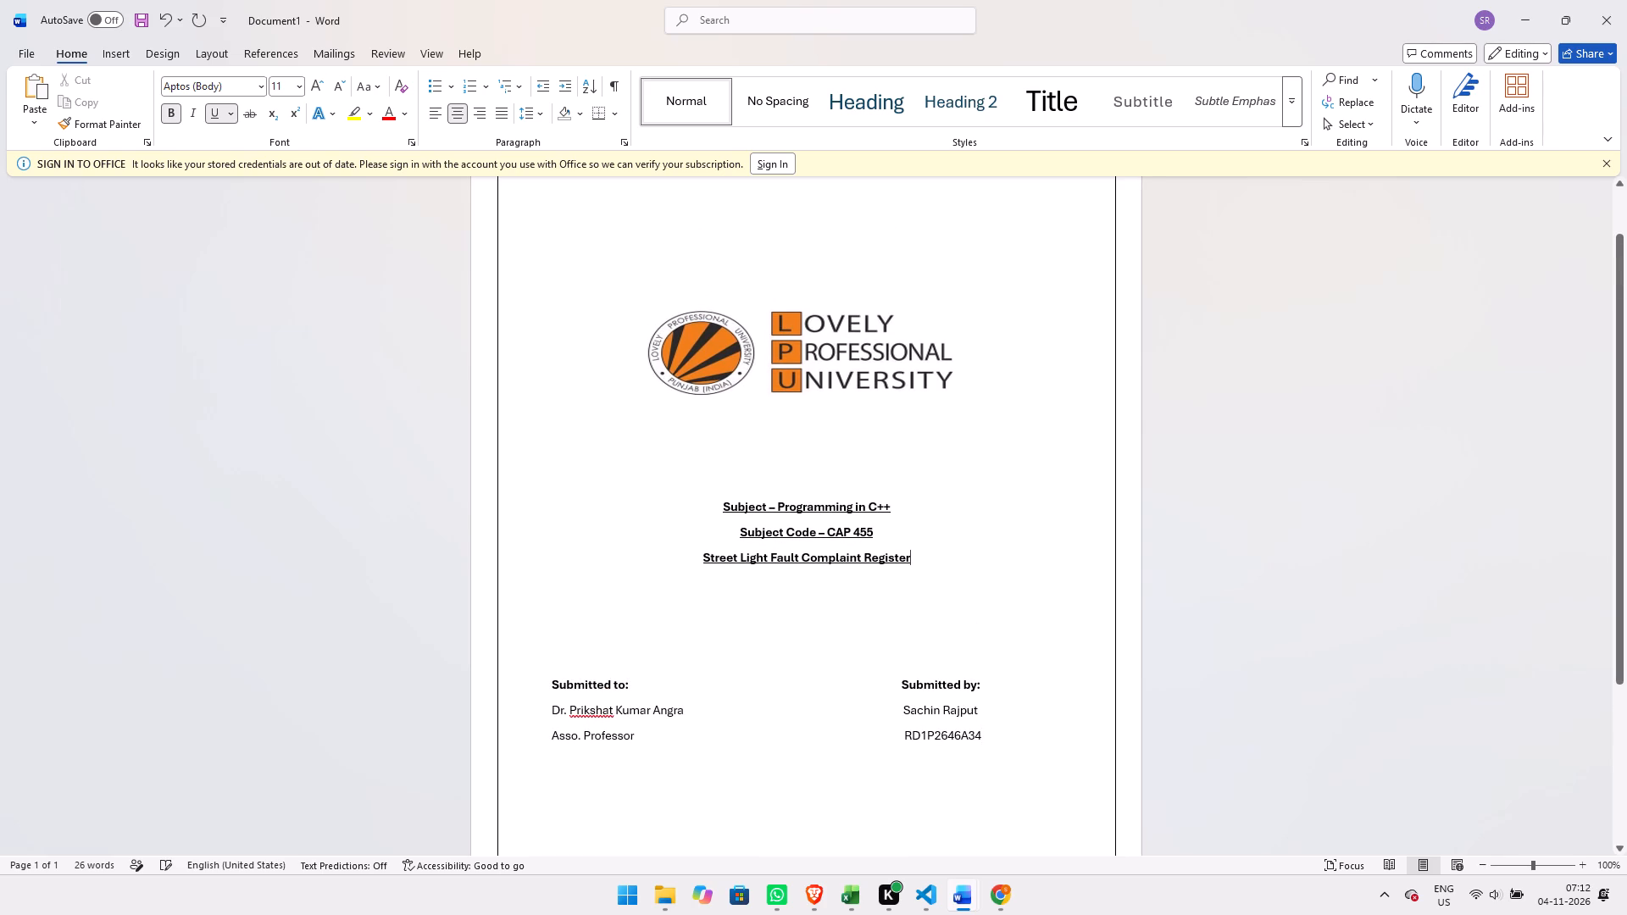
click(813, 478)
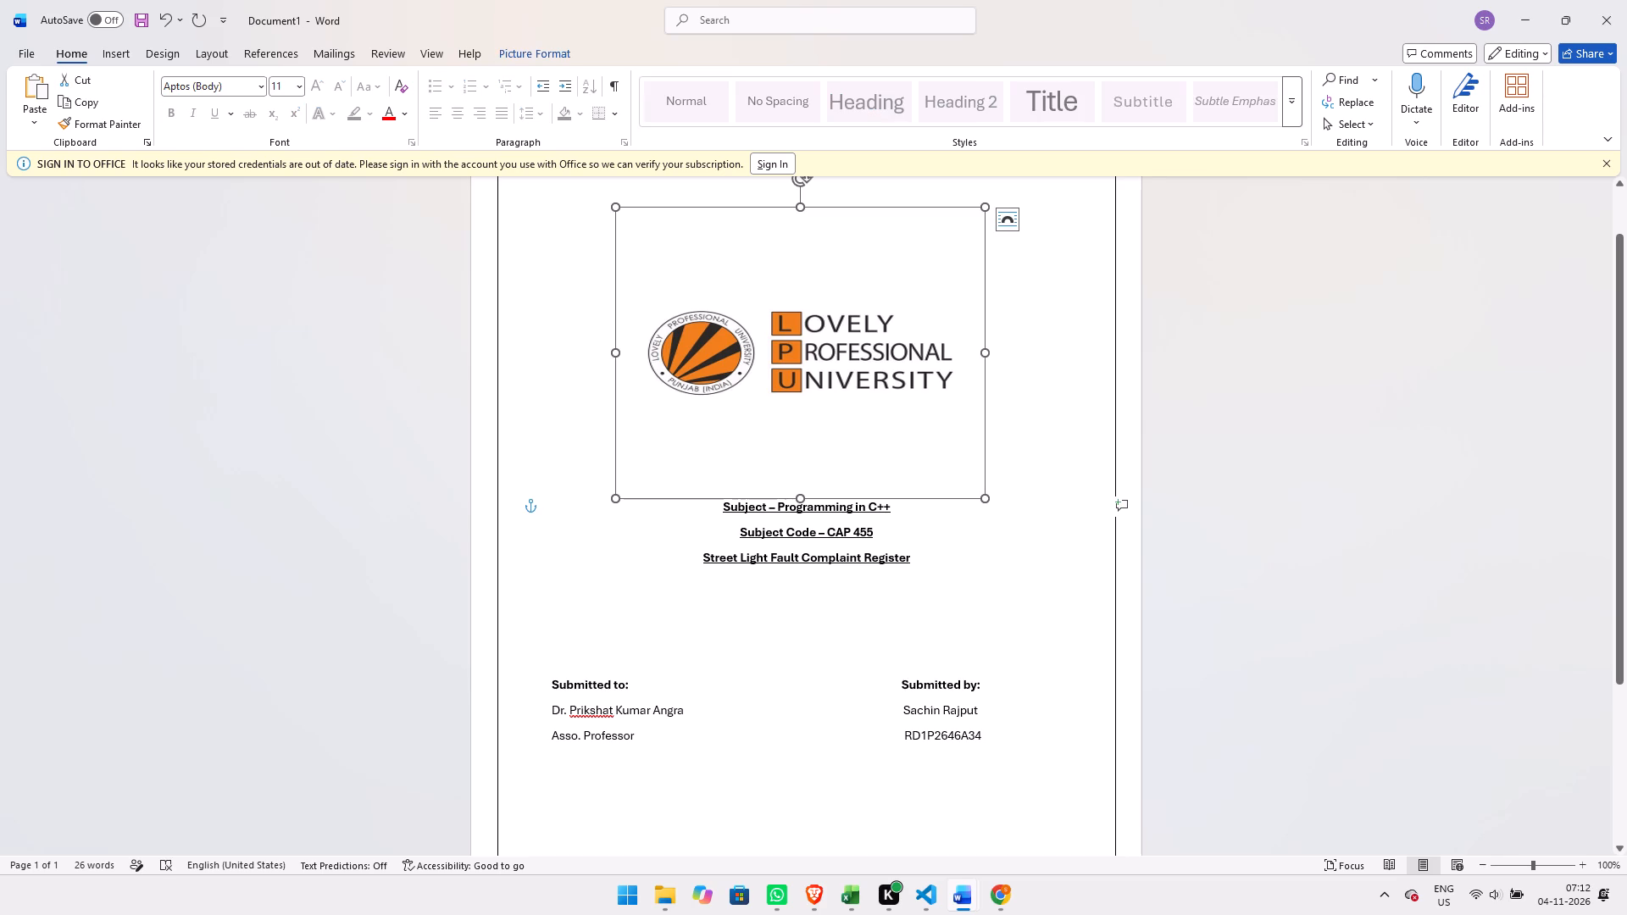
click(723, 509)
key(Return)
key(Return)
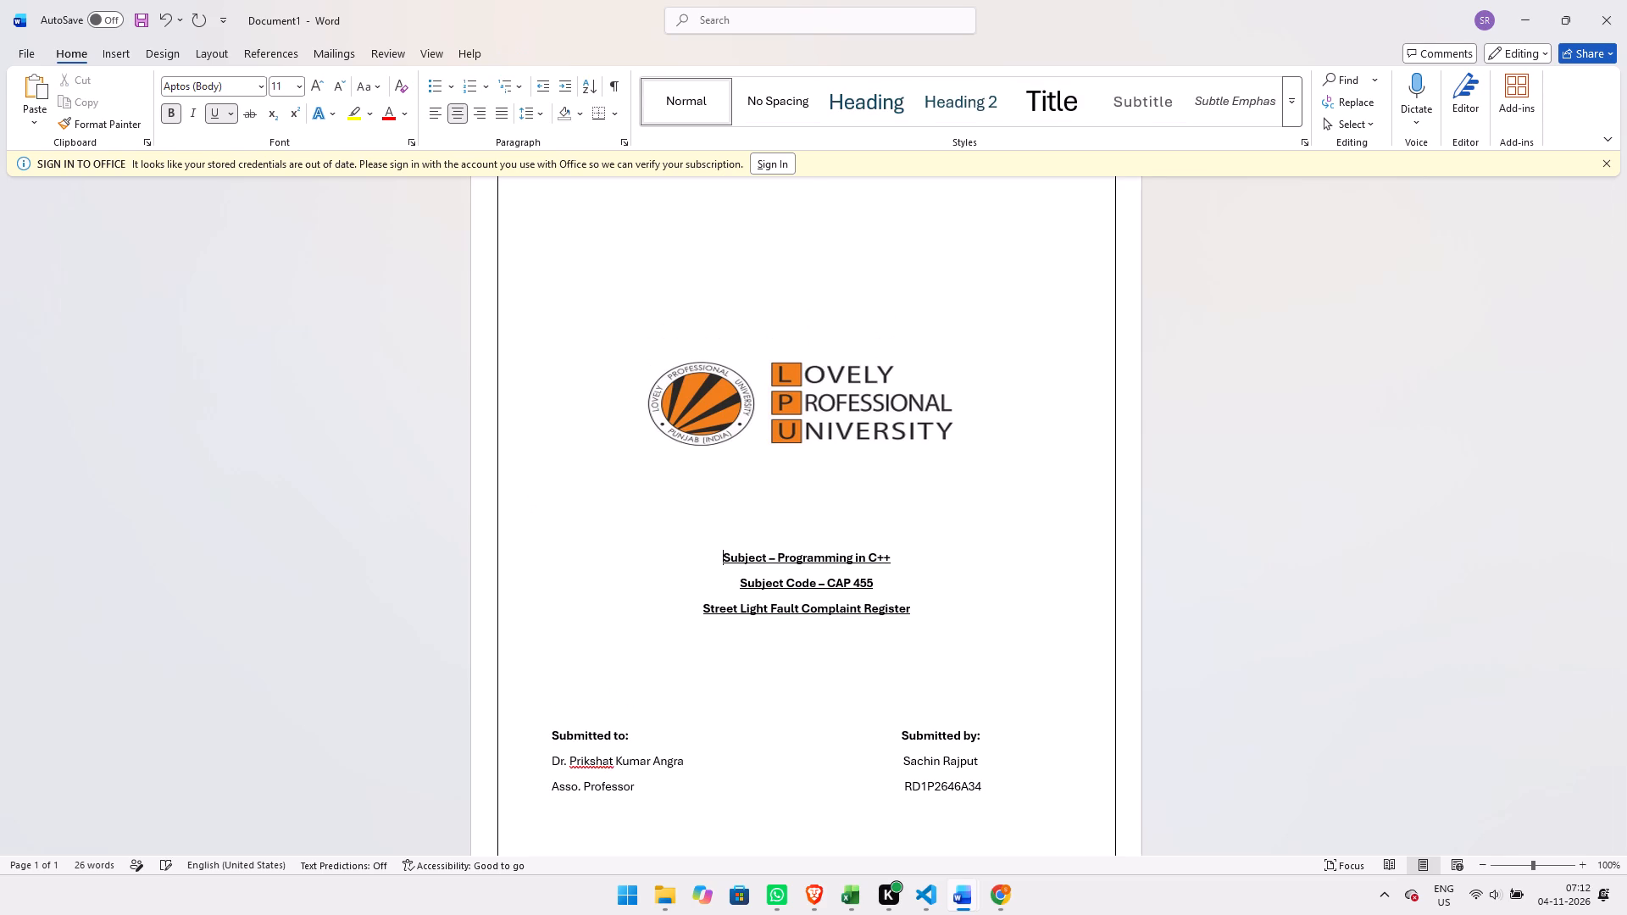
Try to move the university logo picture slightly higher above the subject lines.
click(780, 435)
drag(780, 435, 780, 430)
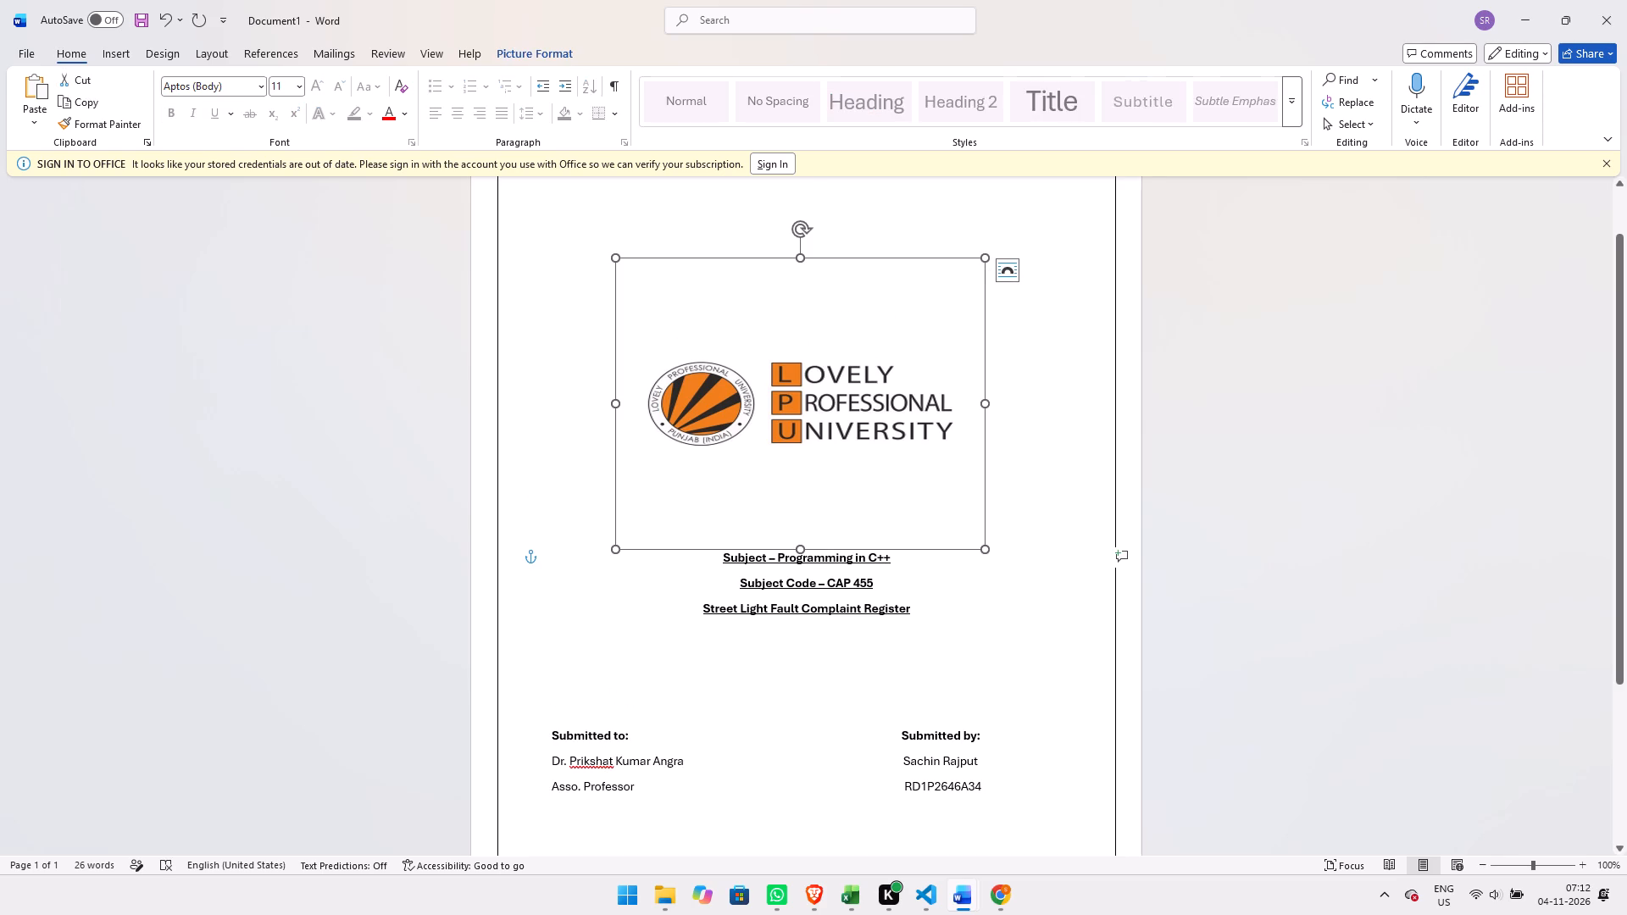
drag(780, 430, 780, 404)
scroll(573, 529, down, 2)
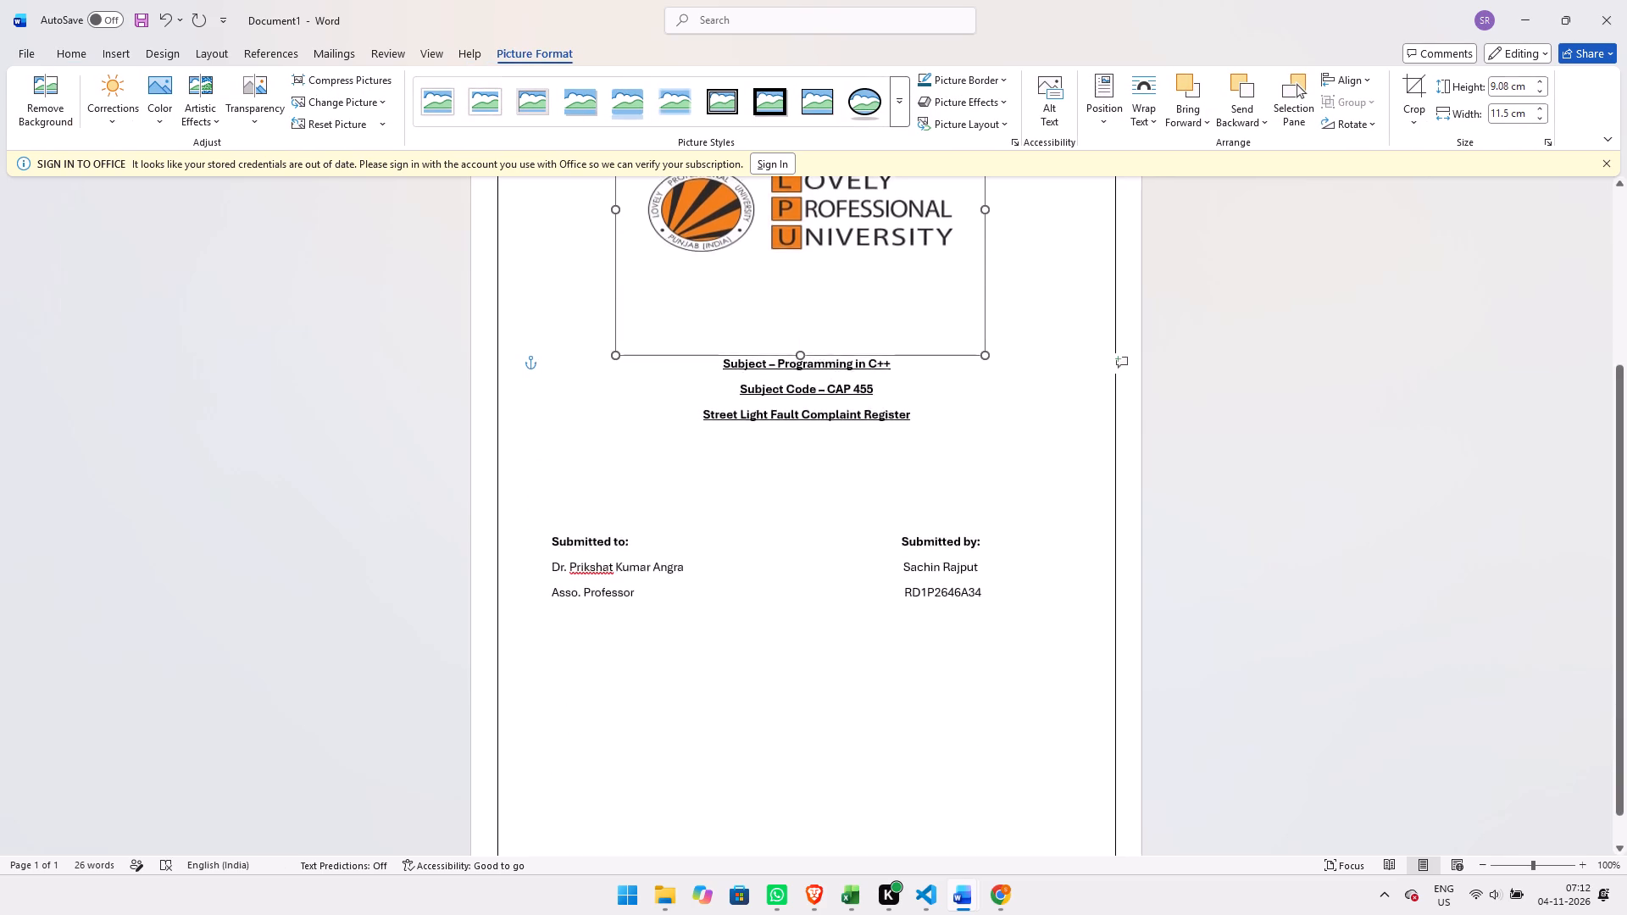
scroll(573, 529, down, 1)
scroll(573, 529, up, 2)
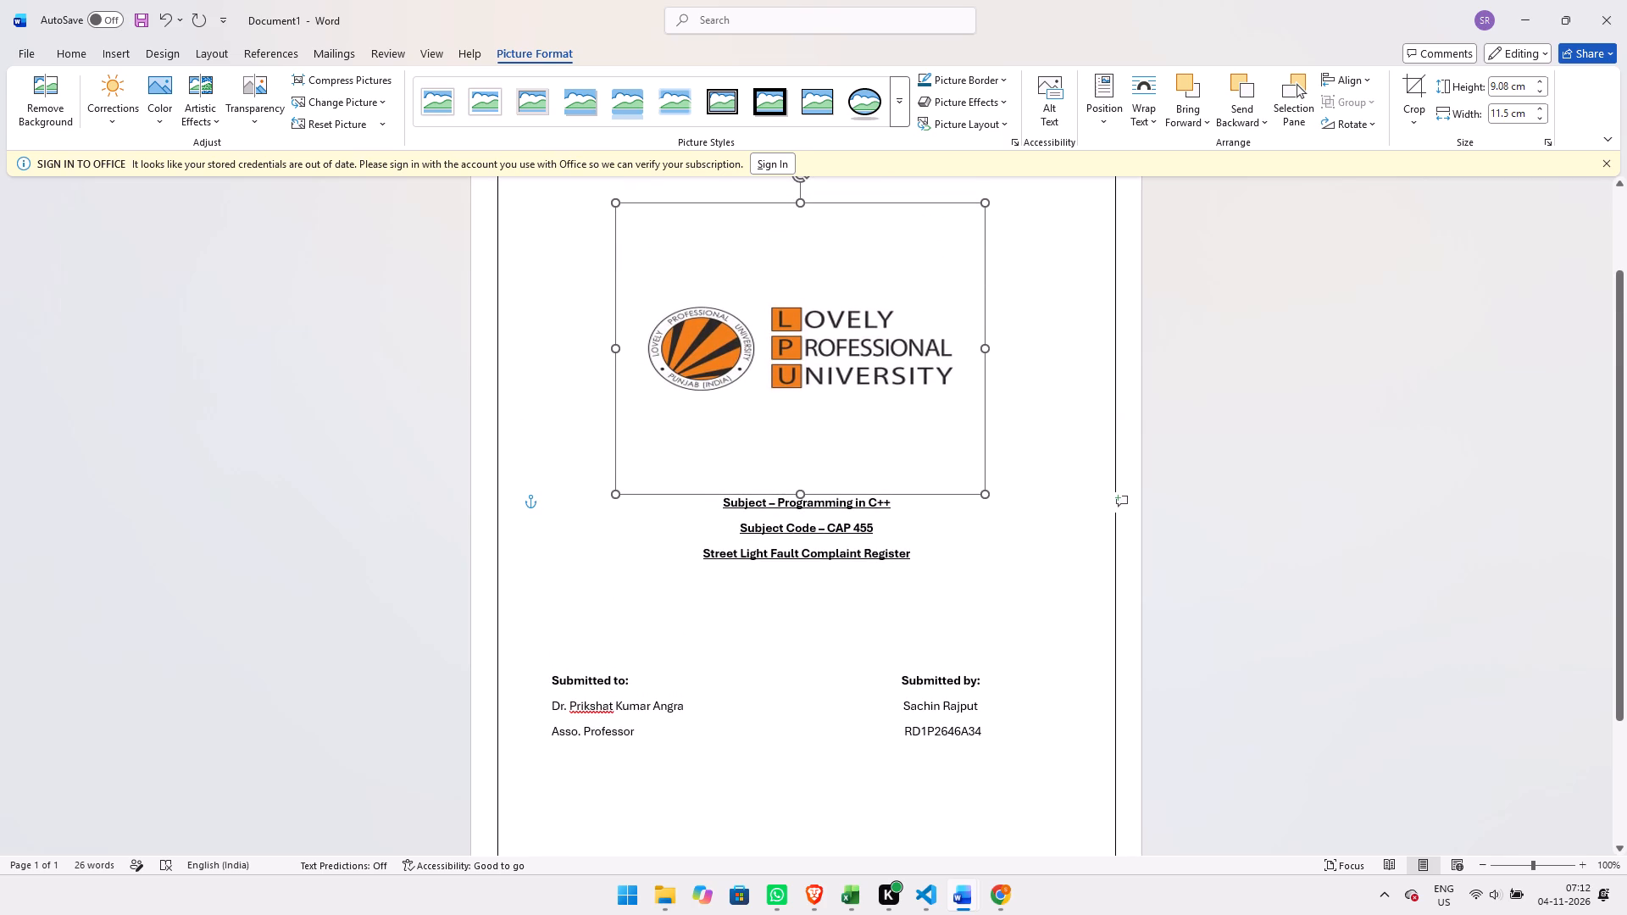
scroll(754, 627, up, 2)
click(913, 658)
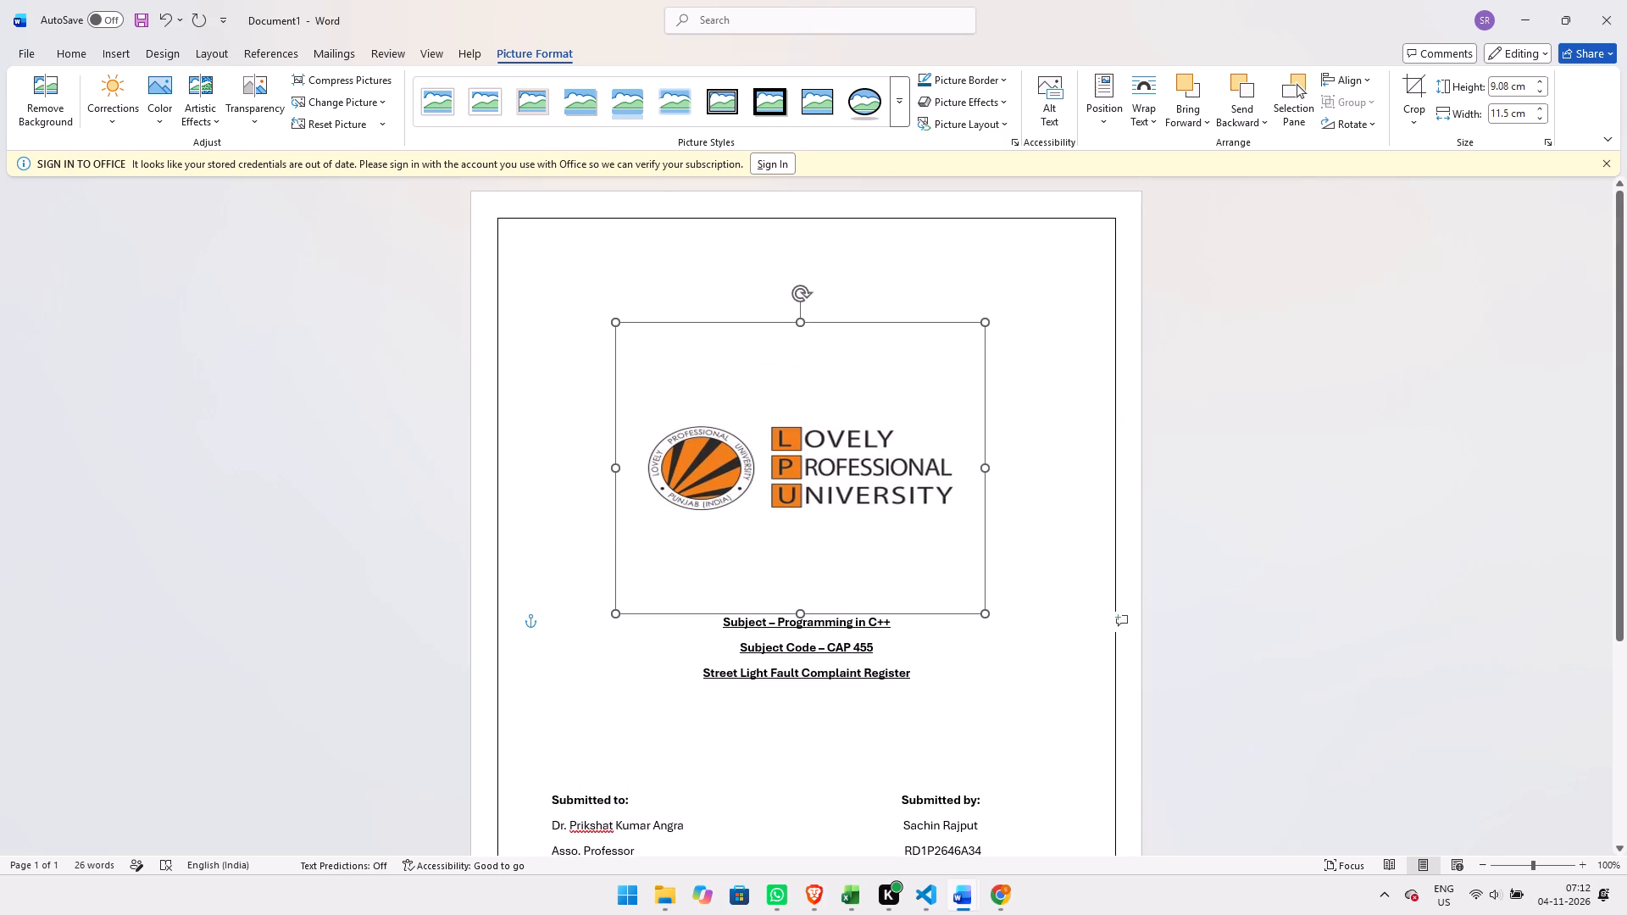
click(846, 515)
drag(841, 464, 839, 459)
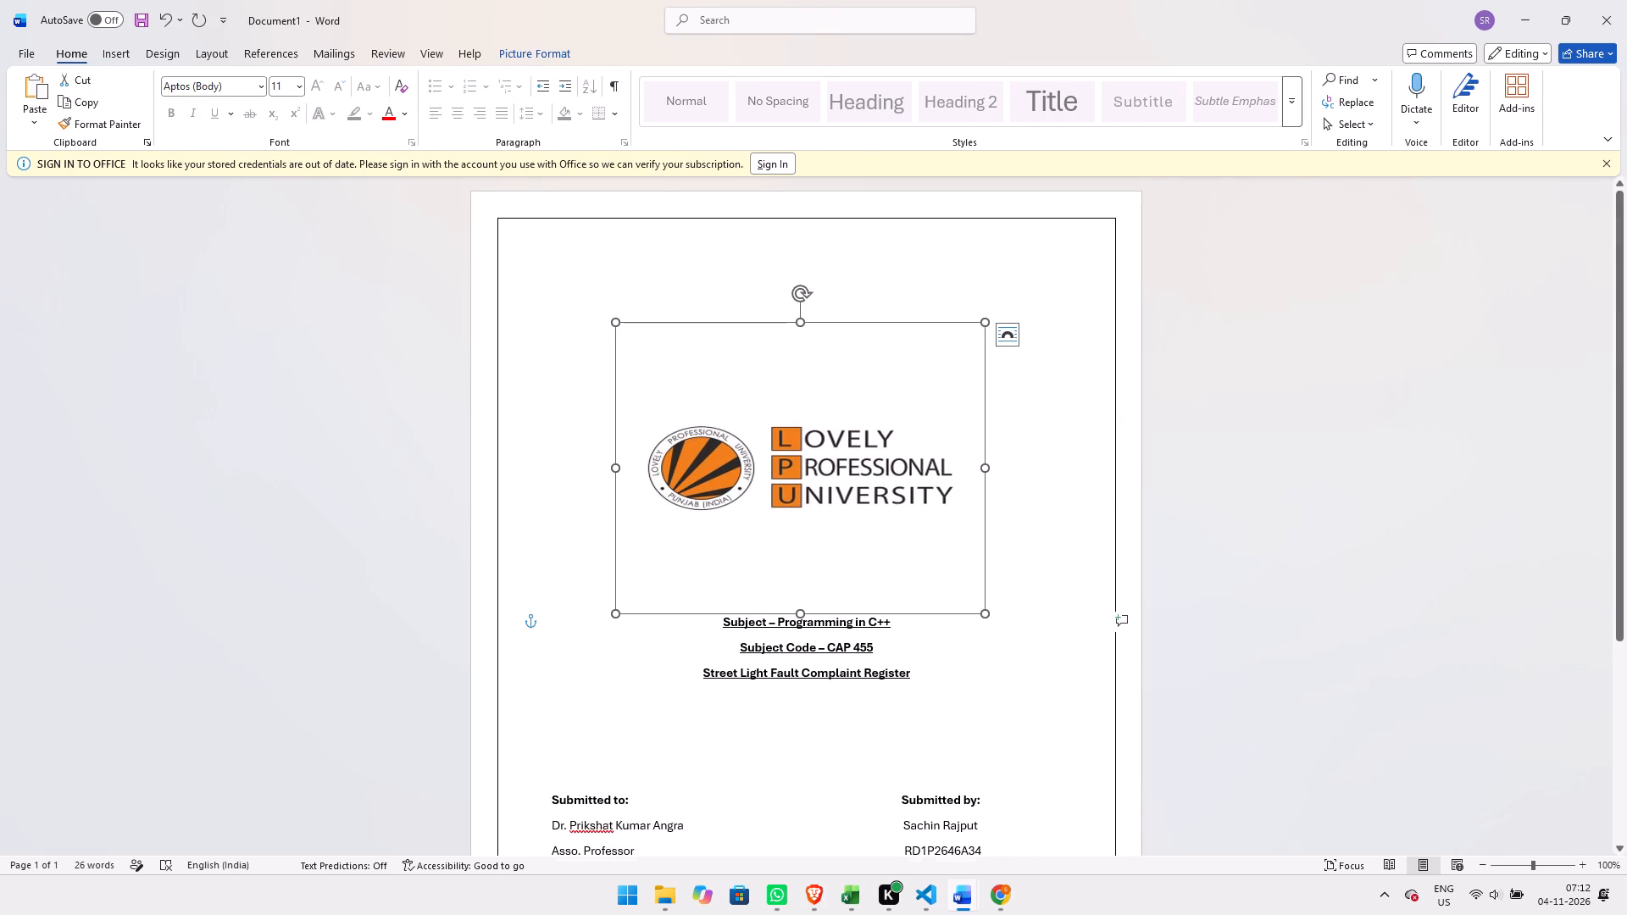
Move the Lovely Professional University logo slightly up and to the right so it sits centred above the subject lines.
drag(839, 459, 838, 424)
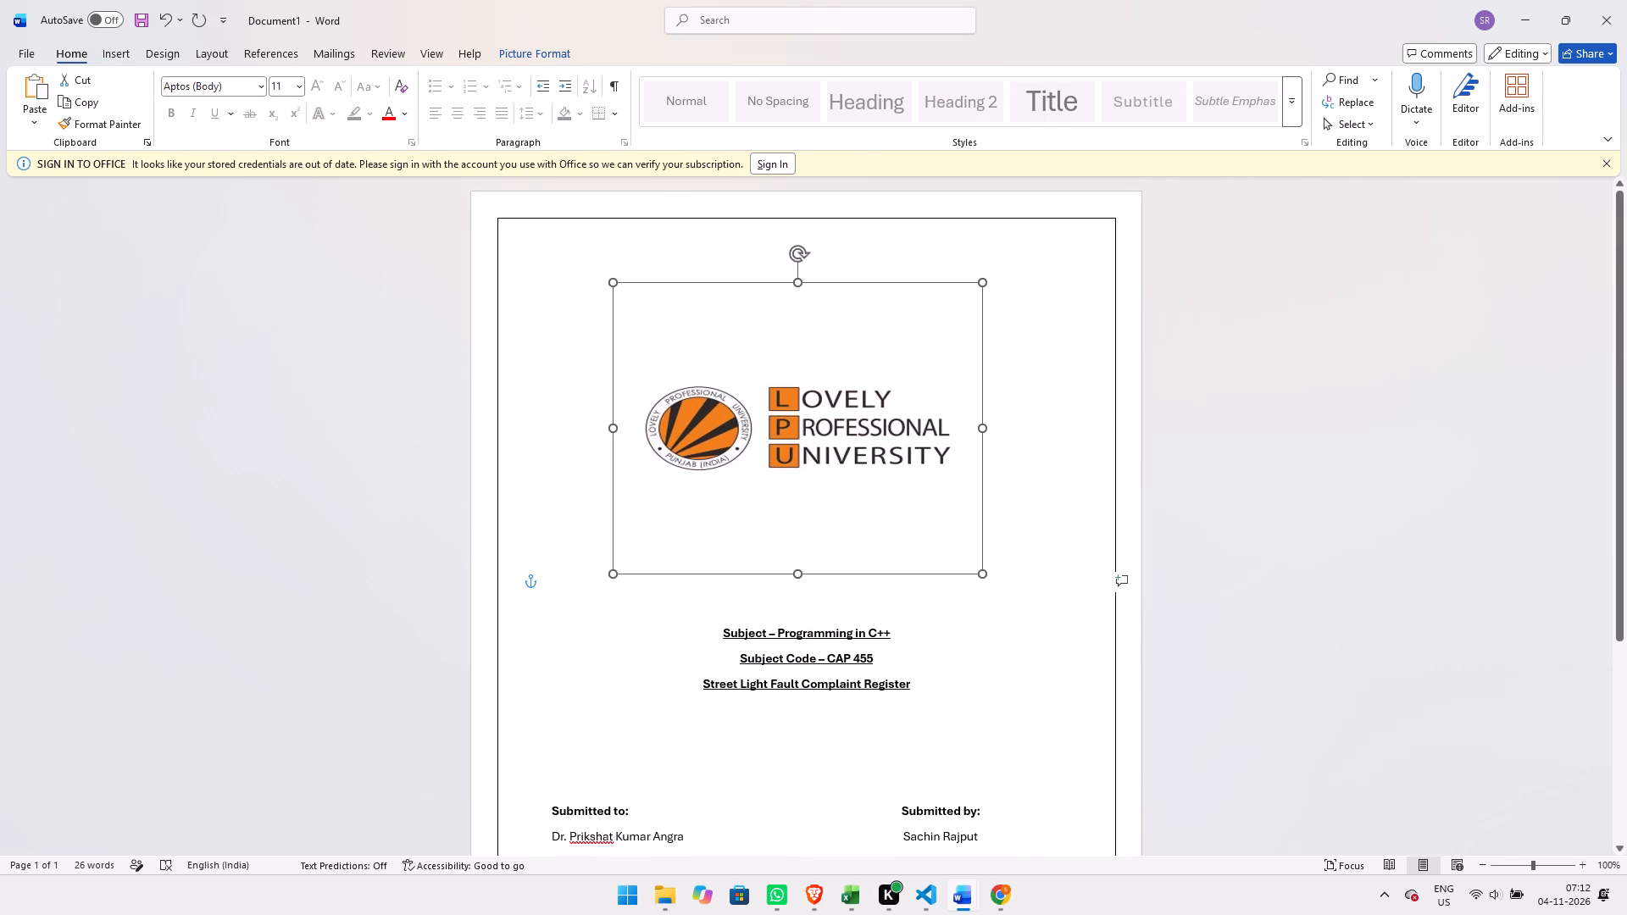
drag(838, 424, 859, 423)
Add one extra blank line above the "Subject – Programming in C++" line.
scroll(908, 535, down, 3)
click(725, 457)
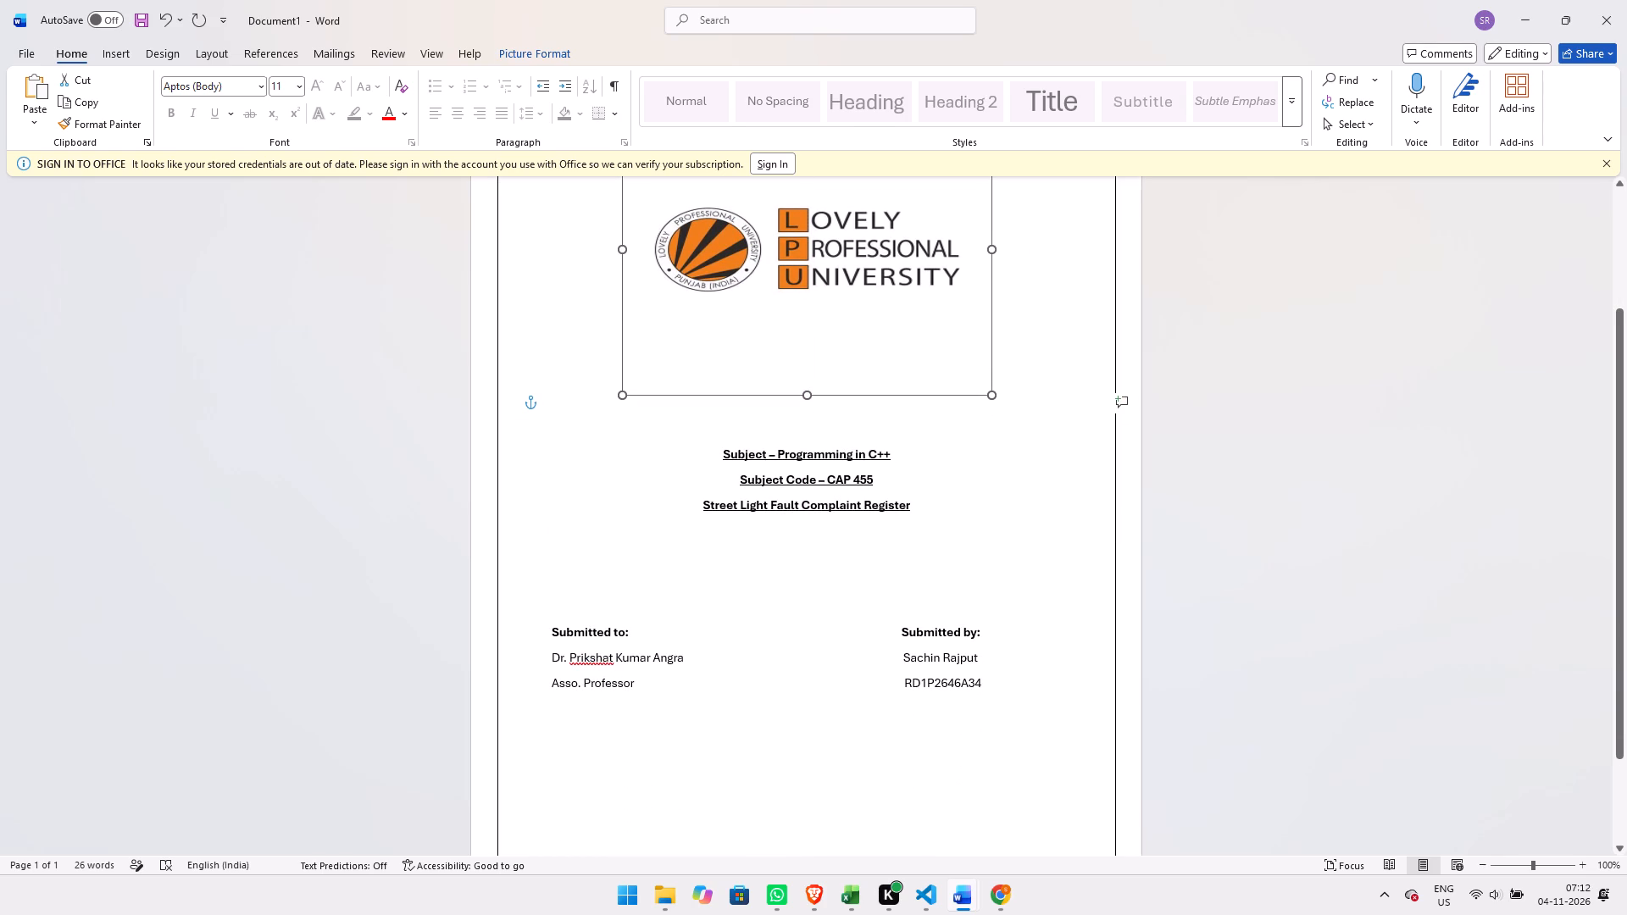
key(Return)
key(Return)
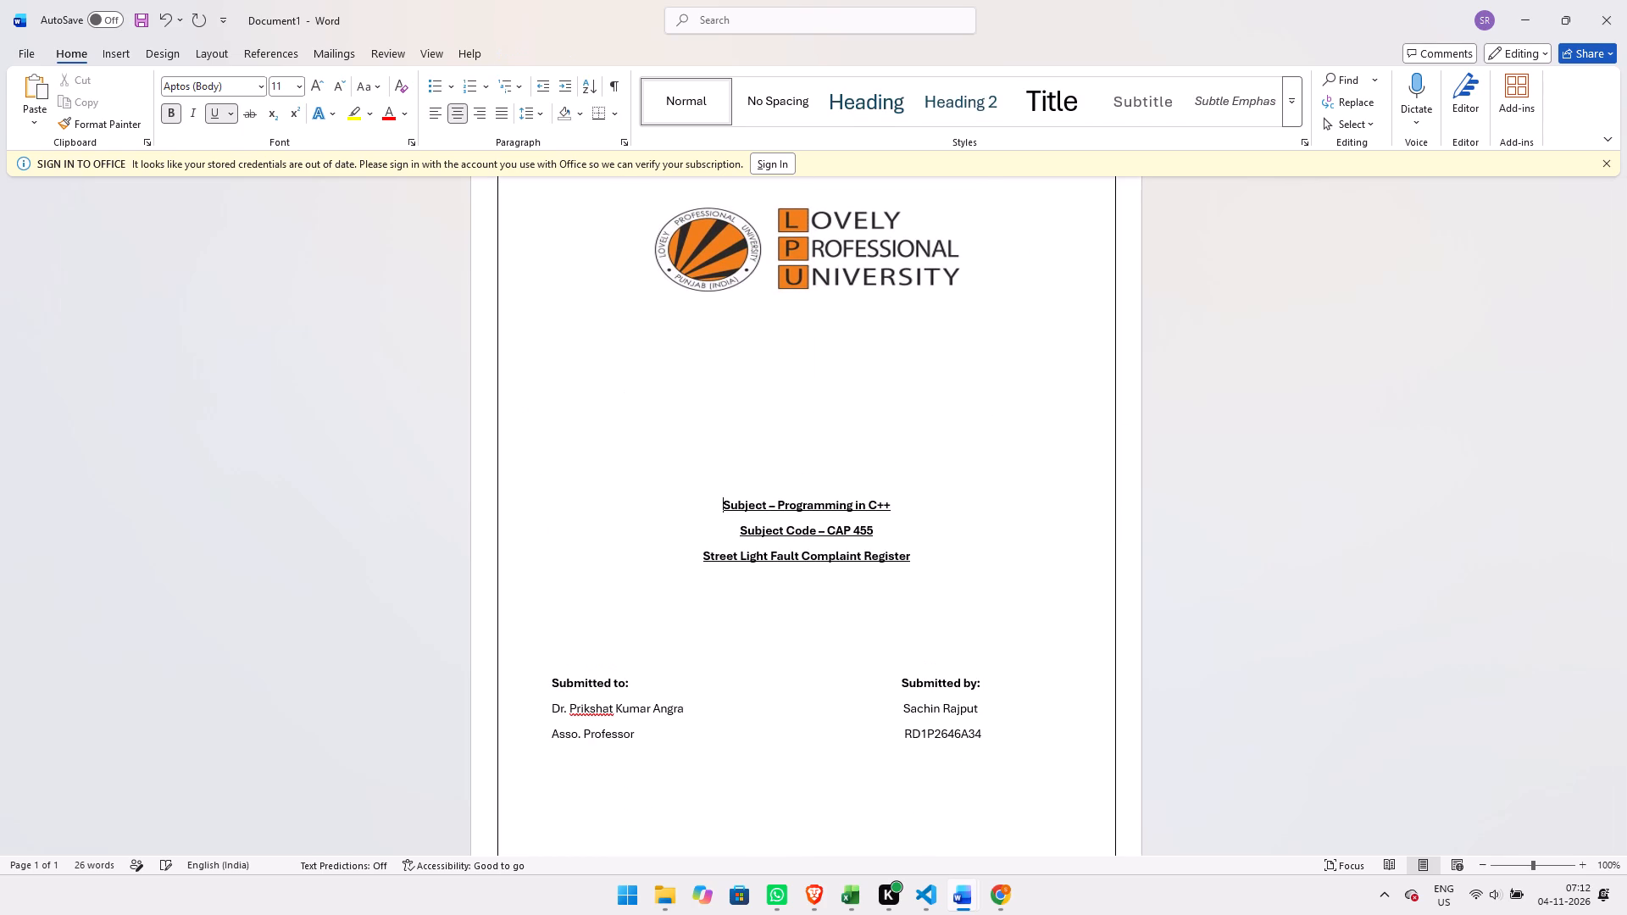
key(Return)
scroll(729, 463, down, 1)
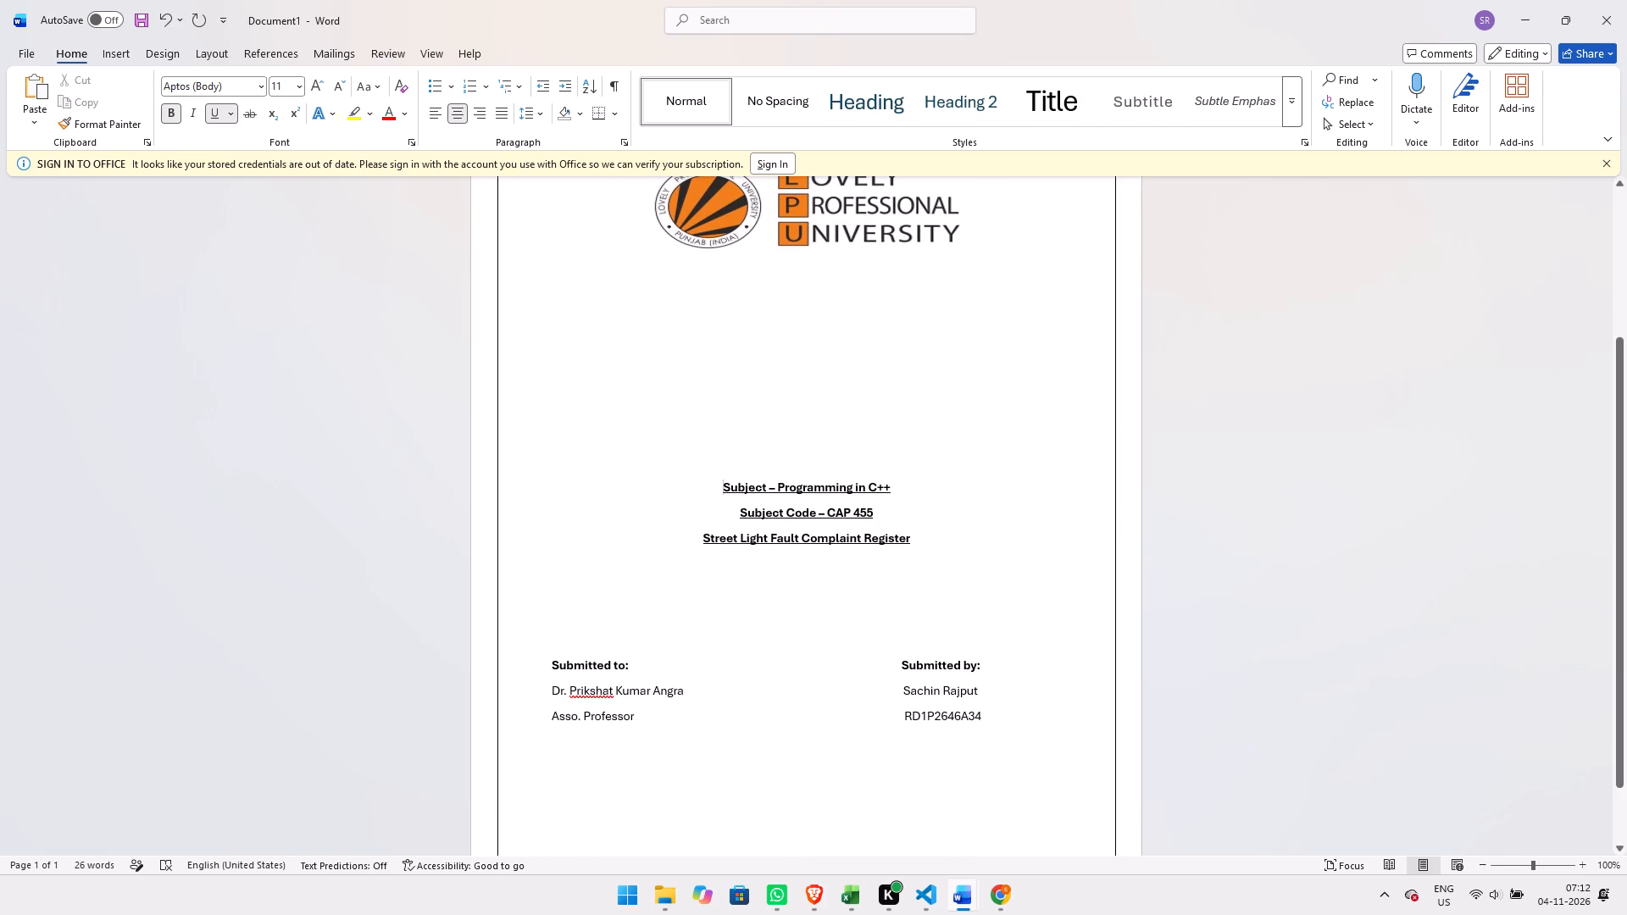
key(BackSpace)
key(BackSpace)
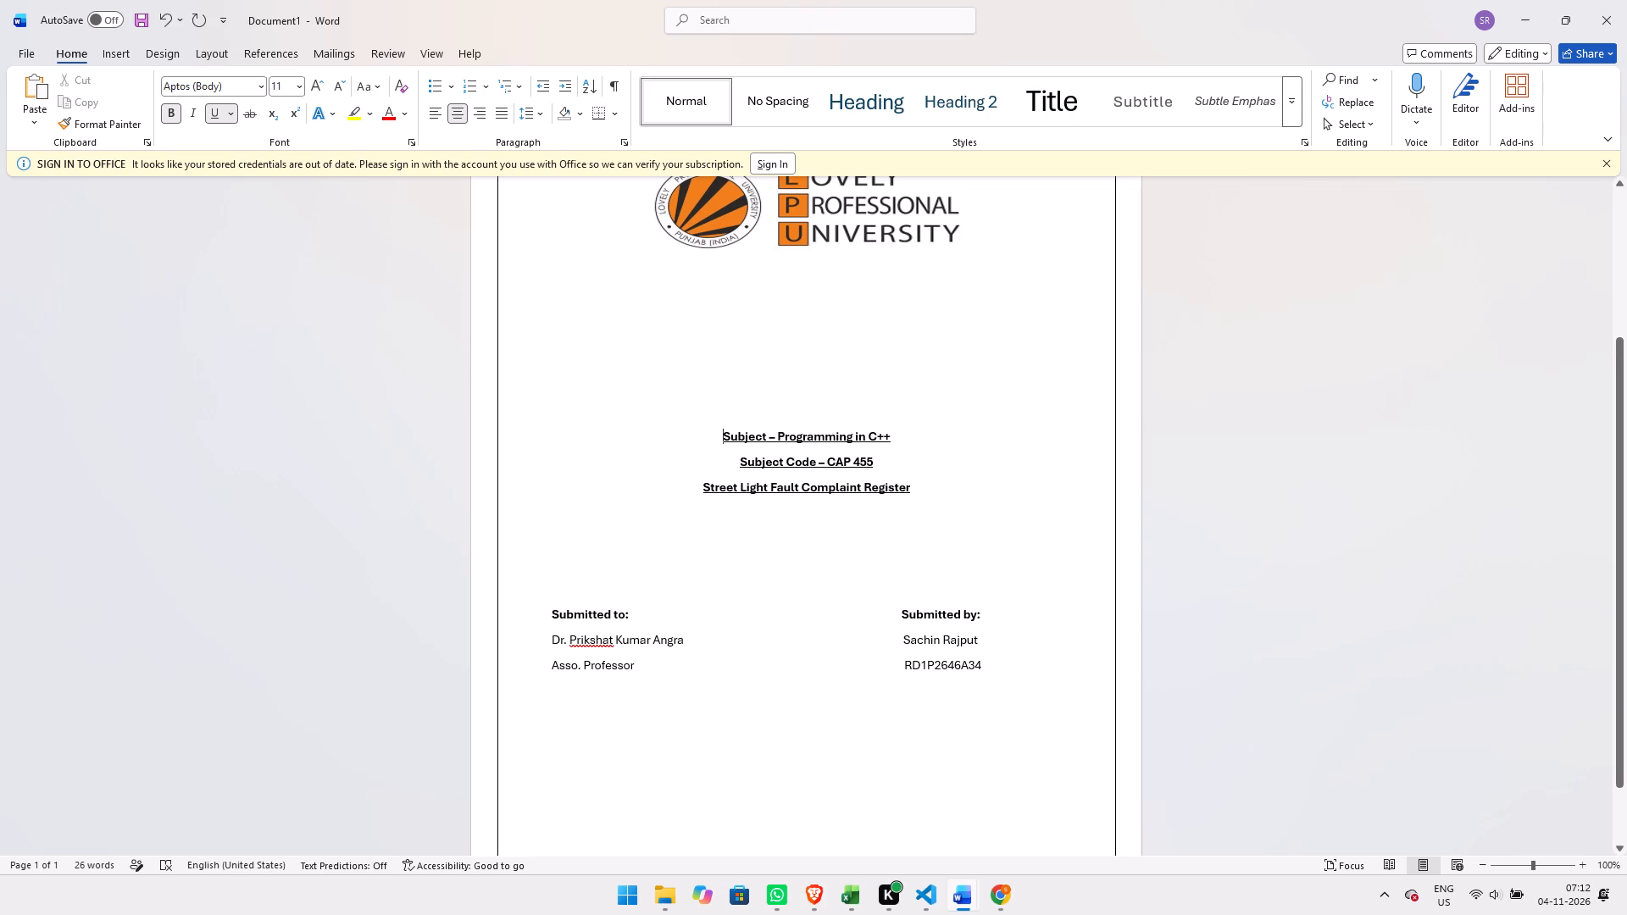
Add three blank lines above the "Submitted to:" and "Submitted by:" row.
click(548, 617)
click(546, 604)
key(Return)
key(Return)
key(Return)
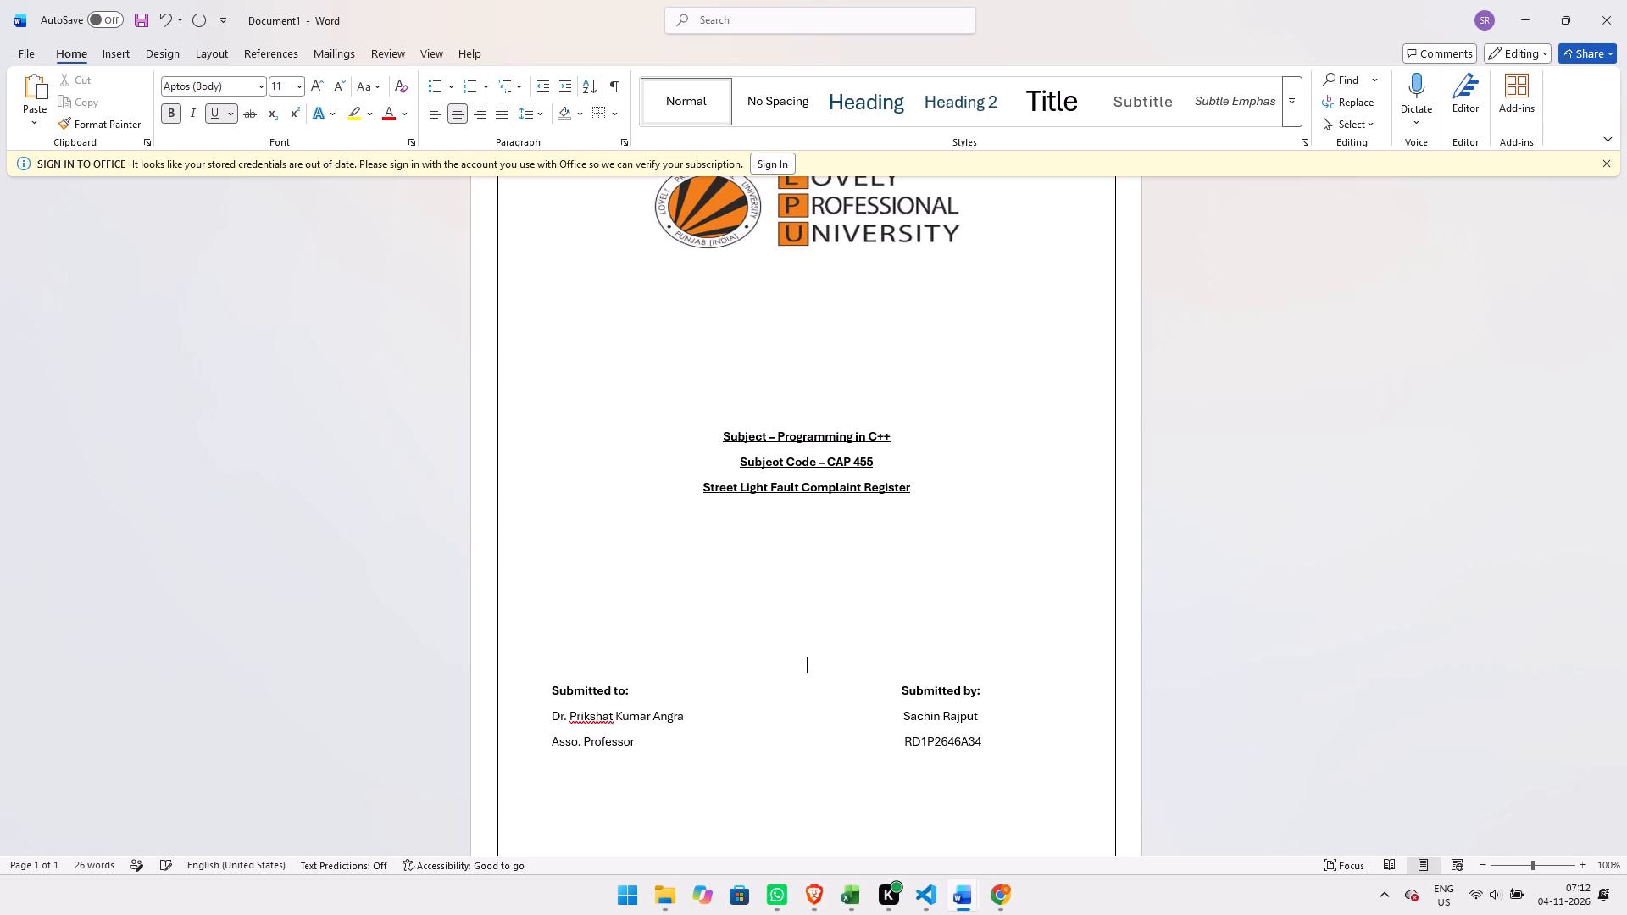
Shift the "Submitted by:" heading to the right by ten spaces.
scroll(546, 604, down, 1)
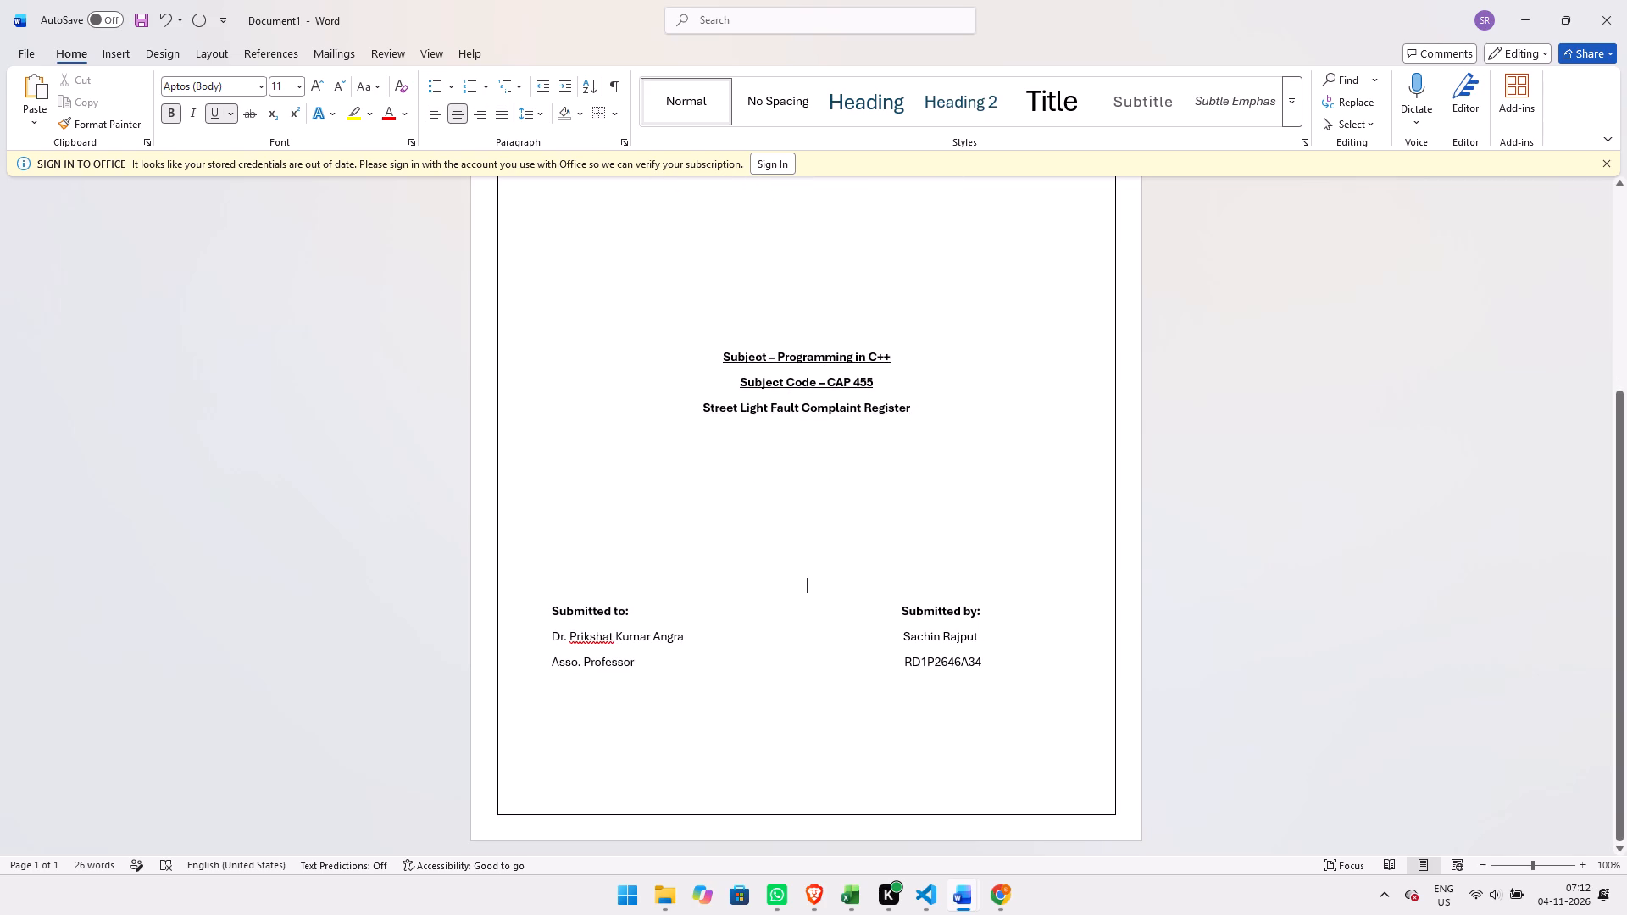
click(895, 617)
key(space)
key(space)
key(space)
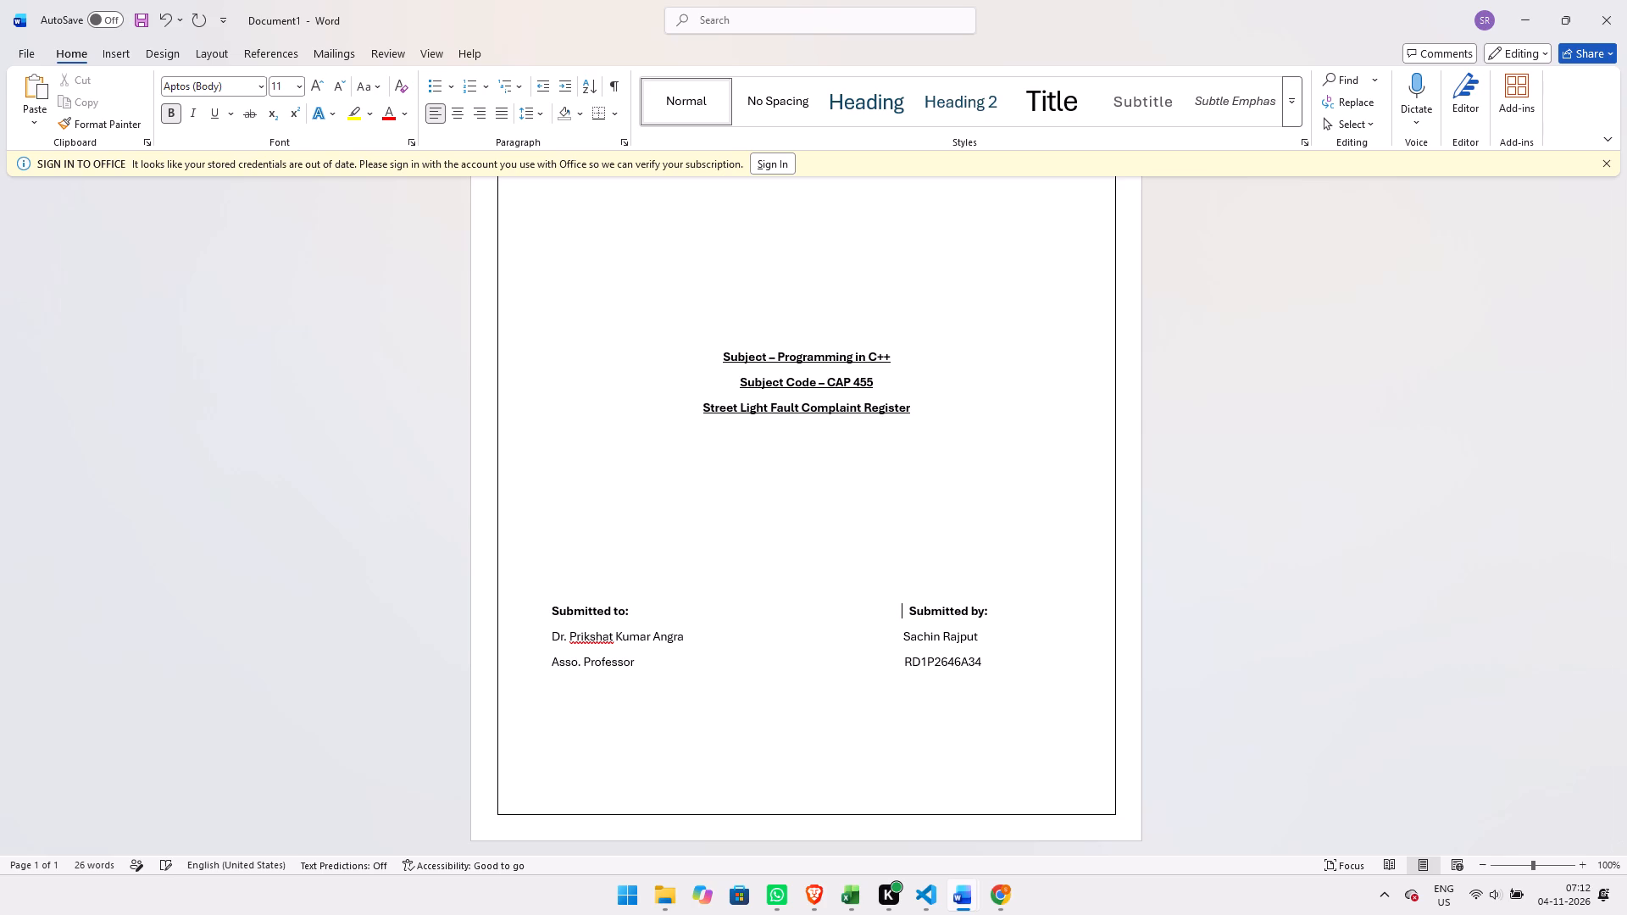
key(space)
key(space)
key(space)
key(space)
key(space)
key(space)
key(space)
Shift the student's name to the right by nine spaces so it lines up under "Submitted by:".
click(904, 636)
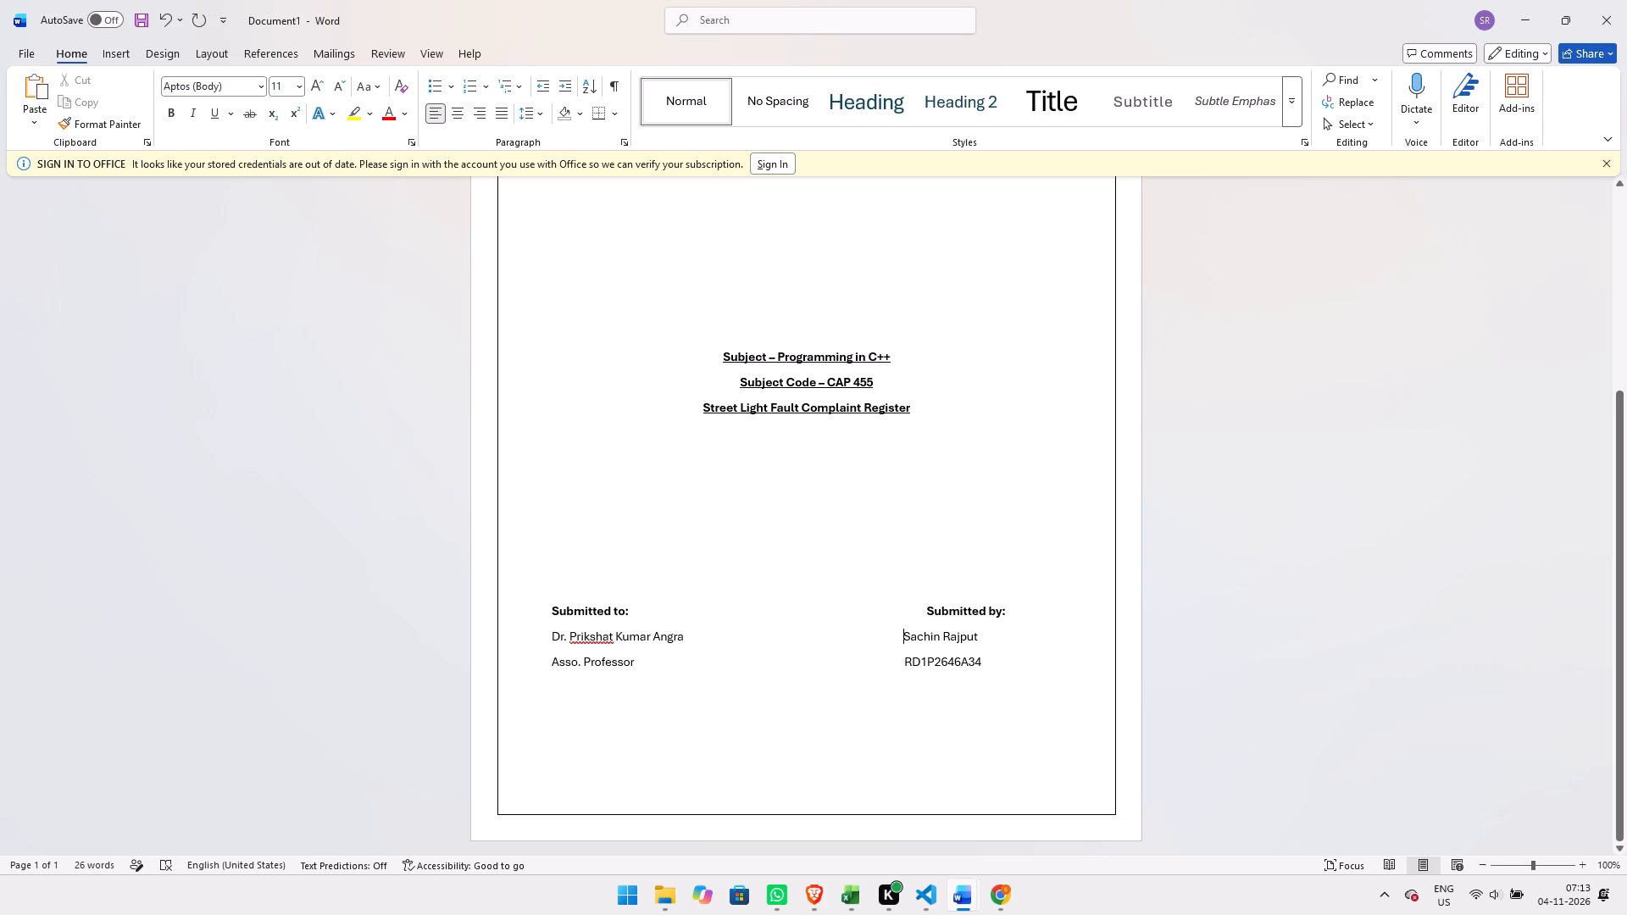
key(space)
key(space)
key(space)
key(space)
key(space)
key(space)
key(space)
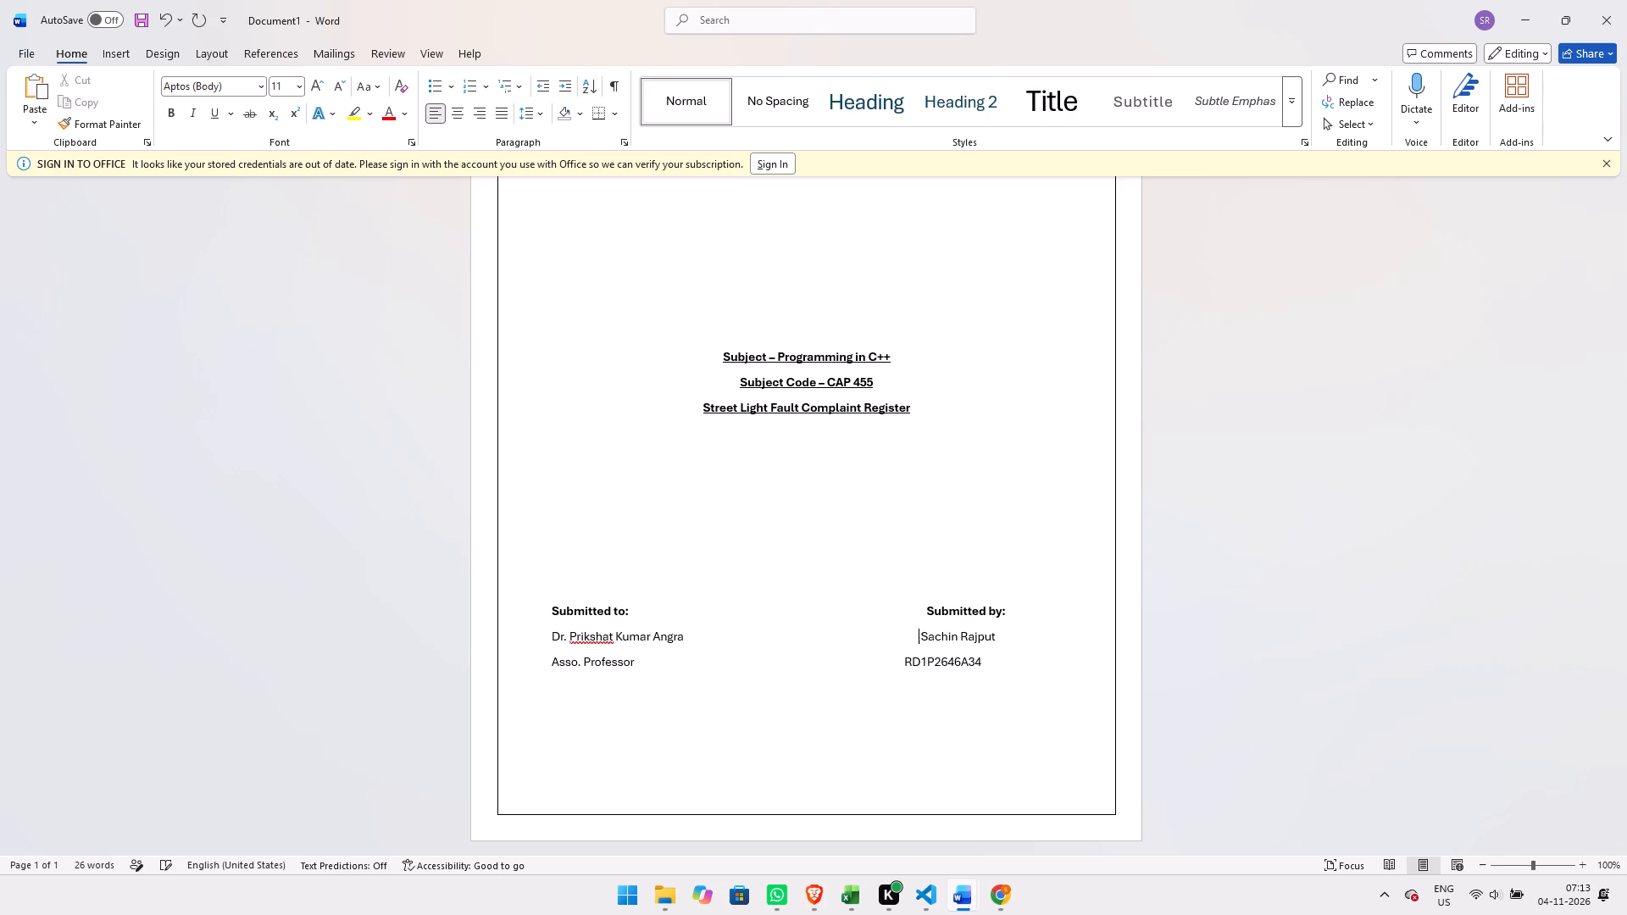
key(space)
key(space)
key(space)
key(BackSpace)
Shift the student's roll number to the right by nine spaces so it lines up under the student's name.
click(904, 660)
key(space)
key(space)
key(space)
key(space)
key(space)
key(space)
key(space)
key(space)
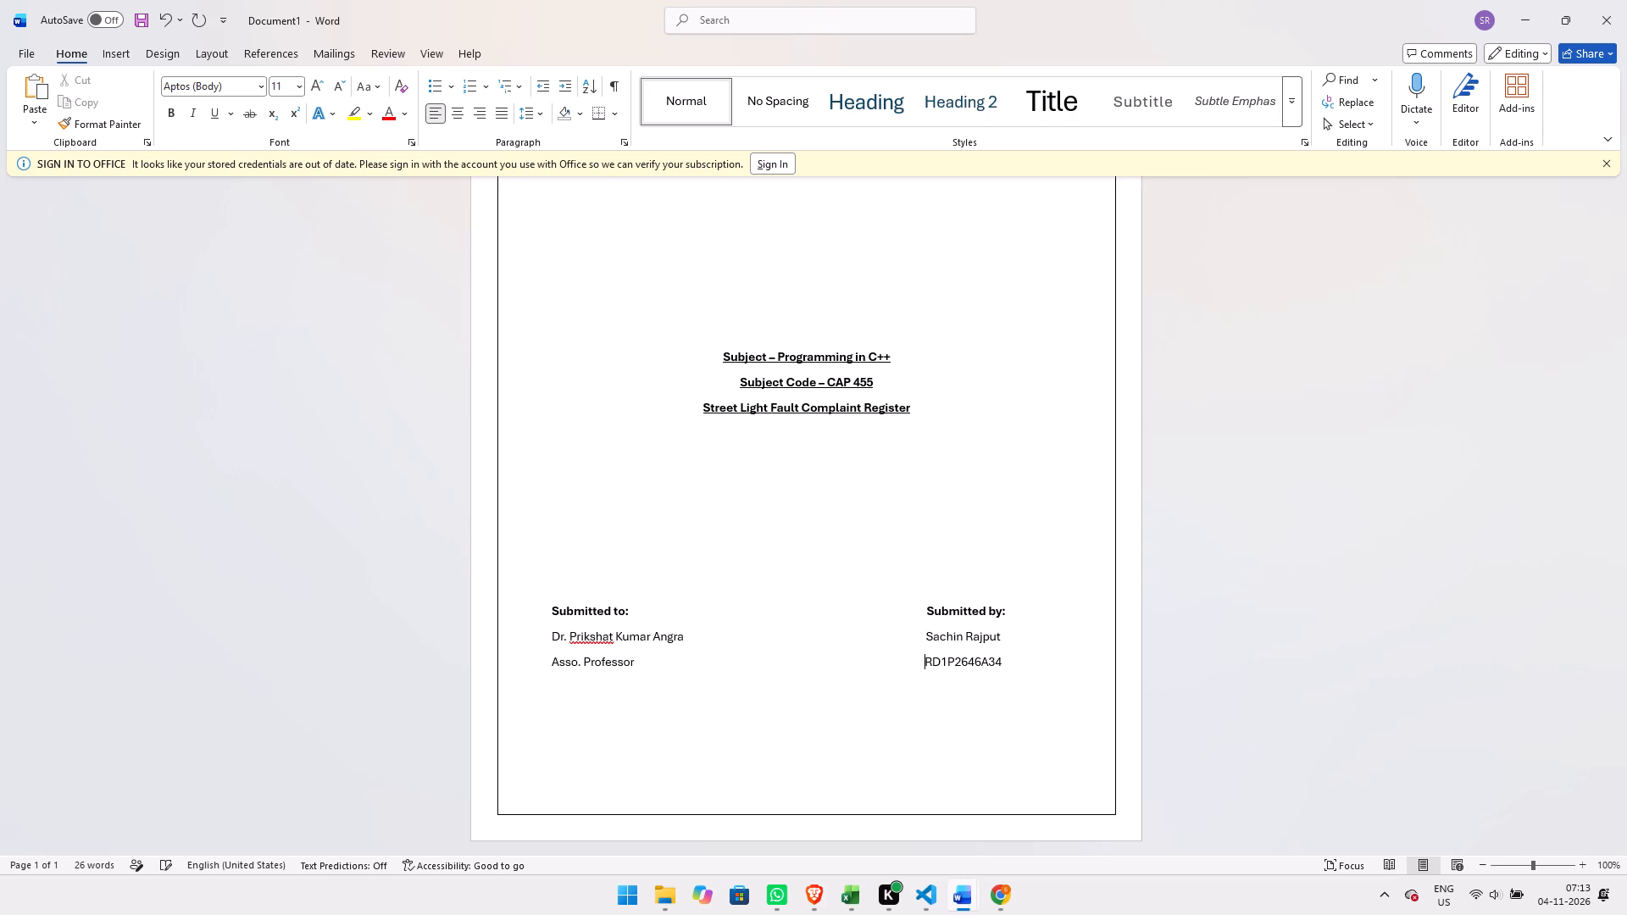
key(space)
click(913, 671)
click(919, 707)
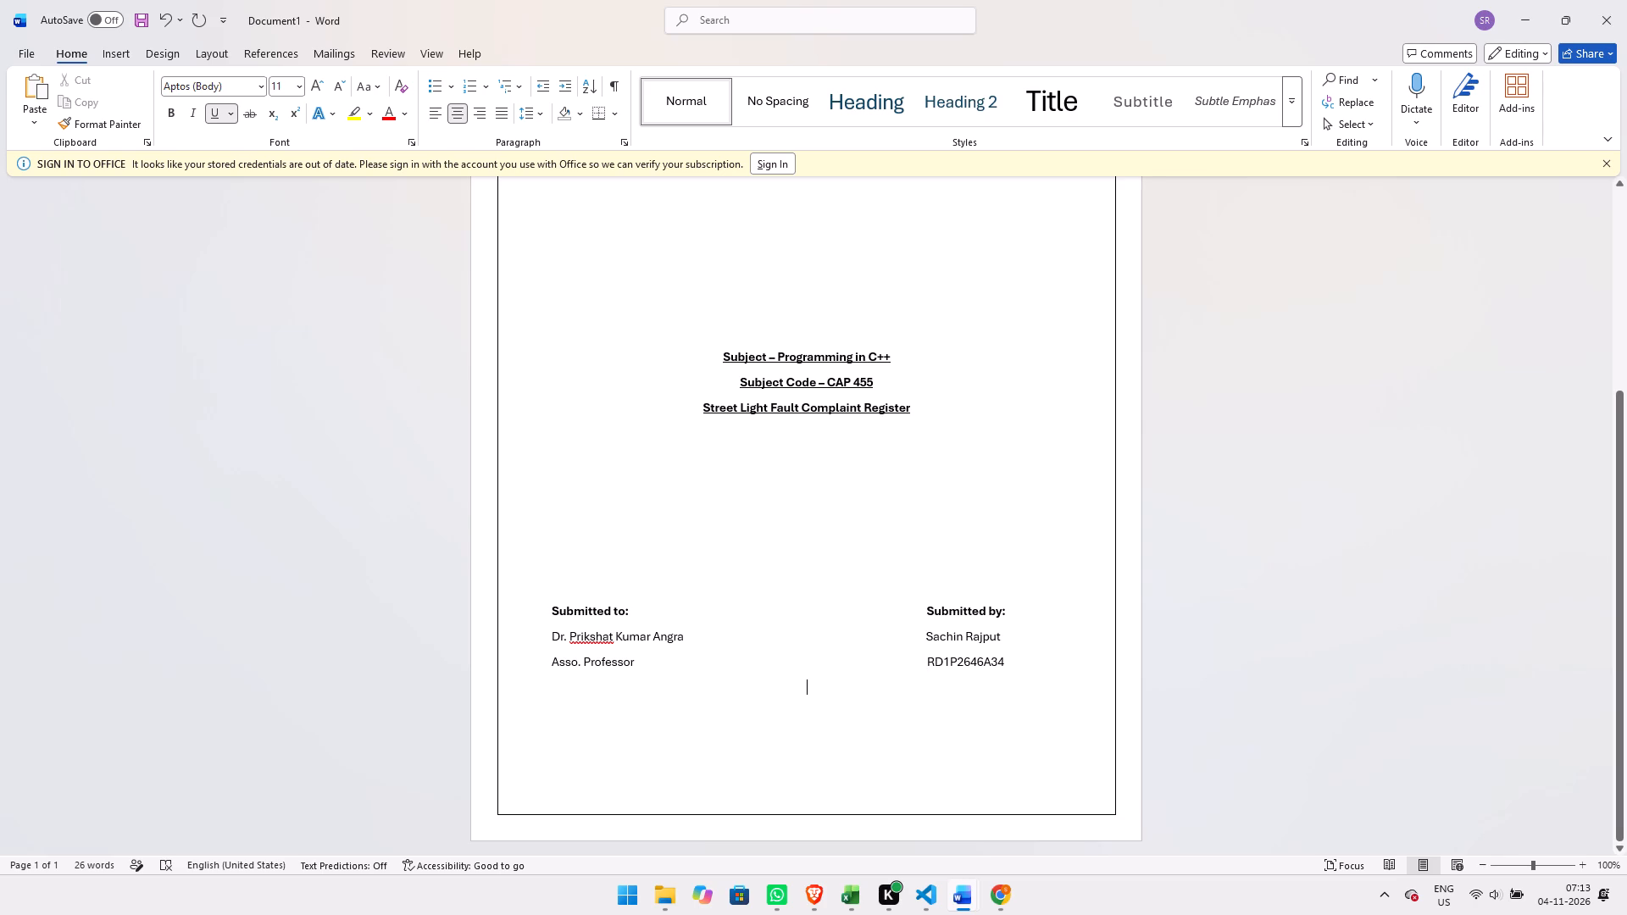
Add three blank lines below the submission details to start a second page, and left-align the new line.
scroll(980, 551, up, 2)
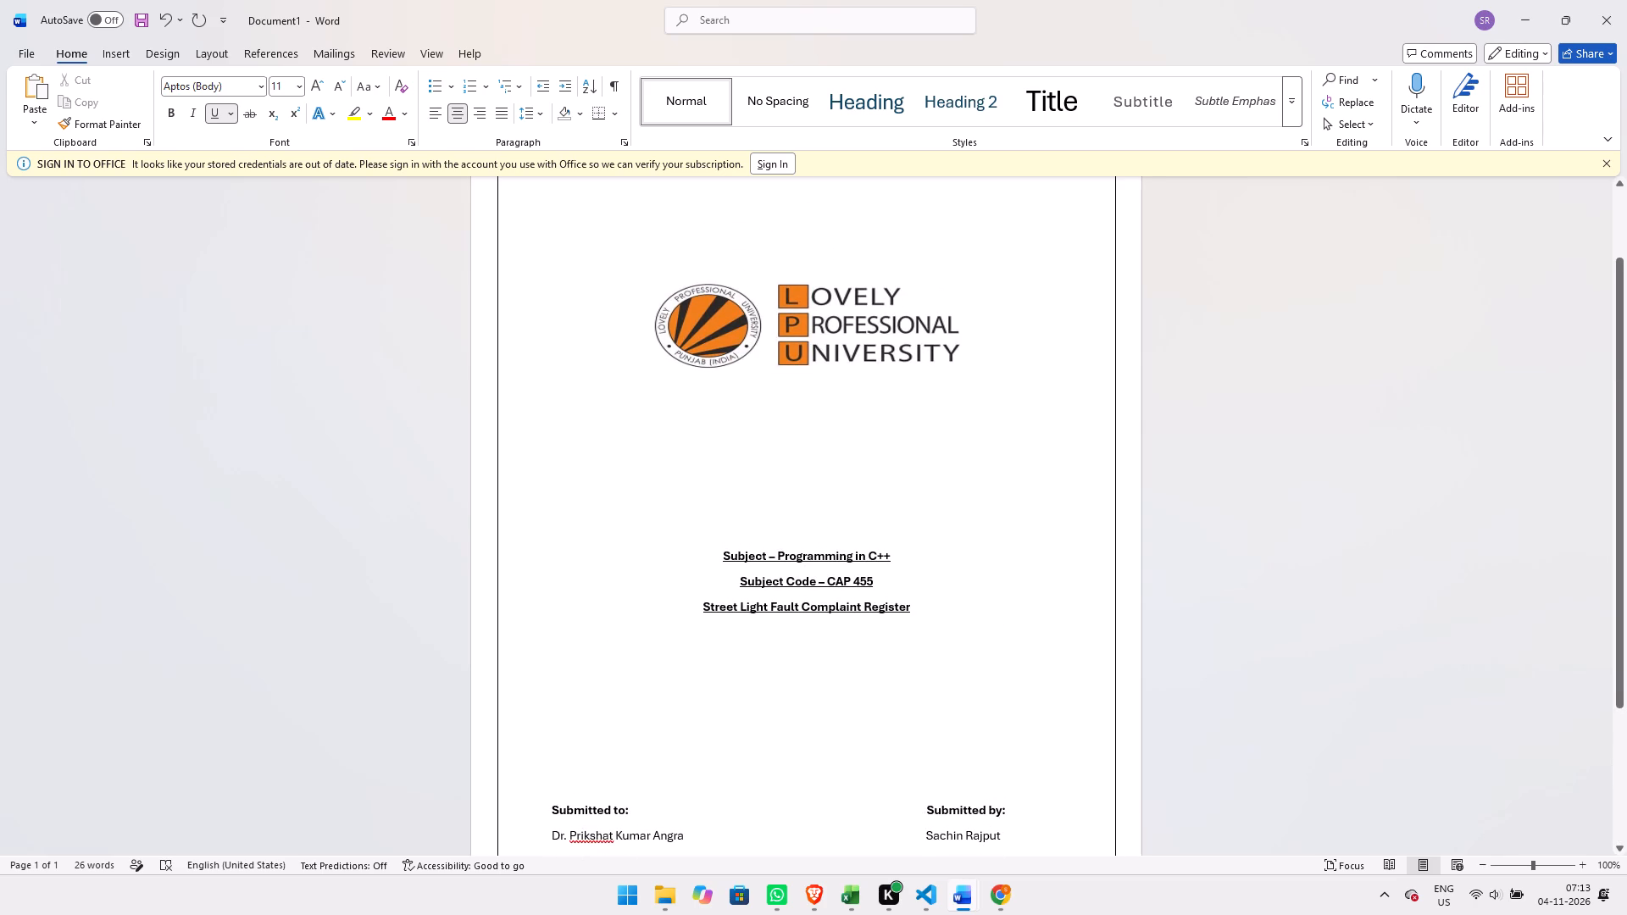
scroll(809, 536, up, 2)
scroll(874, 430, down, 1)
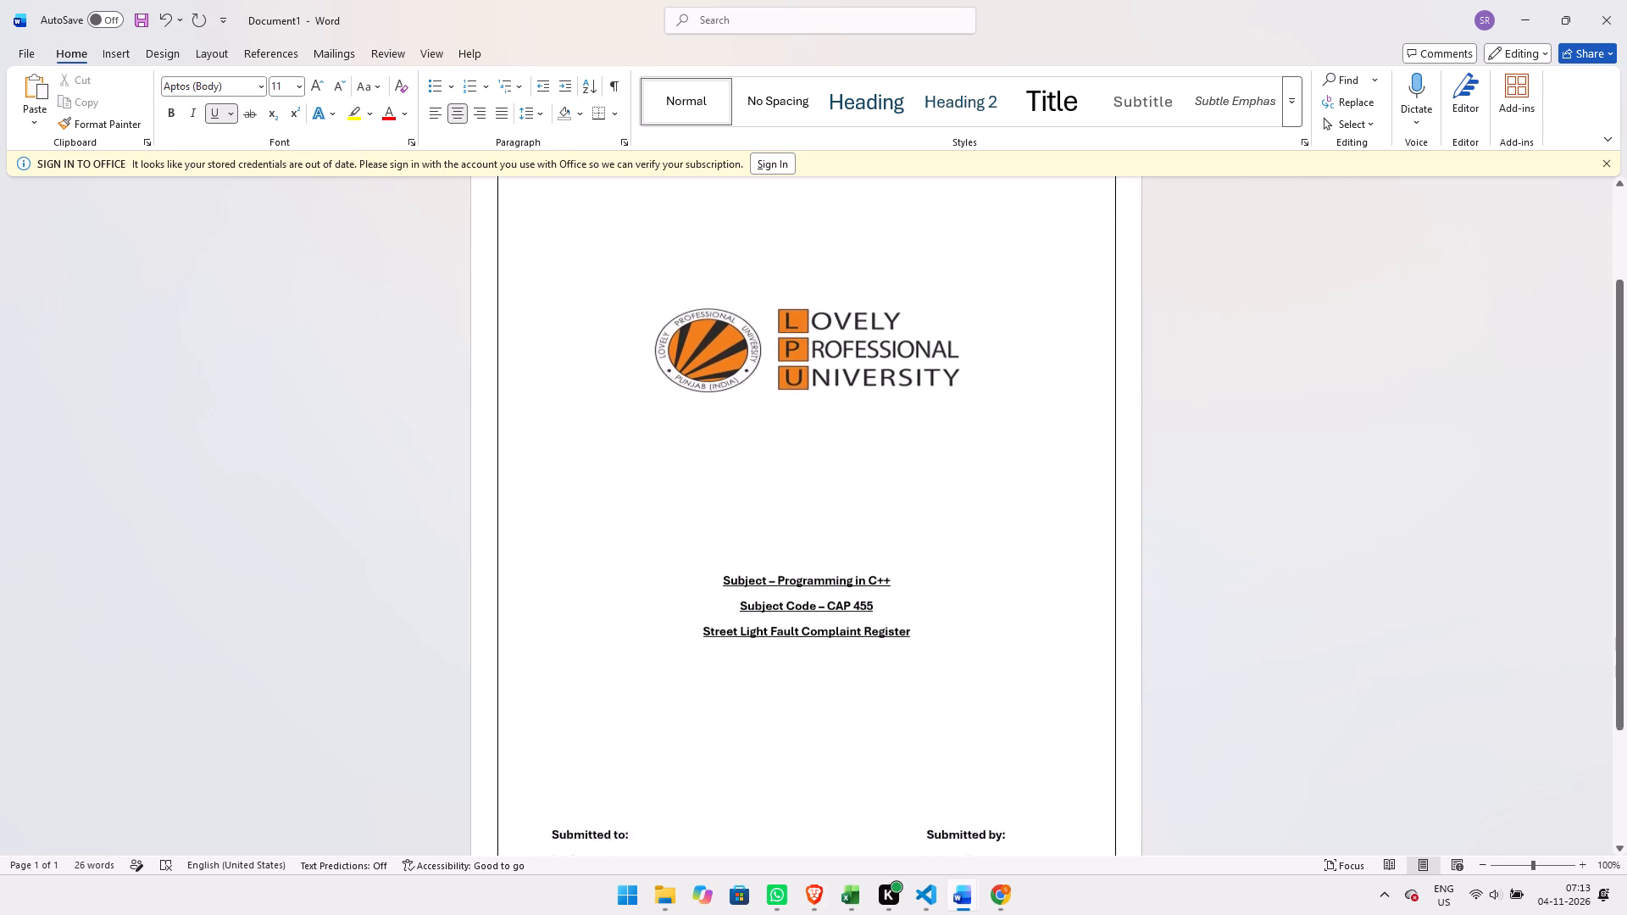
scroll(874, 430, down, 3)
scroll(796, 578, down, 2)
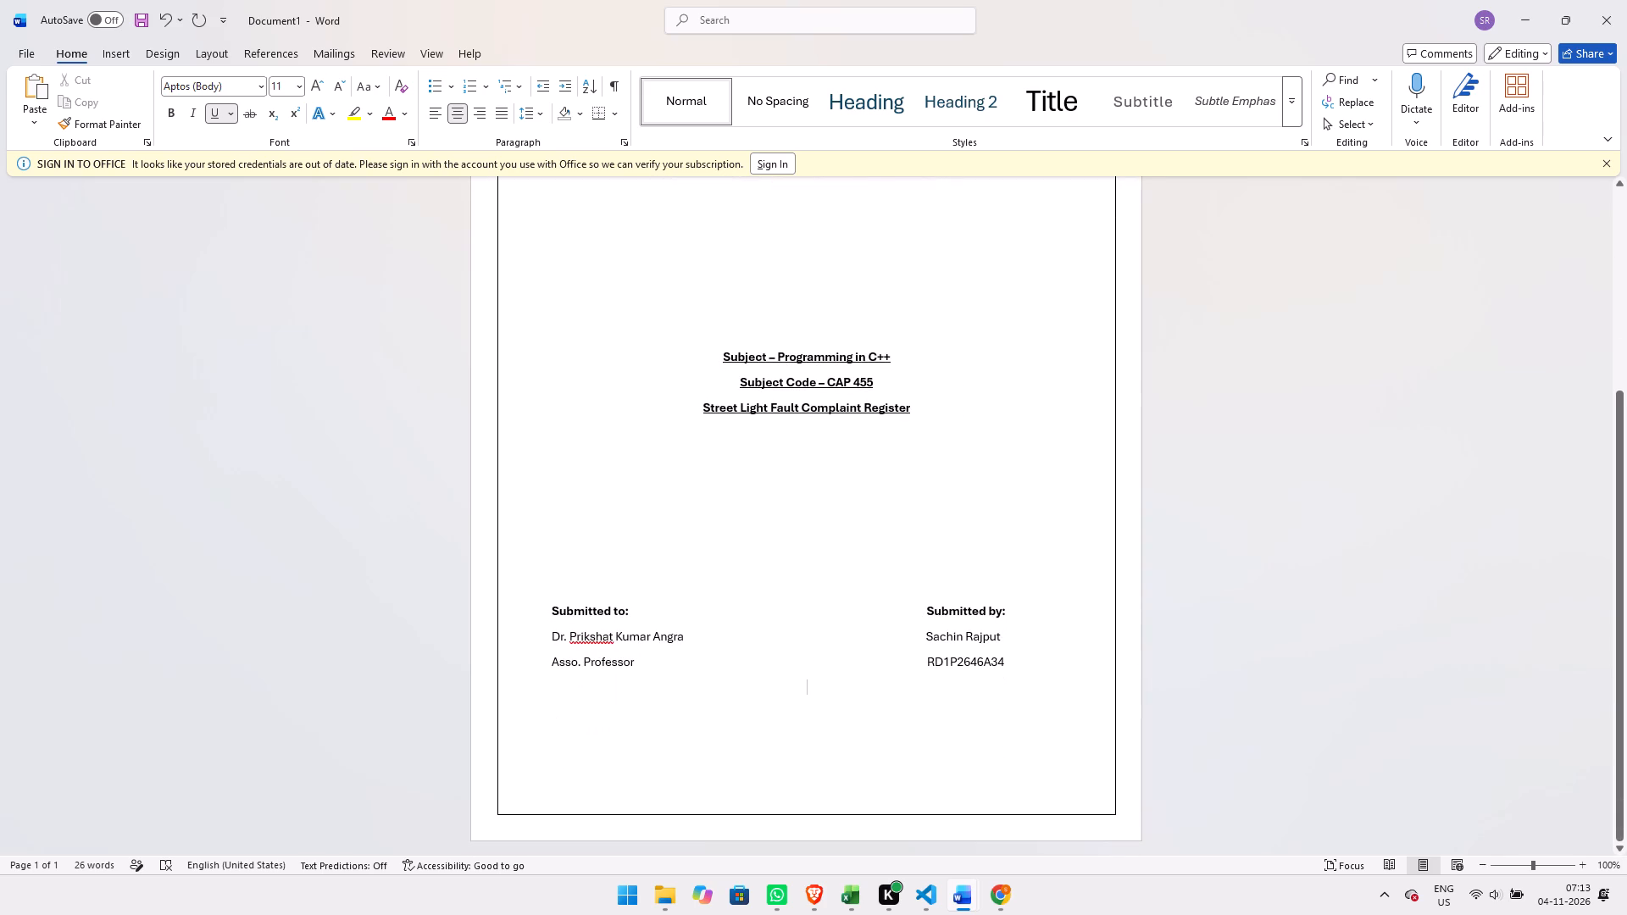
click(925, 781)
key(Return)
key(Return)
key(Return)
scroll(925, 781, up, 3)
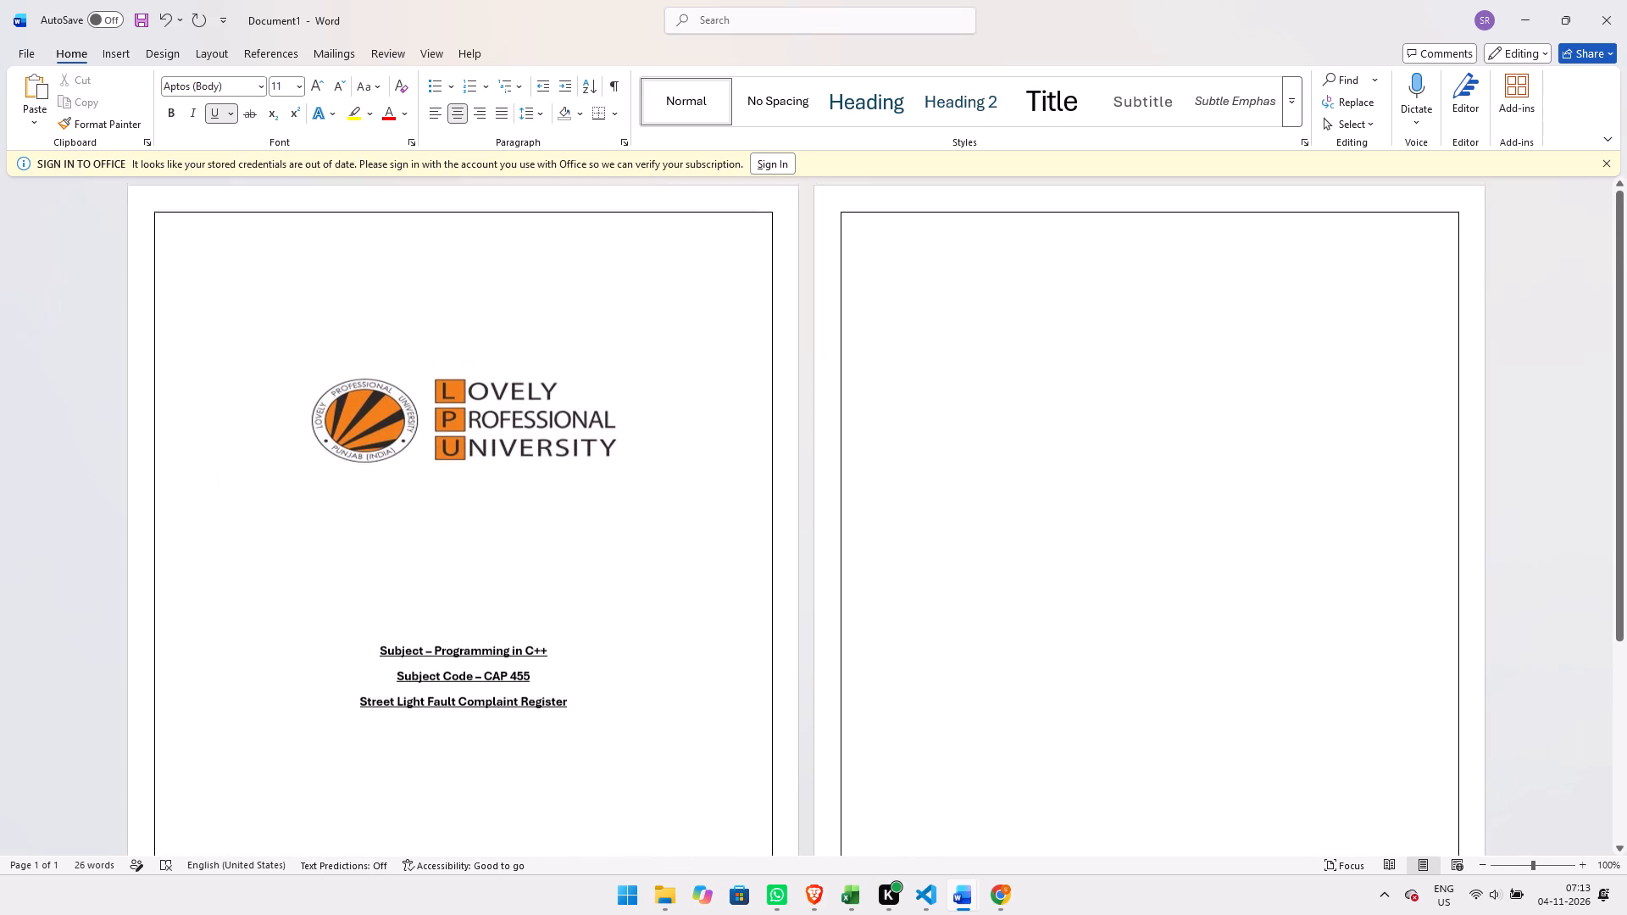
click(436, 115)
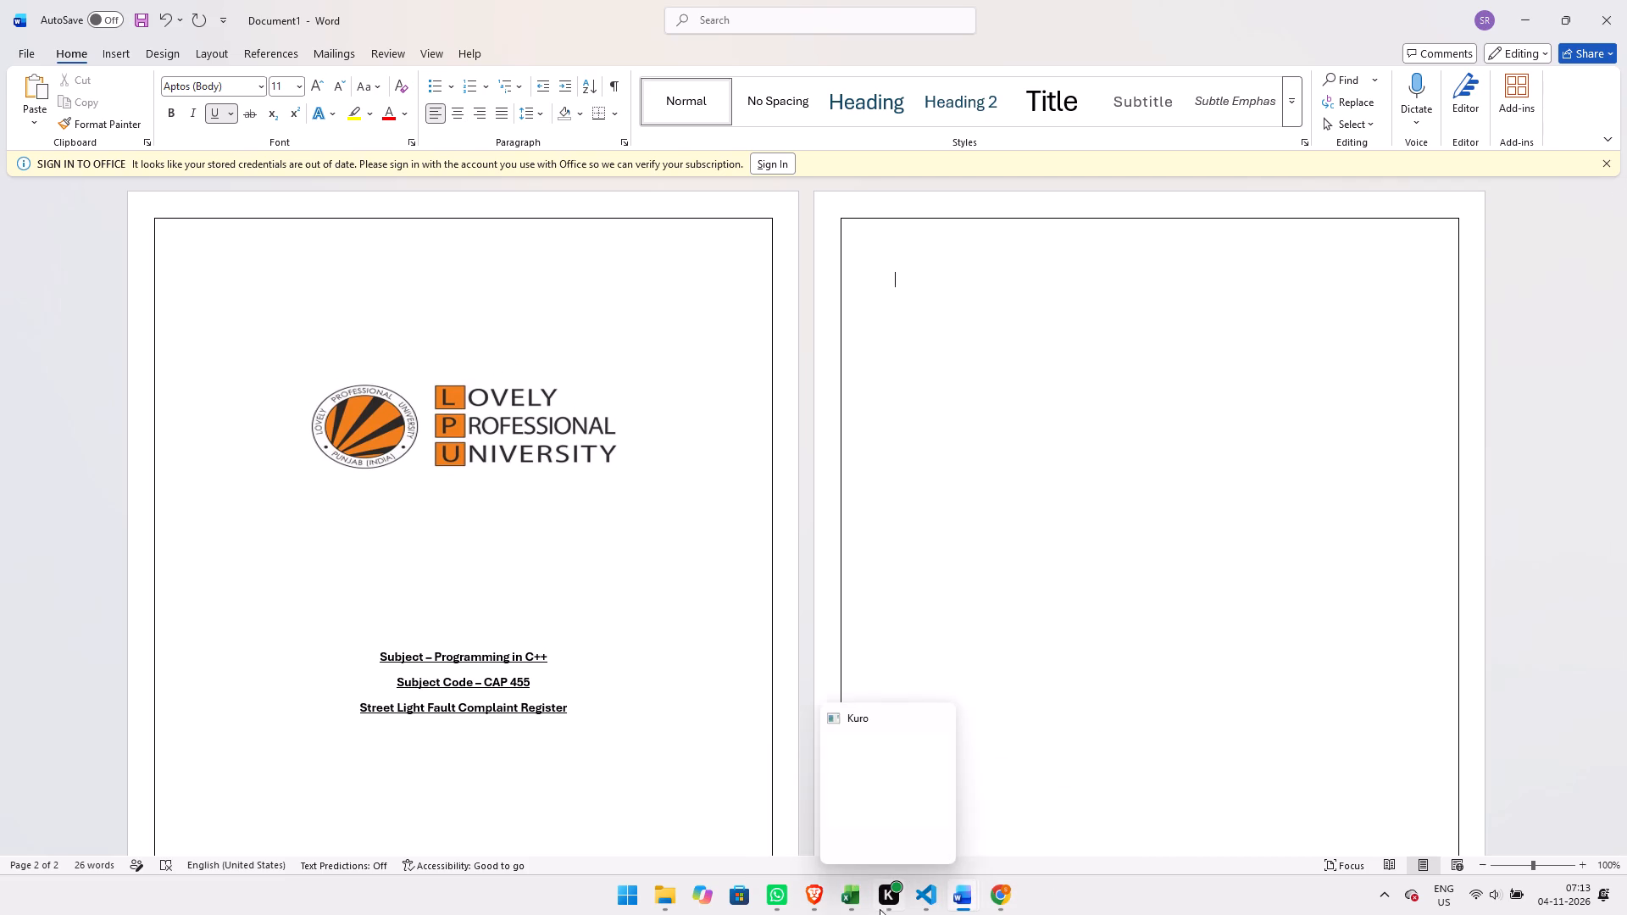
Switch to Visual Studio Code and close the open terminal sessions.
click(930, 901)
click(719, 500)
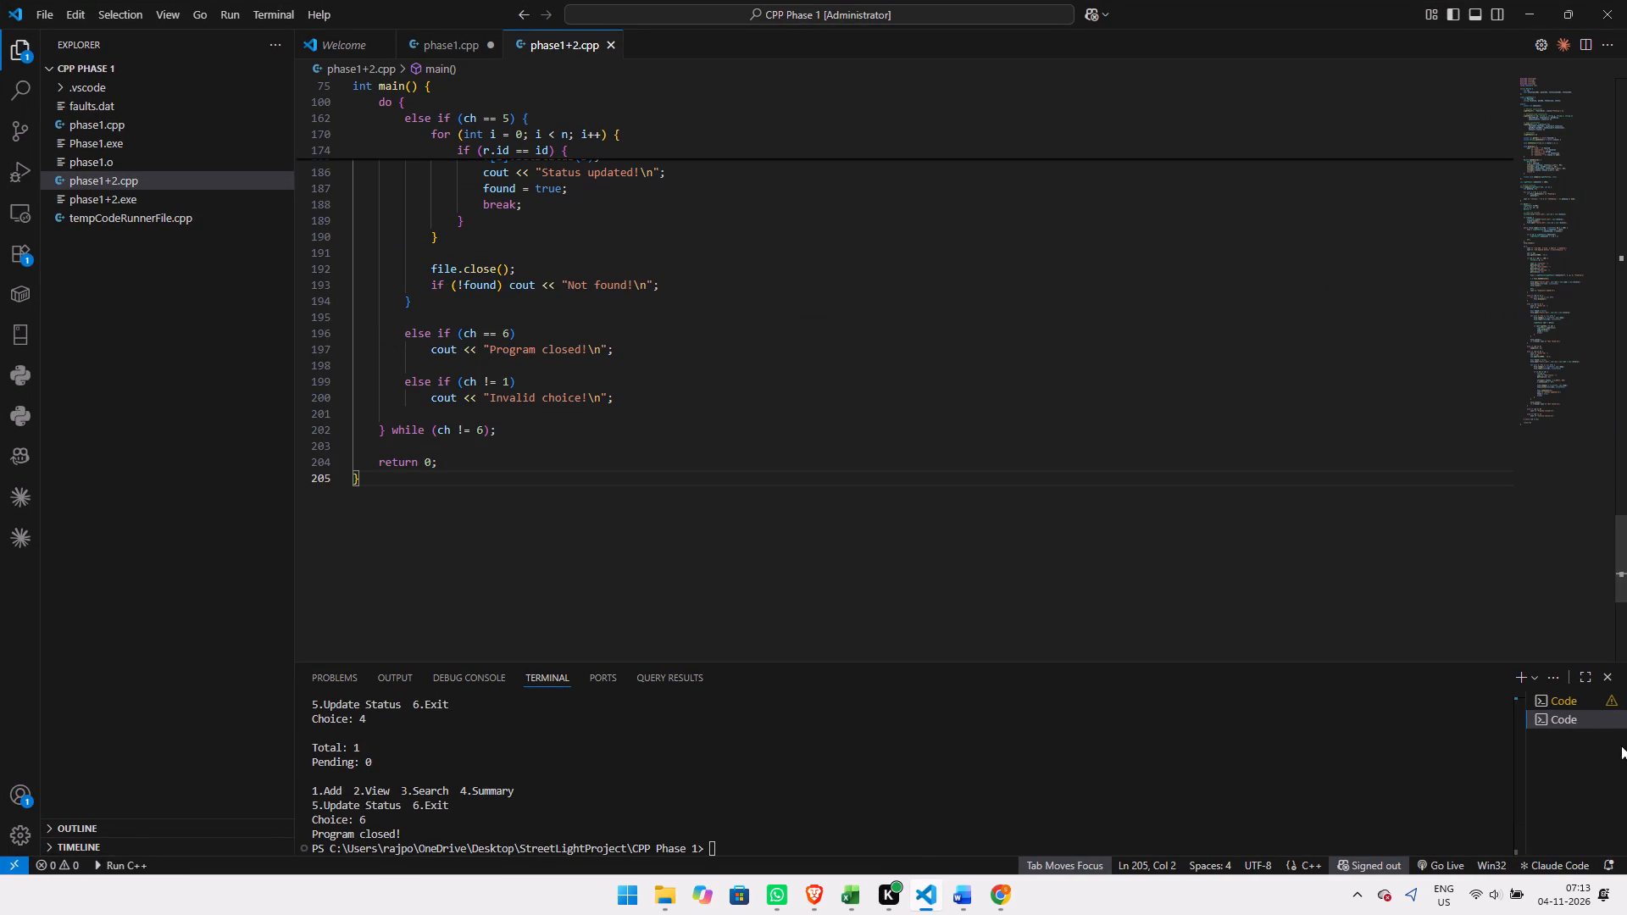
click(1595, 698)
click(1595, 698)
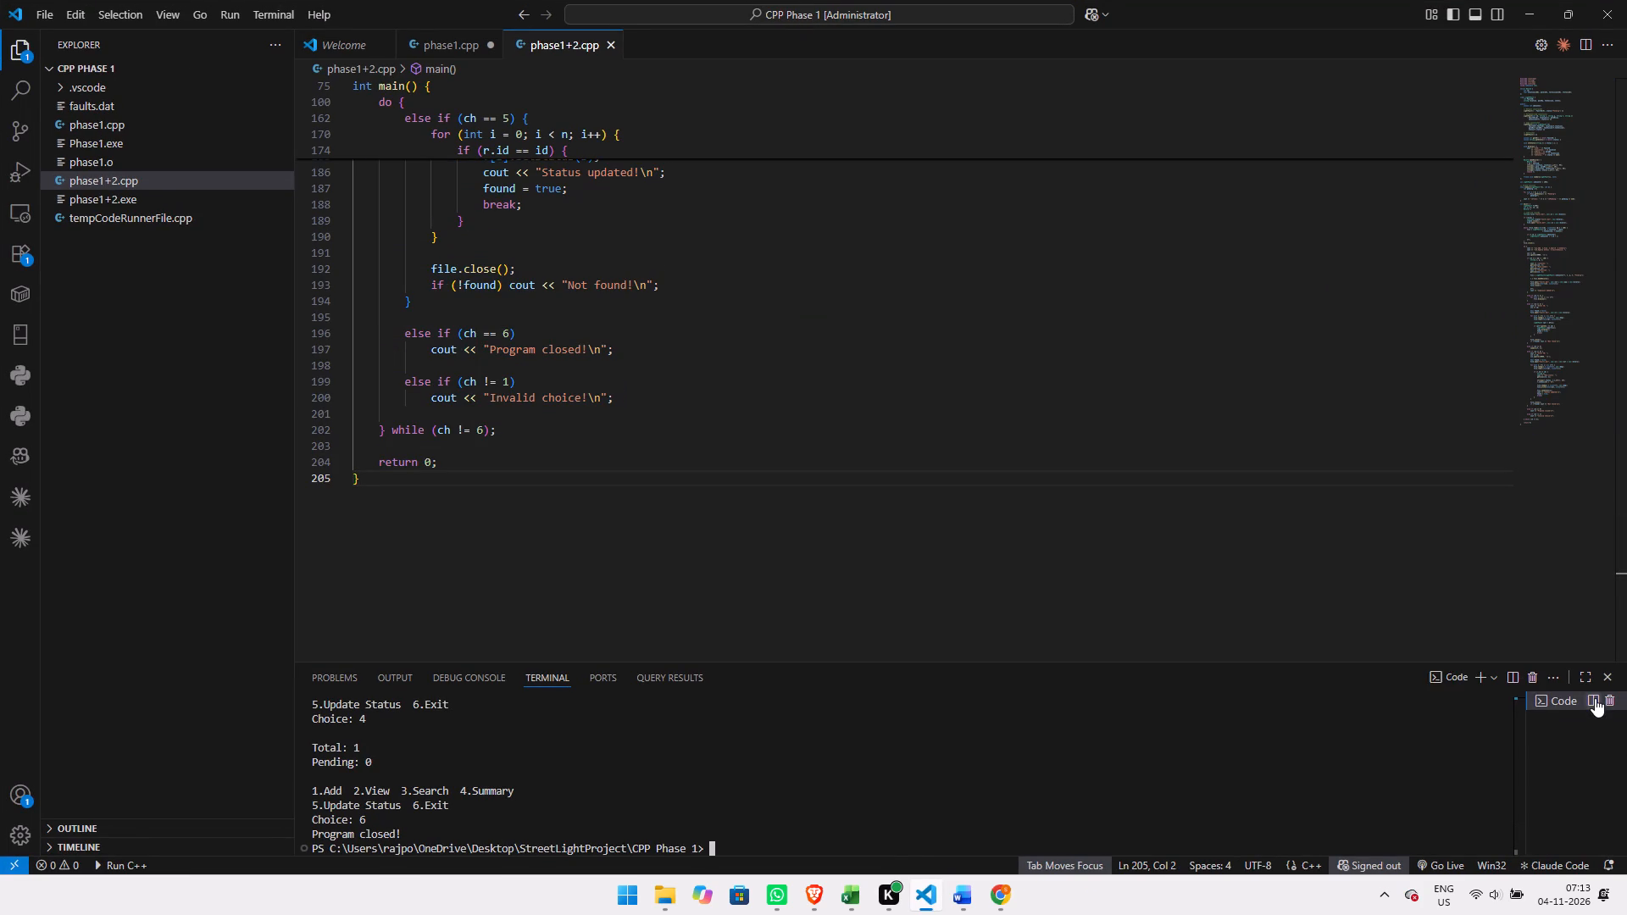
click(1608, 700)
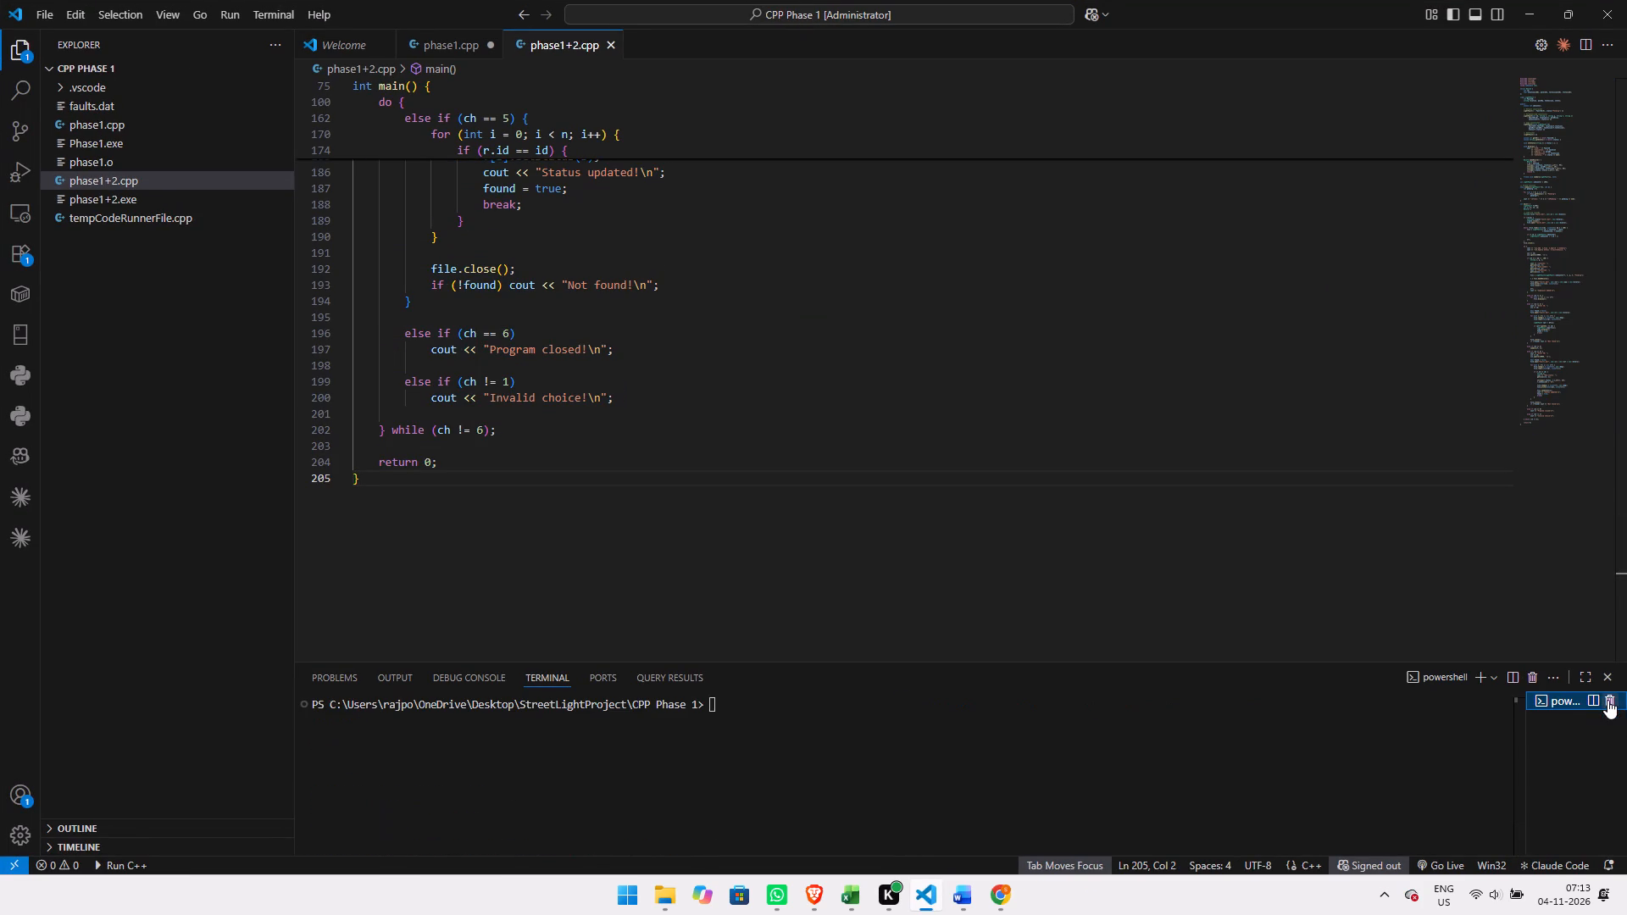
click(1608, 700)
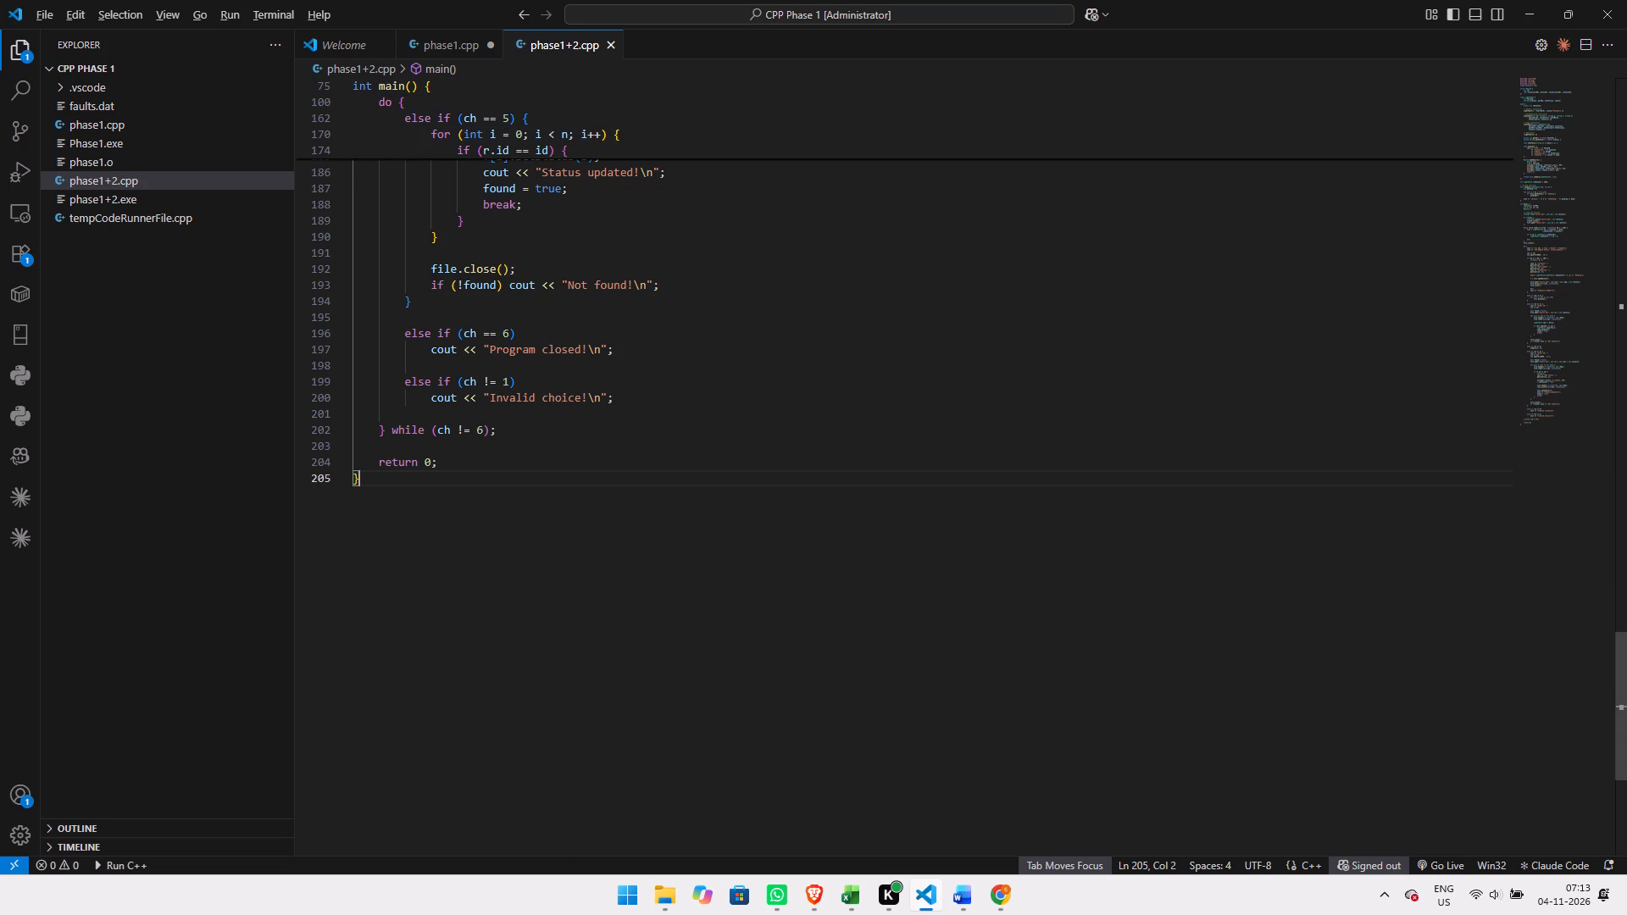
Run phase1+2.cpp in a fresh terminal.
key(ctrl+alt+n)
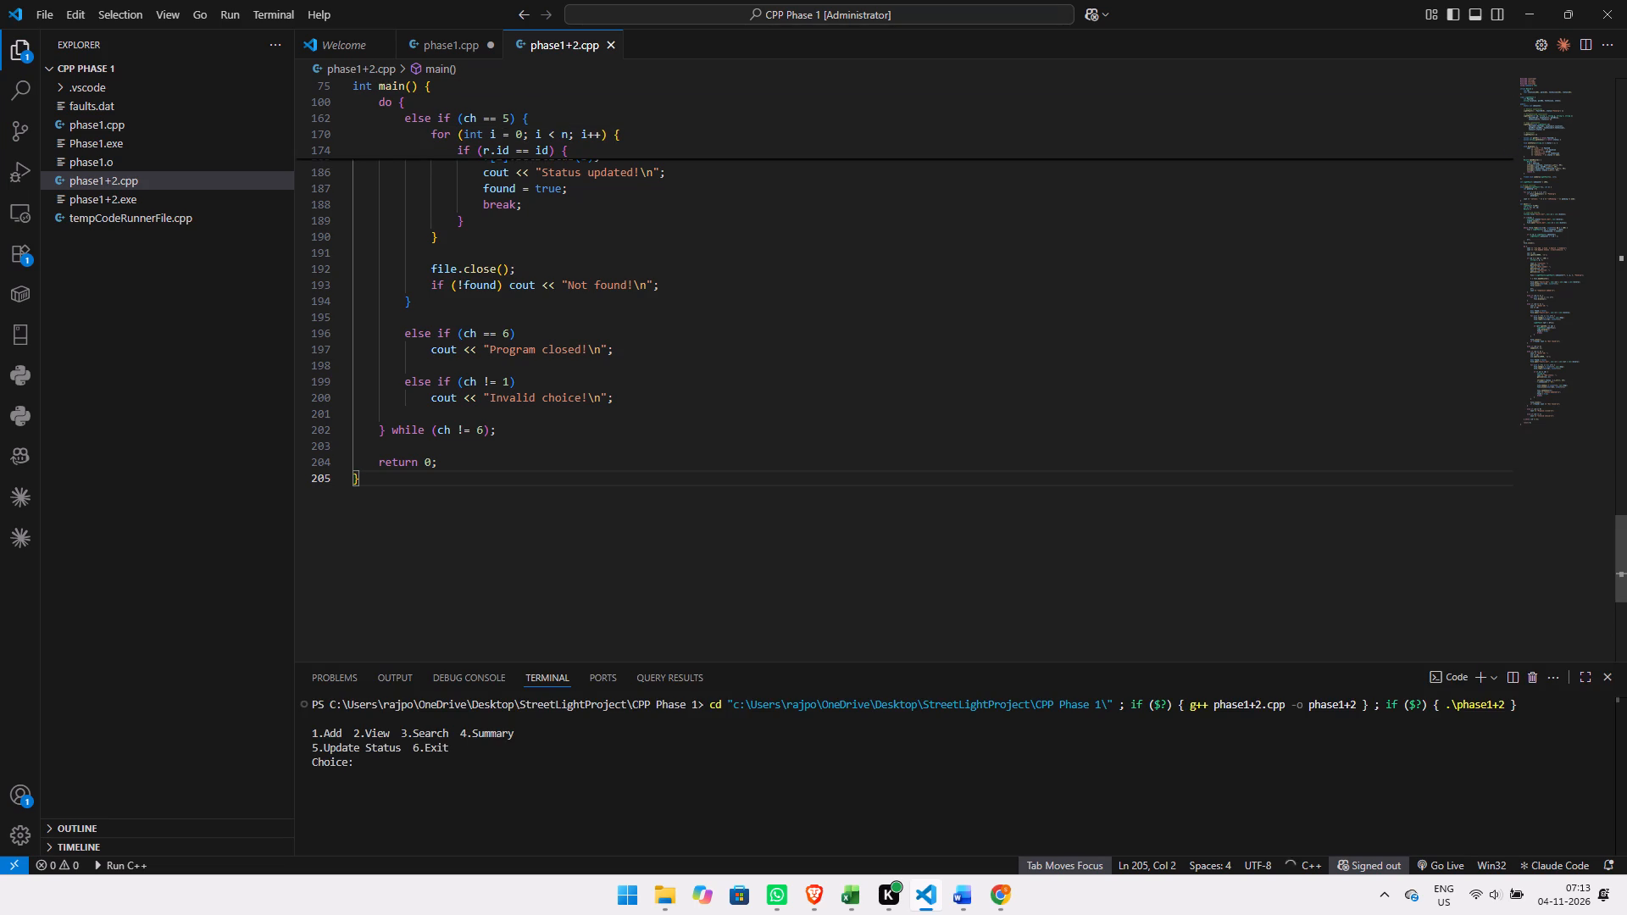
Copy the entire source code of phase1+2.cpp.
click(759, 419)
key(ctrl+a)
key(ctrl+c)
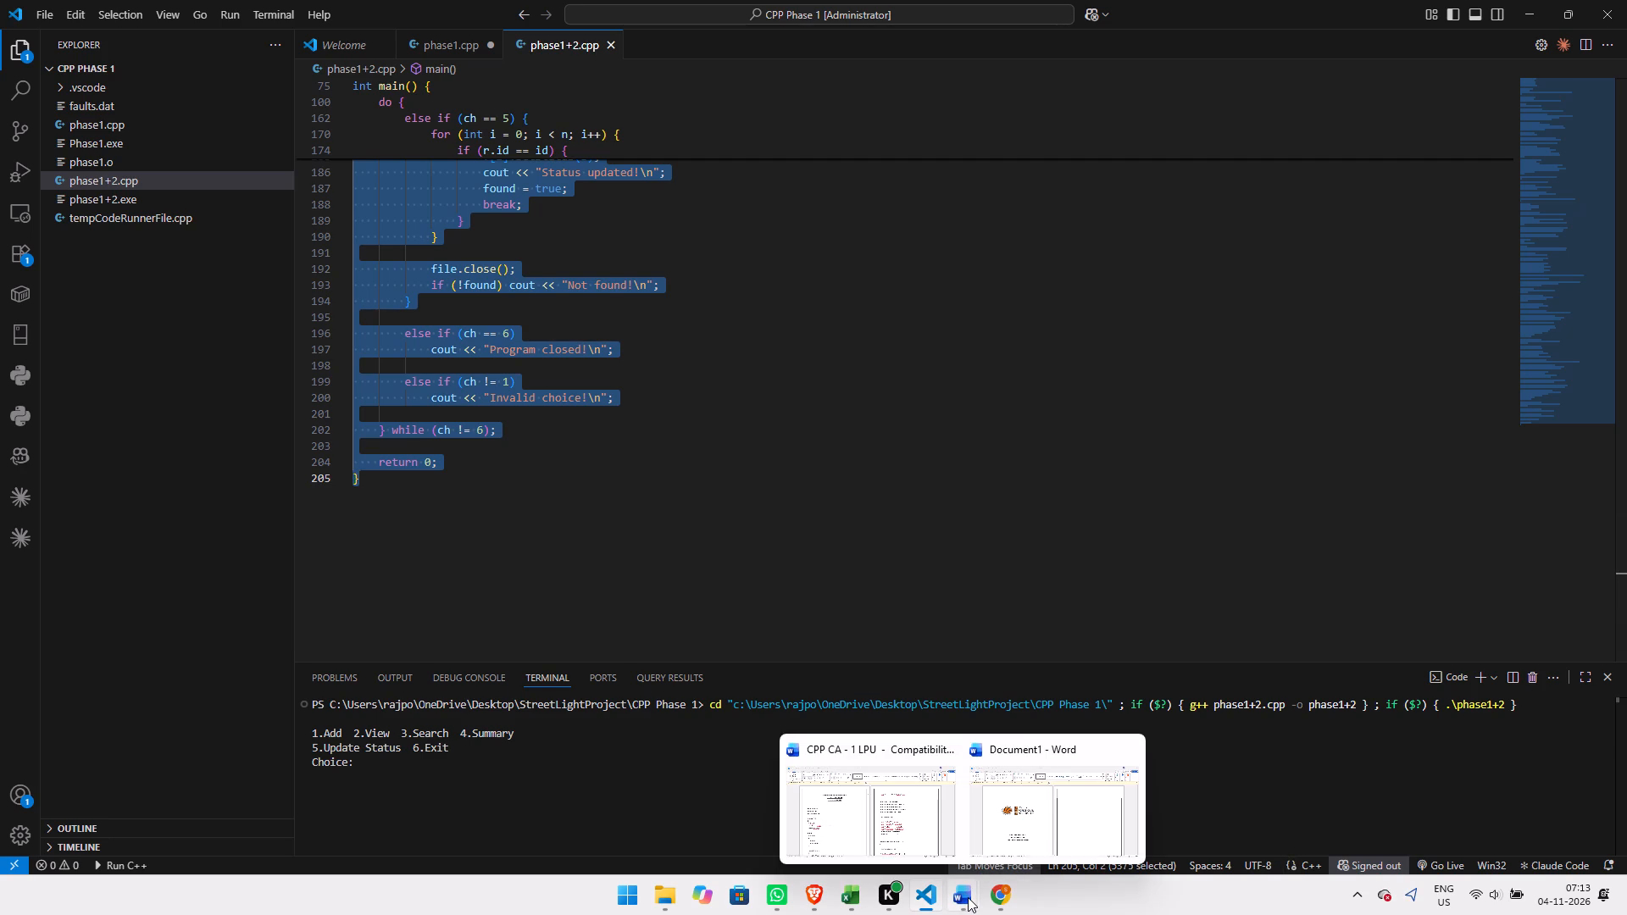
click(1049, 823)
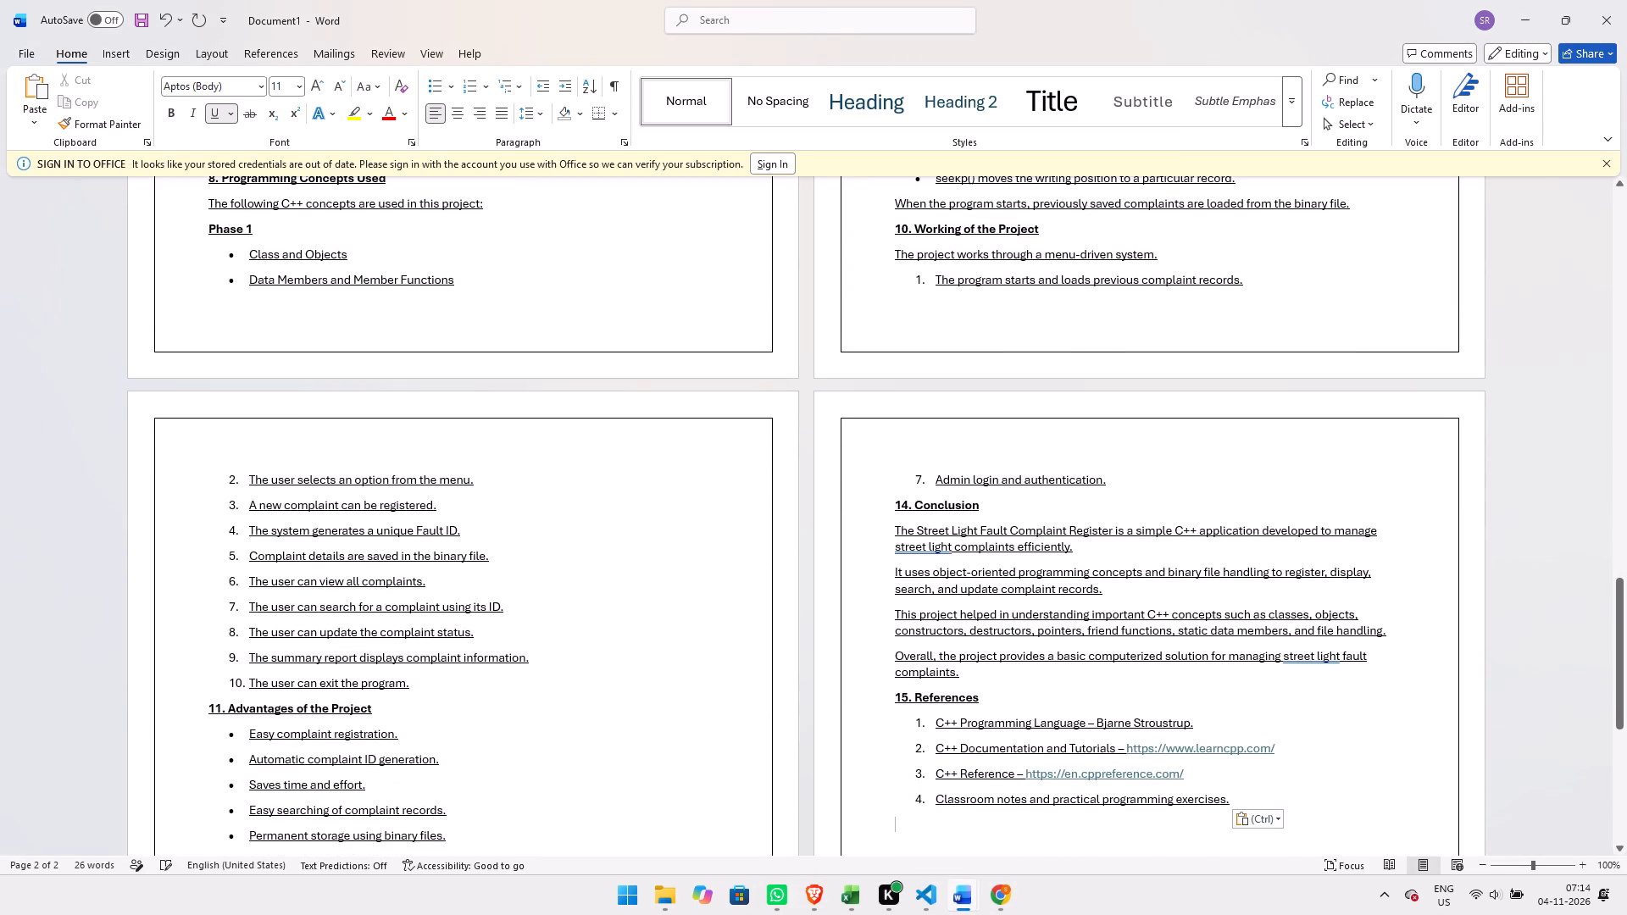
Set the font of all the pasted report text, from the report title through the References list, to Times New Roman.
scroll(849, 489, up, 10)
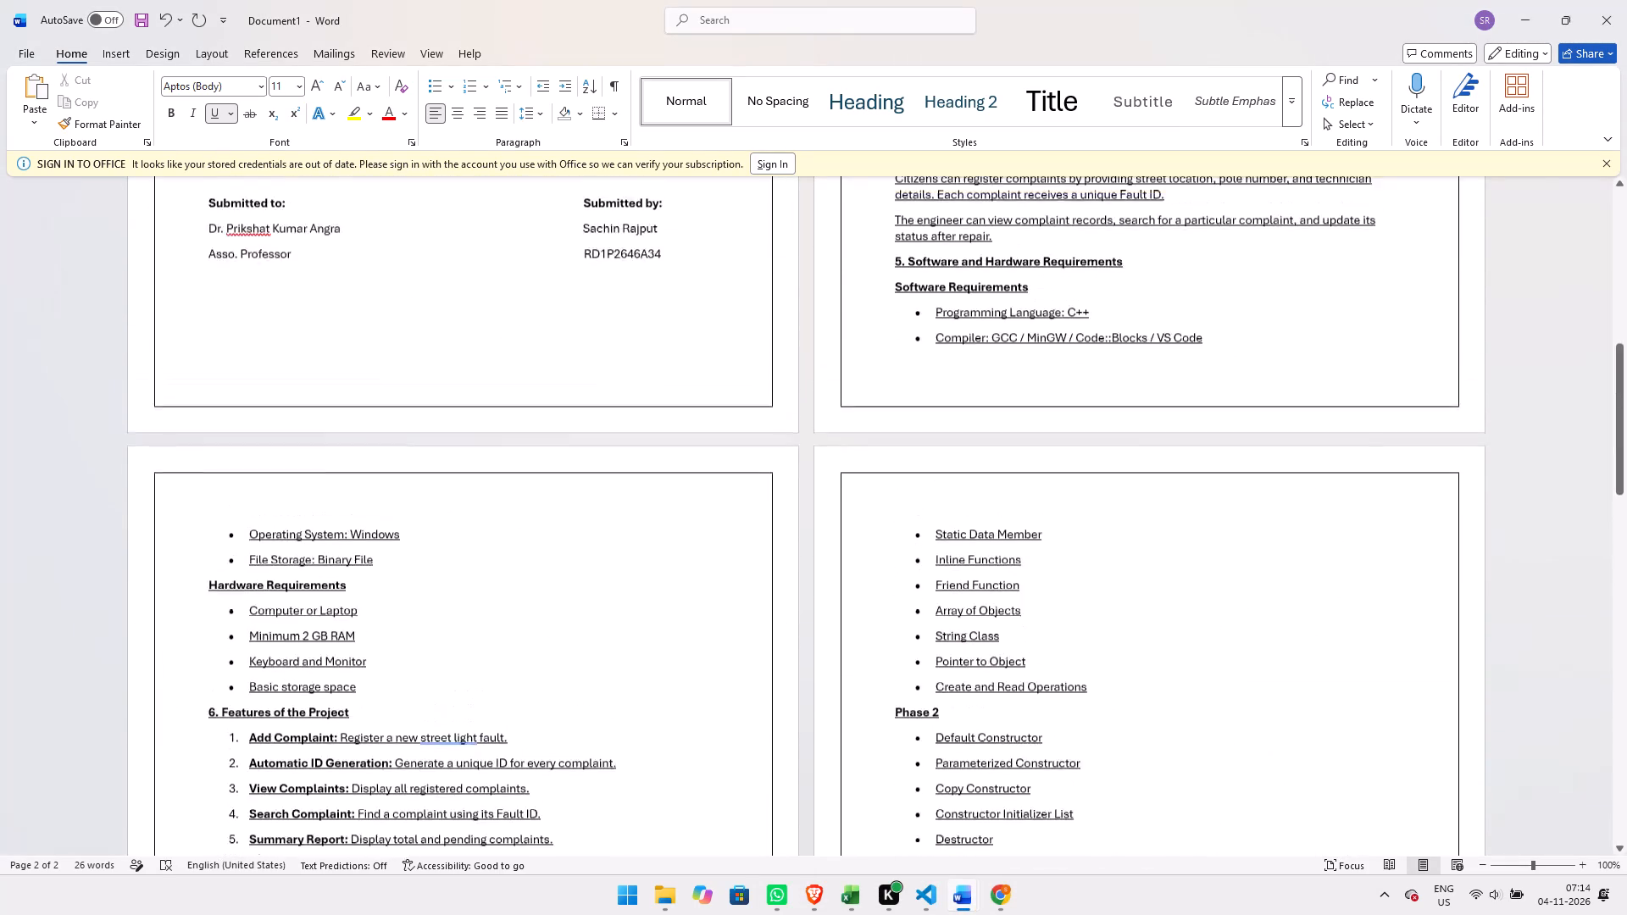
scroll(849, 489, up, 10)
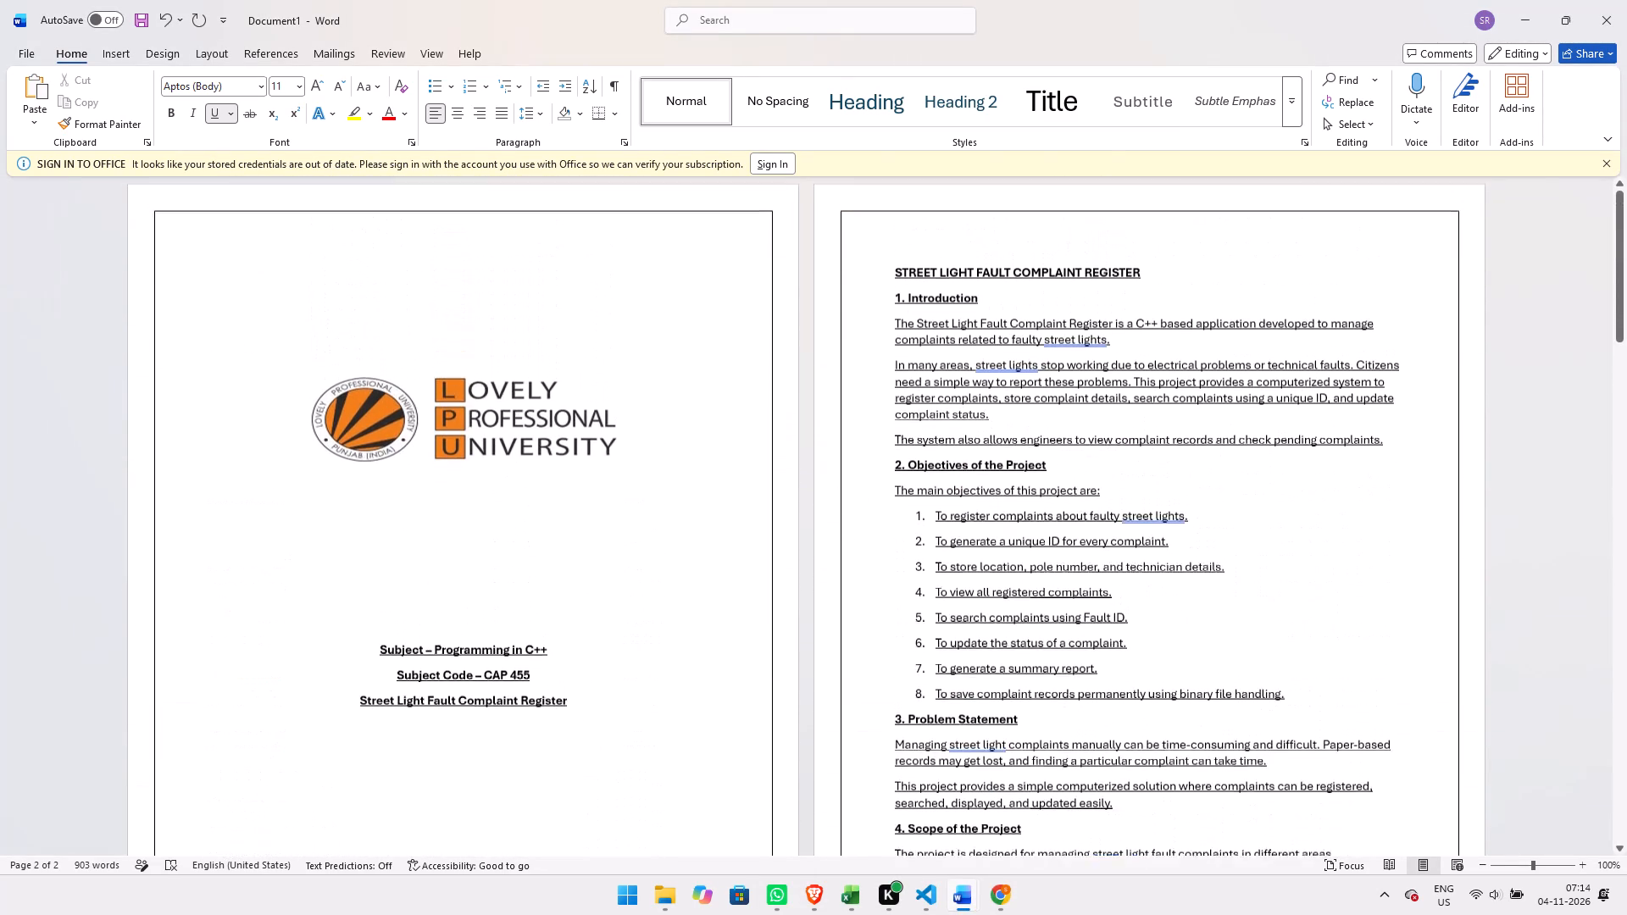
scroll(988, 471, down, 1)
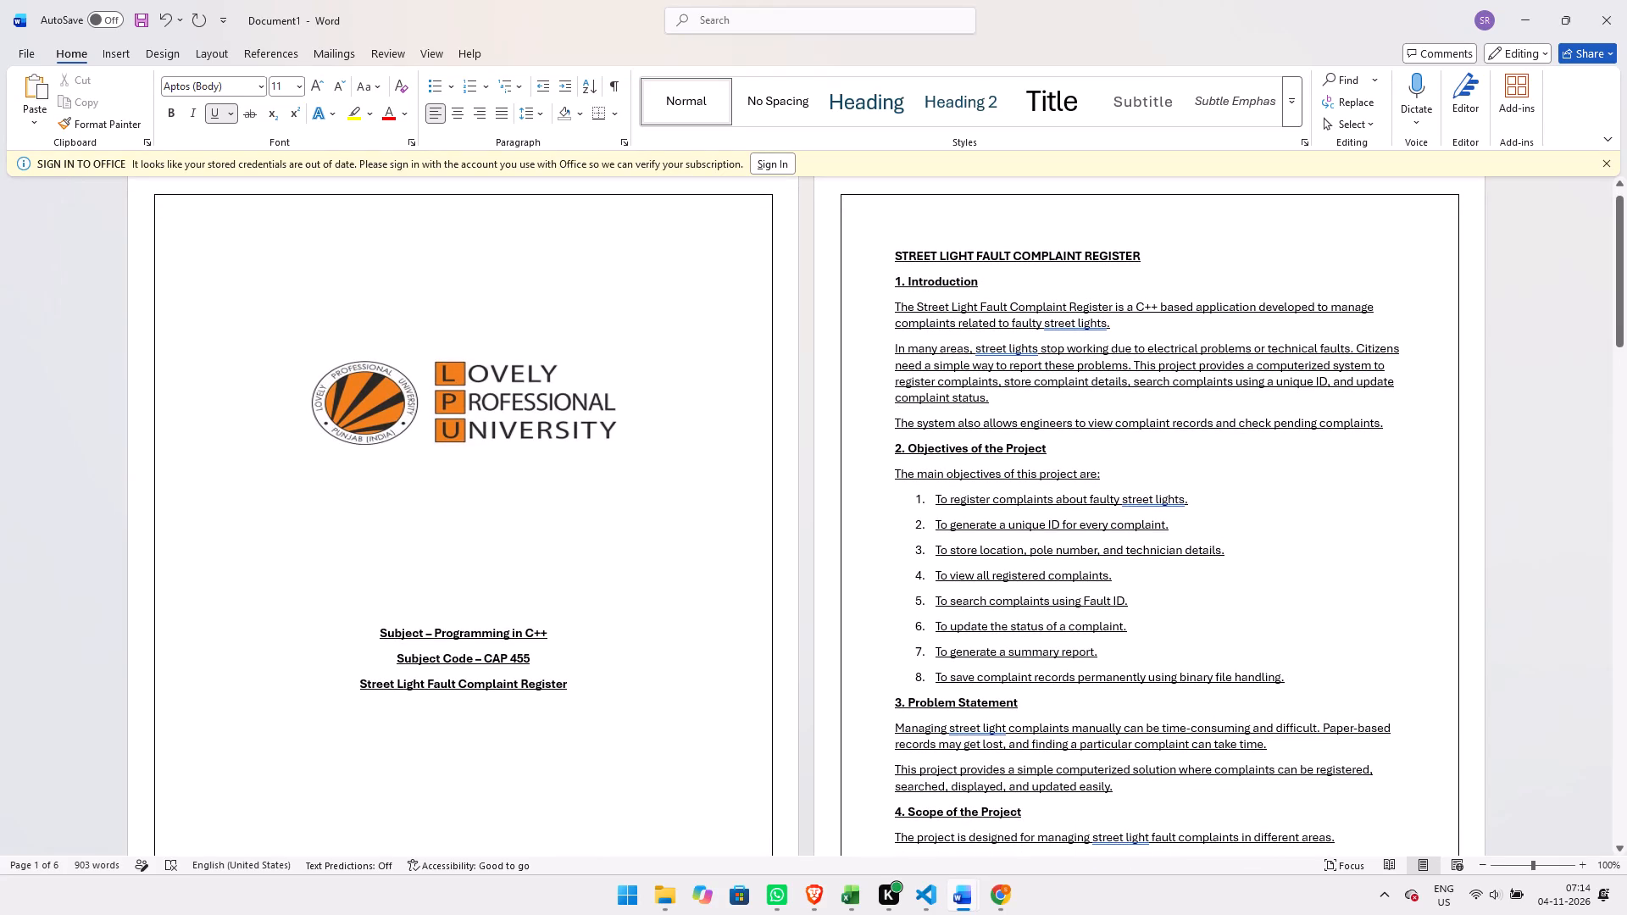
drag(896, 256, 1032, 914)
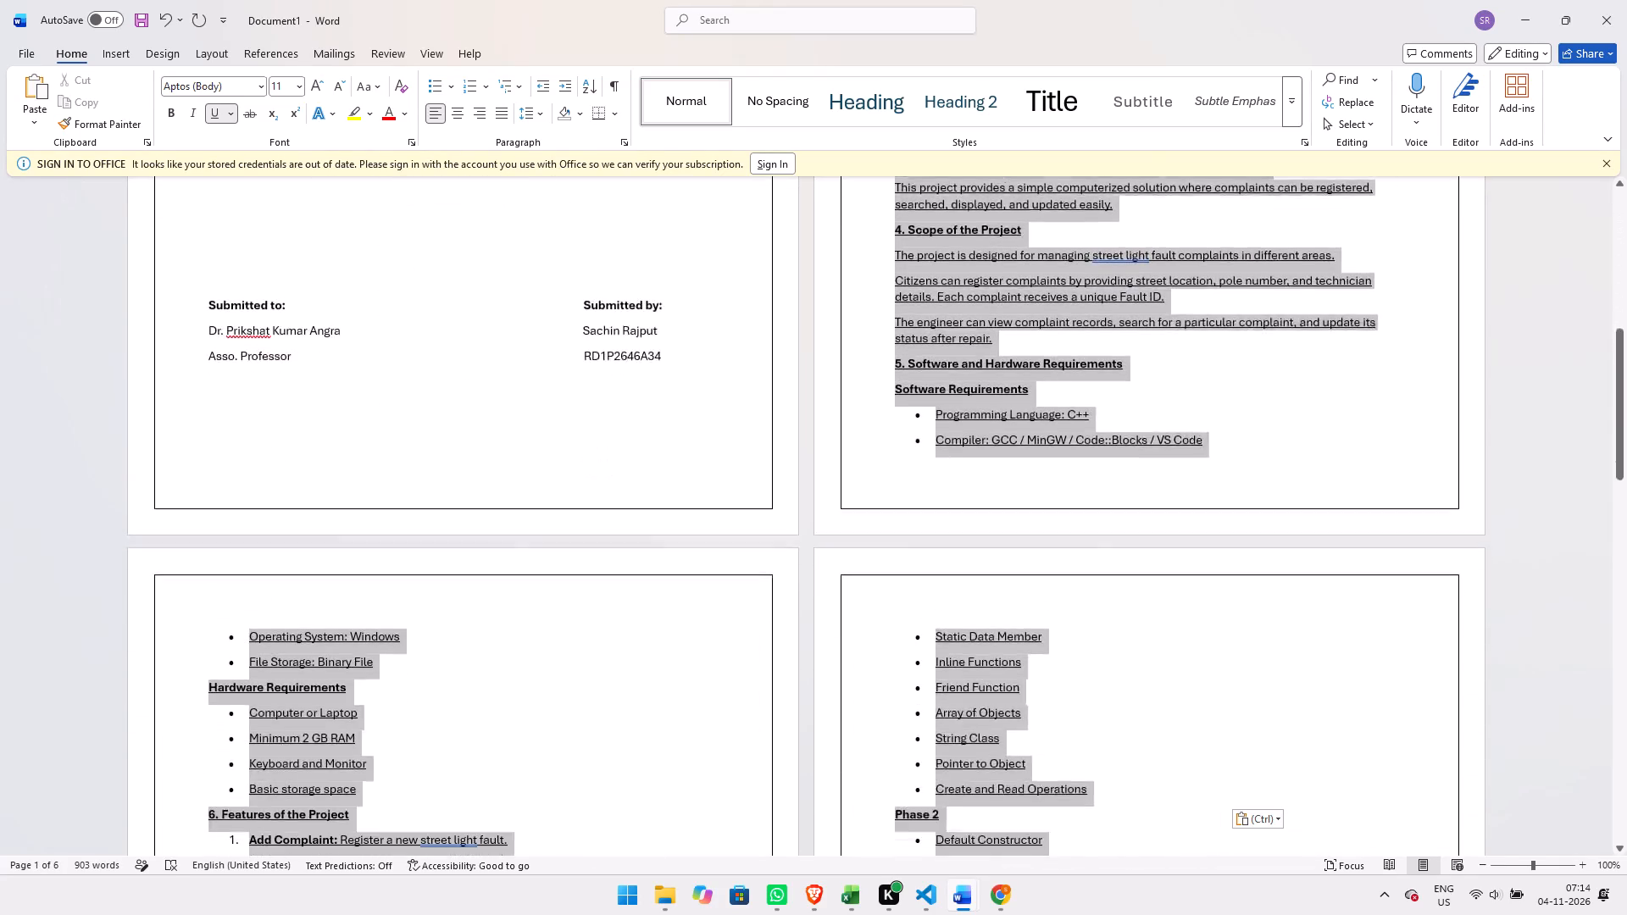
drag(1032, 914, 1110, 341)
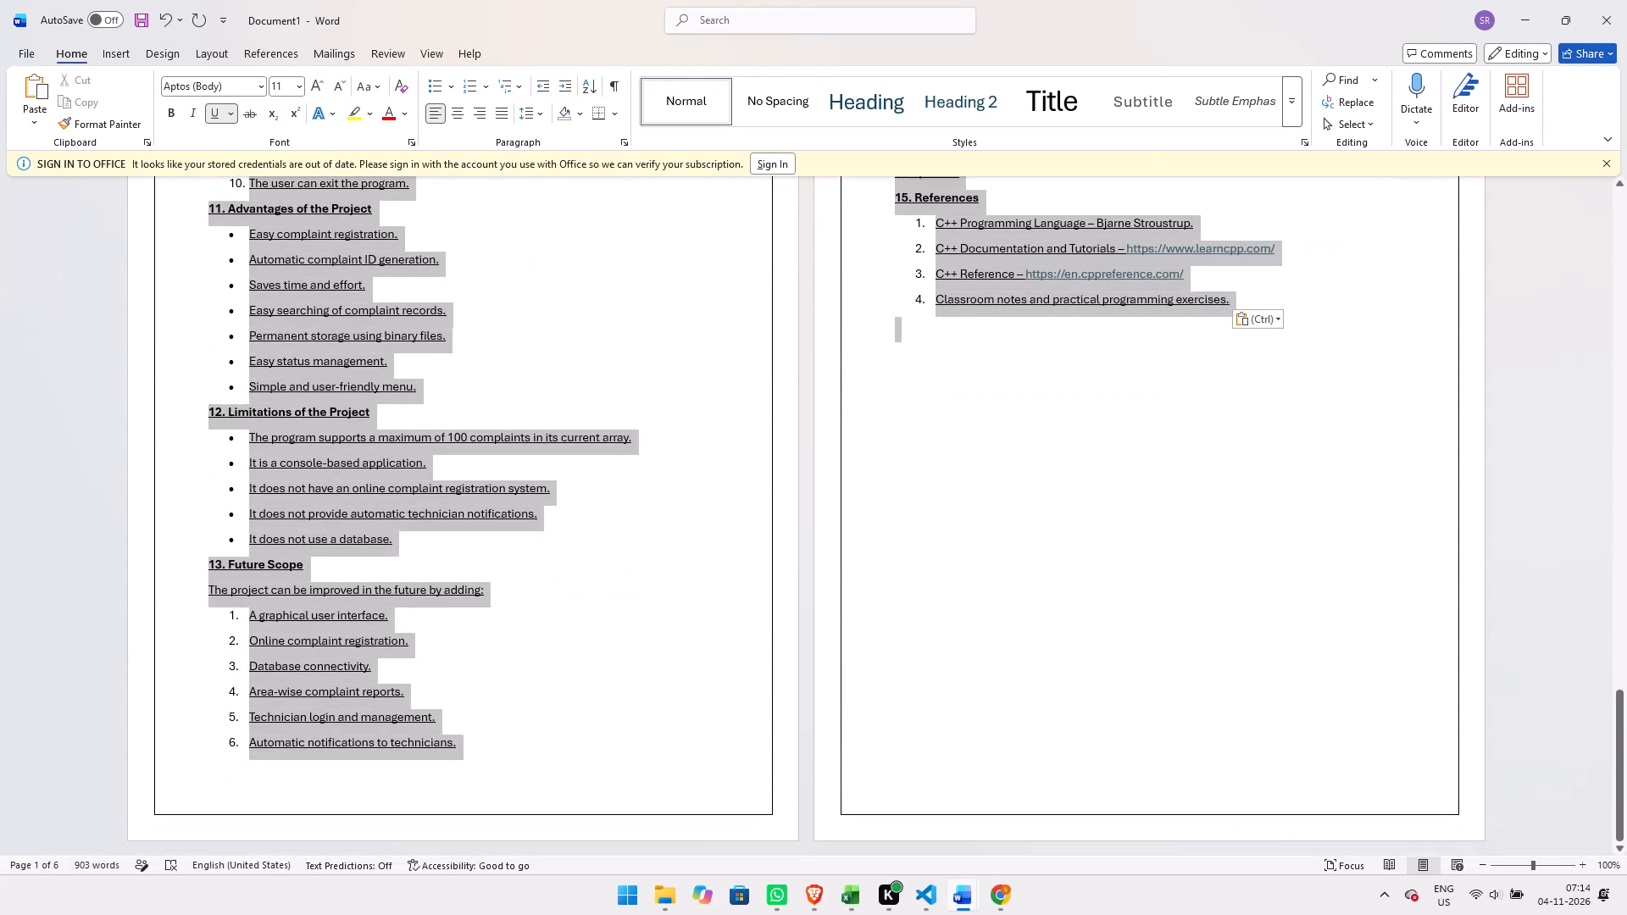
drag(1110, 341, 1234, 305)
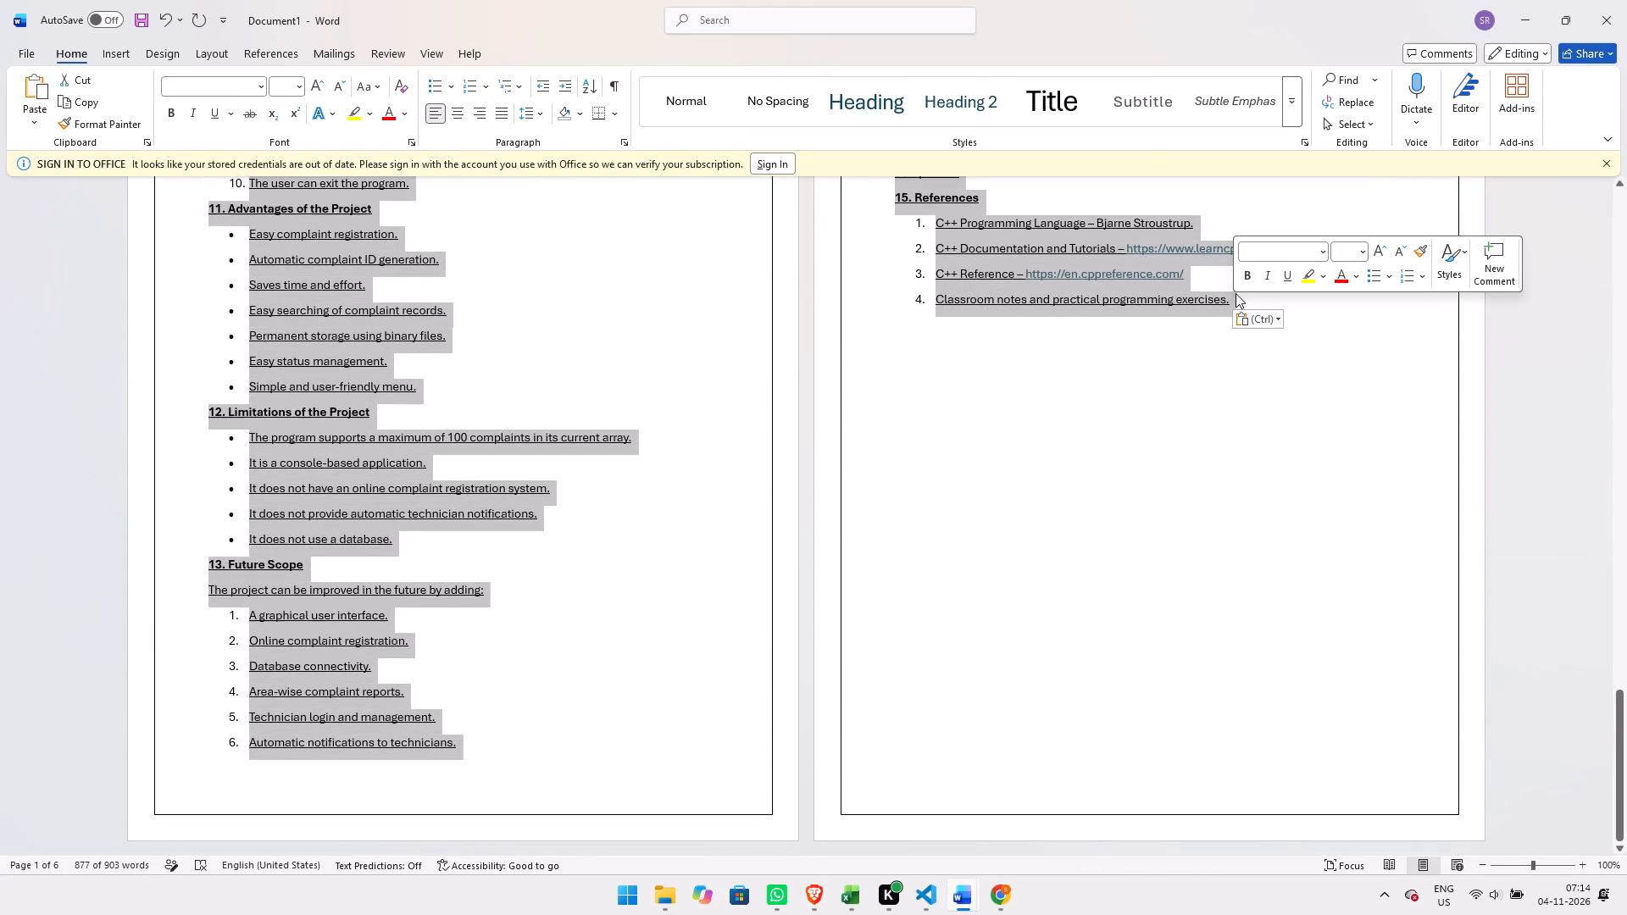
click(1264, 253)
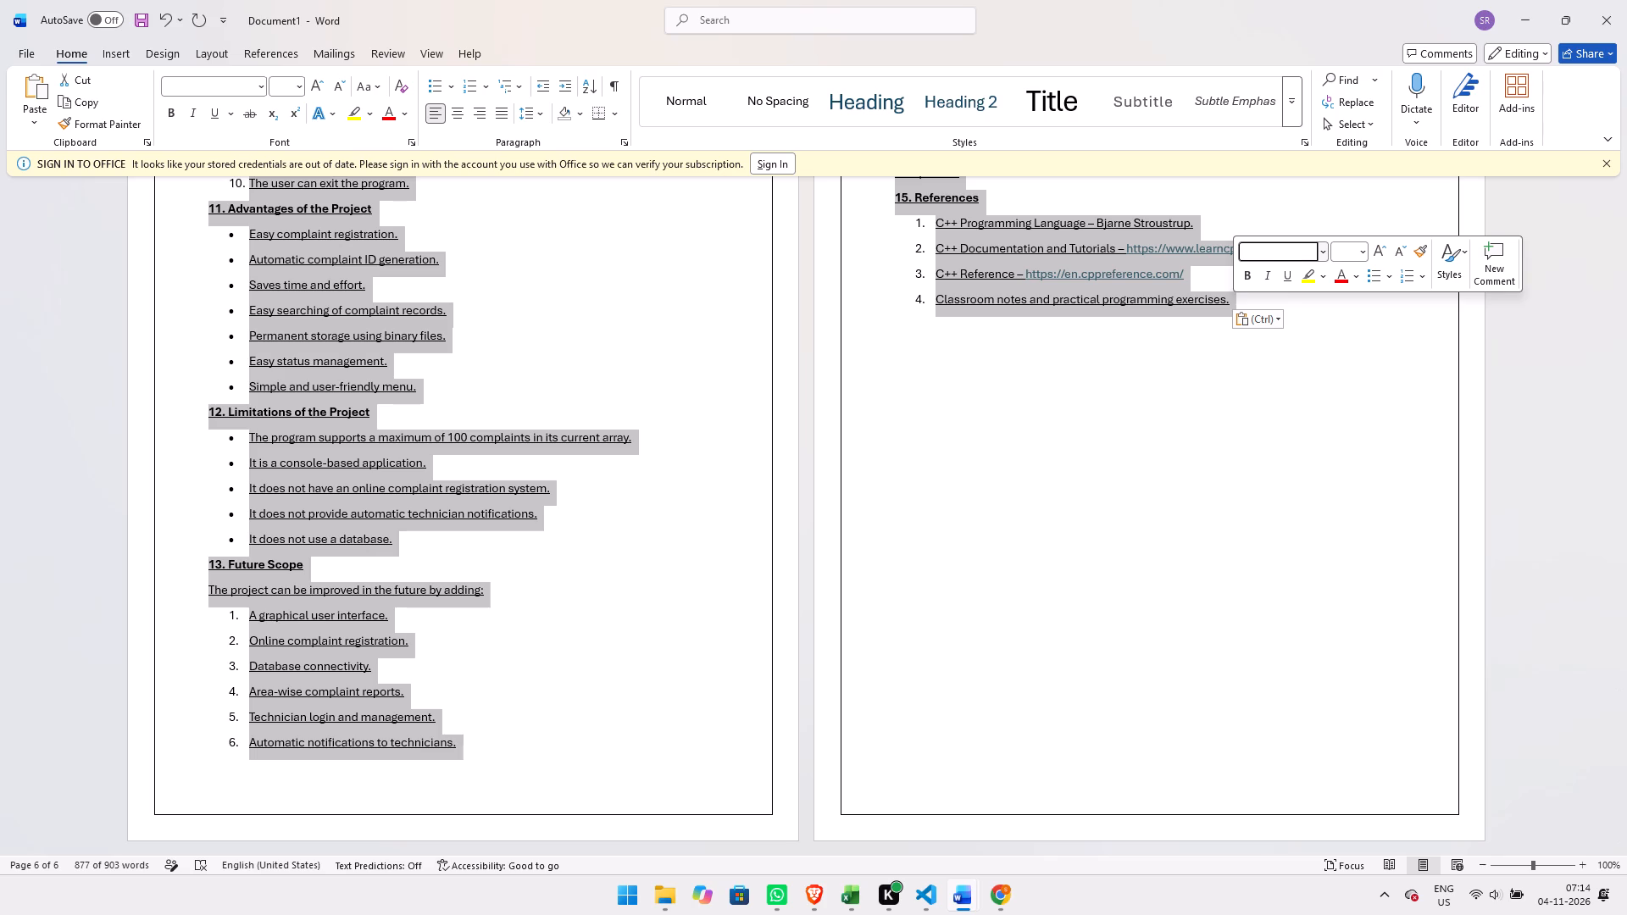
text(ti)
key(Return)
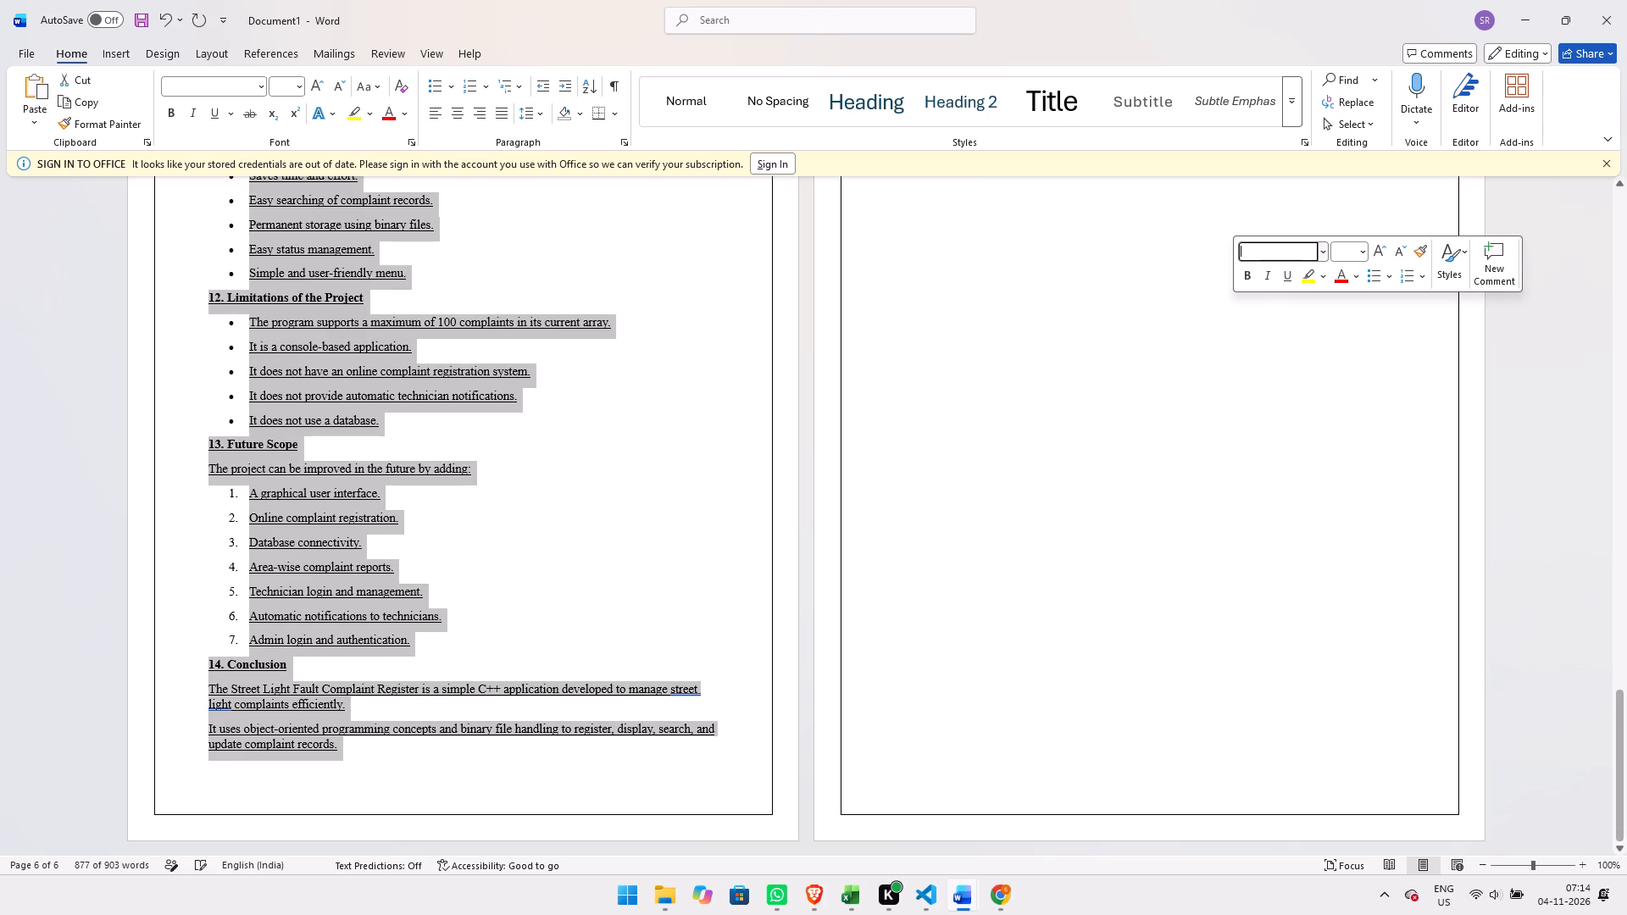
click(1130, 457)
Insert six blank lines before the heading "5. Software and Hardware Requirements" so that section starts on a new page.
scroll(1130, 457, up, 1)
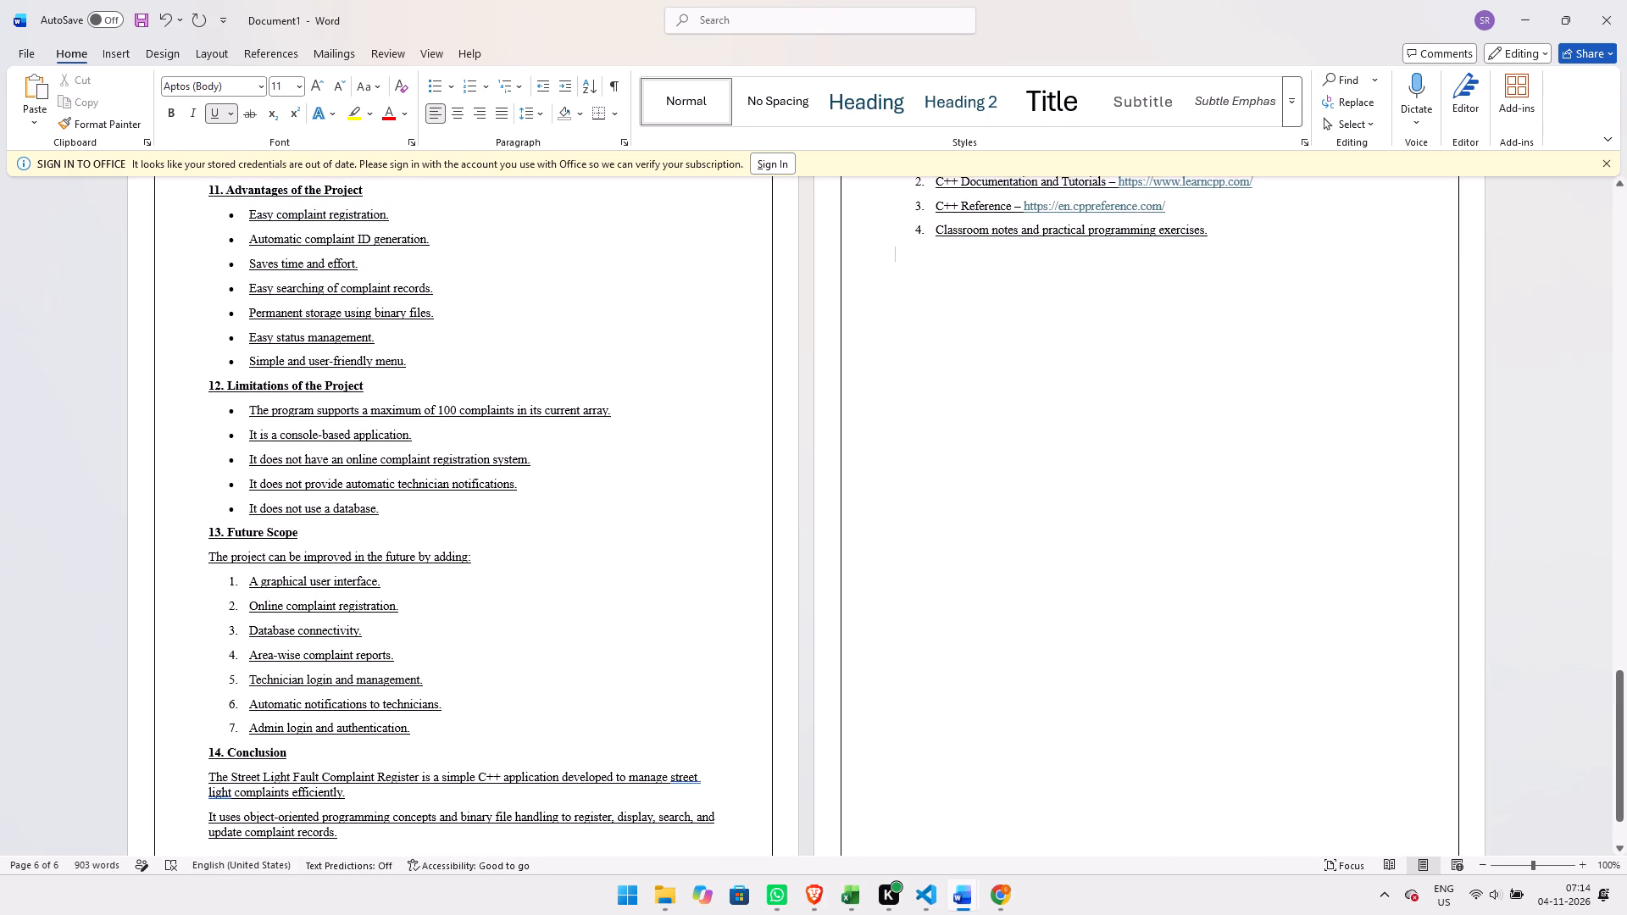
scroll(618, 607, up, 14)
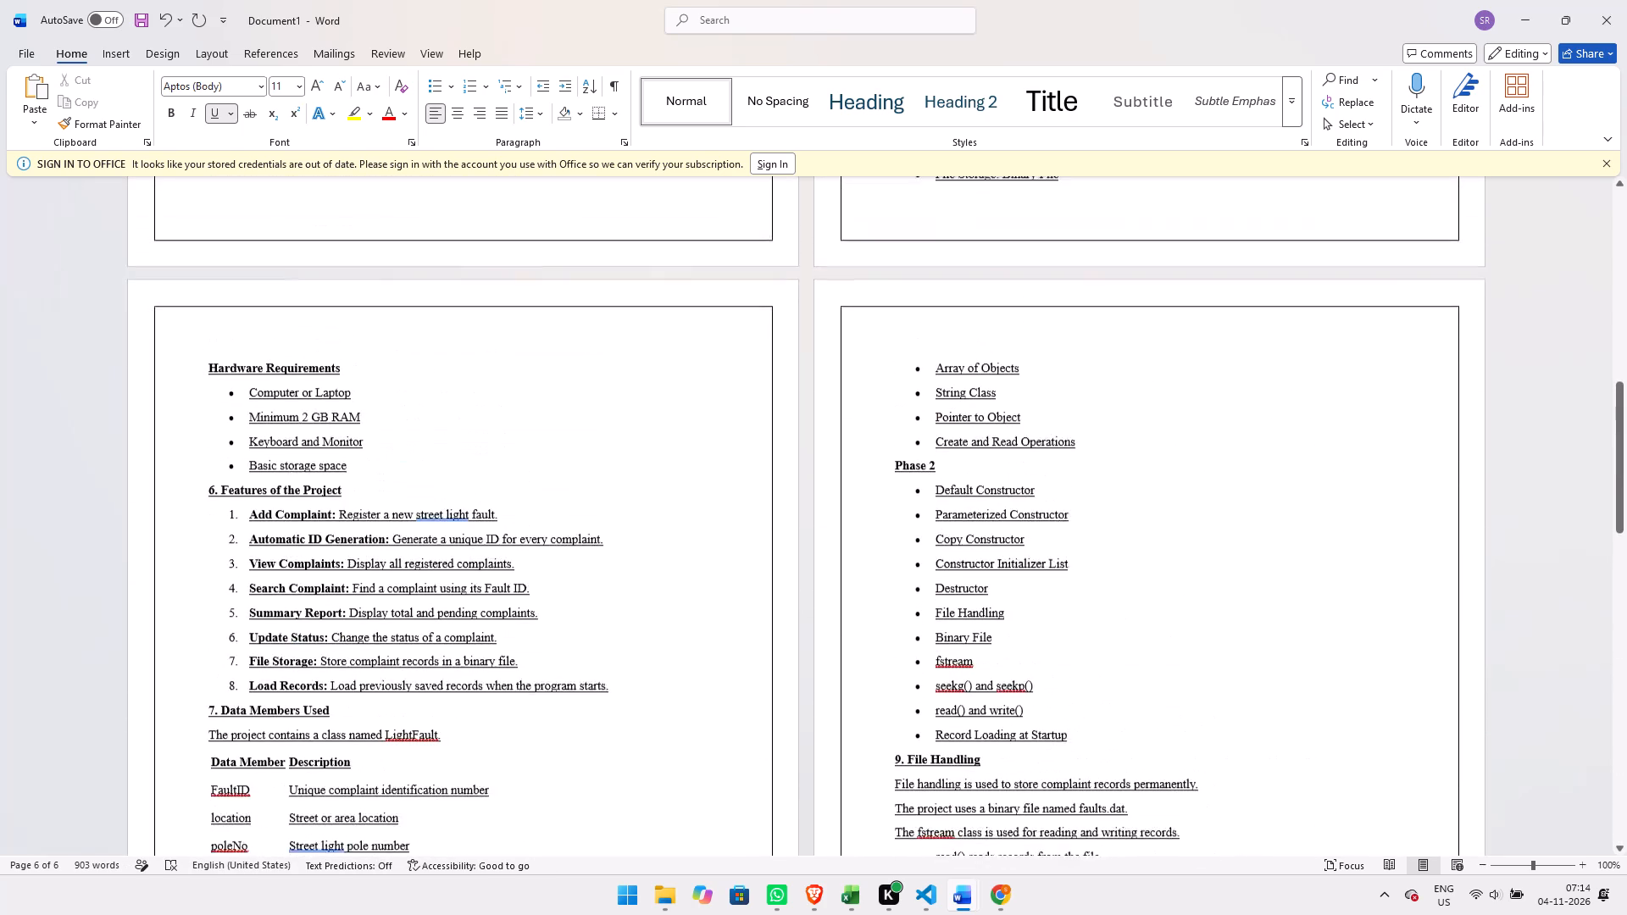
scroll(618, 607, up, 13)
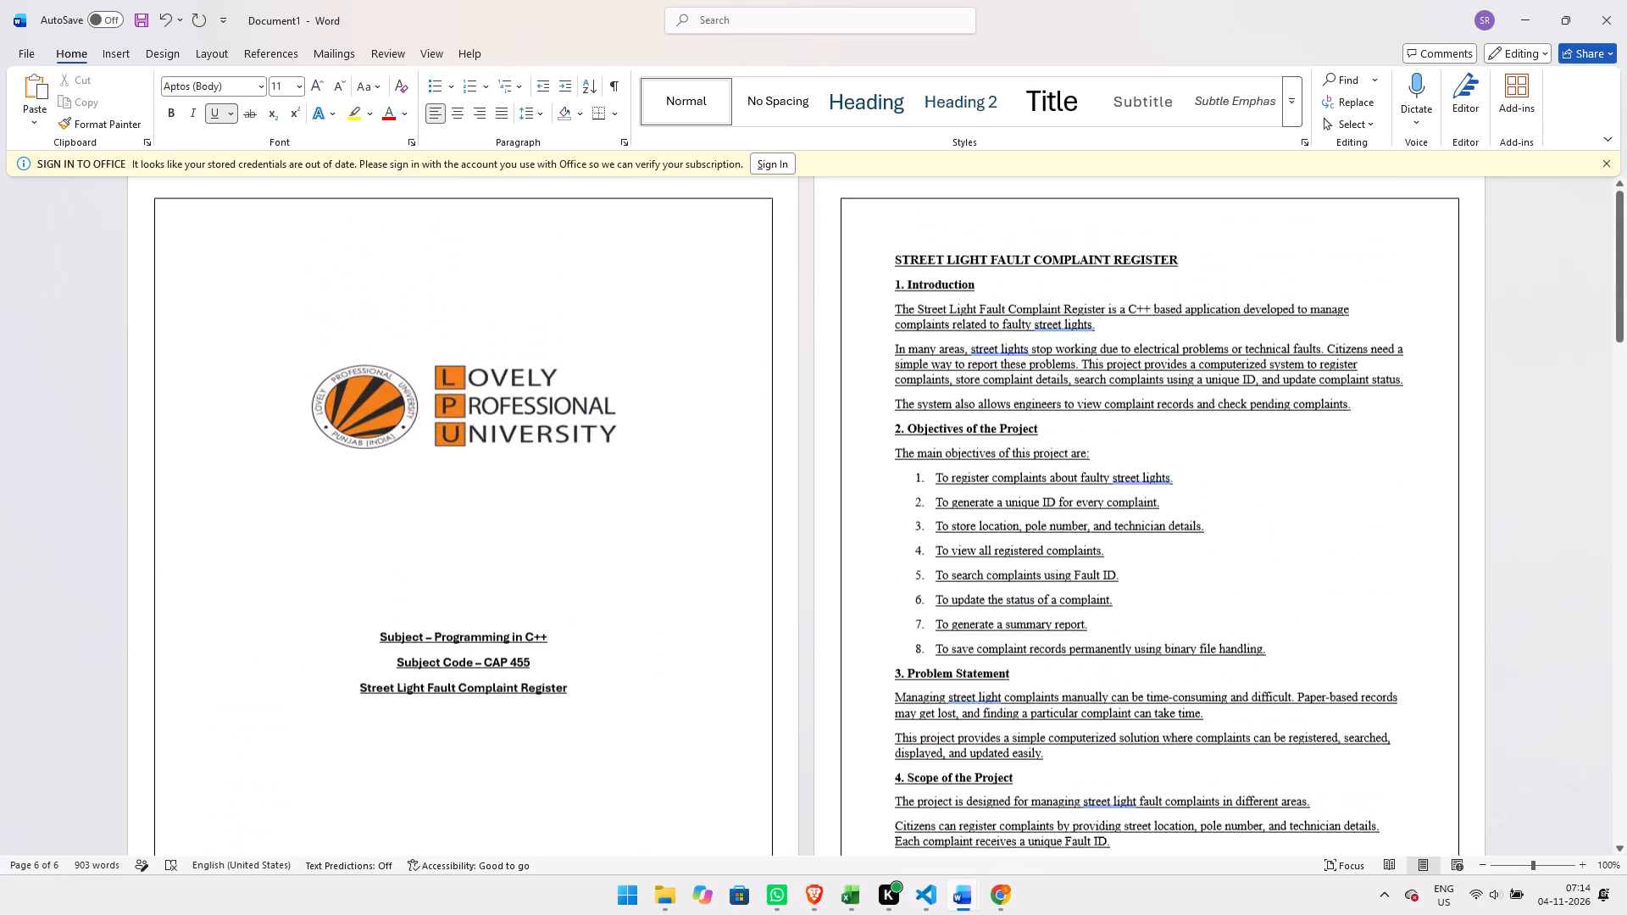
scroll(930, 692, down, 7)
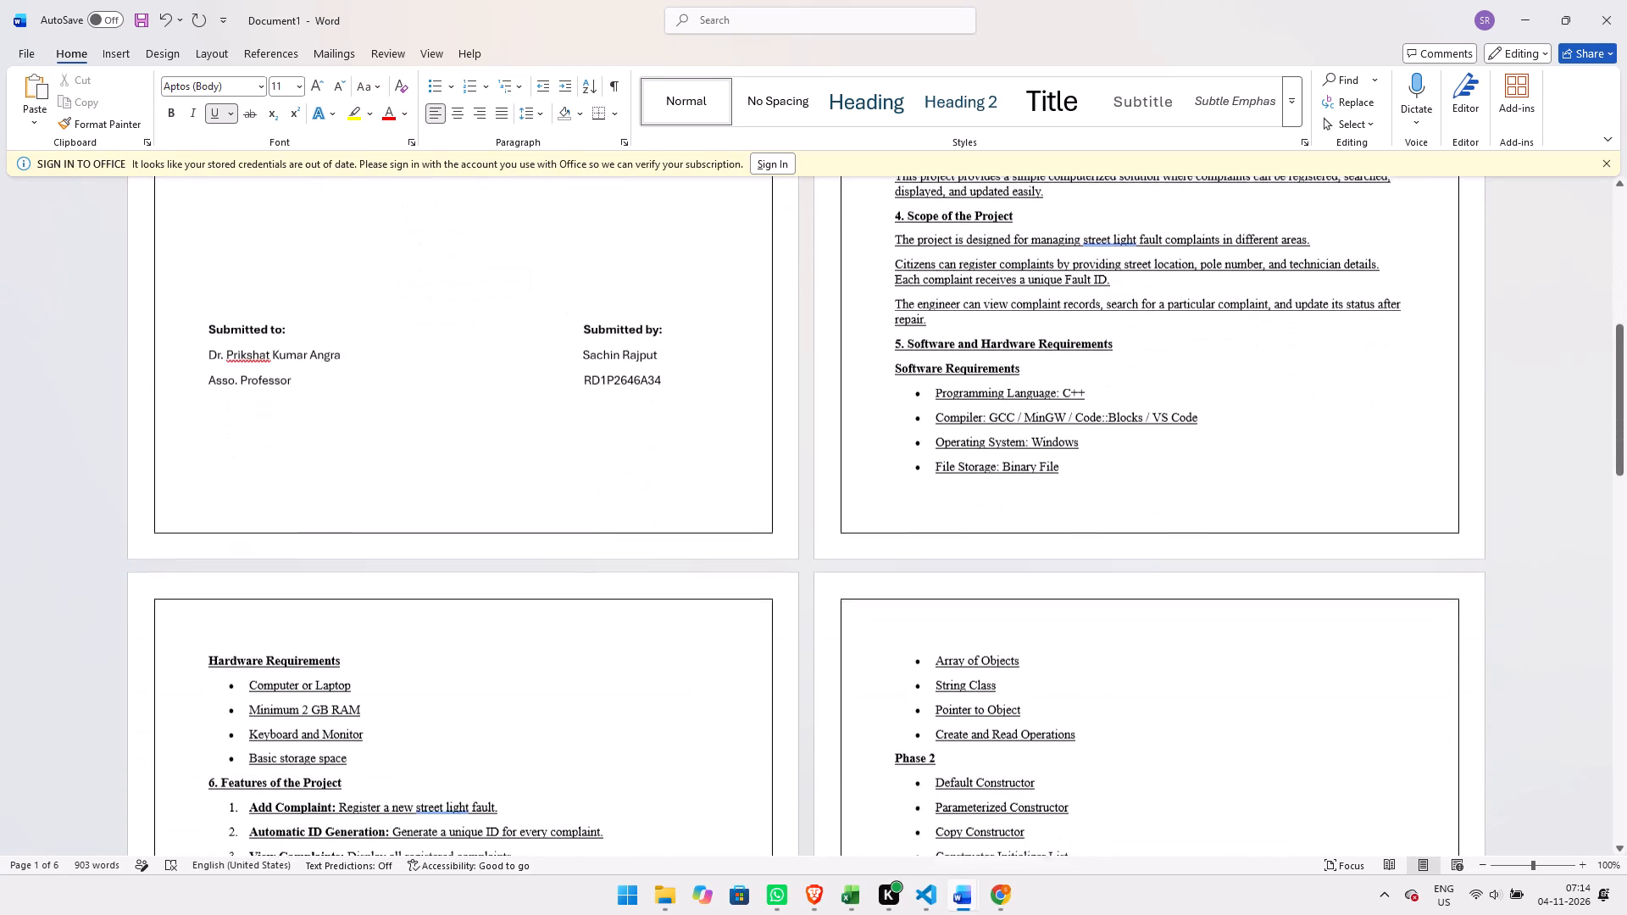
scroll(930, 692, down, 1)
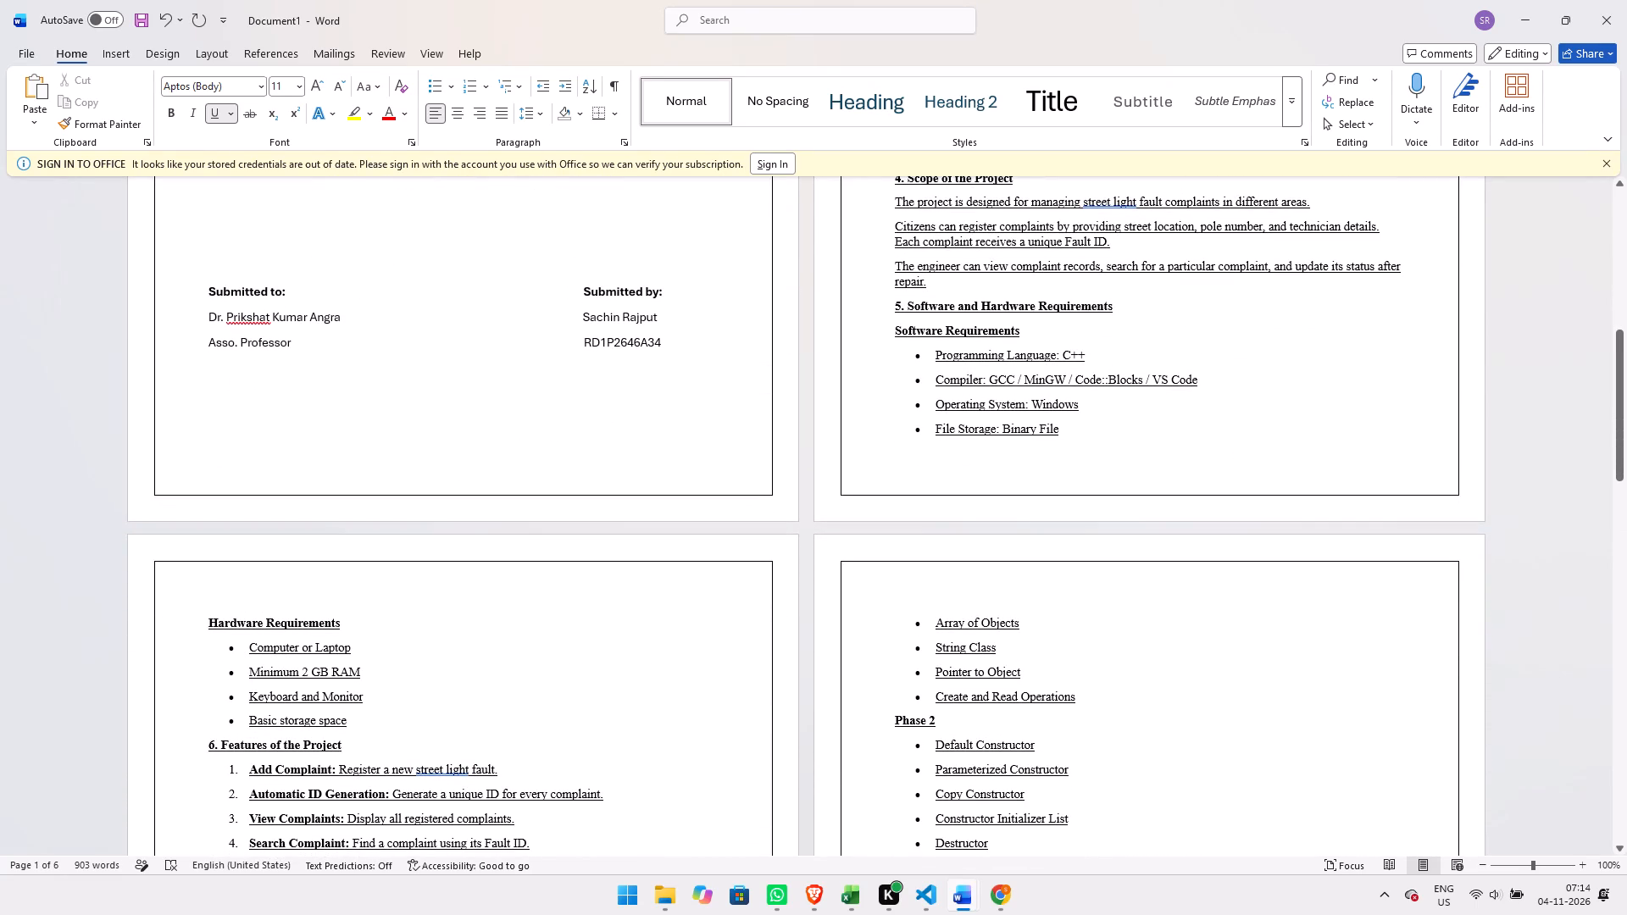
click(894, 308)
key(Return)
key(Return)
key(Return)
key(Return)
key(Return)
key(Return)
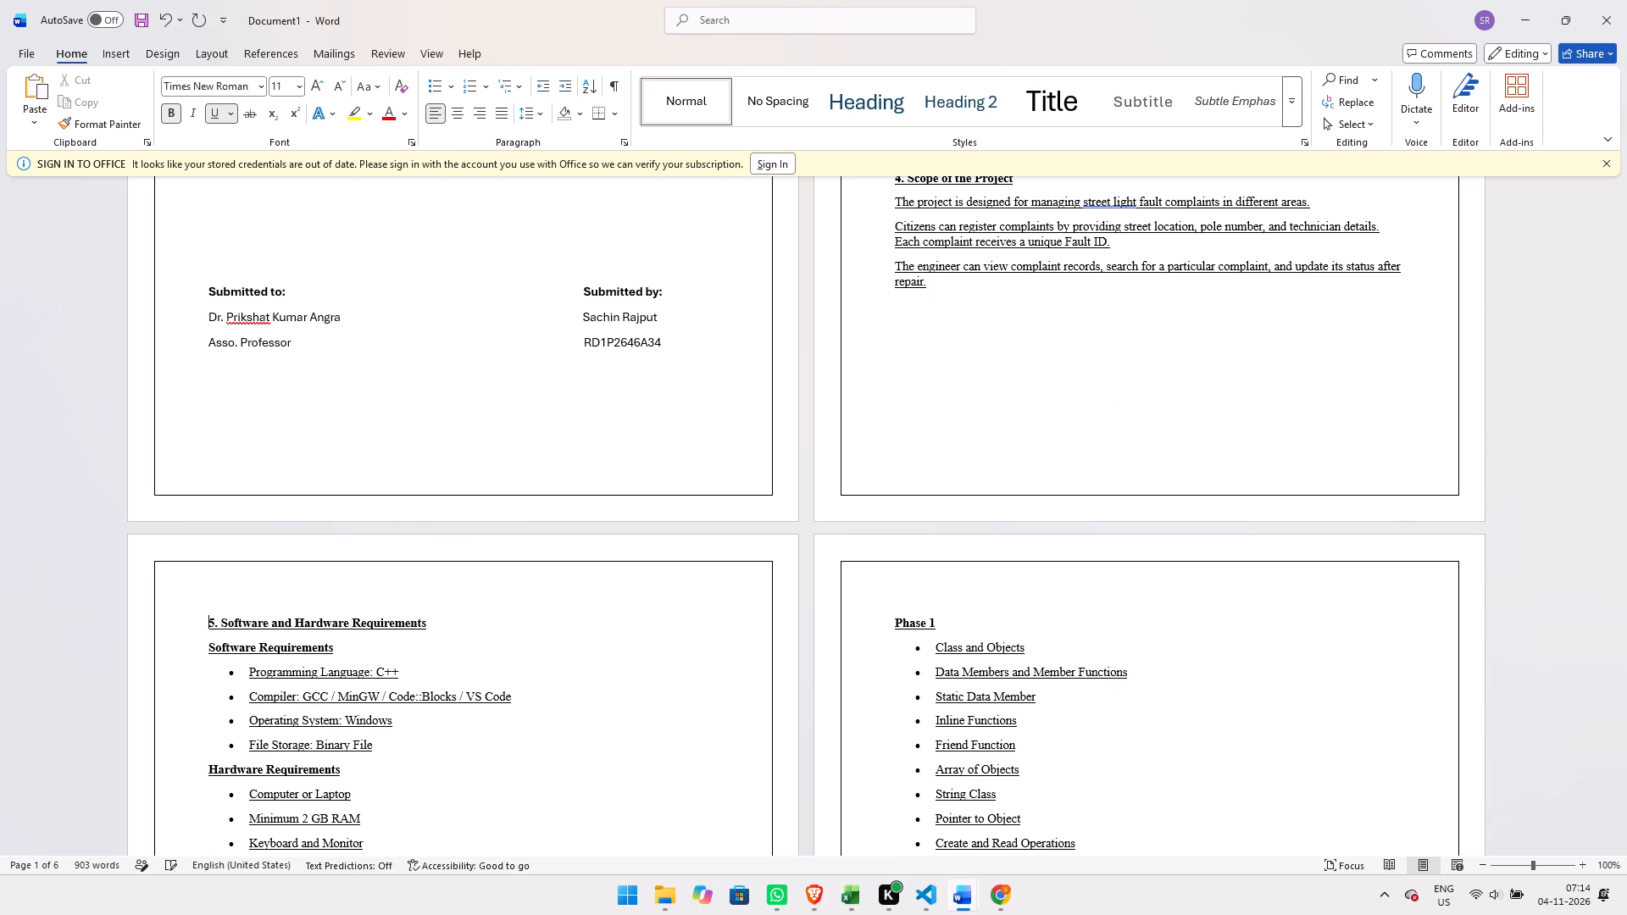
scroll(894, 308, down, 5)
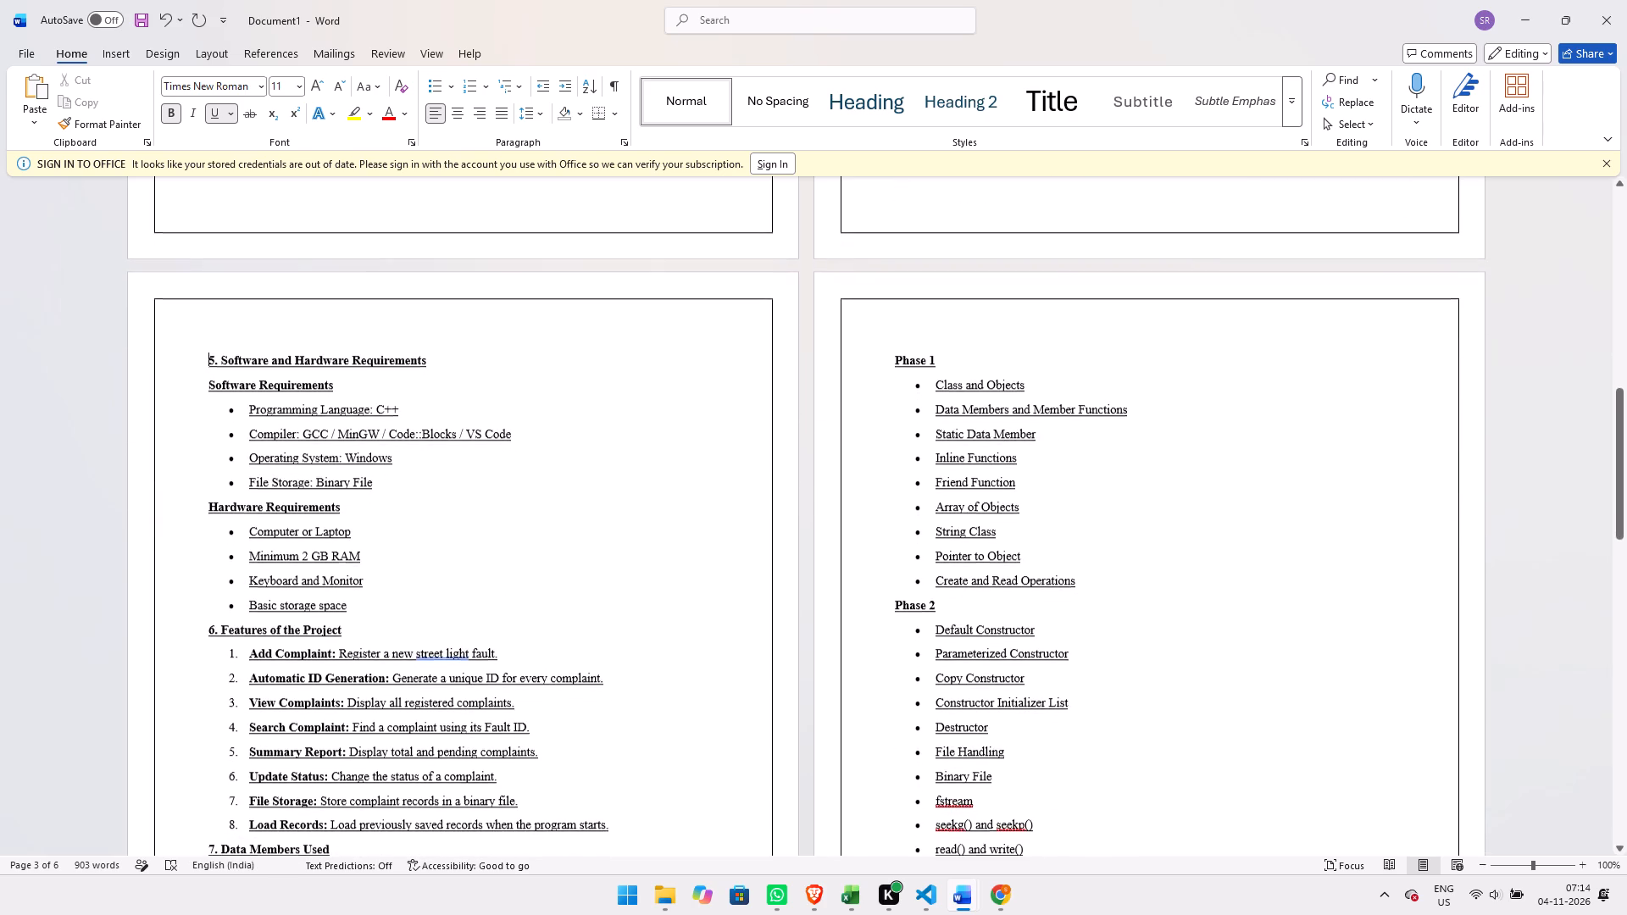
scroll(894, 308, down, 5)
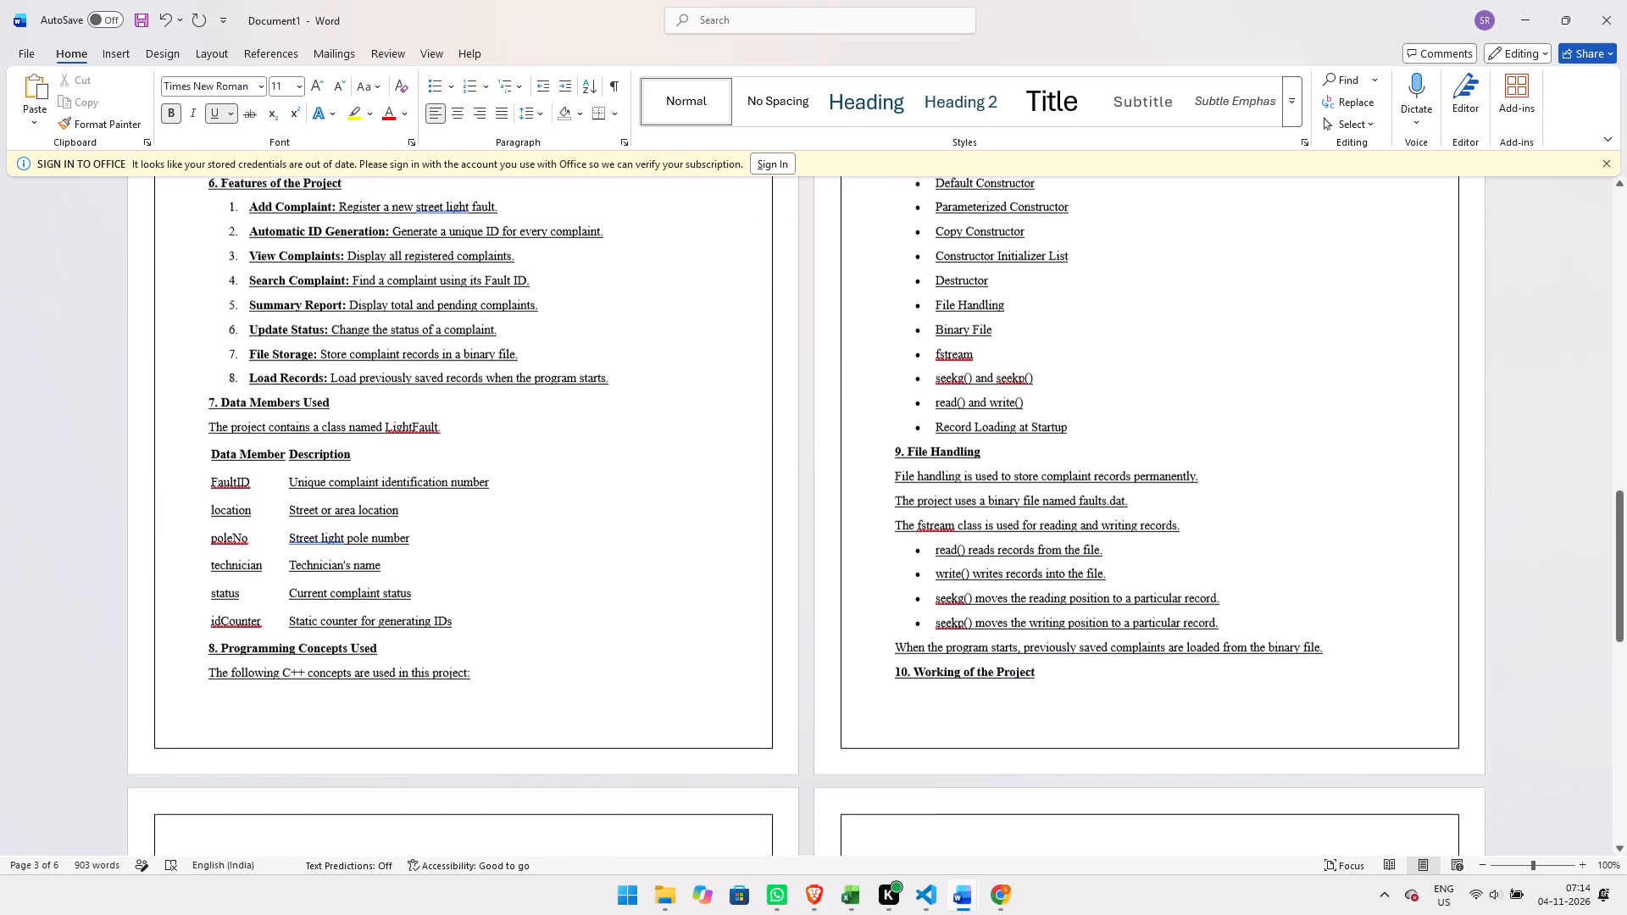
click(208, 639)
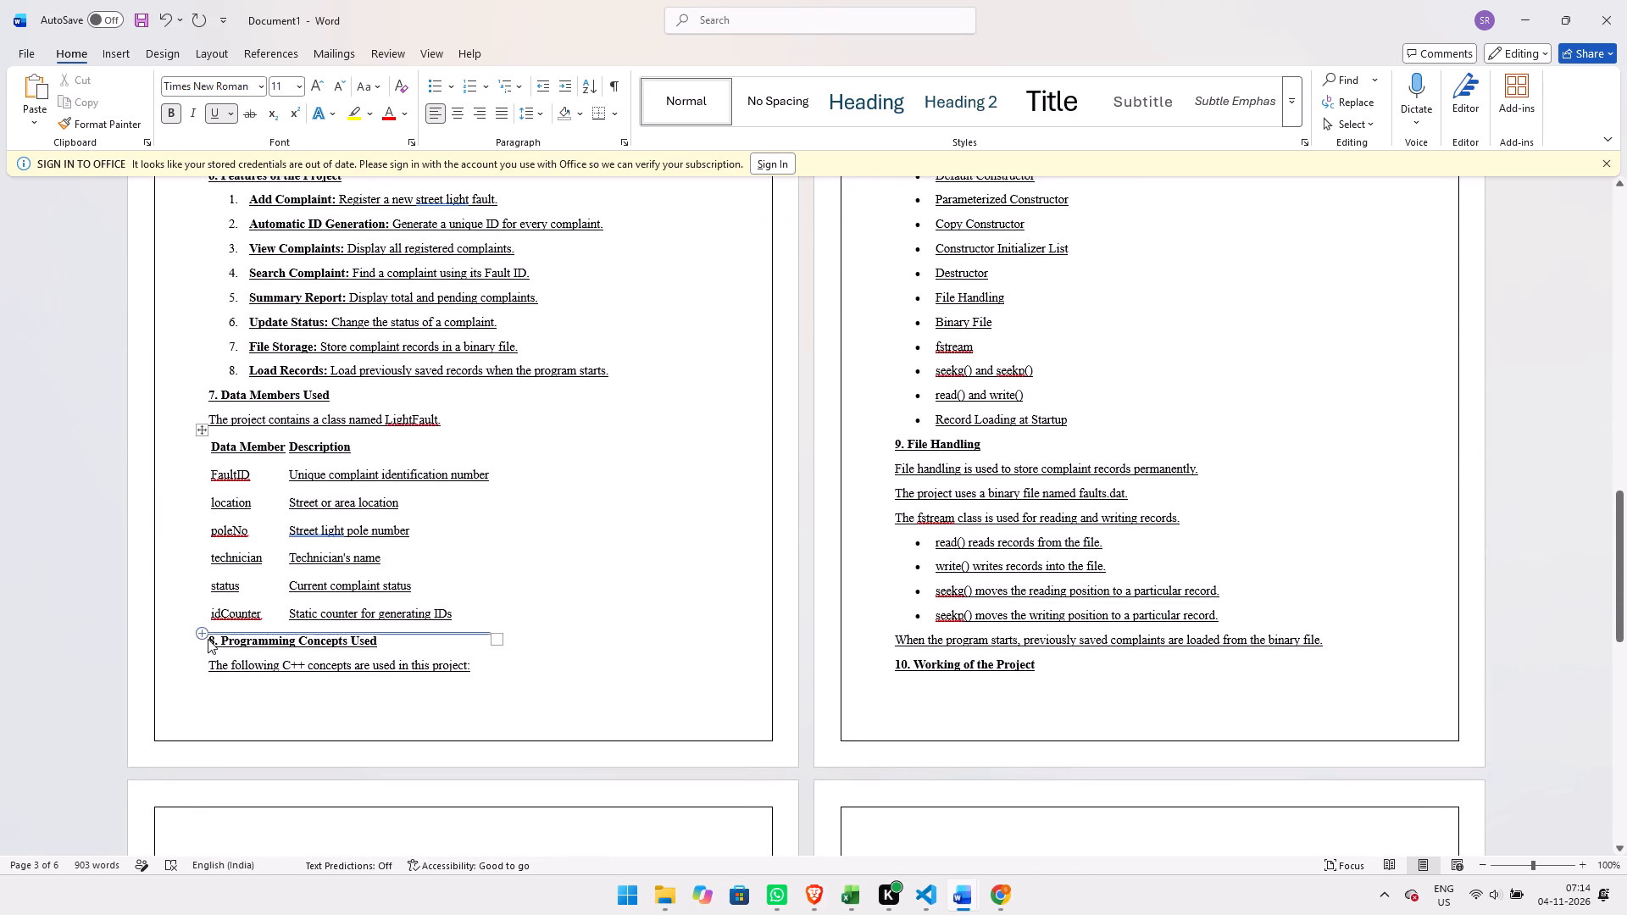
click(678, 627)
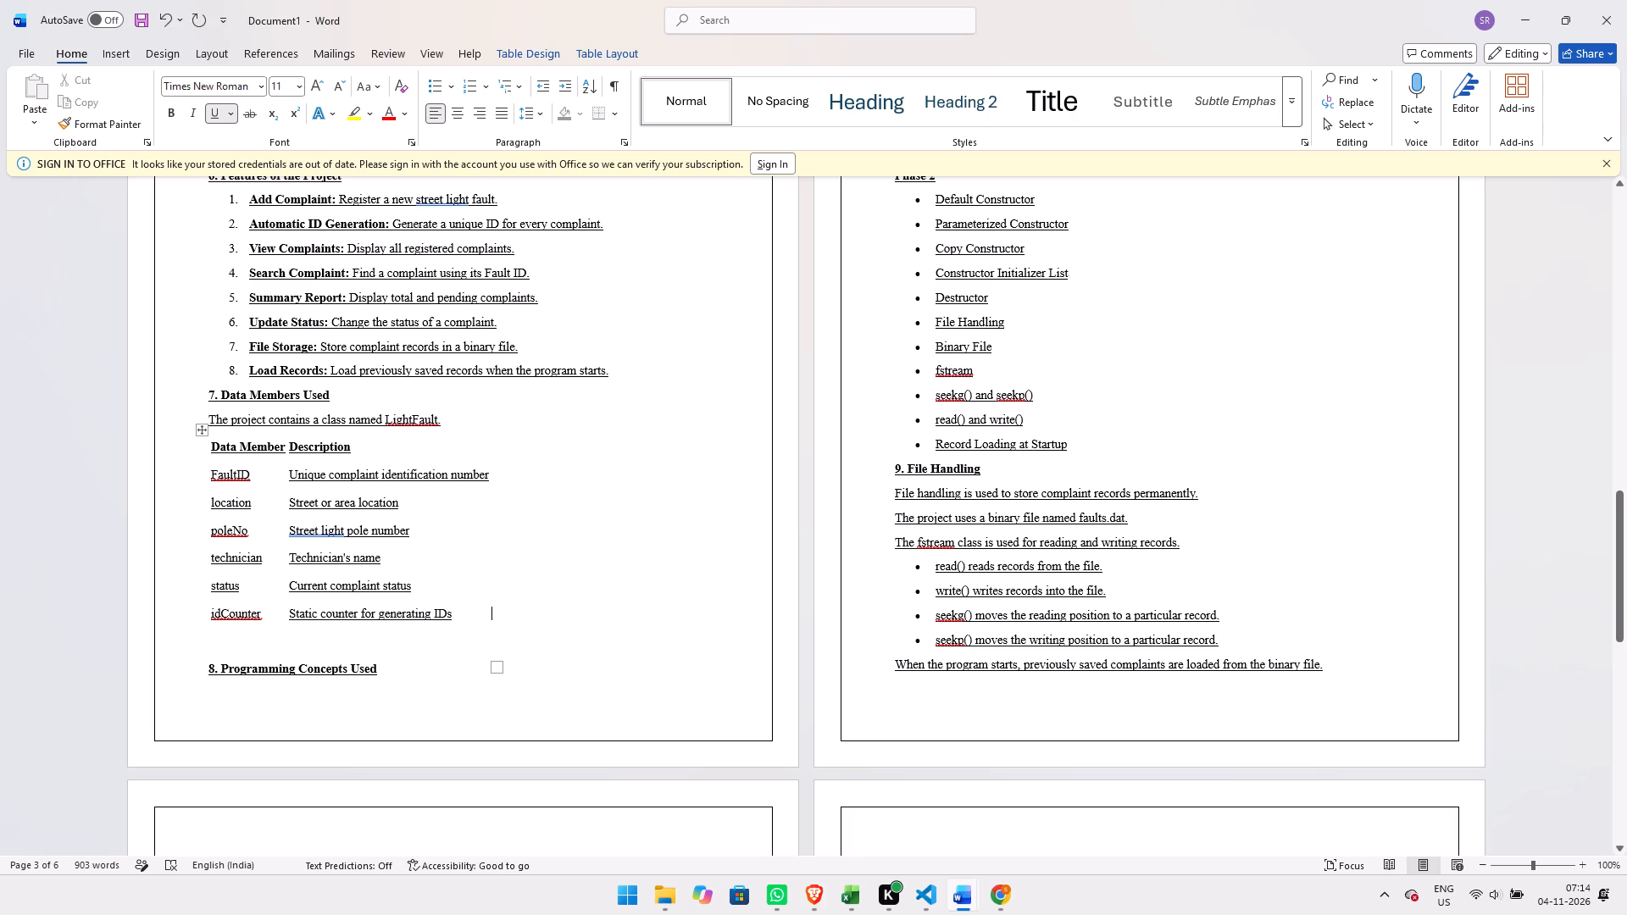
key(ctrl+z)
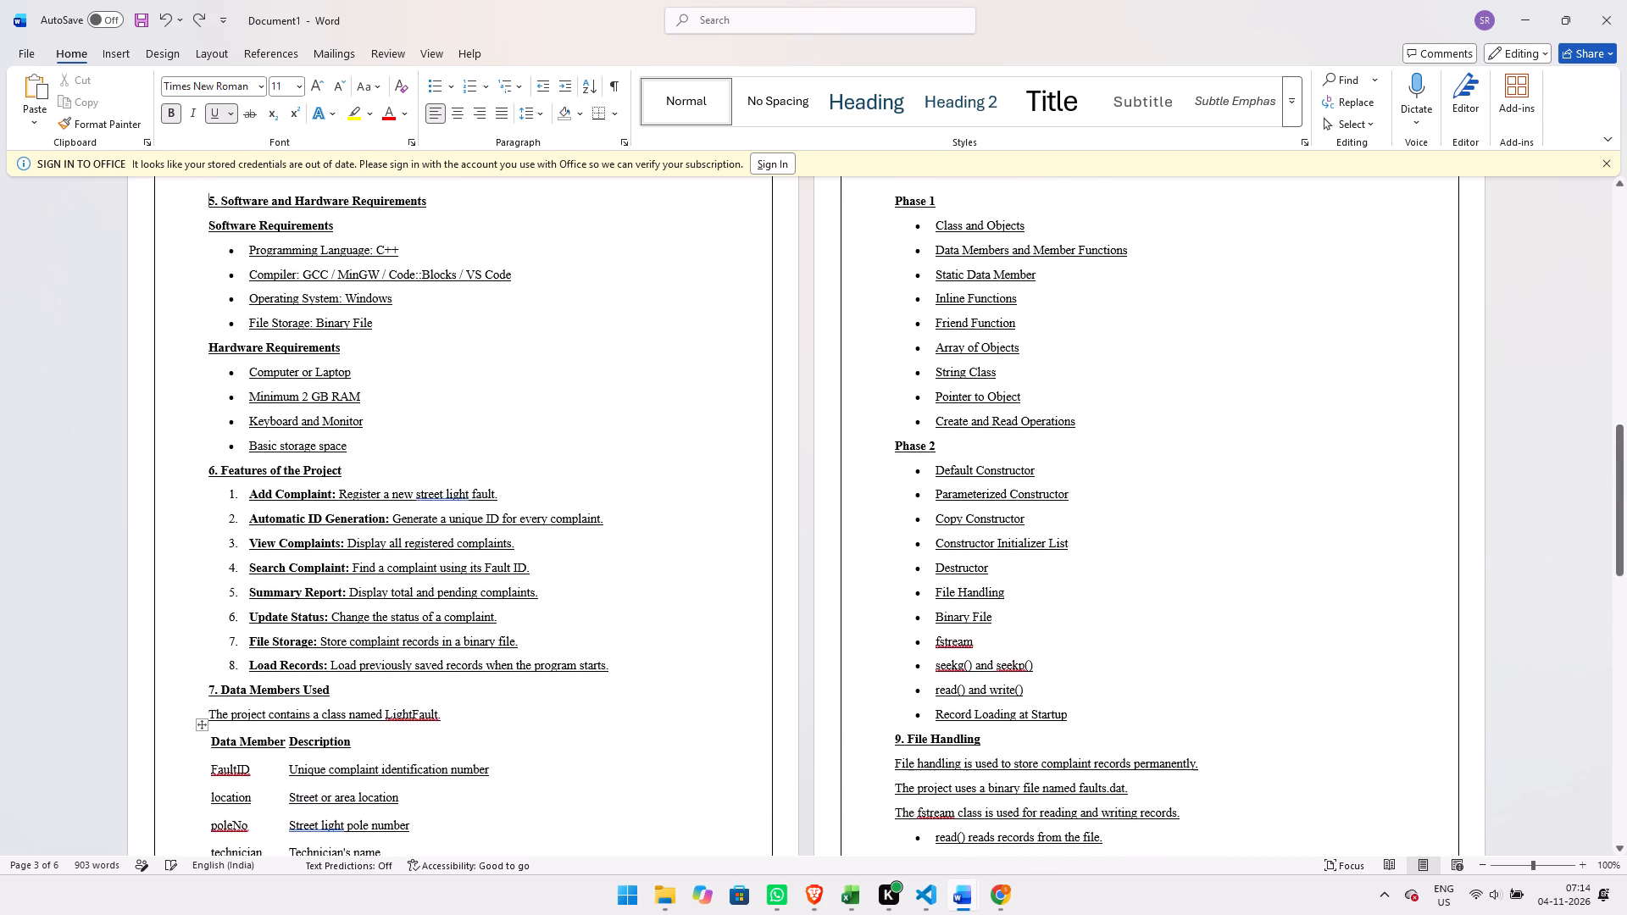
Insert two blank lines before the heading "8. Programming Concepts Used" so that section starts on the next page.
scroll(277, 738, down, 4)
click(210, 678)
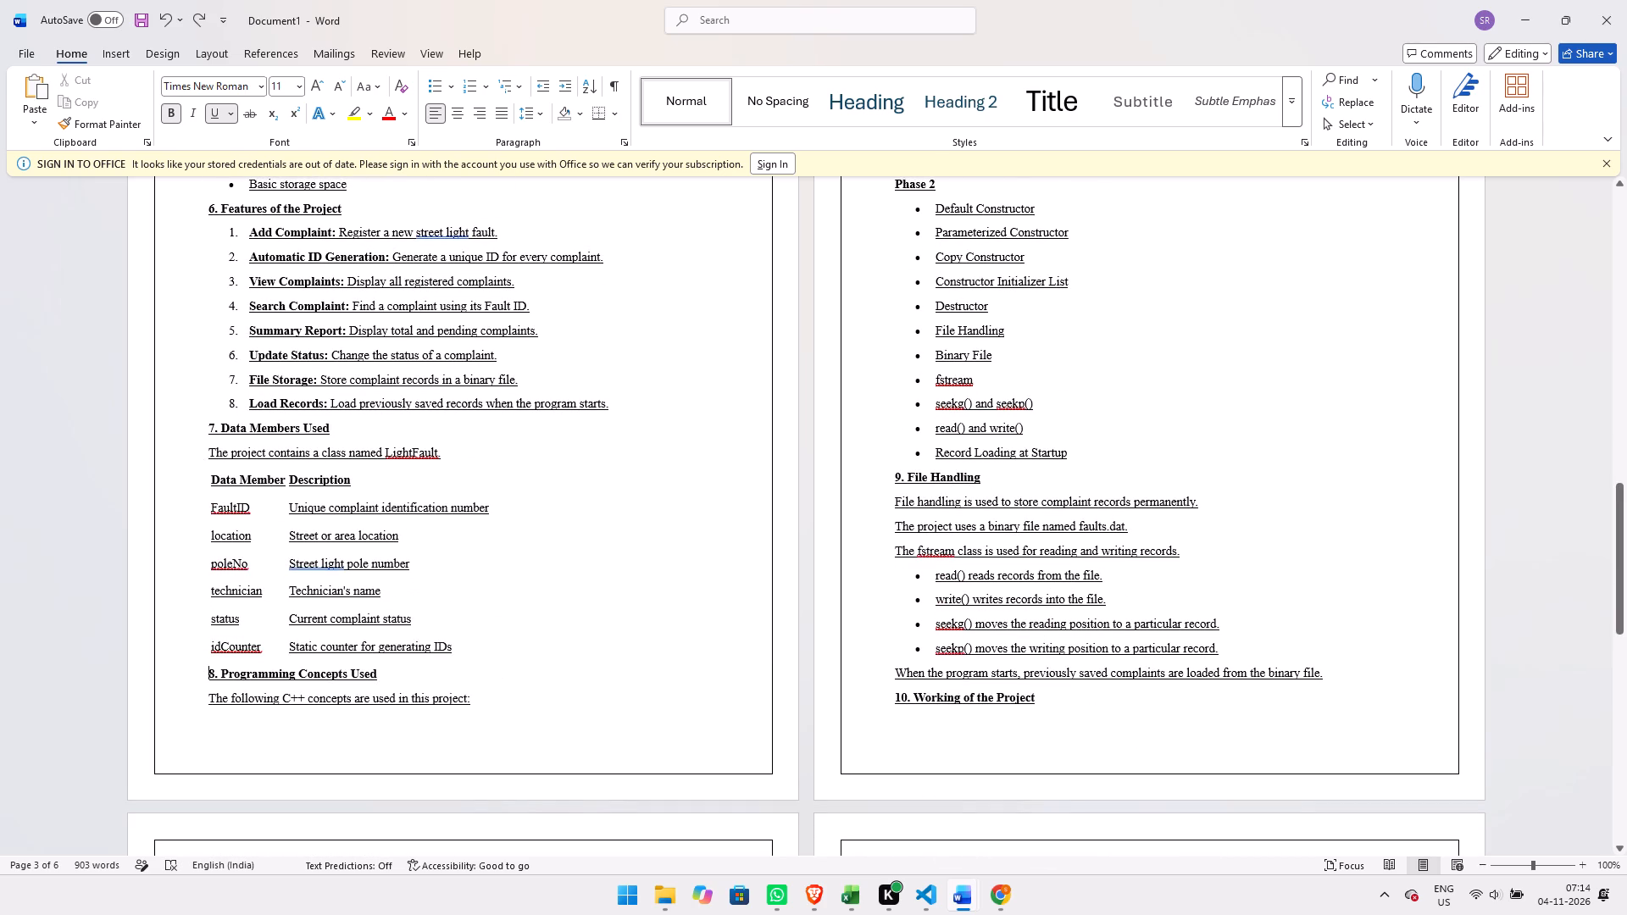
key(Return)
key(Return)
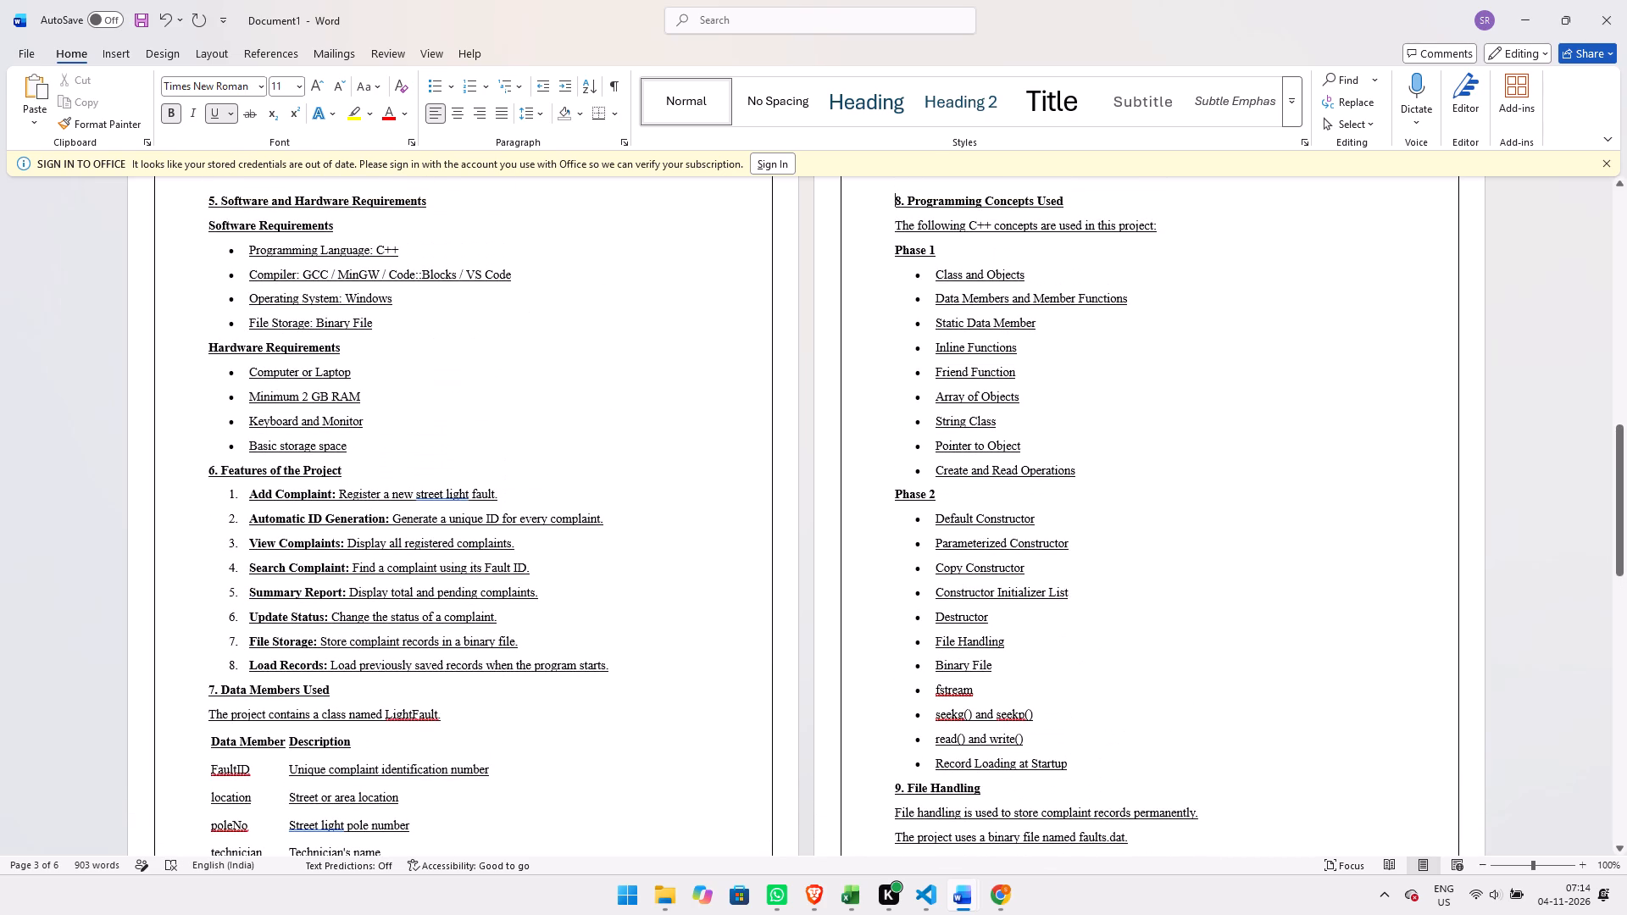
Add 16 blank lines below the References list at the end of the document to start a new page.
scroll(1019, 504, down, 6)
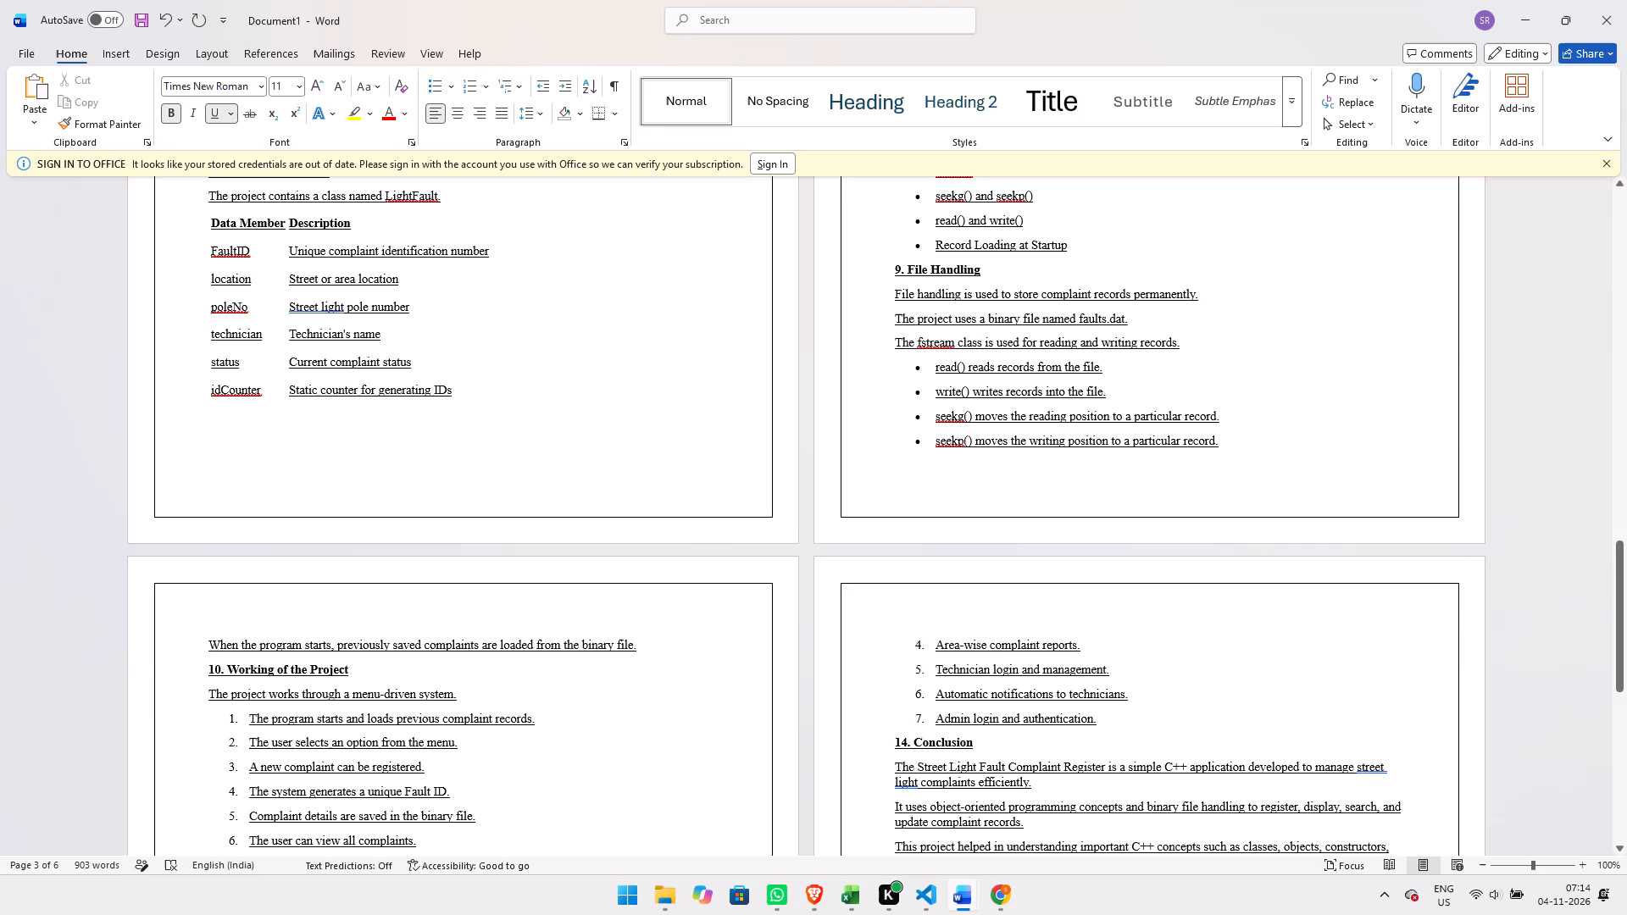
scroll(982, 425, down, 2)
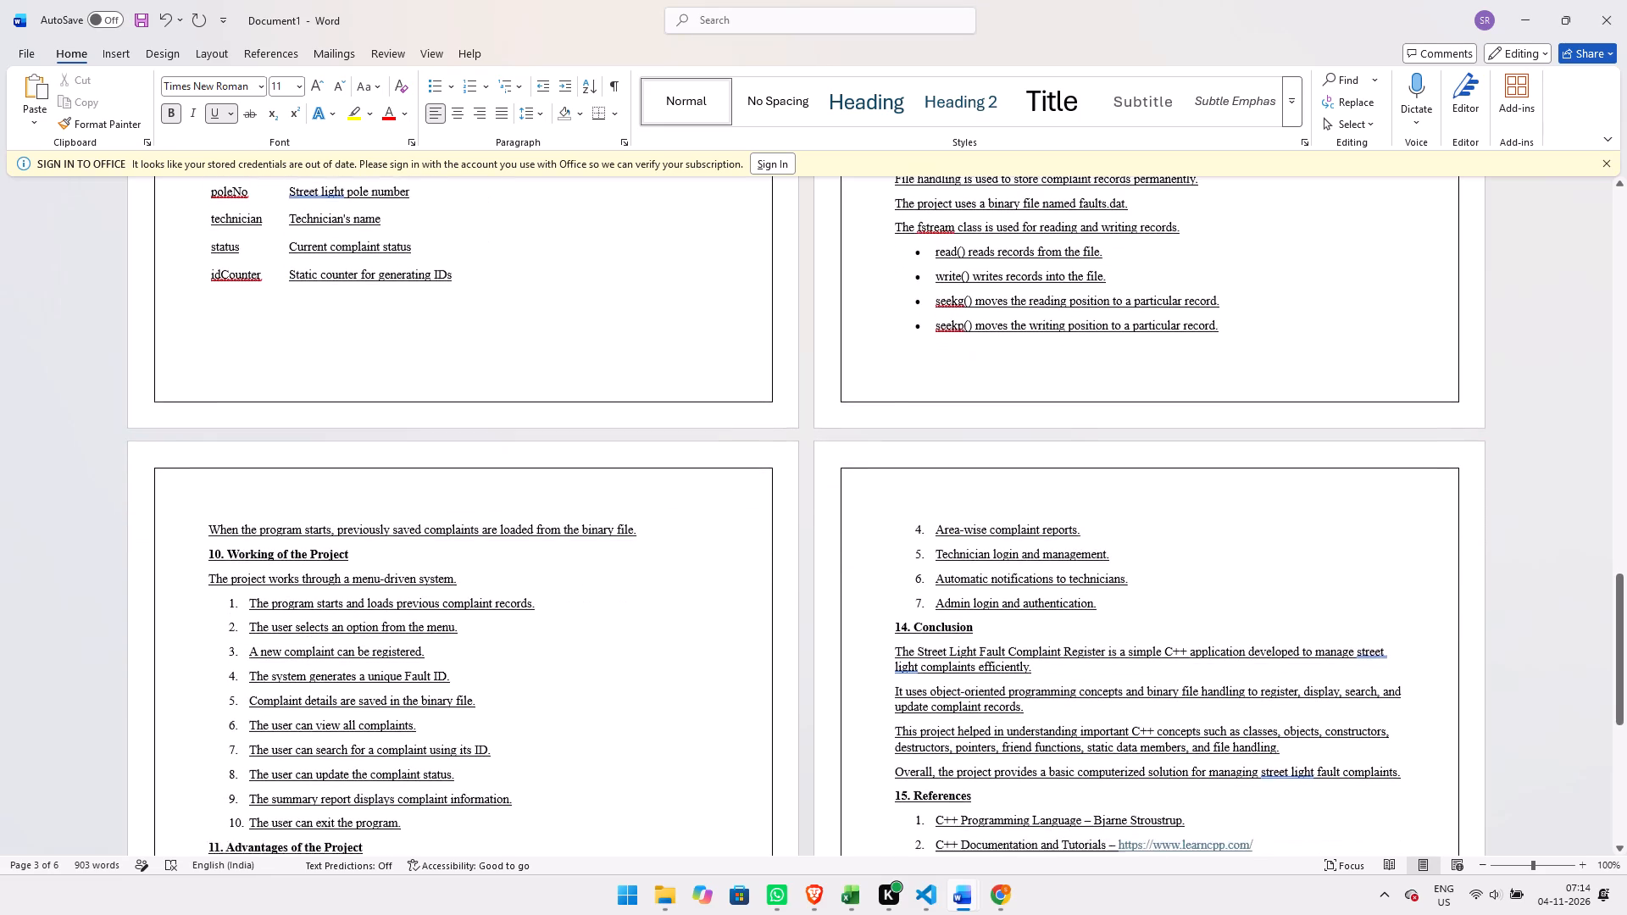
scroll(982, 425, down, 1)
scroll(872, 460, down, 1)
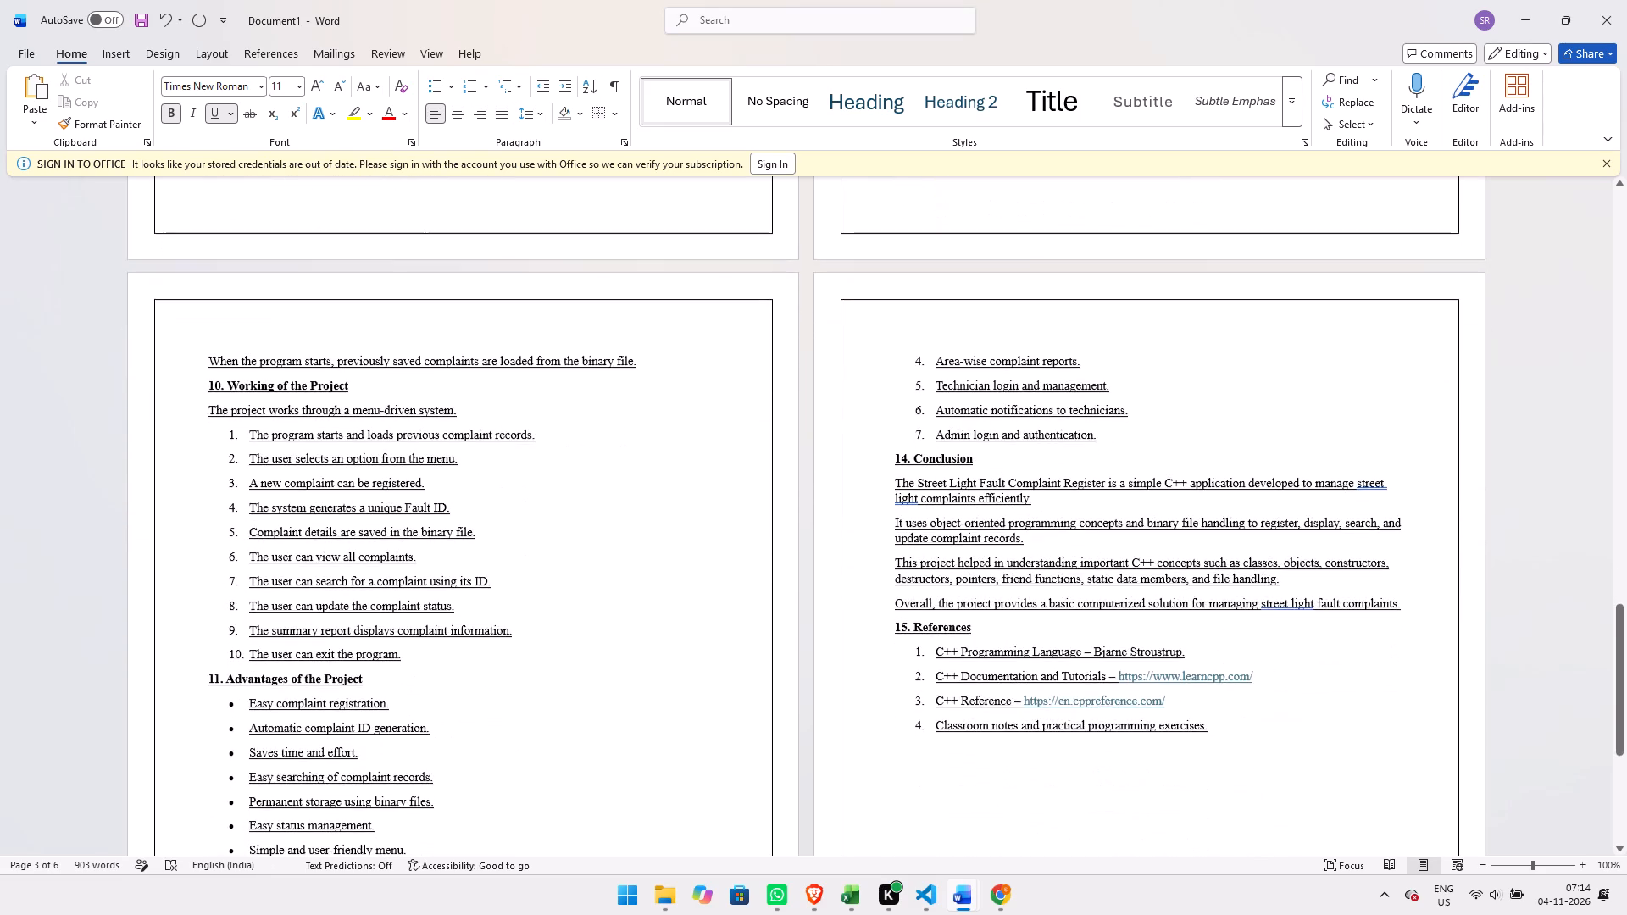
scroll(872, 460, down, 5)
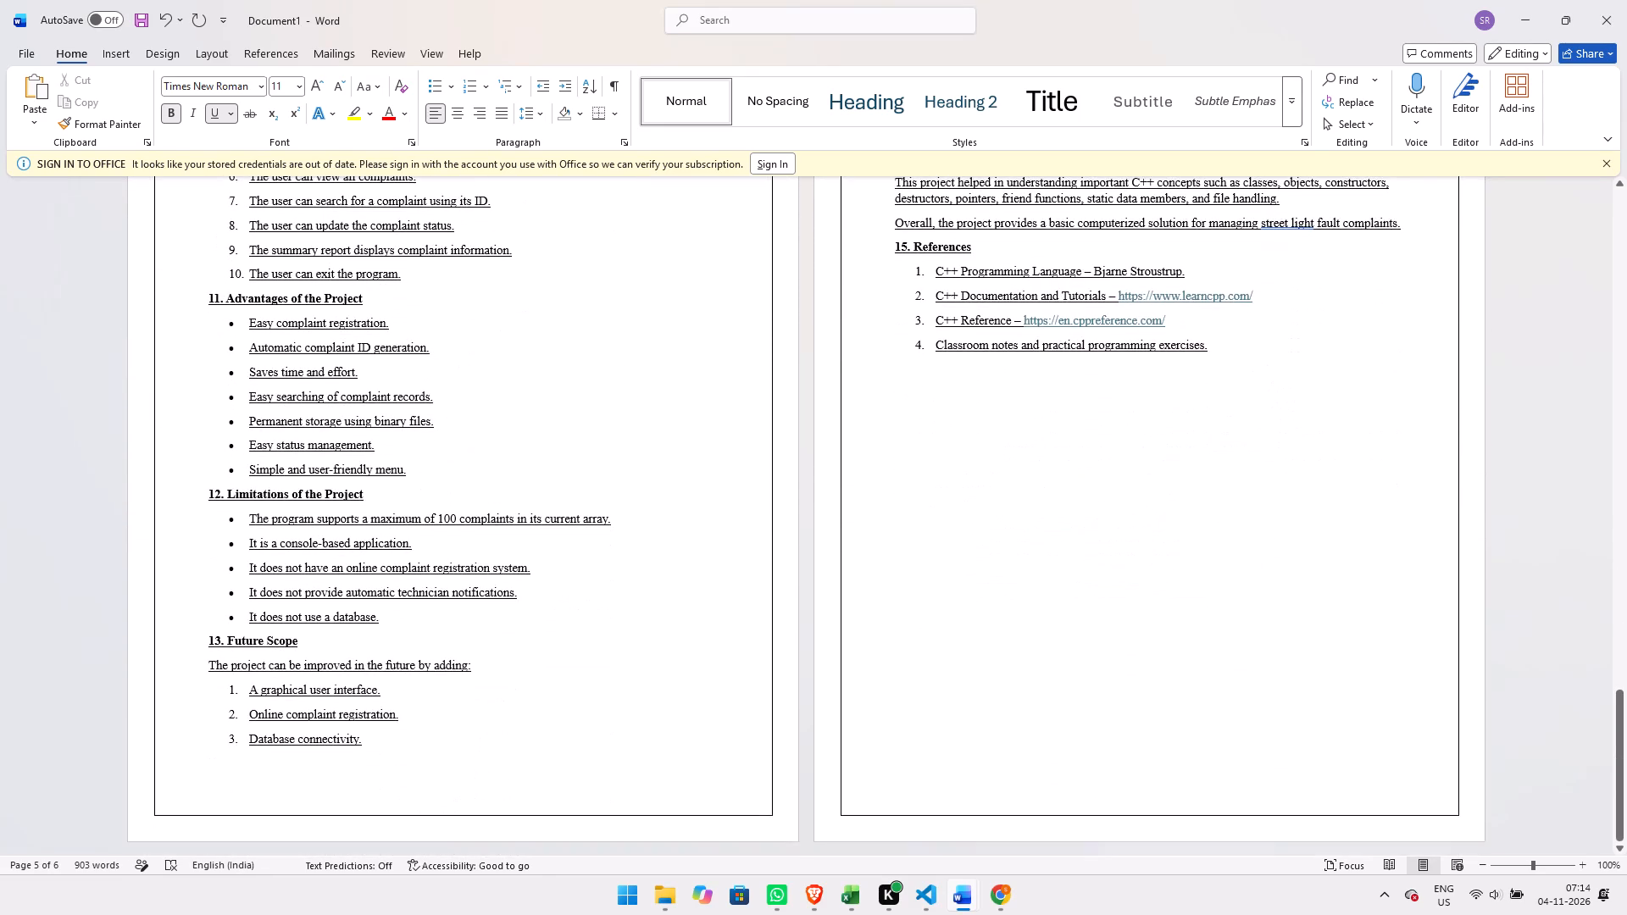
scroll(872, 460, down, 4)
click(880, 683)
key(Return)
key(Return)
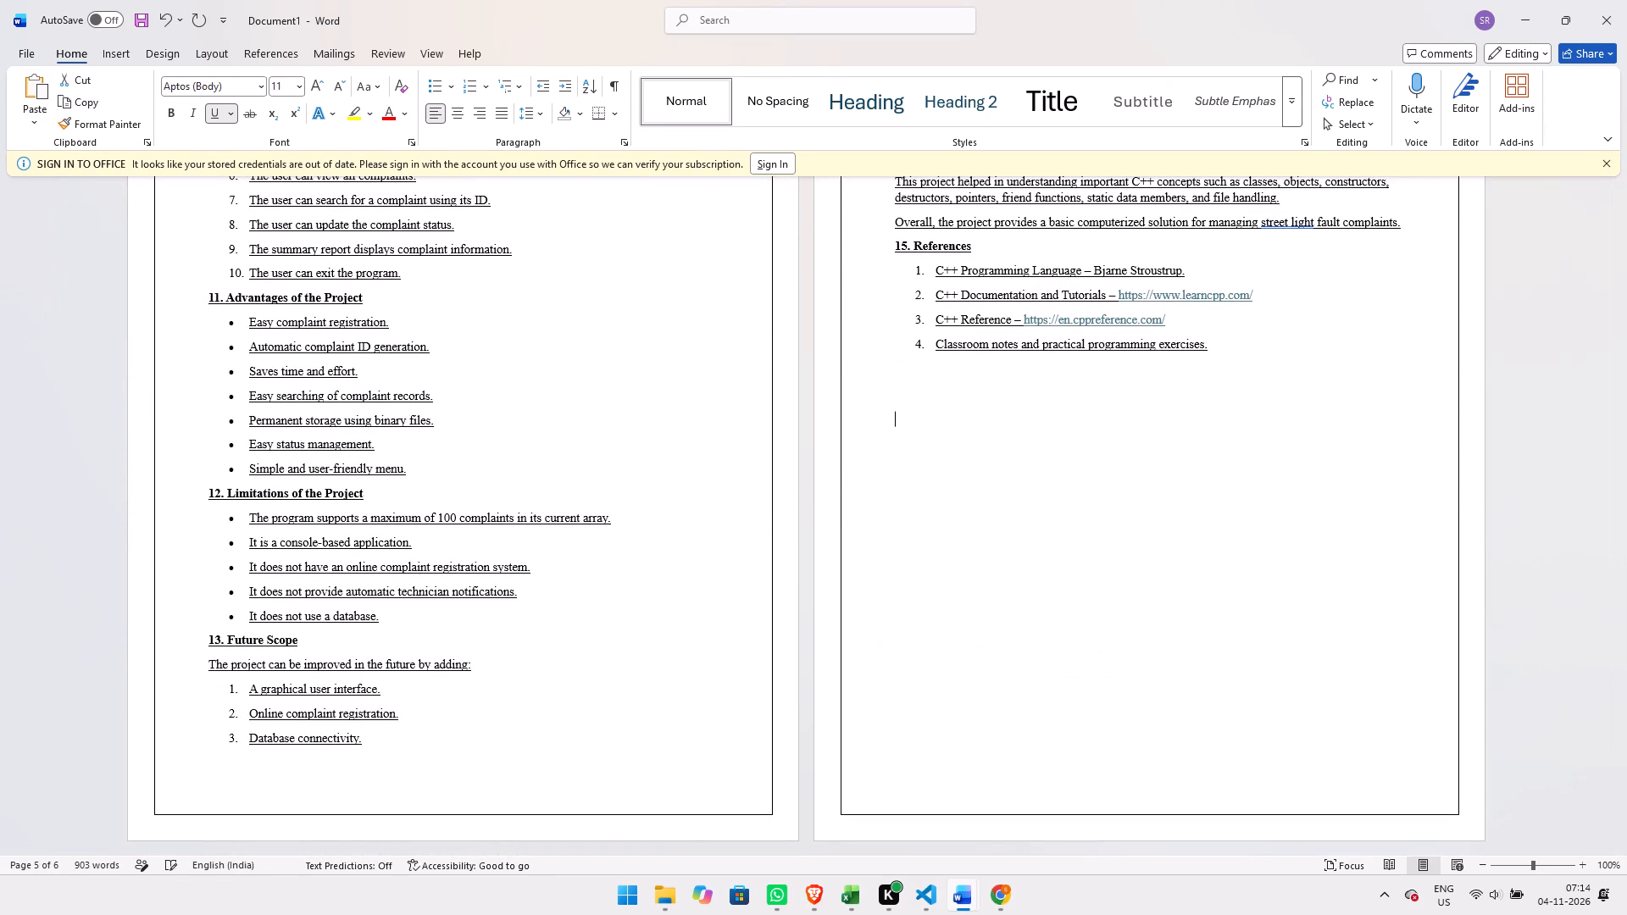
key(Return)
key(Return)
key(Return)
key(Return)
key(Return)
key(Return)
key(Return)
key(Return)
key(Return)
key(Return)
key(Return)
key(Return)
key(Return)
key(Return)
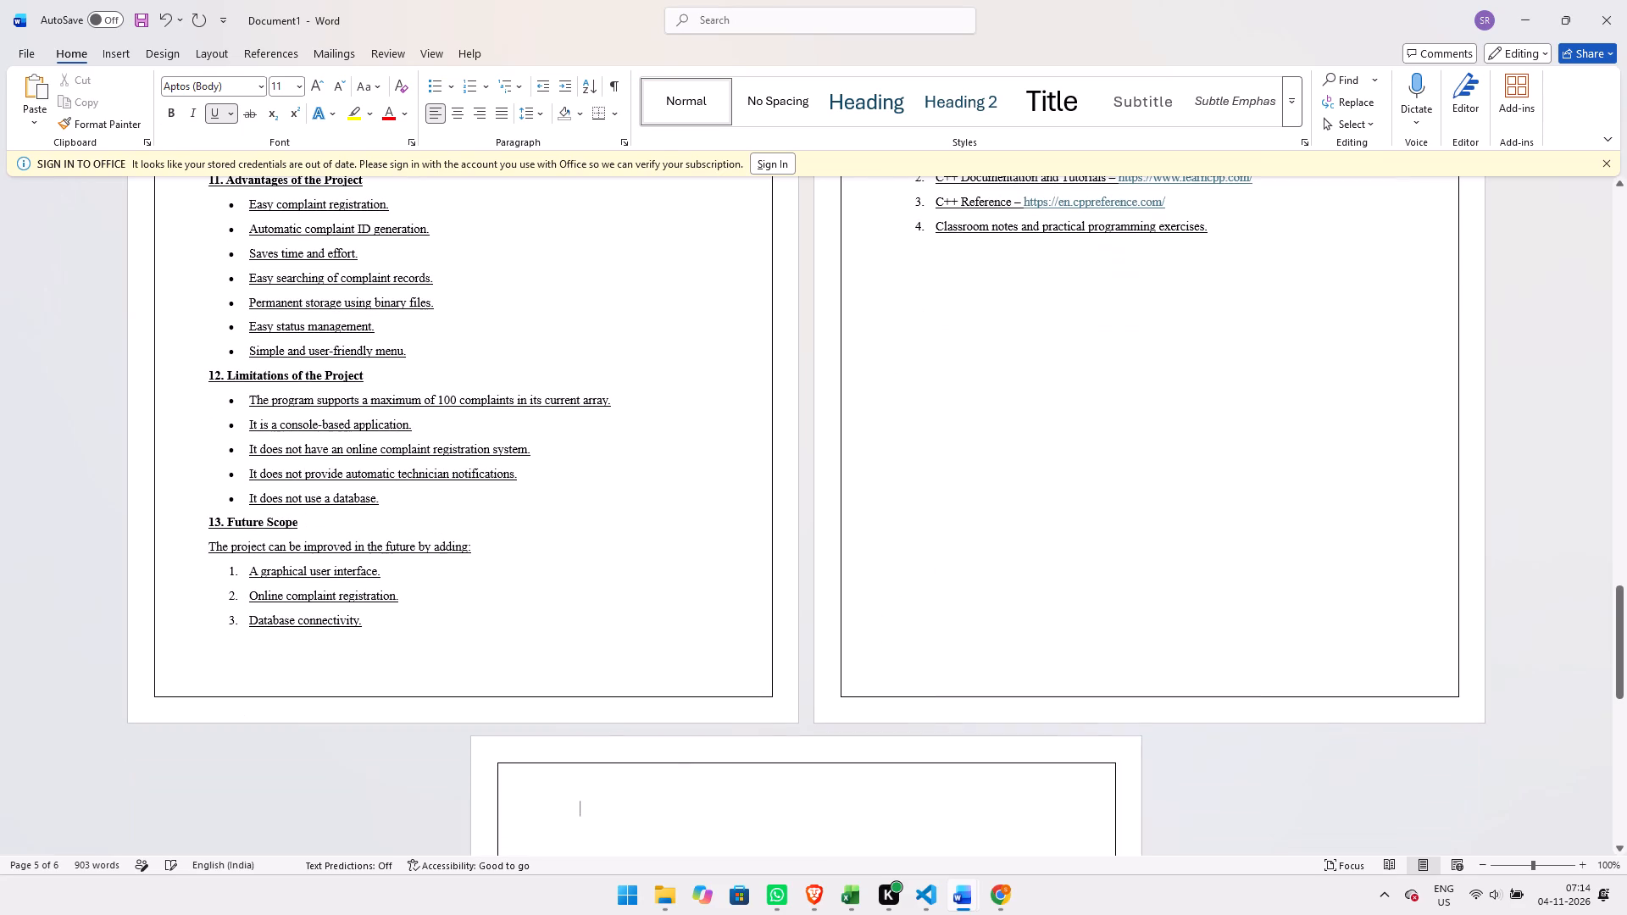
Enter the heading "Code:" at the top of the new last page.
text(Code)
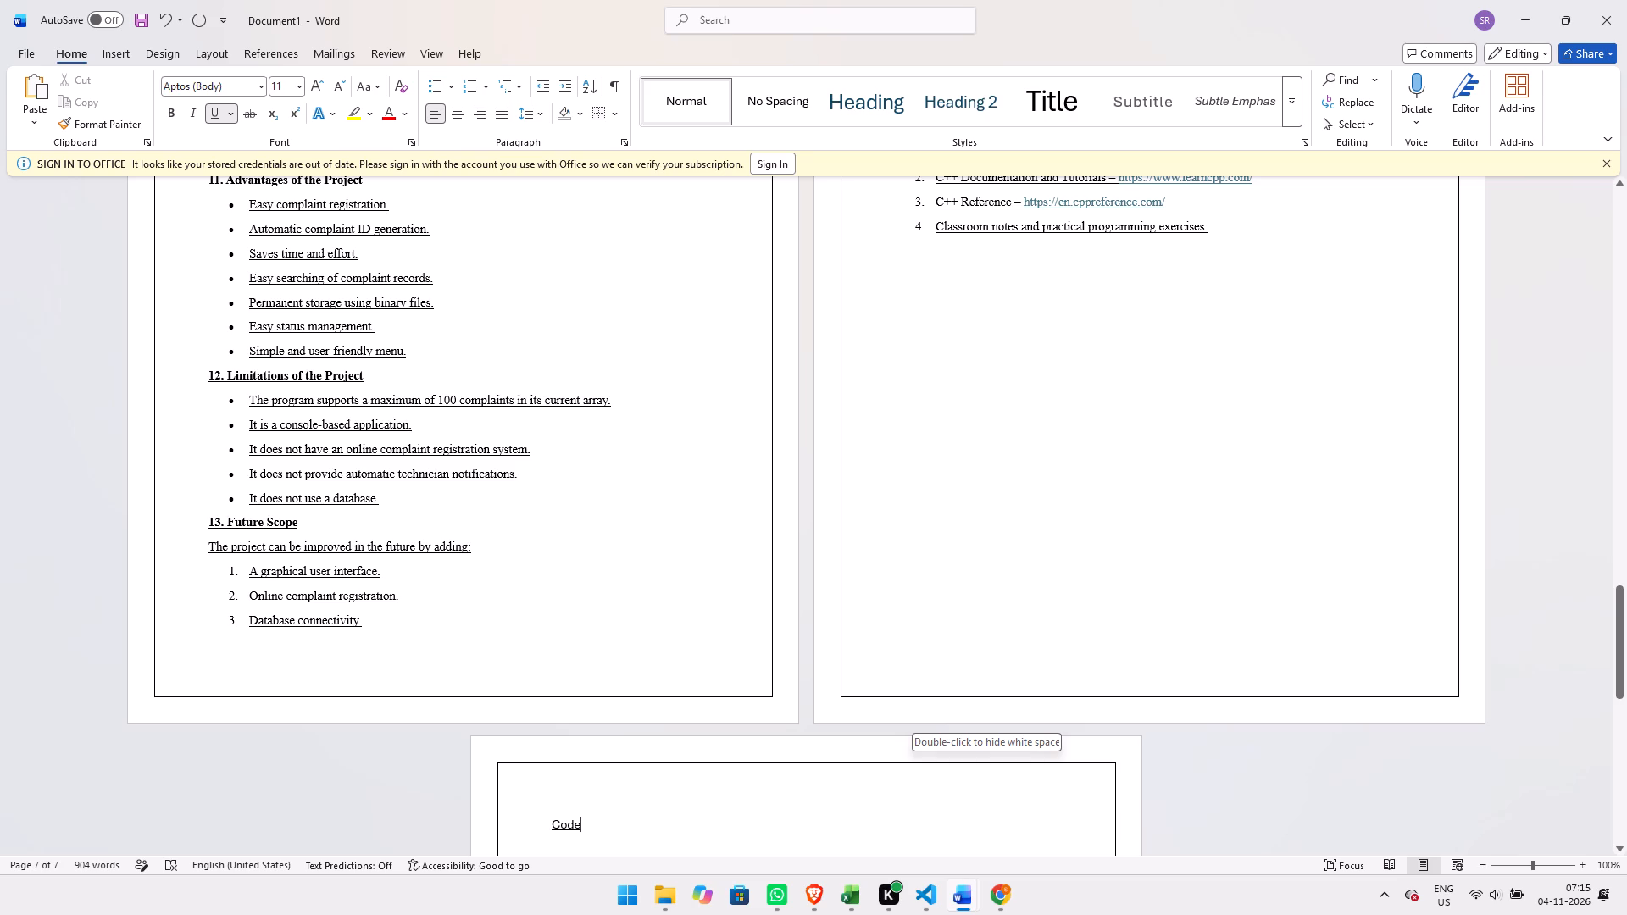
key(shift+colon)
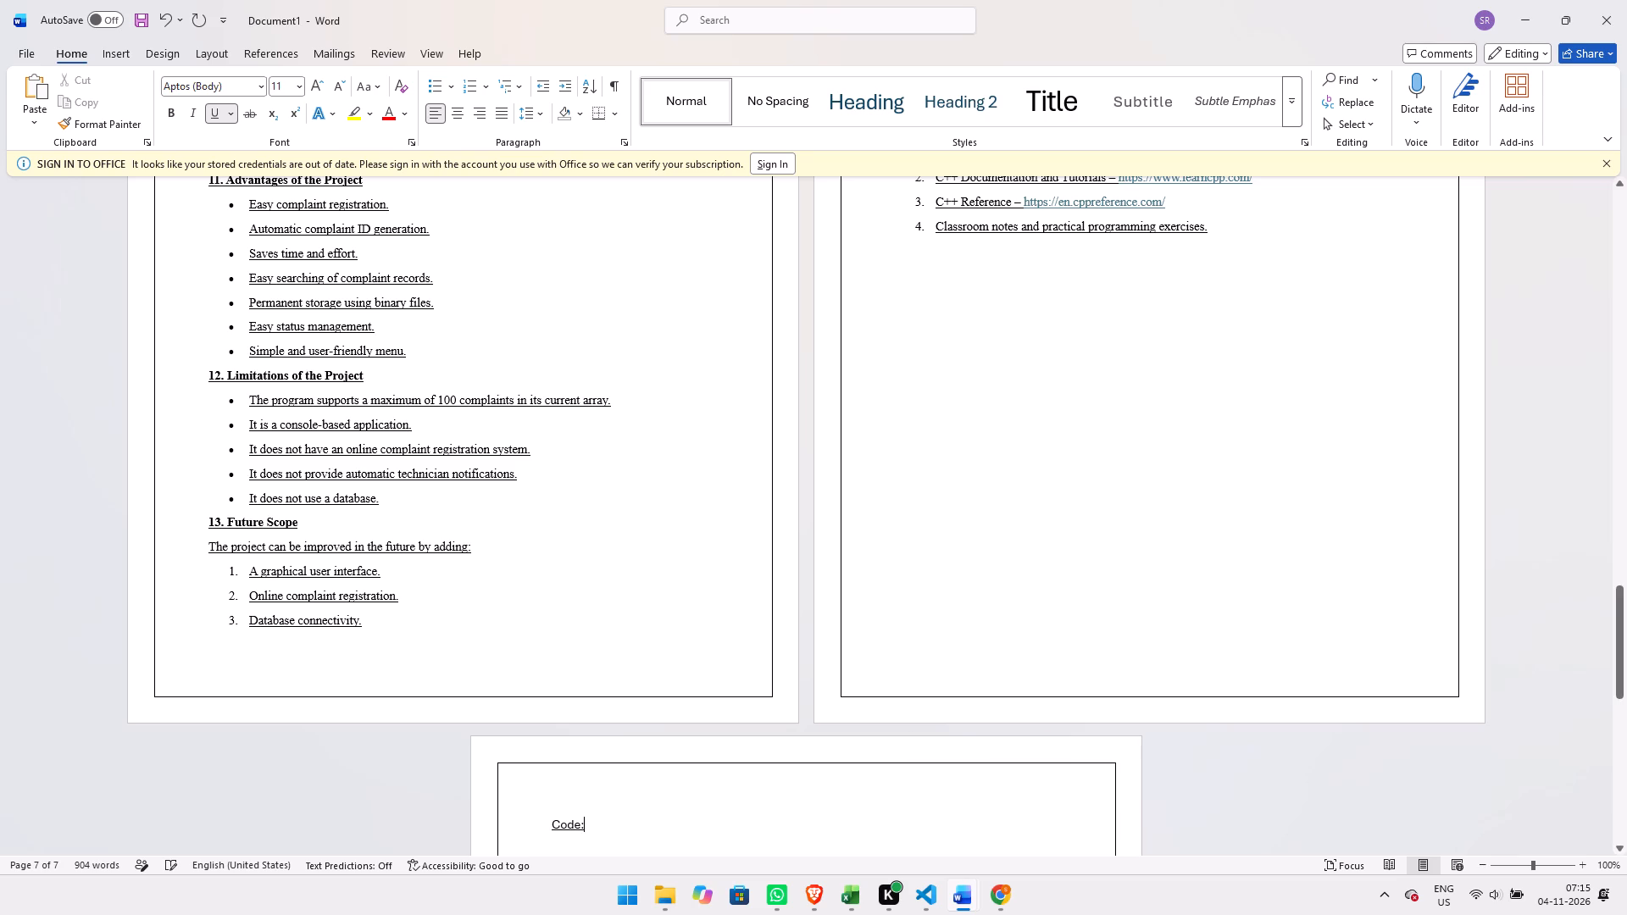
Start a new line below the "Code:" heading, and copy the entire source code of phase1+2.cpp in Visual Studio Code.
key(Return)
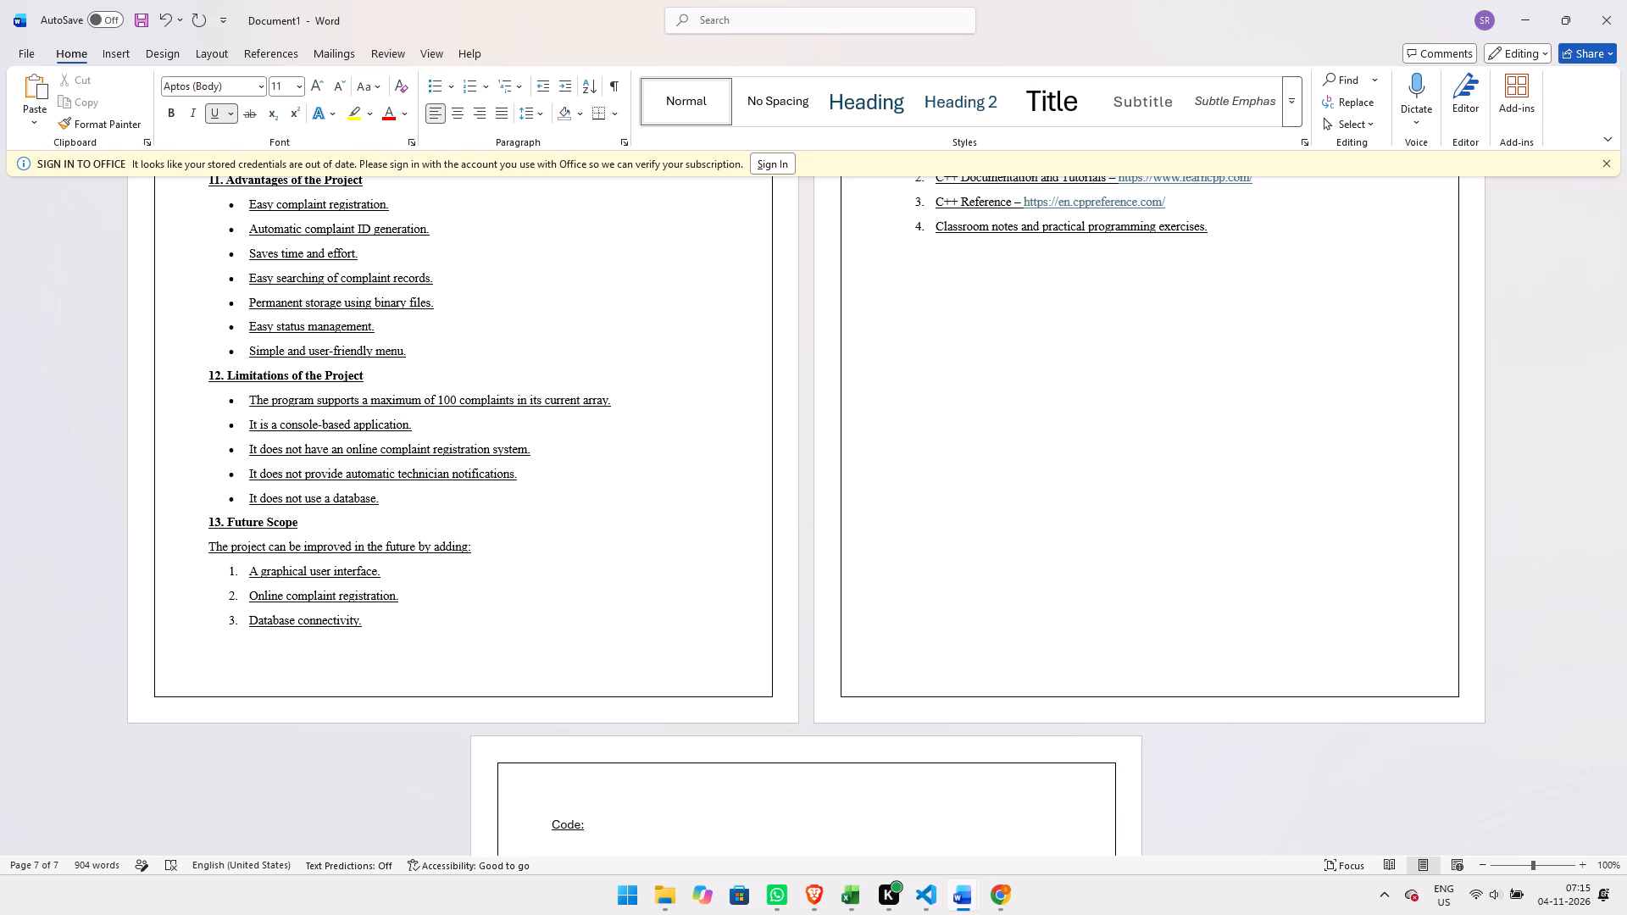
click(918, 897)
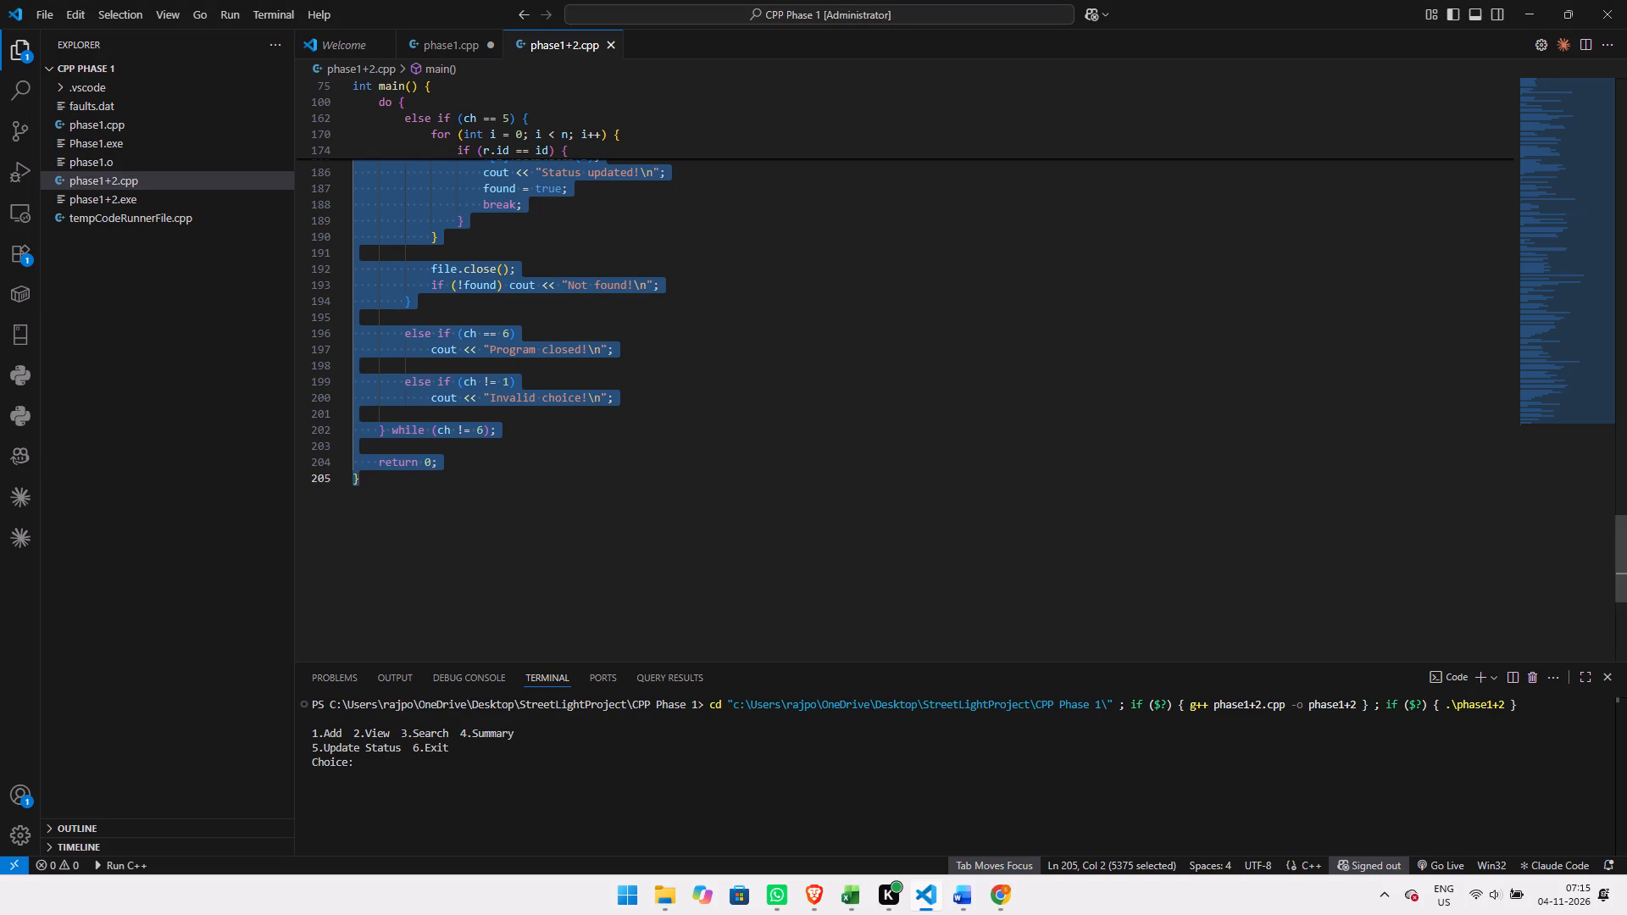
click(788, 507)
key(ctrl+a)
key(ctrl+c)
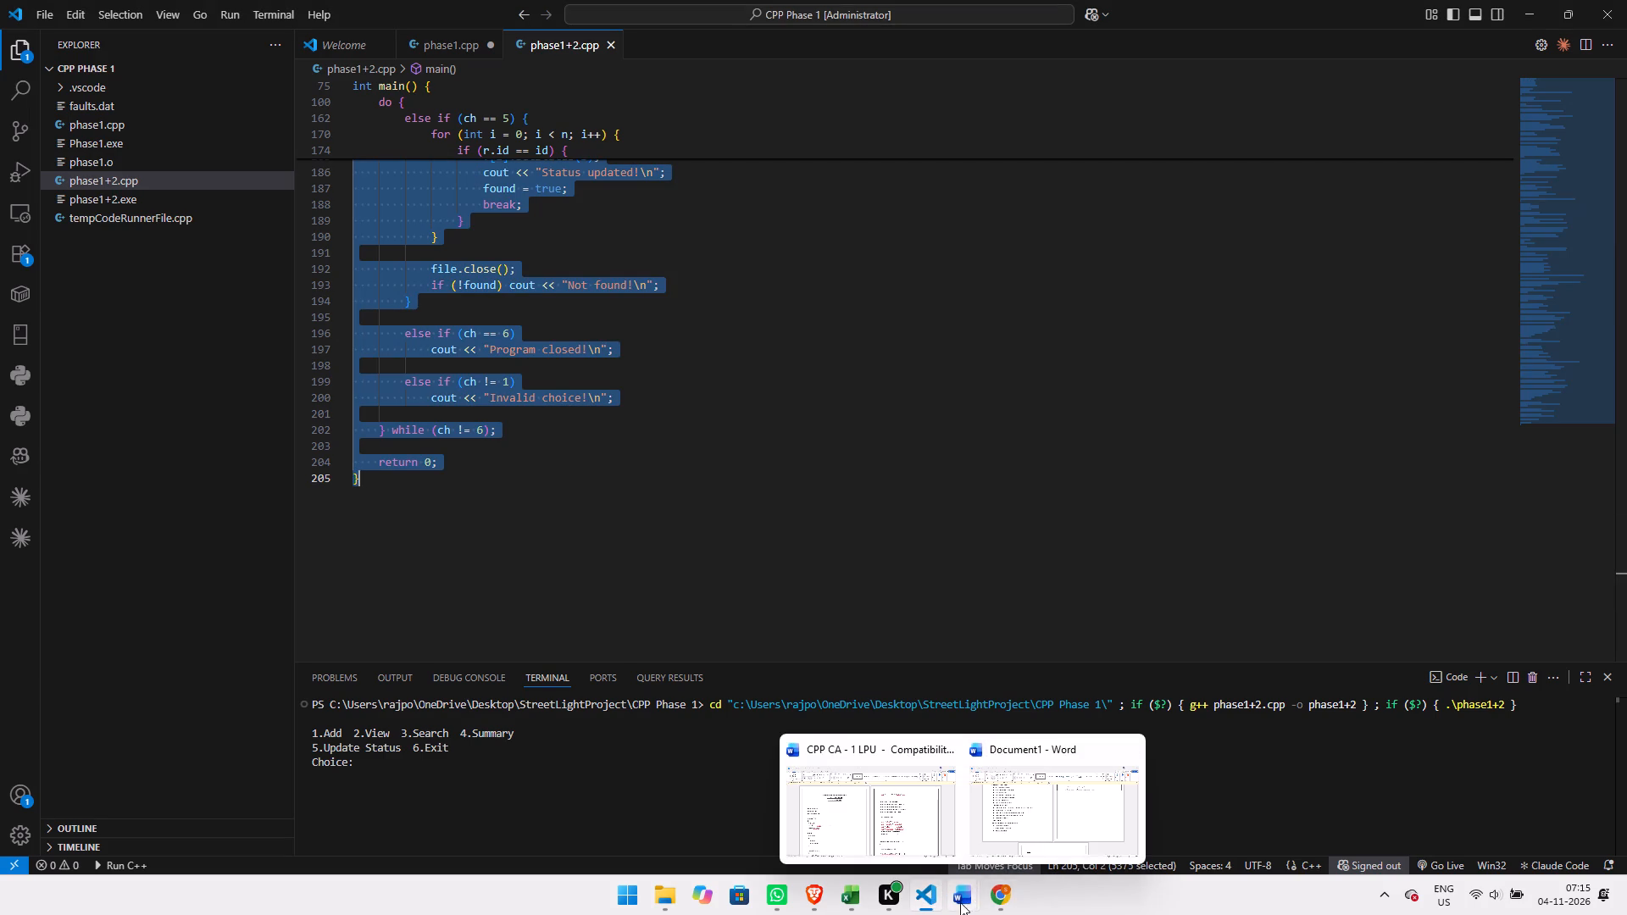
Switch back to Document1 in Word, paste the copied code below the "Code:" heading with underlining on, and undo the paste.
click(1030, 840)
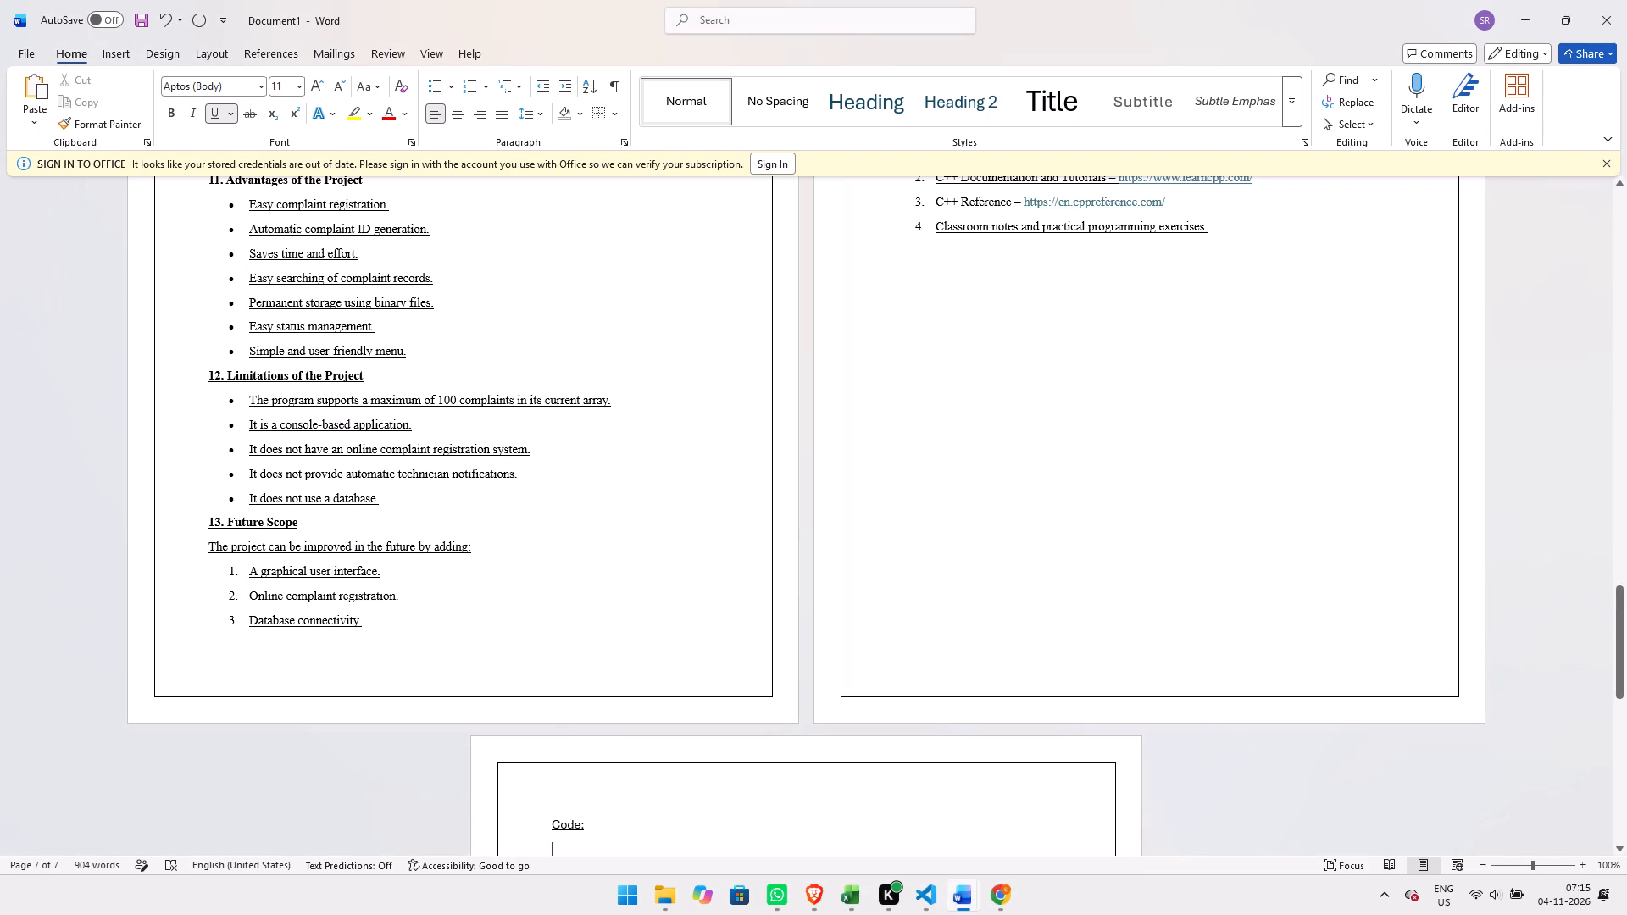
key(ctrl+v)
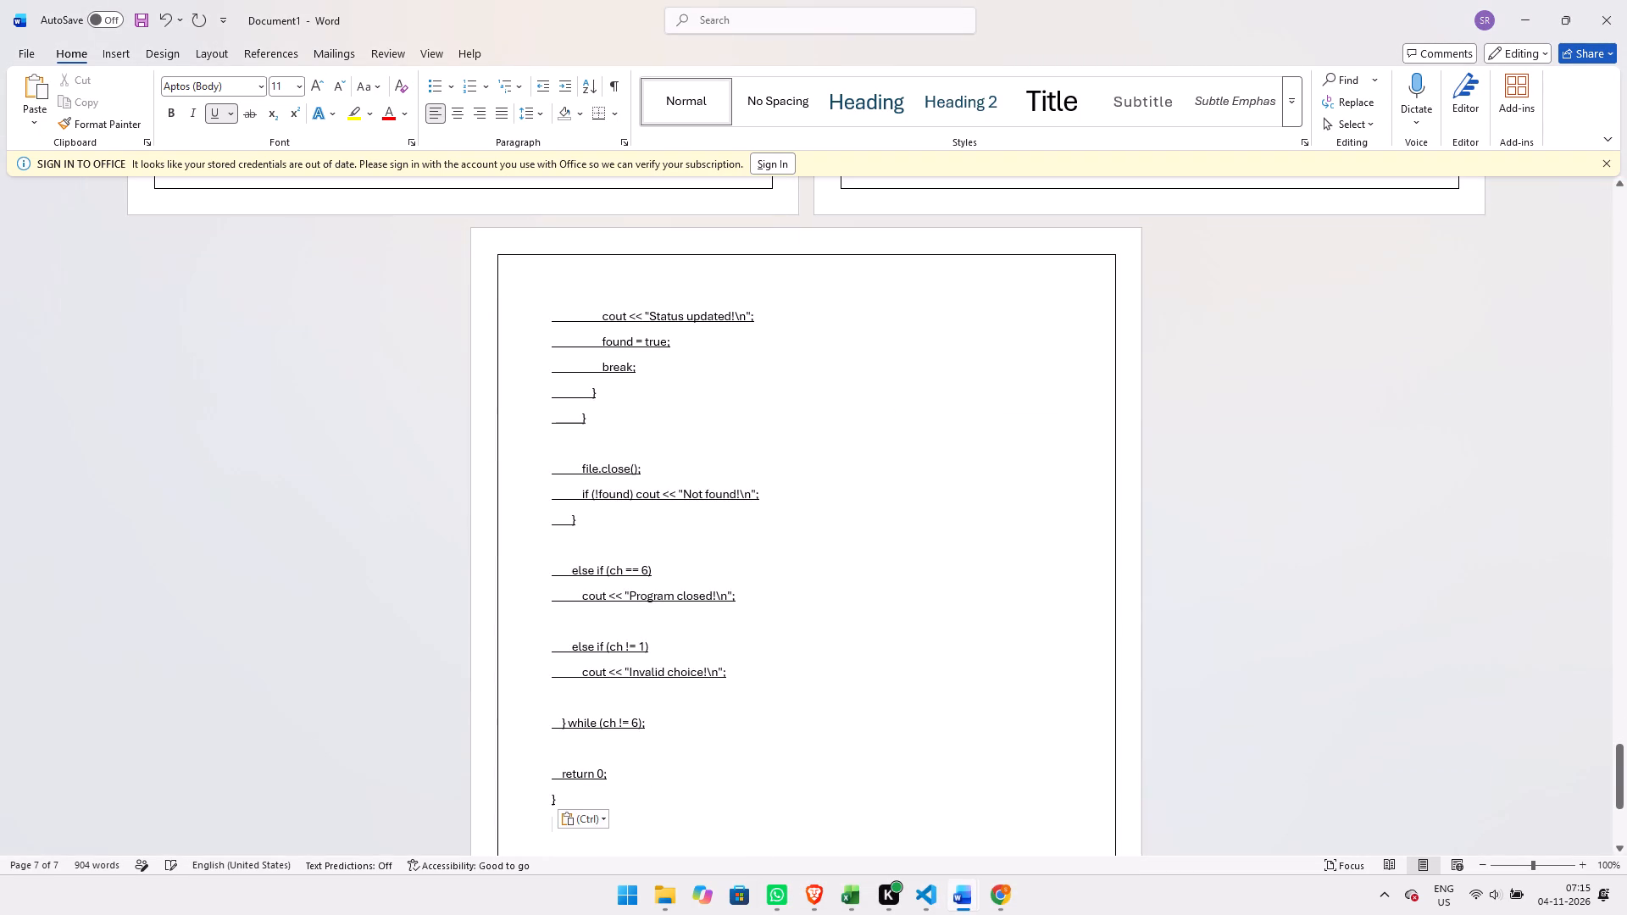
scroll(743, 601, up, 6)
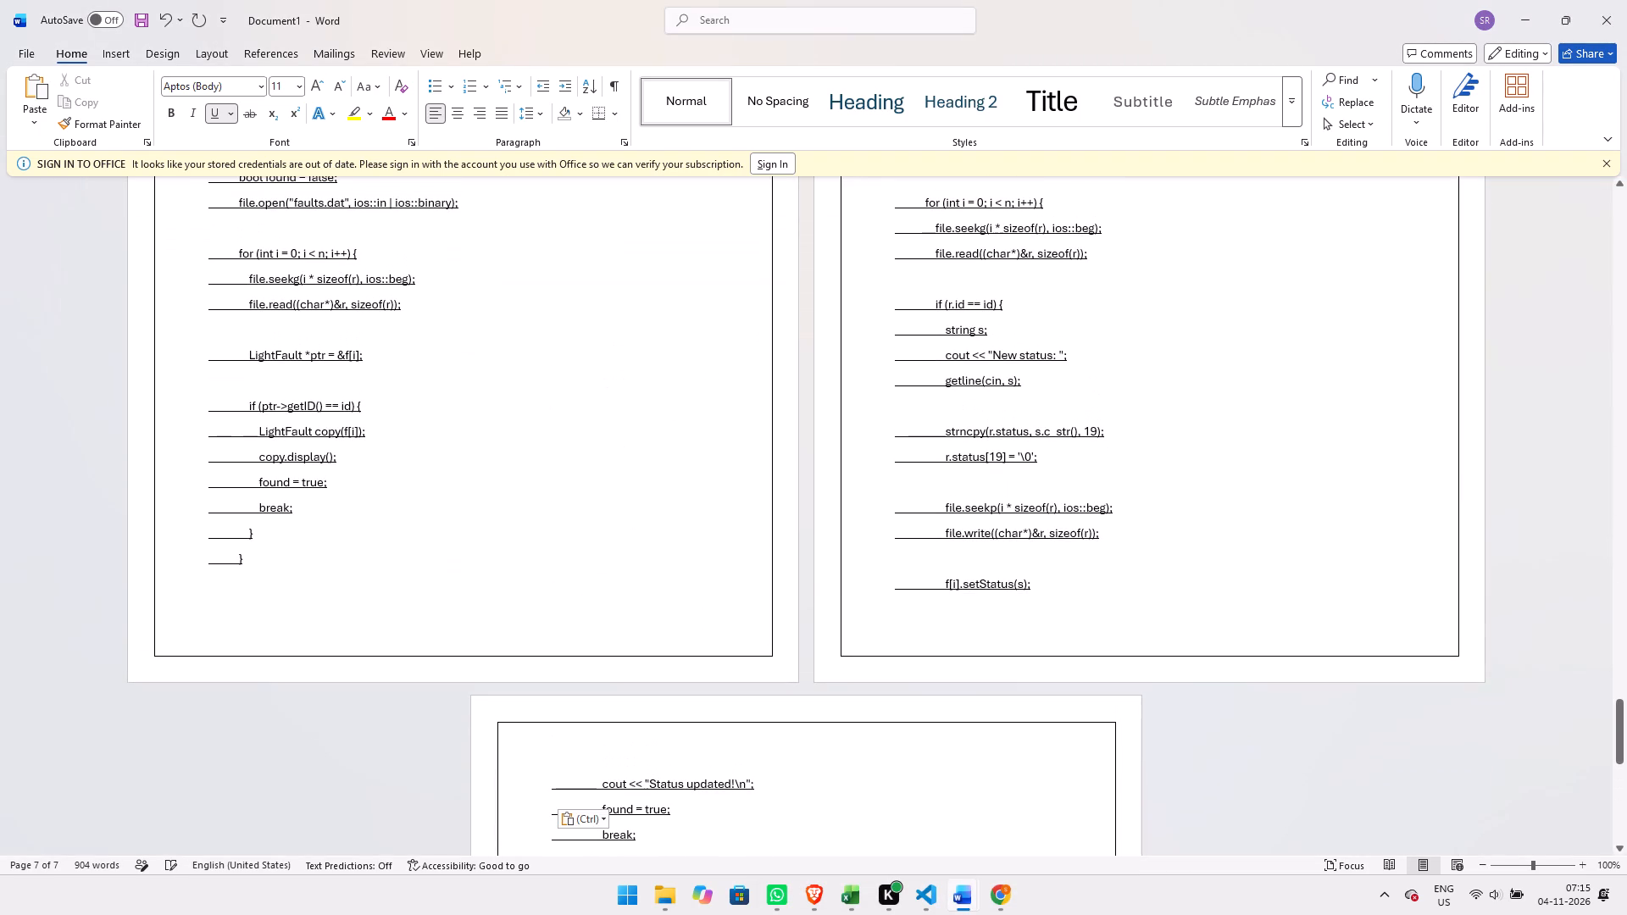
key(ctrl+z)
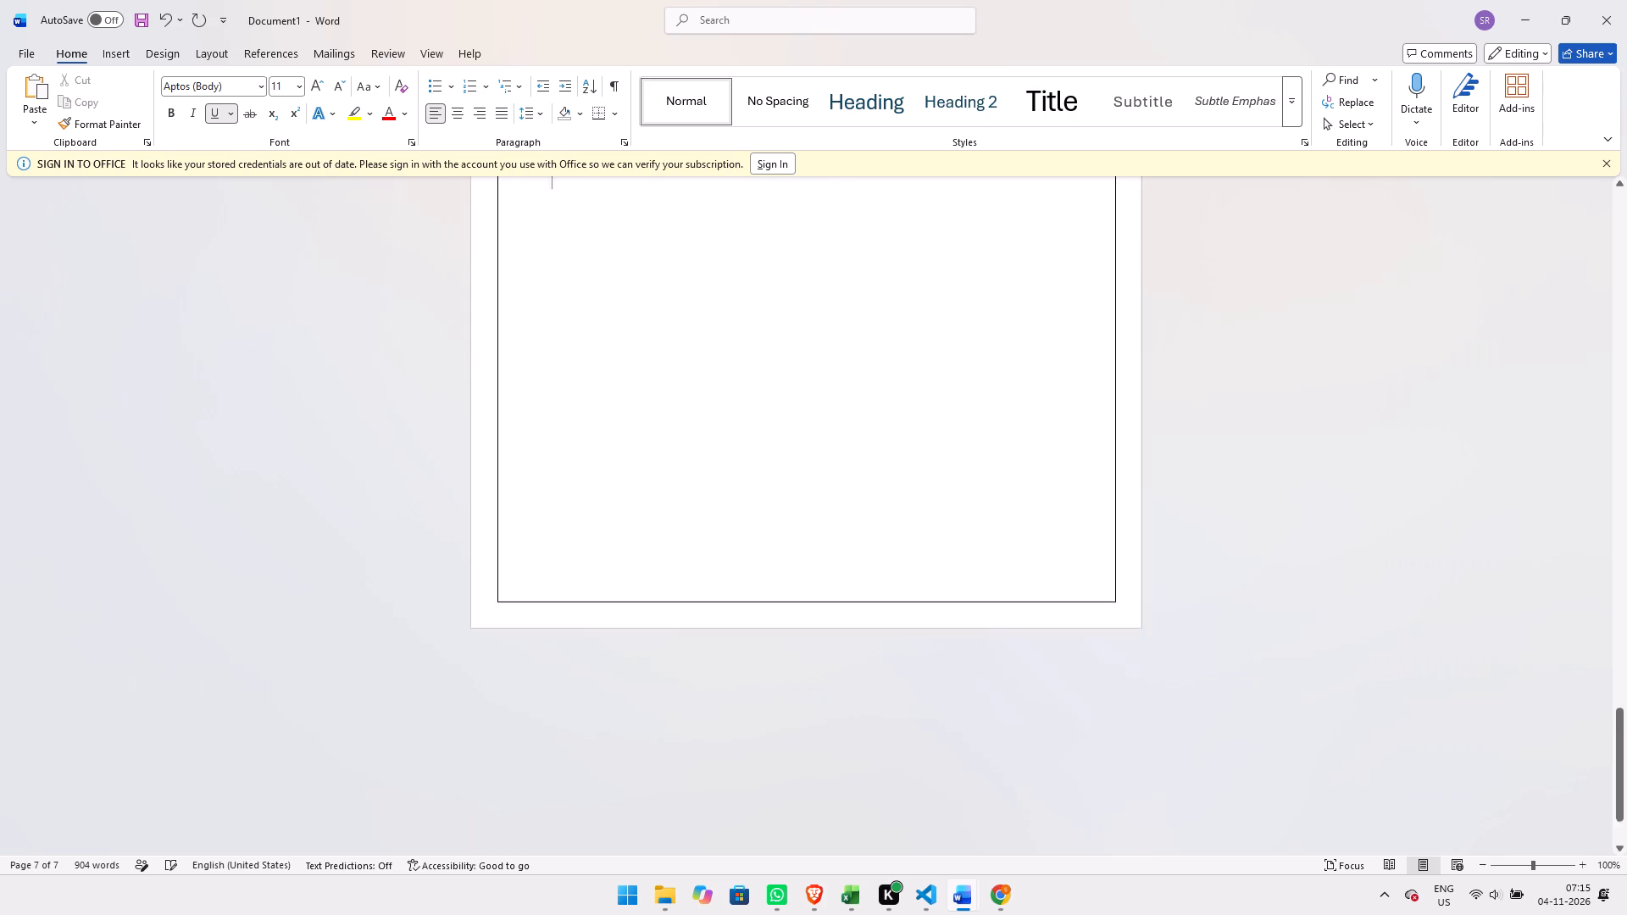
Turn off underlining on the line below the "Code:" heading and paste the copied source code there.
scroll(235, 271, up, 3)
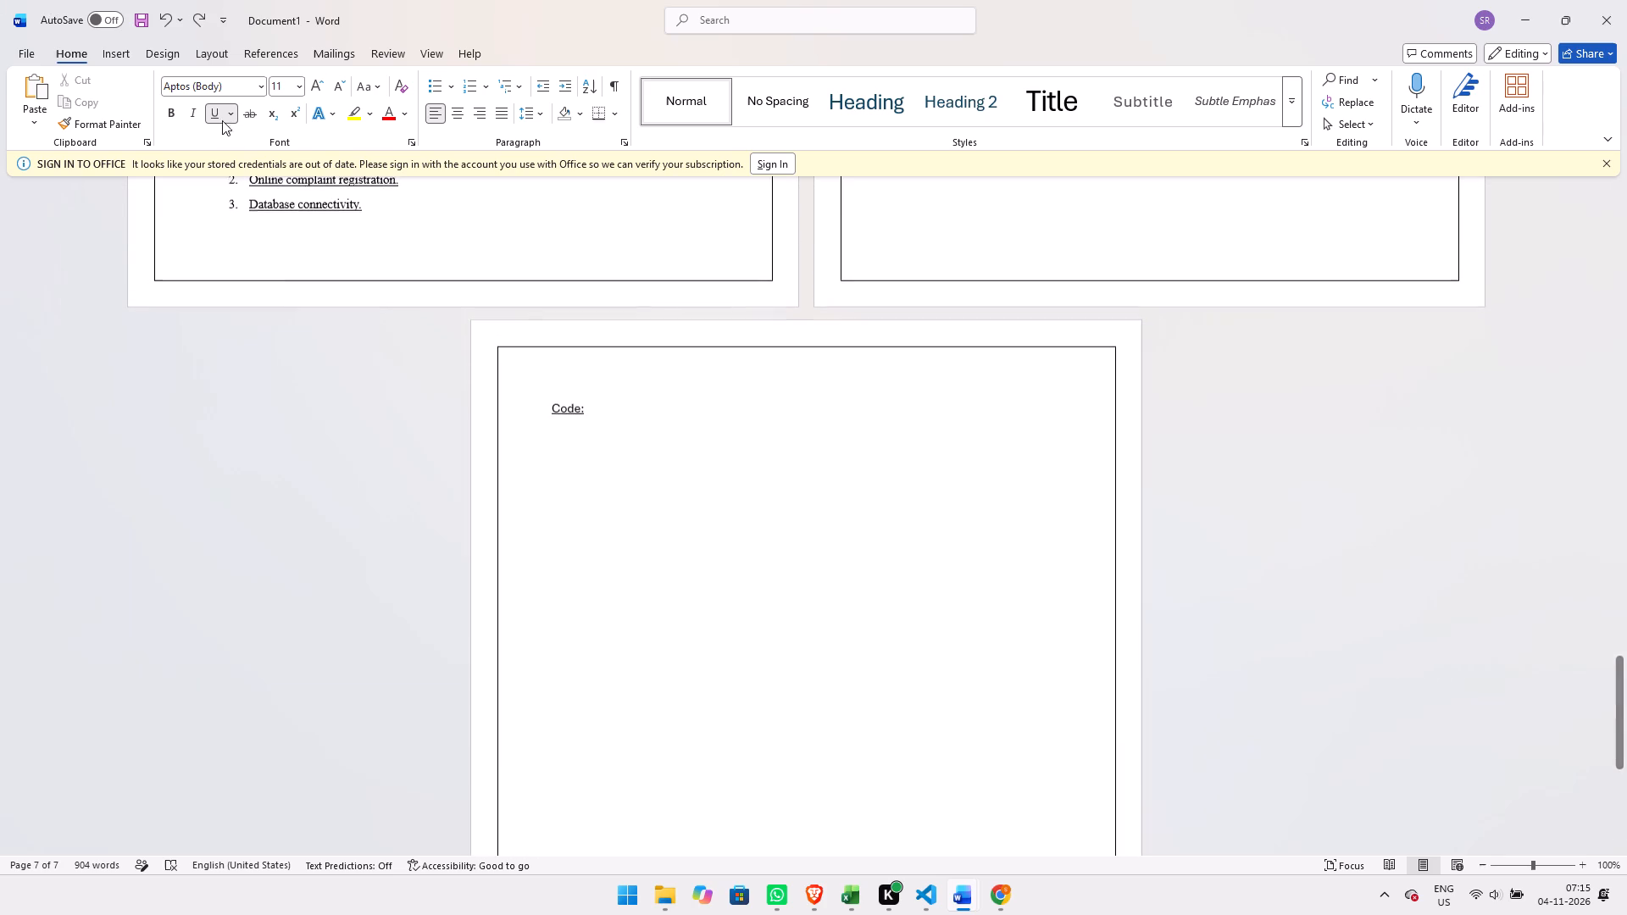
click(217, 107)
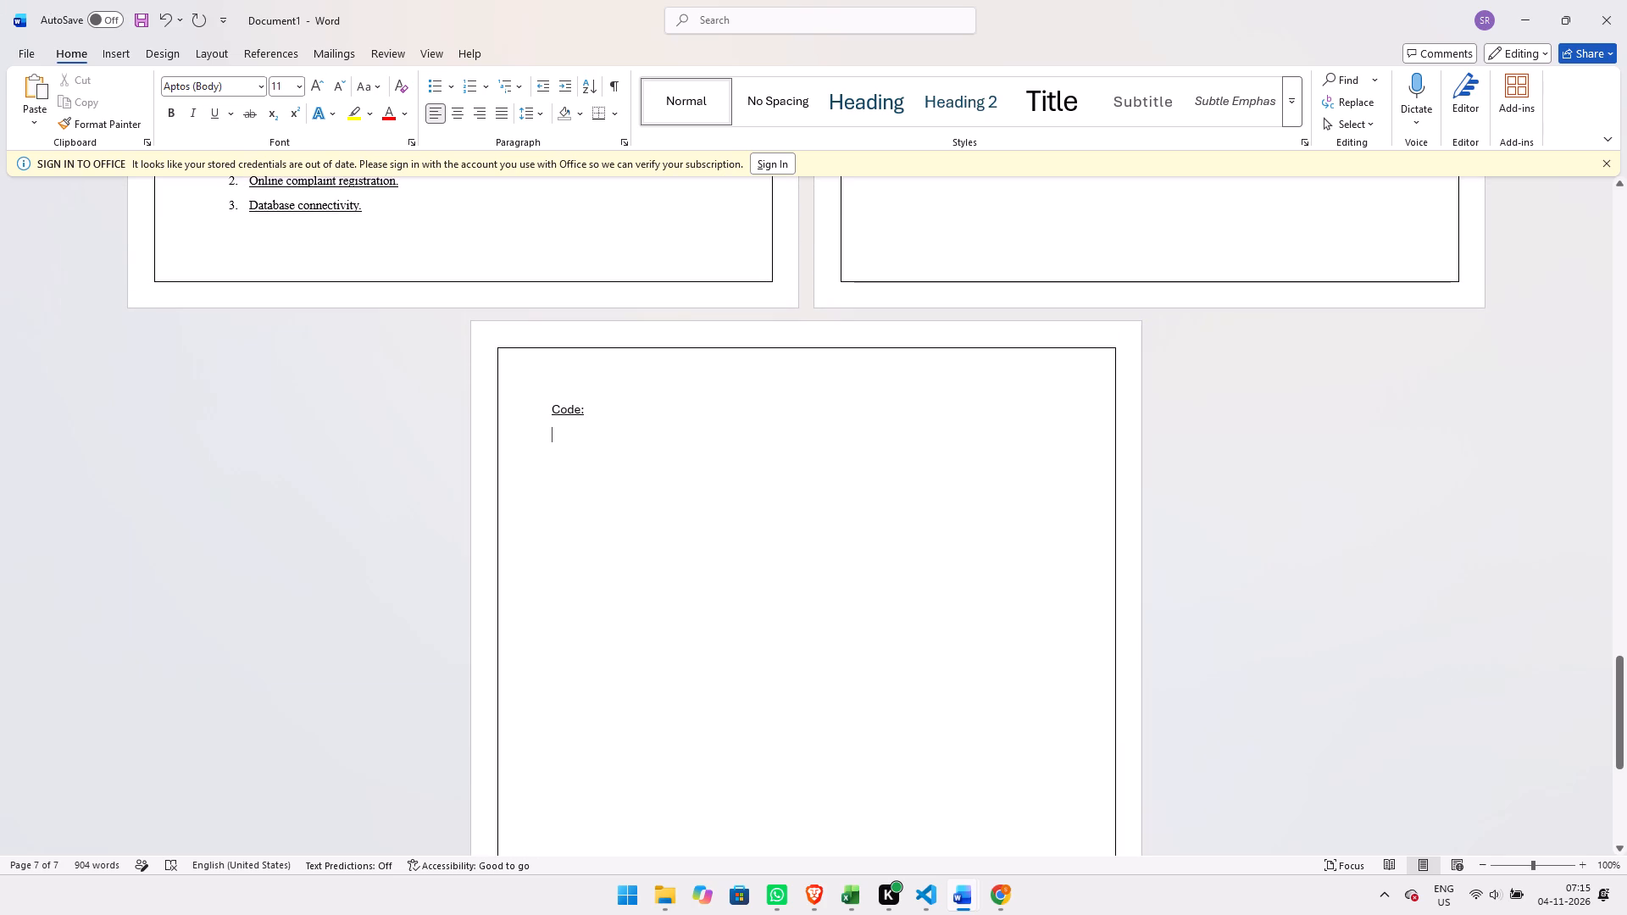
key(ctrl+v)
Look through the pasted source code and the preceding report pages to check their formatting and page layout.
scroll(708, 504, up, 3)
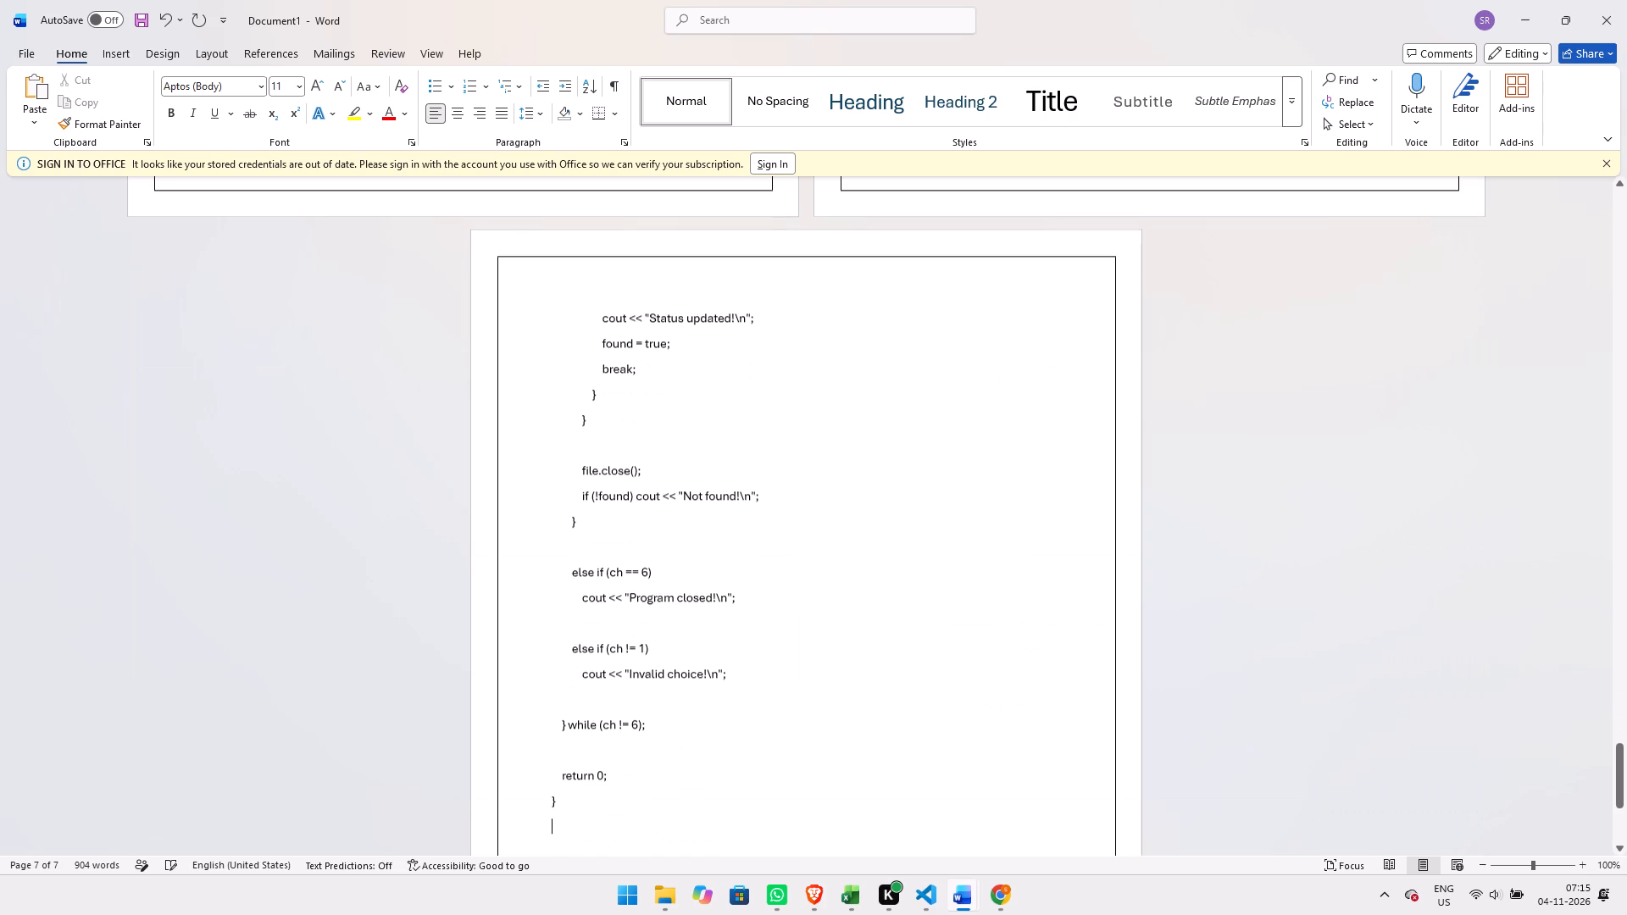
scroll(708, 504, up, 16)
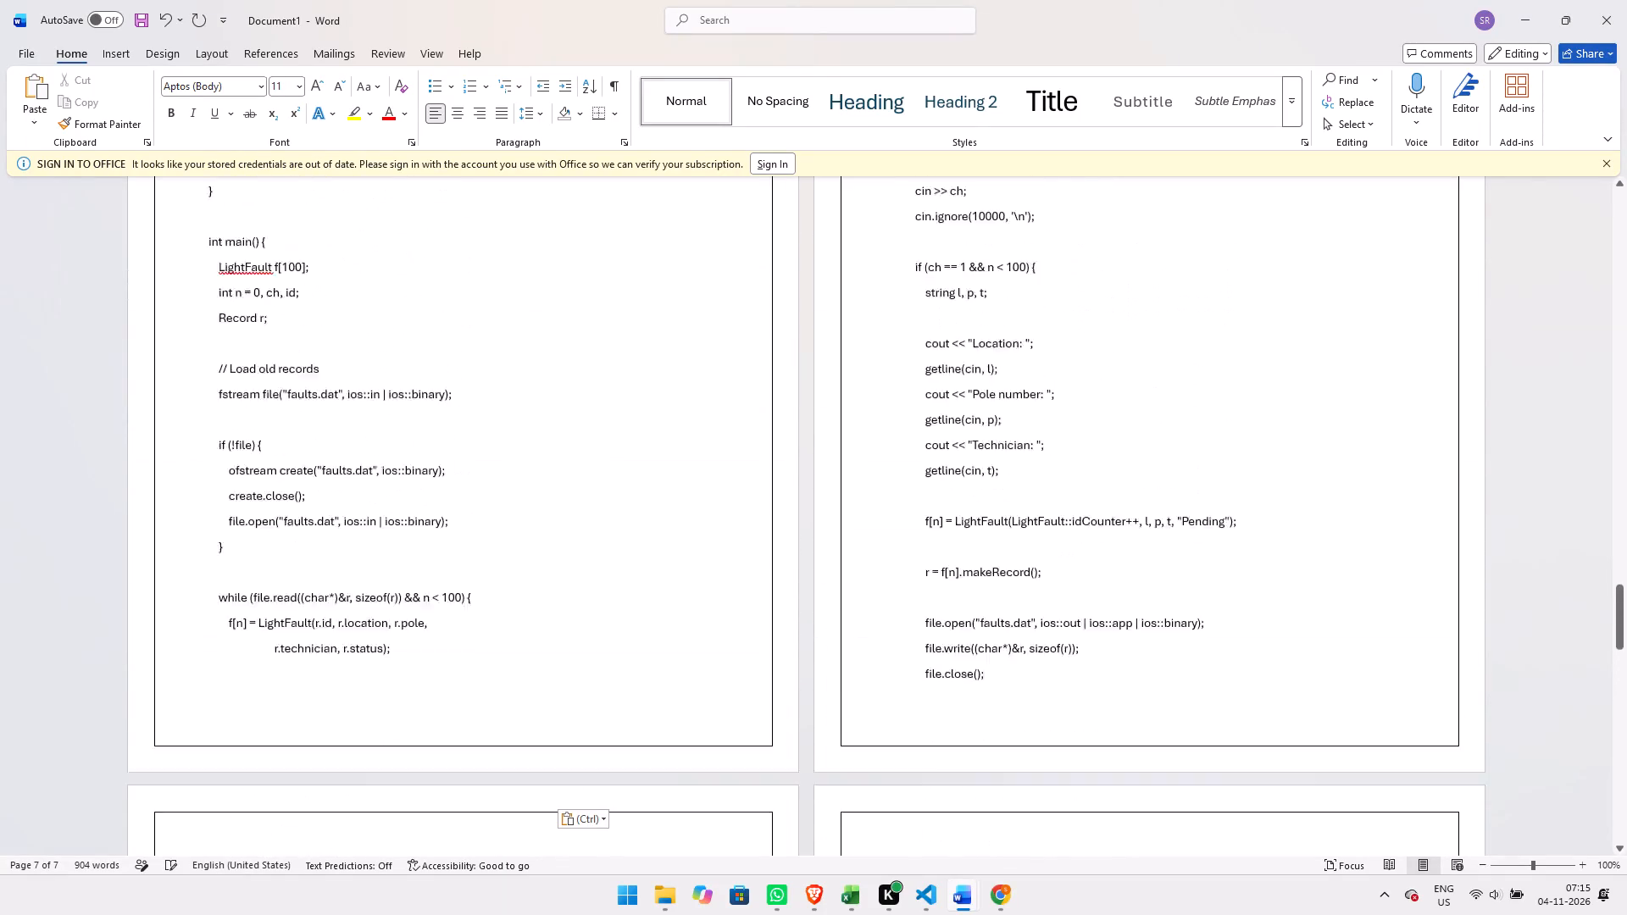
scroll(708, 504, up, 16)
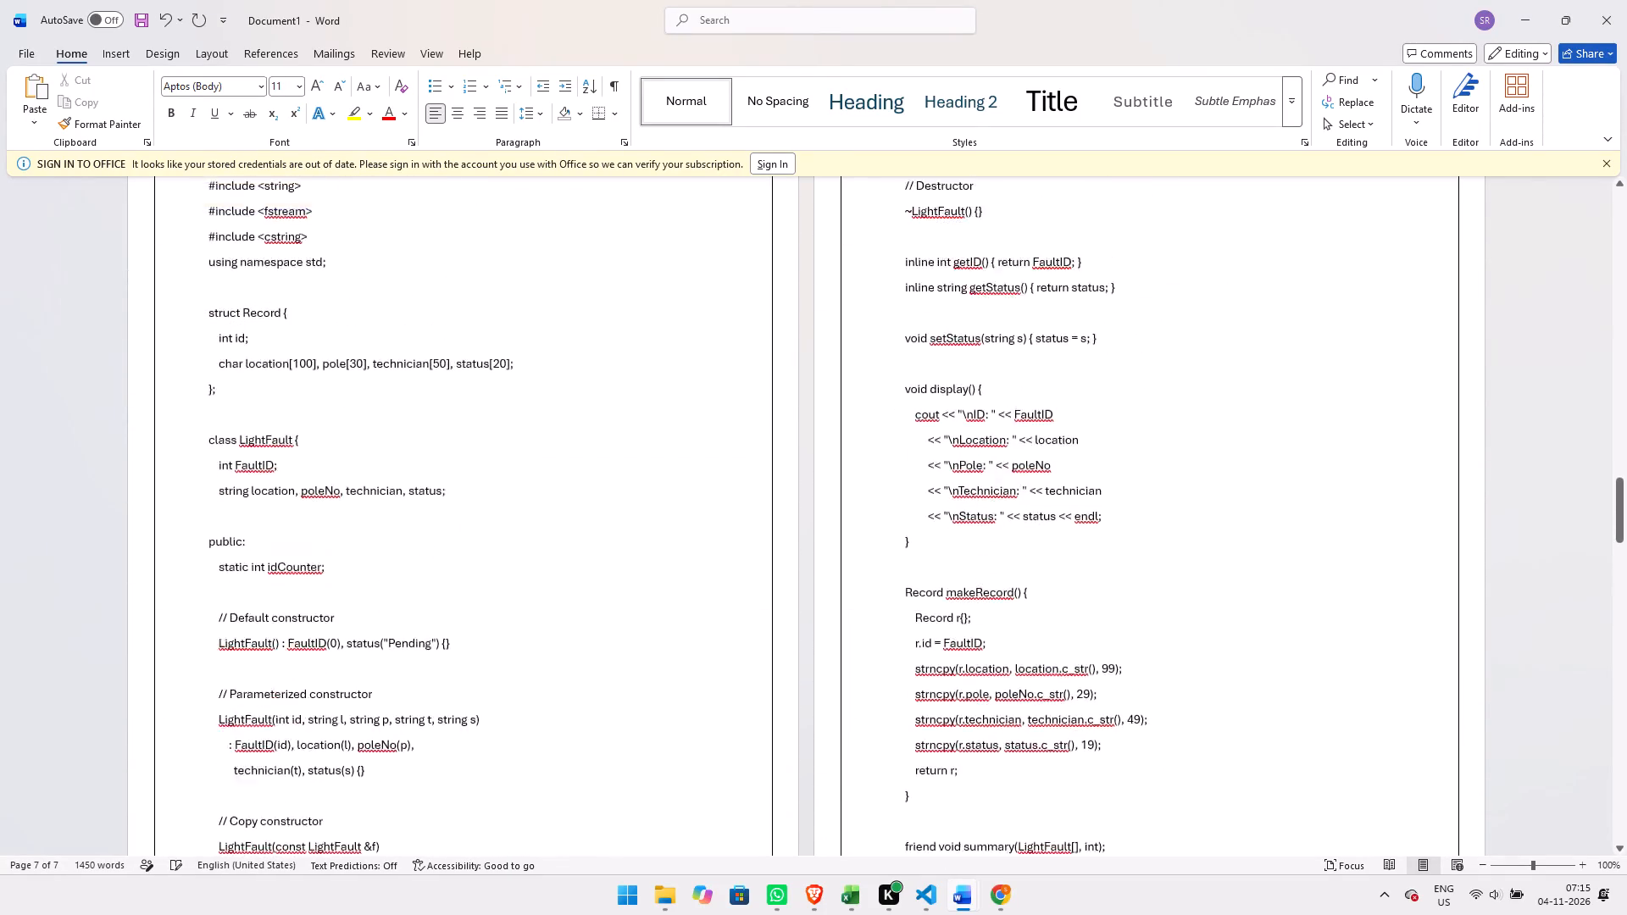
scroll(708, 504, up, 7)
scroll(708, 504, down, 6)
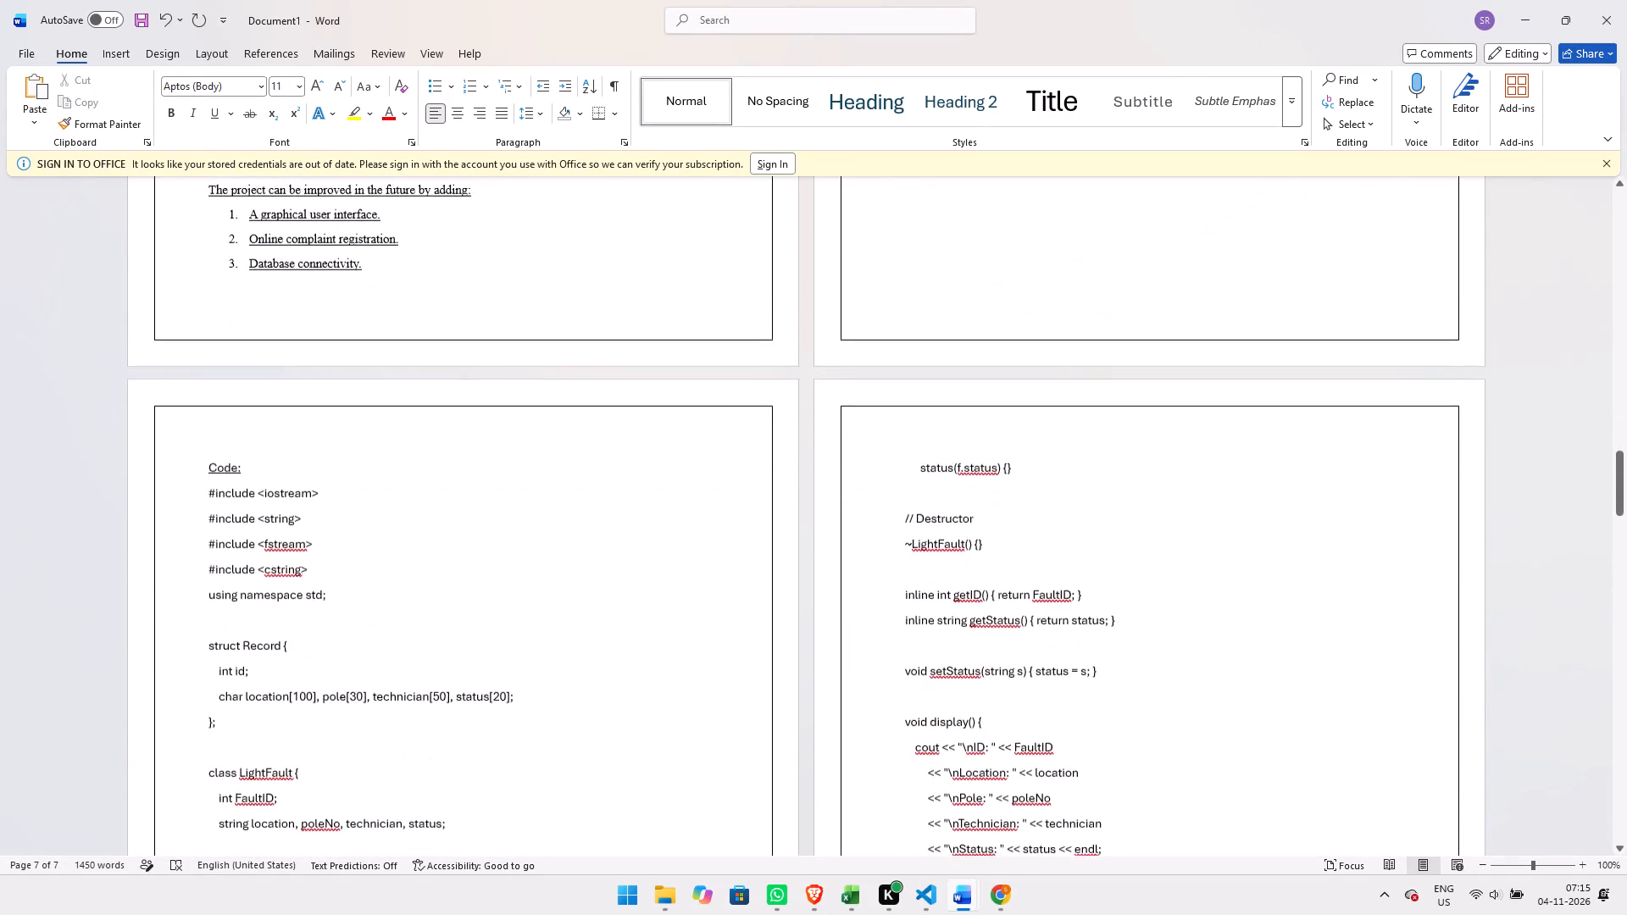
scroll(708, 504, down, 7)
scroll(708, 504, up, 9)
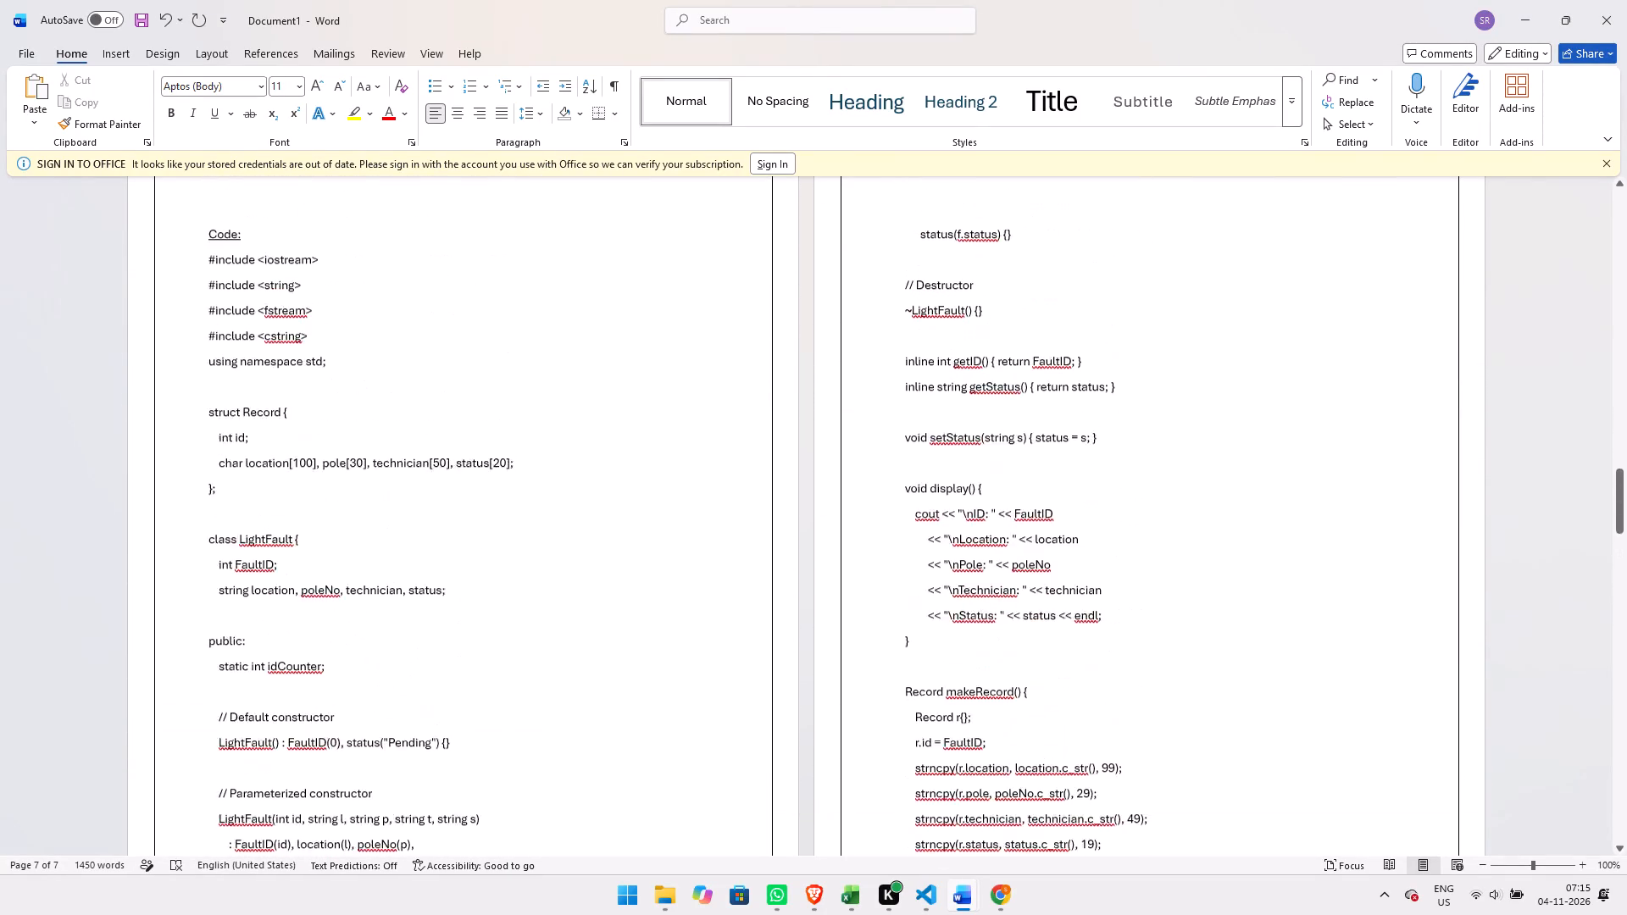
scroll(708, 504, up, 8)
scroll(708, 504, down, 1)
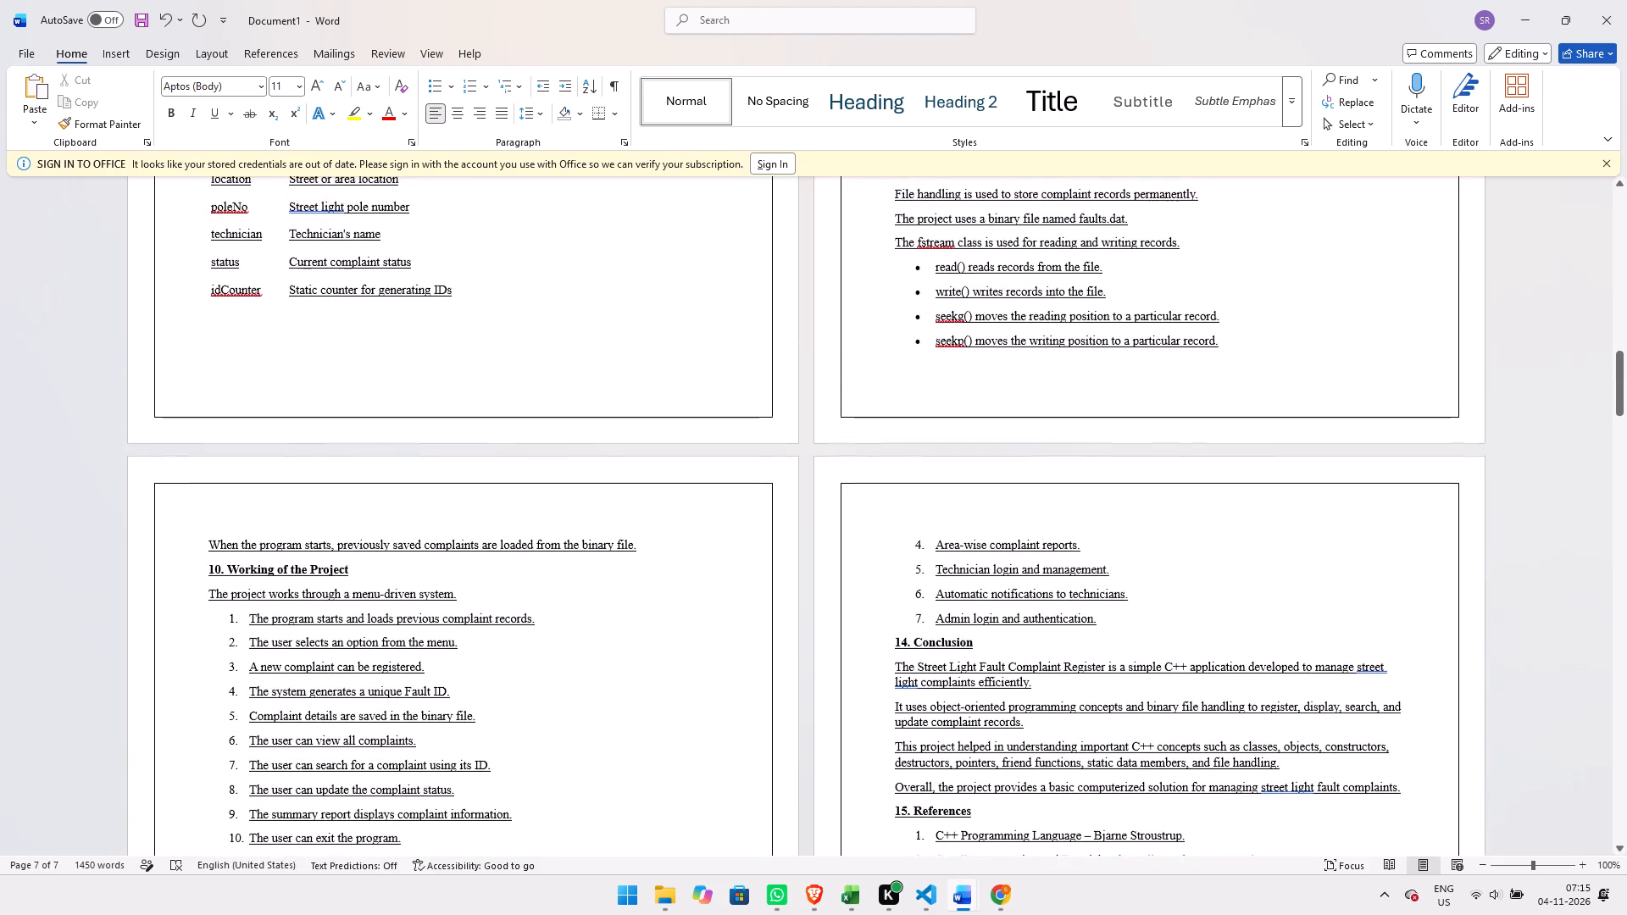
scroll(708, 504, down, 16)
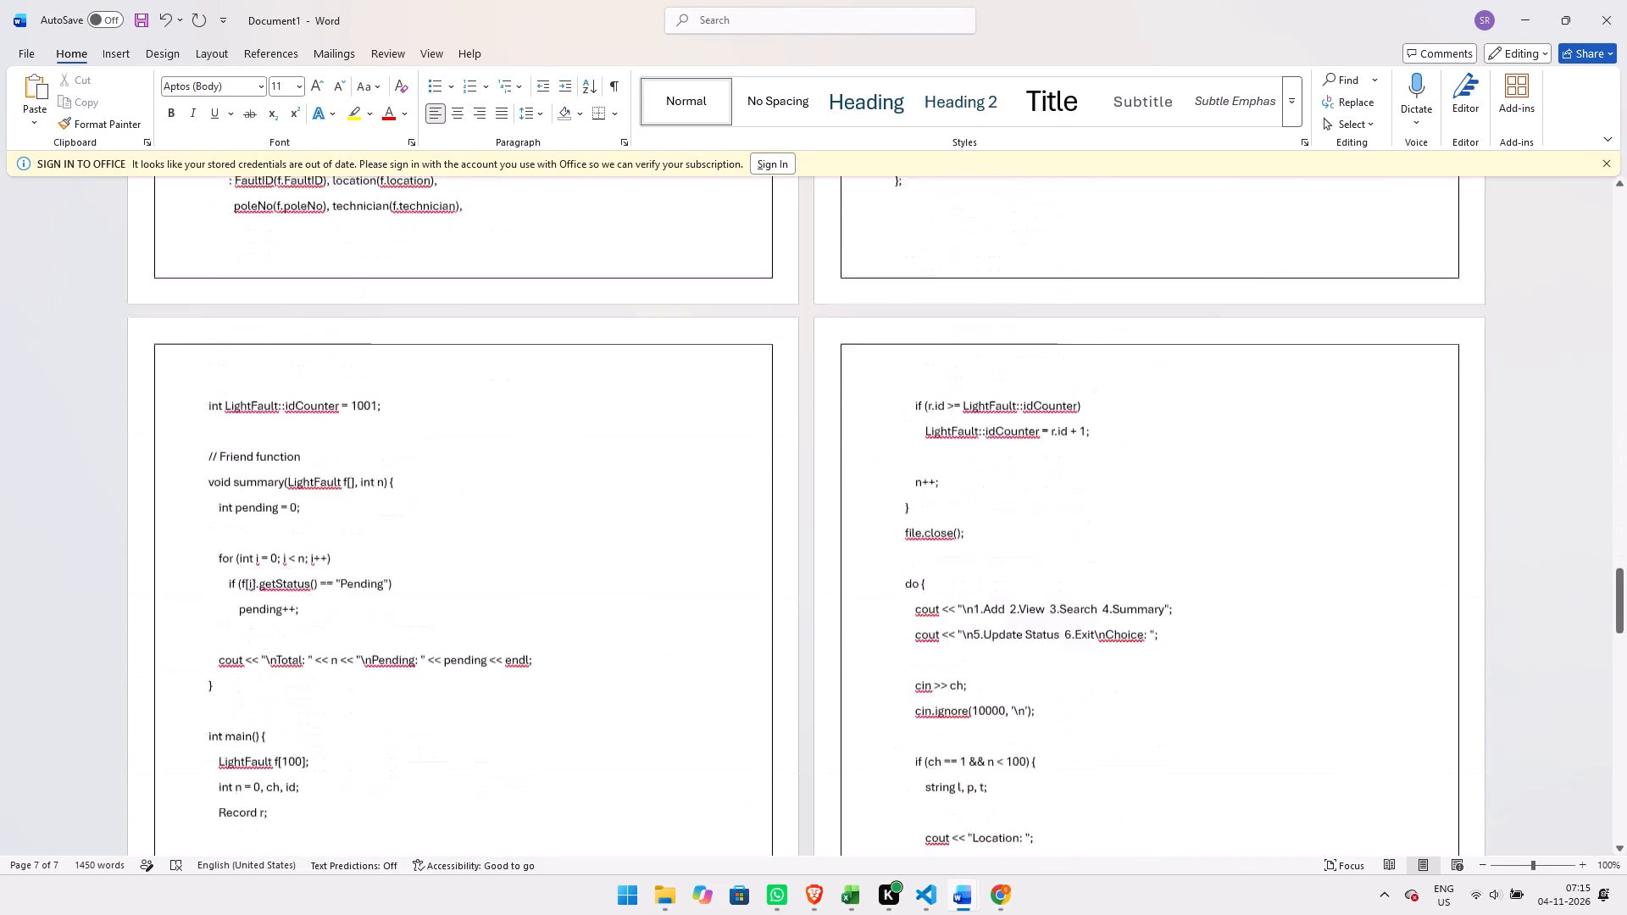
scroll(708, 504, down, 20)
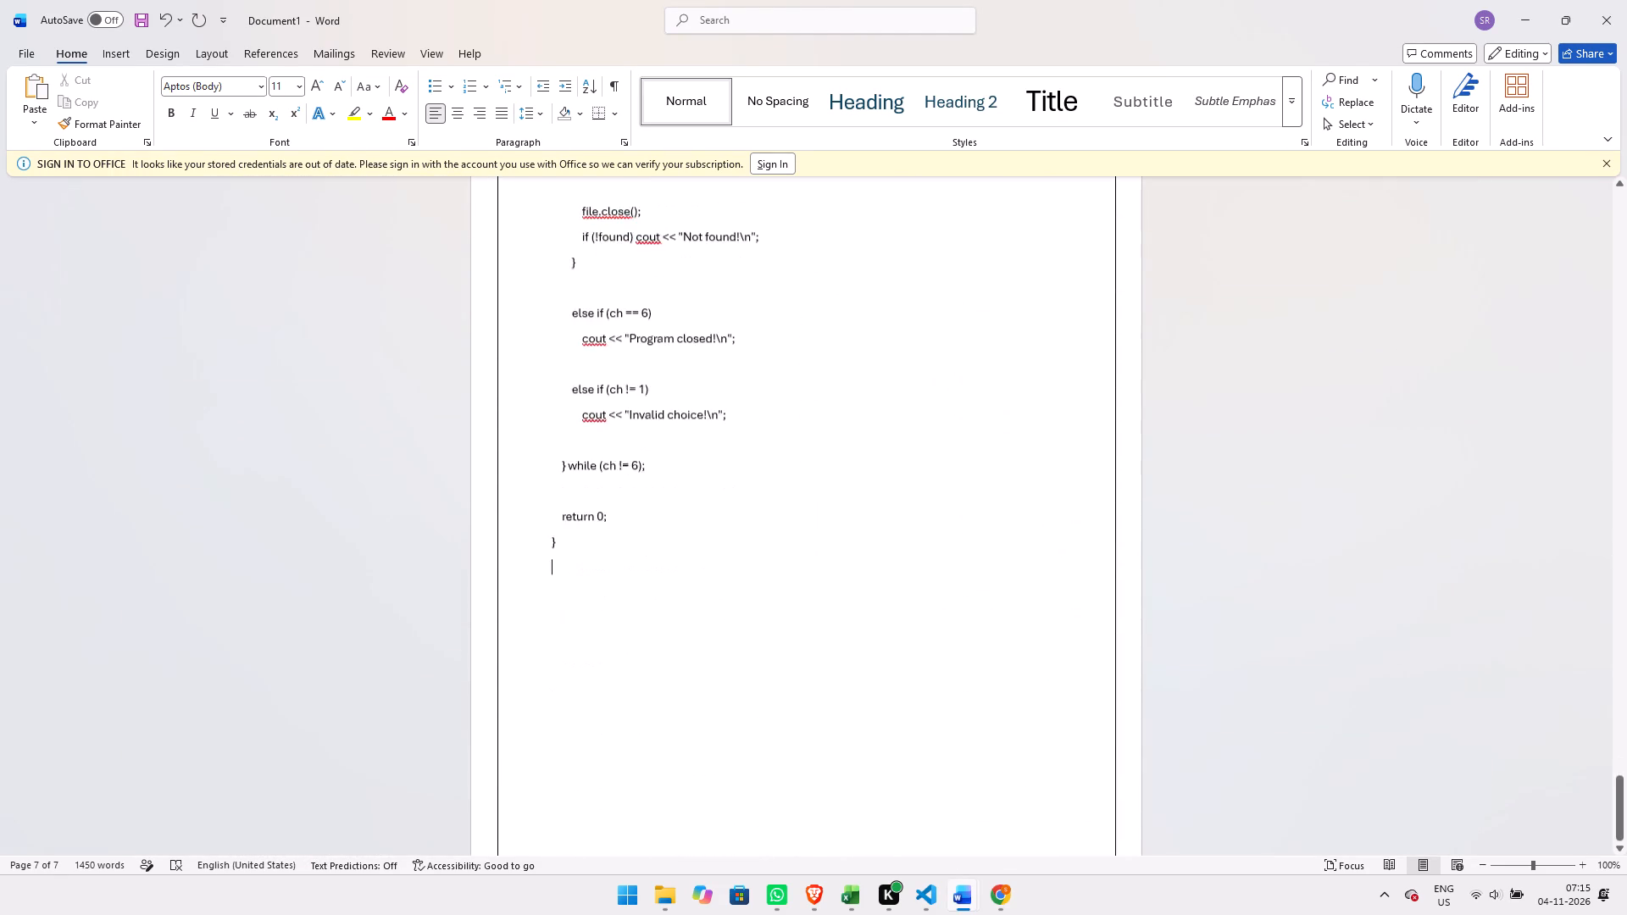
scroll(708, 504, down, 2)
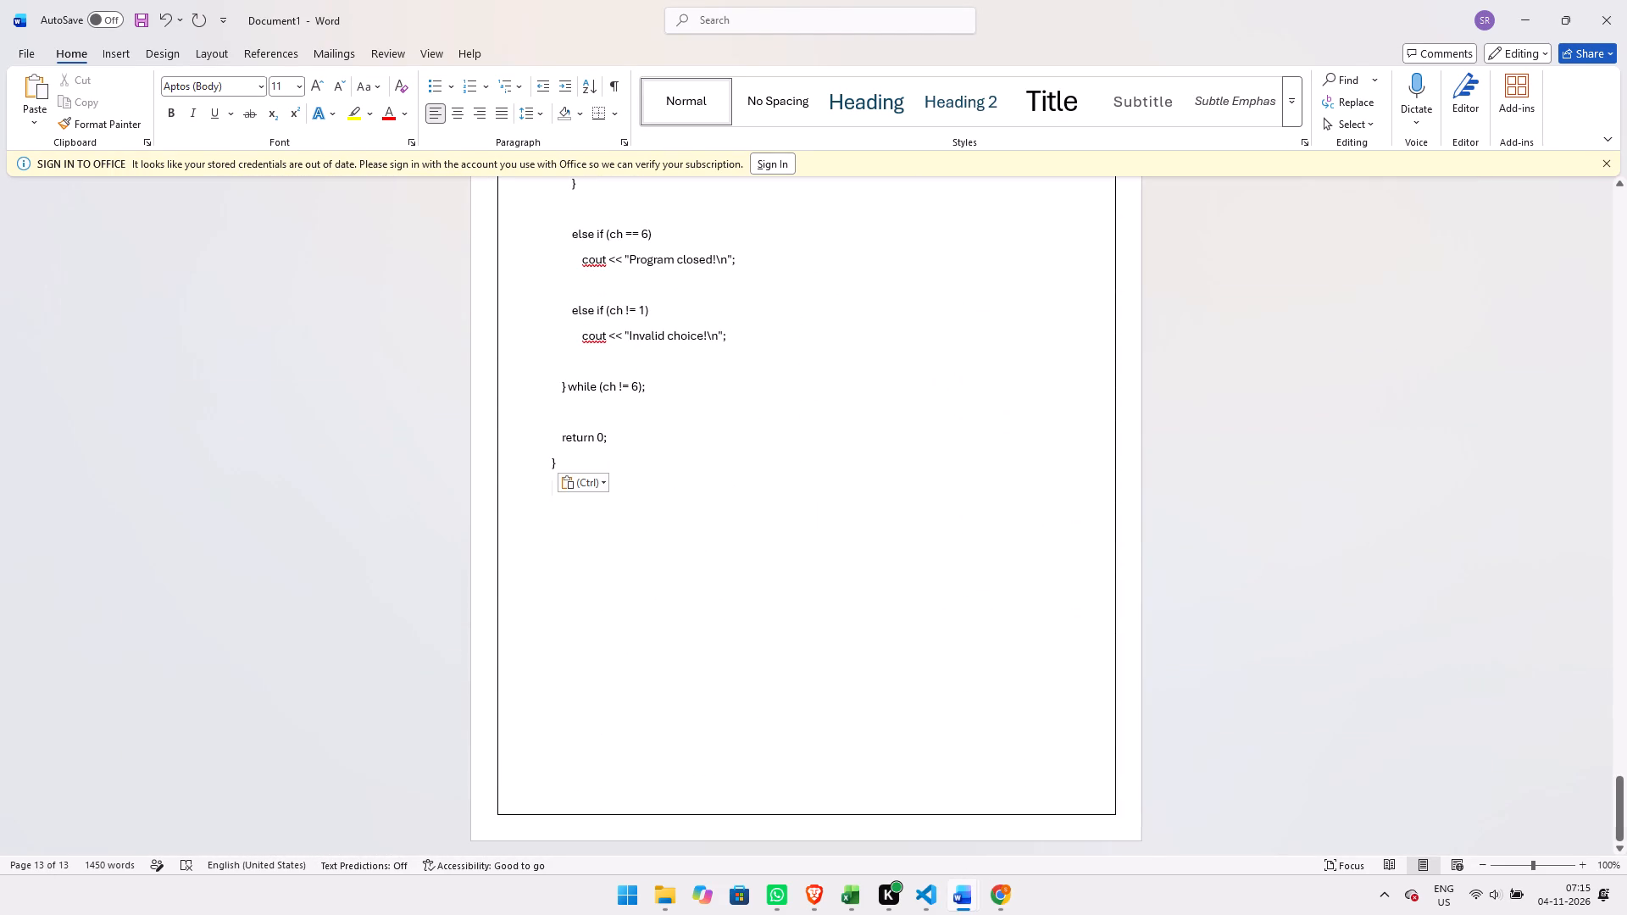
Add 11 blank lines after the final closing brace of the pasted code to start a new page.
key(Return)
key(Return)
key(Return)
key(Return)
key(Return)
key(Return)
key(Return)
key(Return)
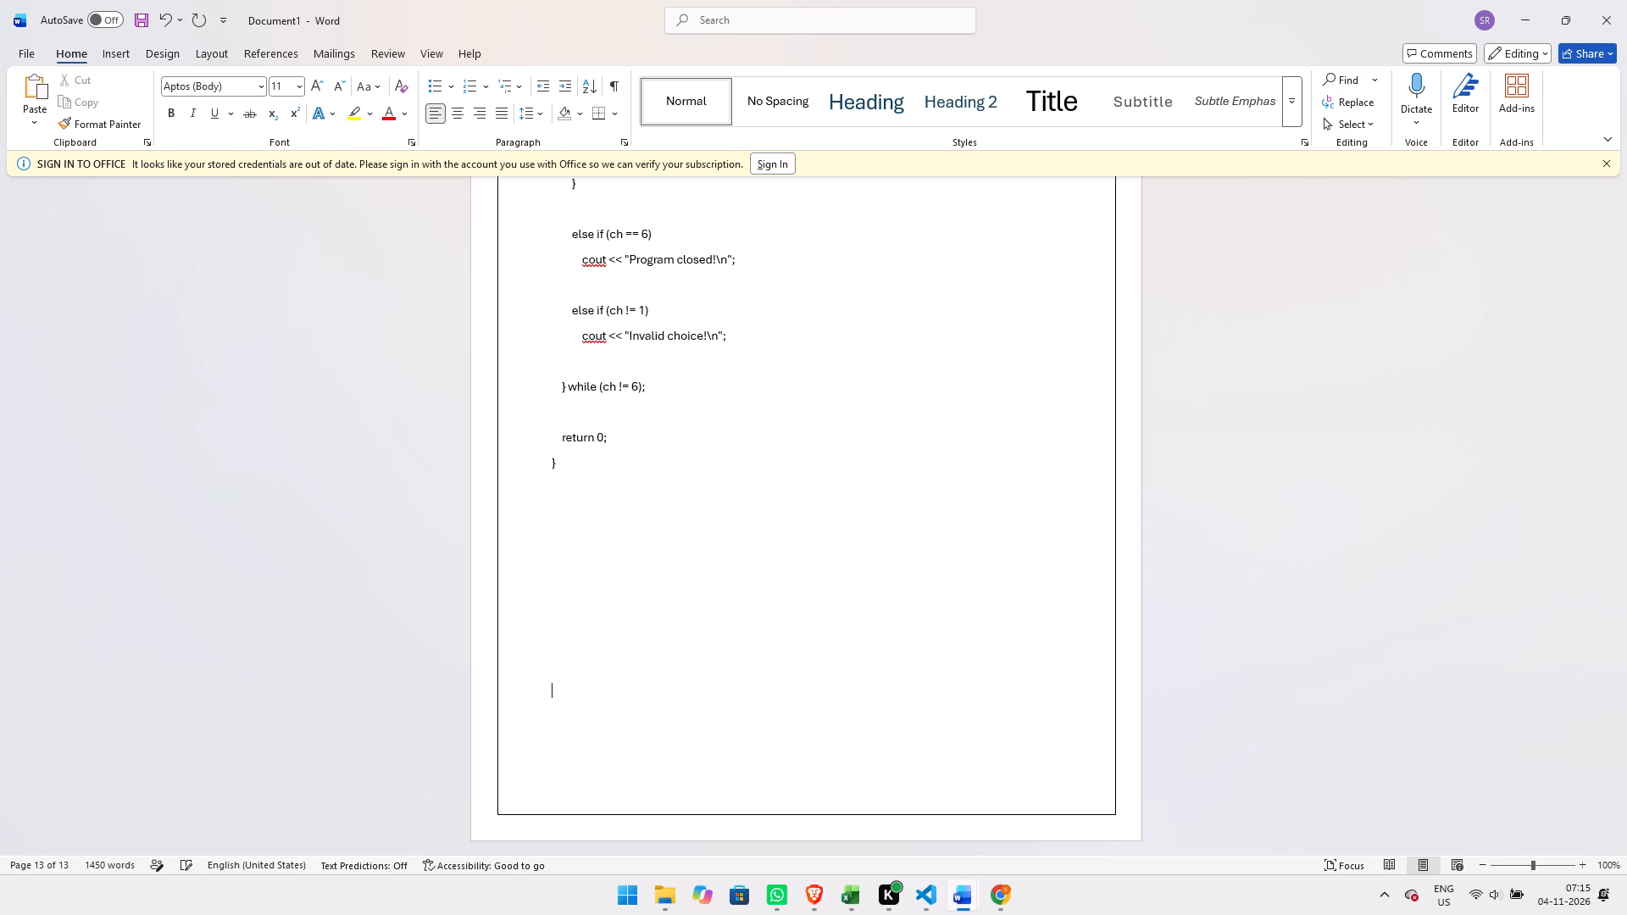
key(Return)
key(Return)
key(Return)
key(Return)
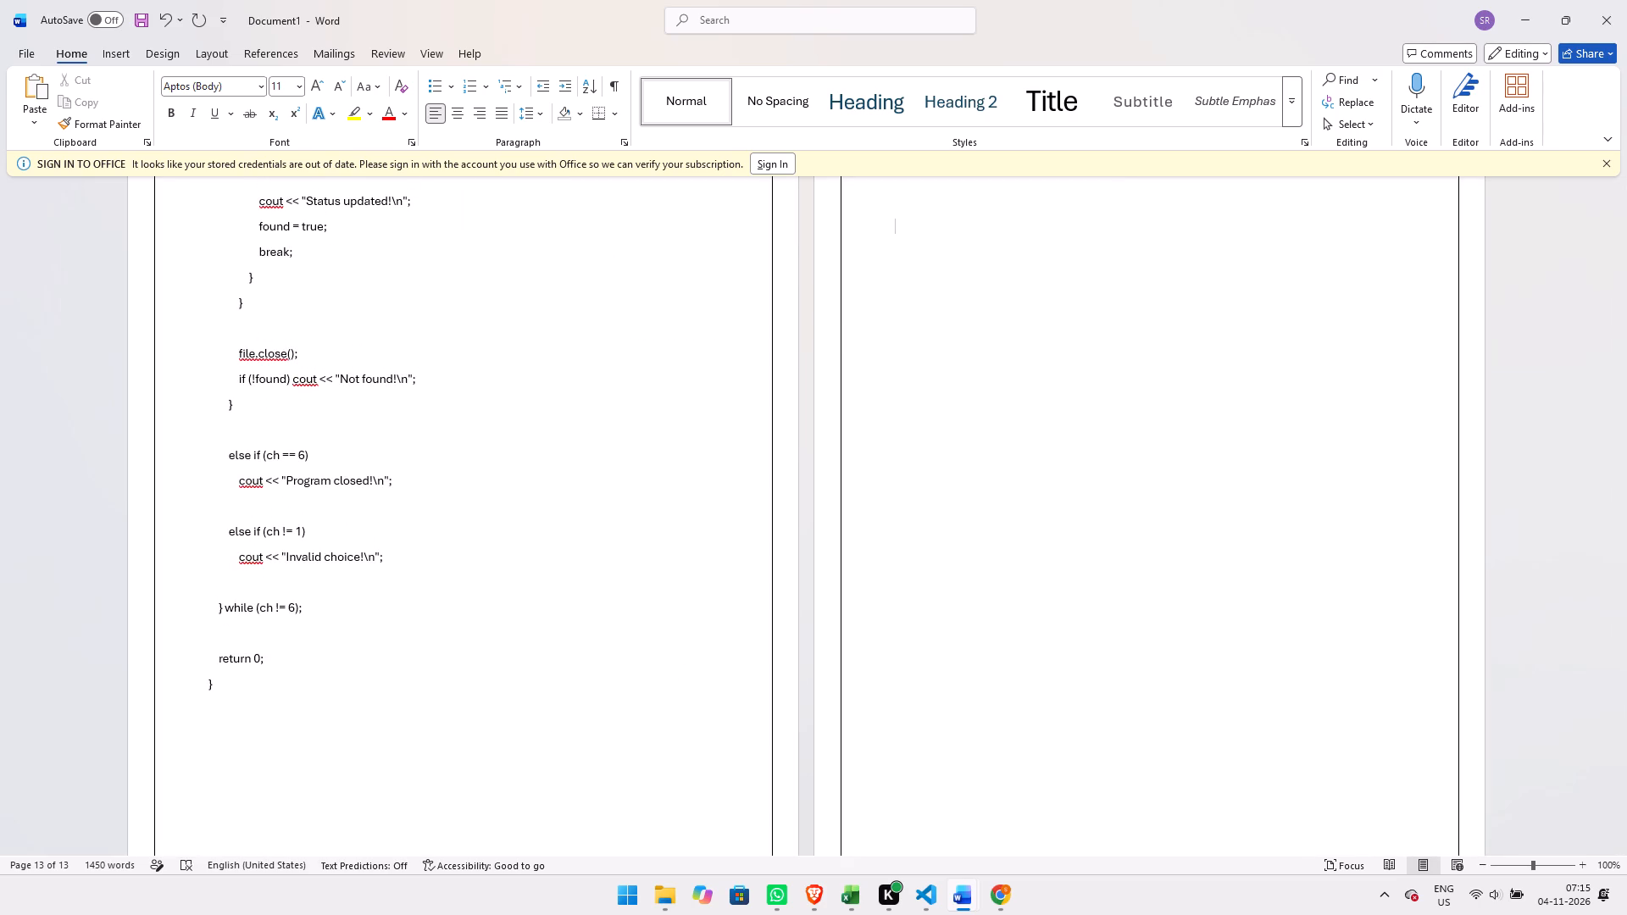
key(BackSpace)
key(BackSpace)
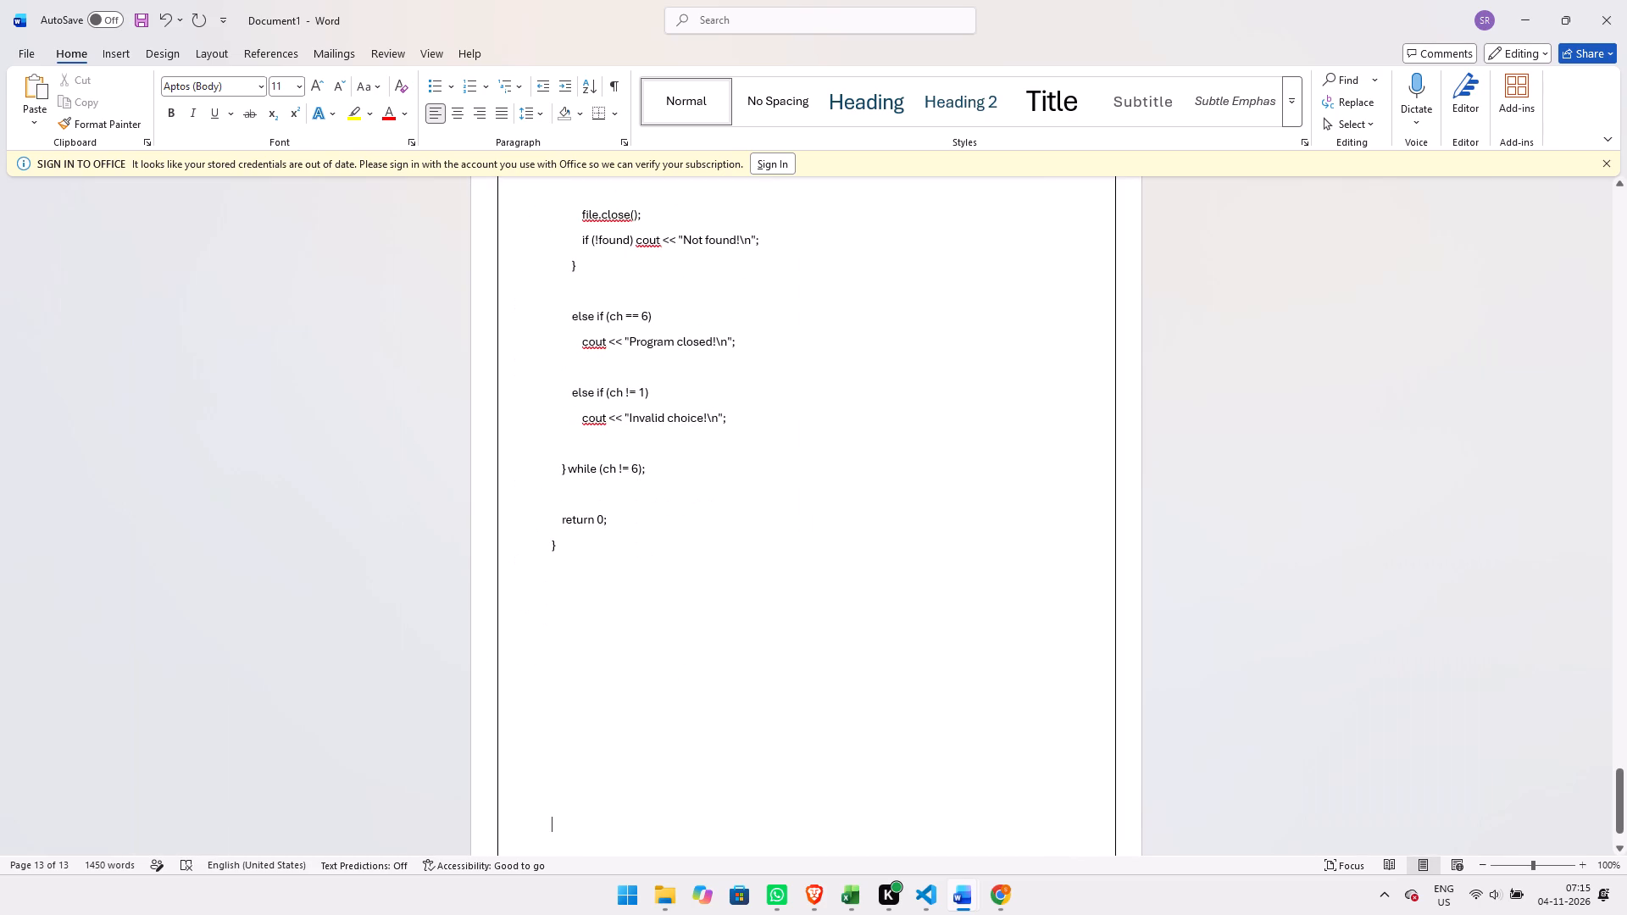
key(Return)
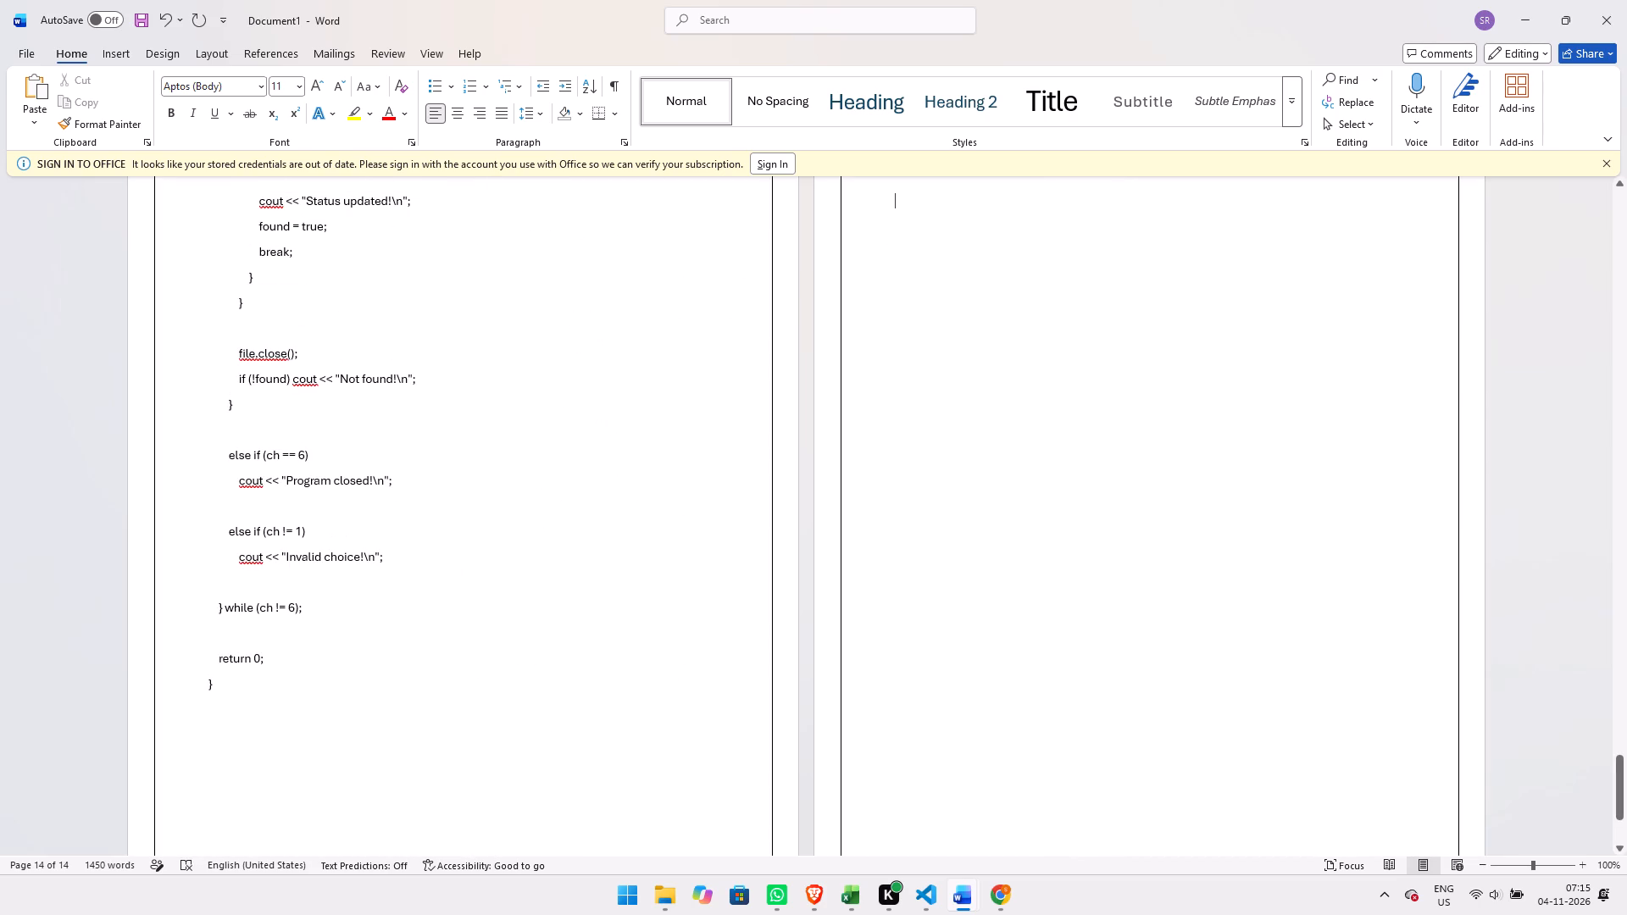
Enter the heading "Output:" in bold at the top of the new last page, and start a non-bold line below it.
key(shift+o)
text(utput)
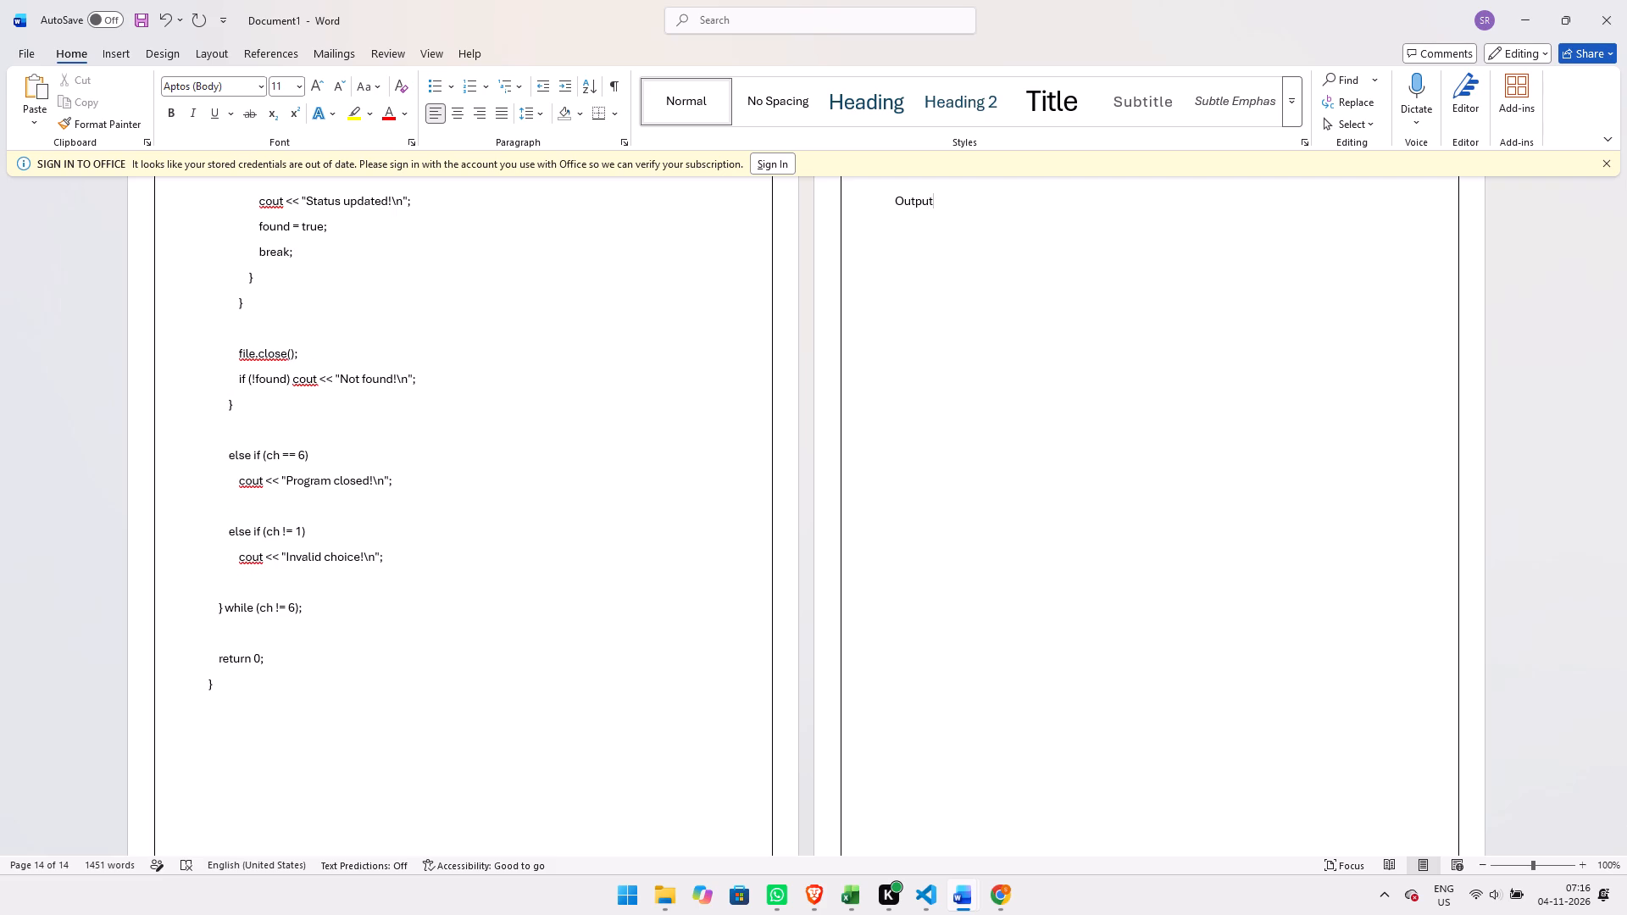
key(shift+colon)
drag(953, 197, 893, 195)
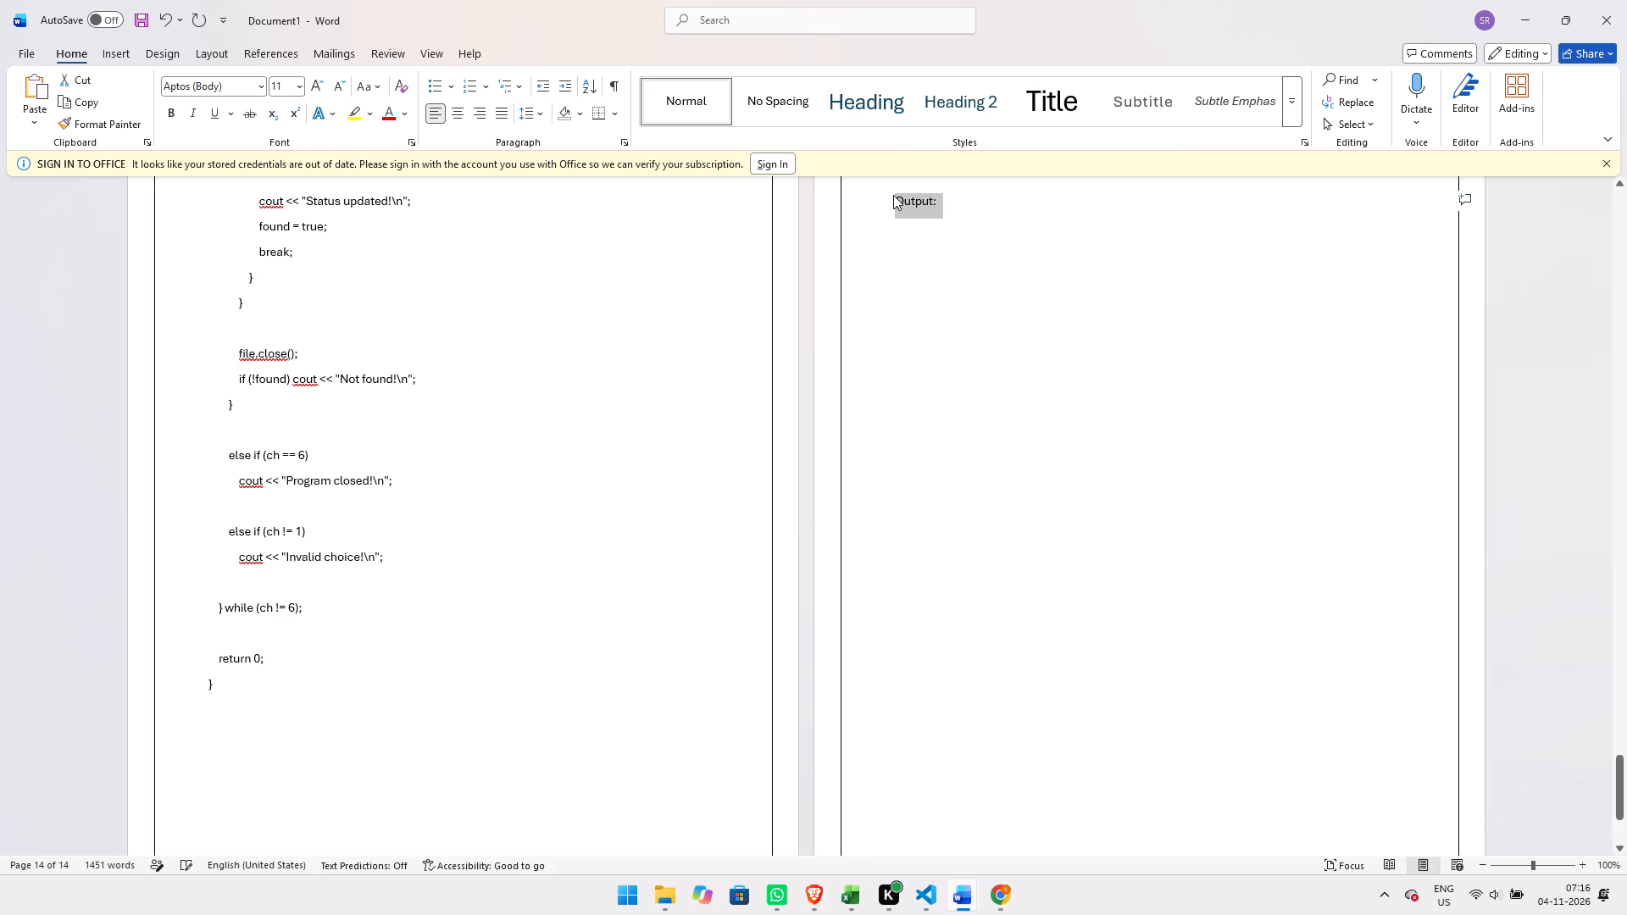
key(ctrl+b)
click(982, 255)
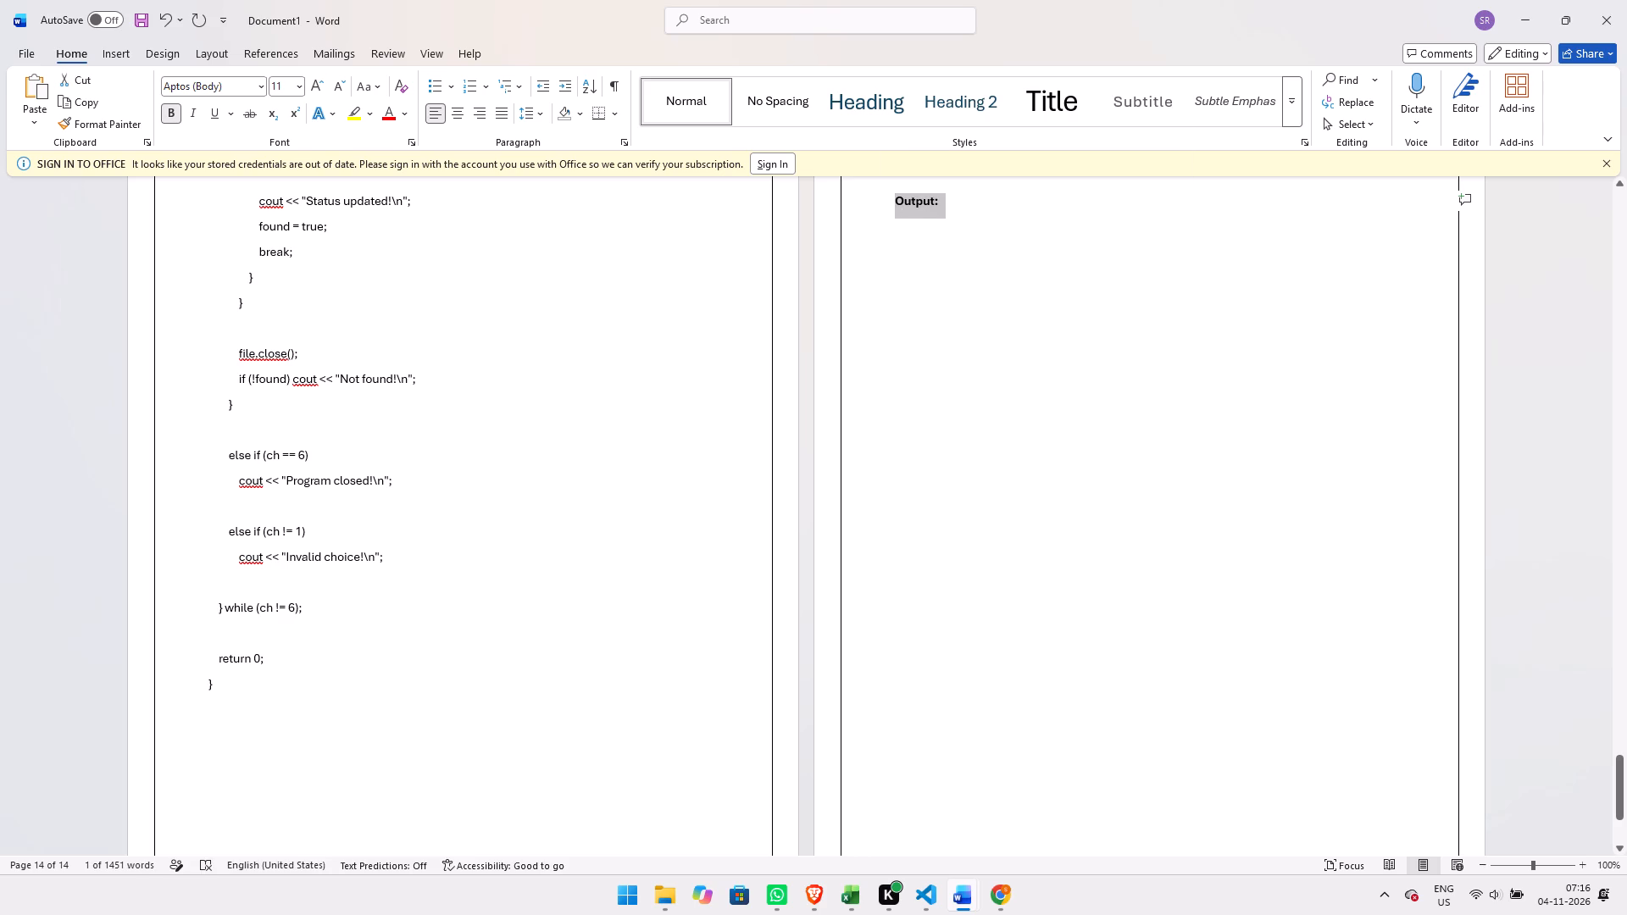
click(173, 111)
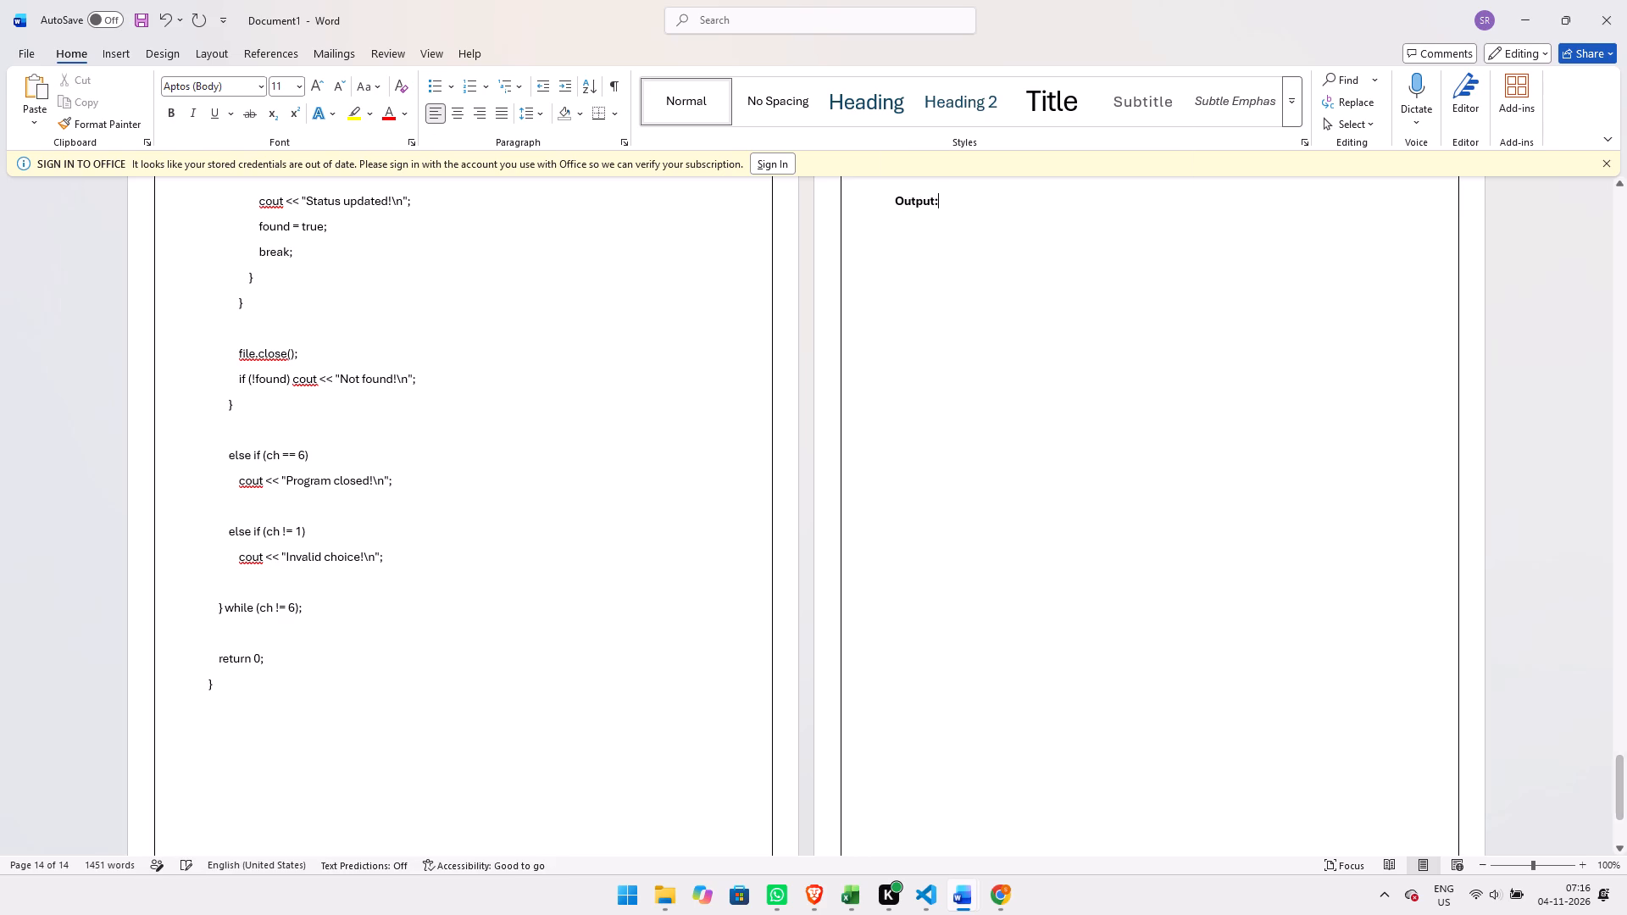
key(Return)
Switch to Visual Studio Code and maximize the terminal running the phase1+2 program.
click(925, 896)
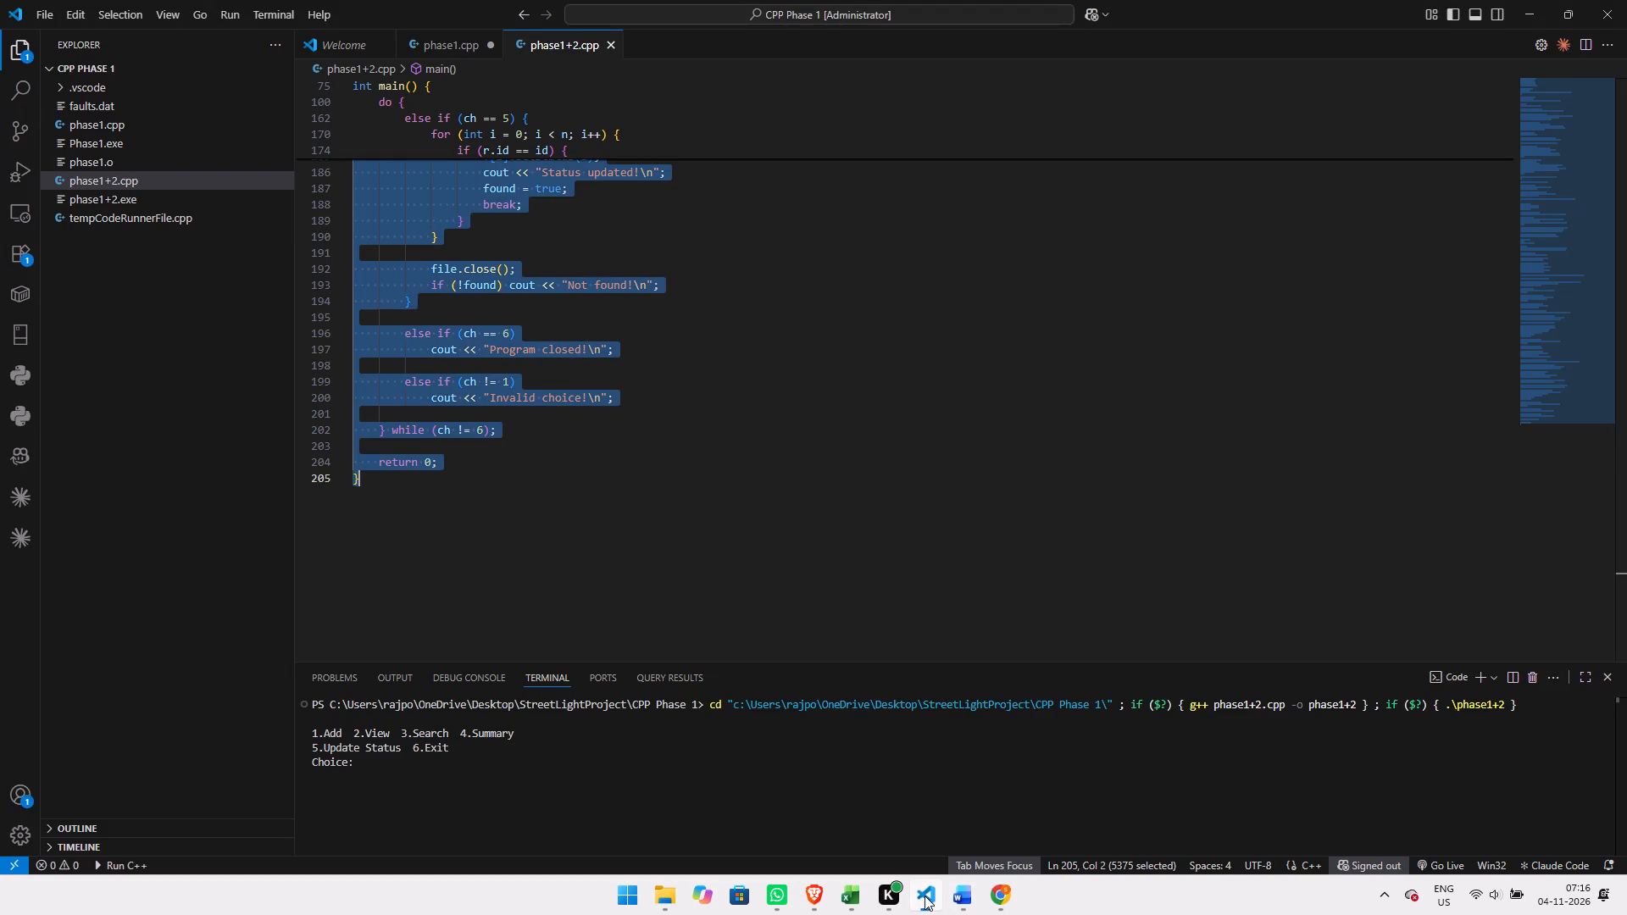
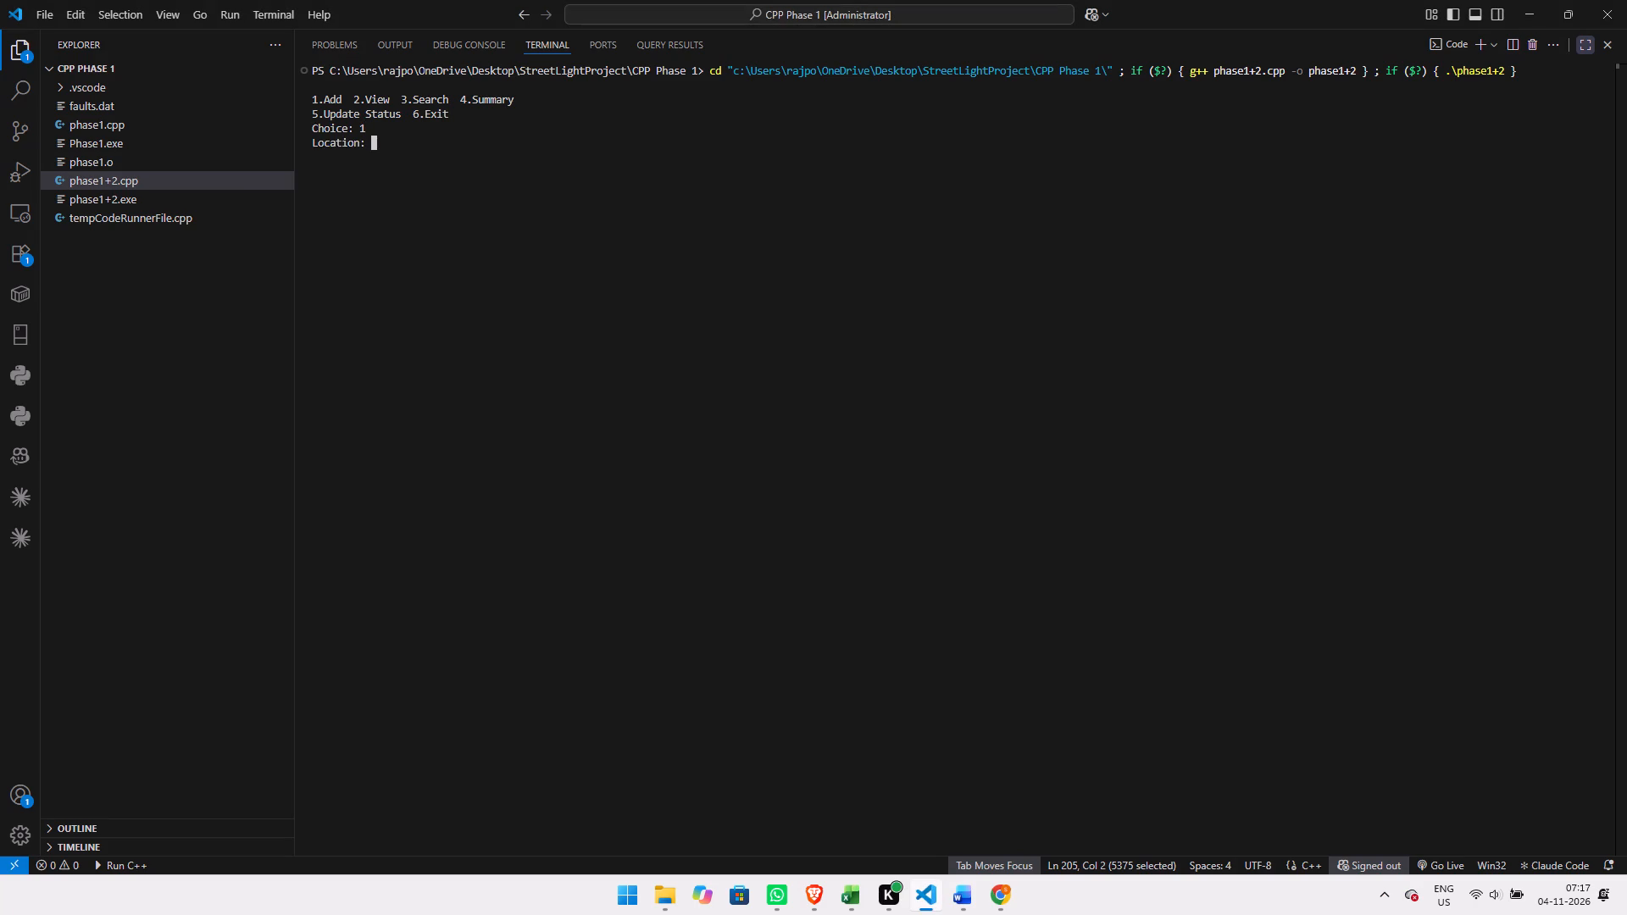
Add a complaint in the running program with location Surat, pole number 23 and technician Rahul.
text(Surat)
key(Return)
text(23)
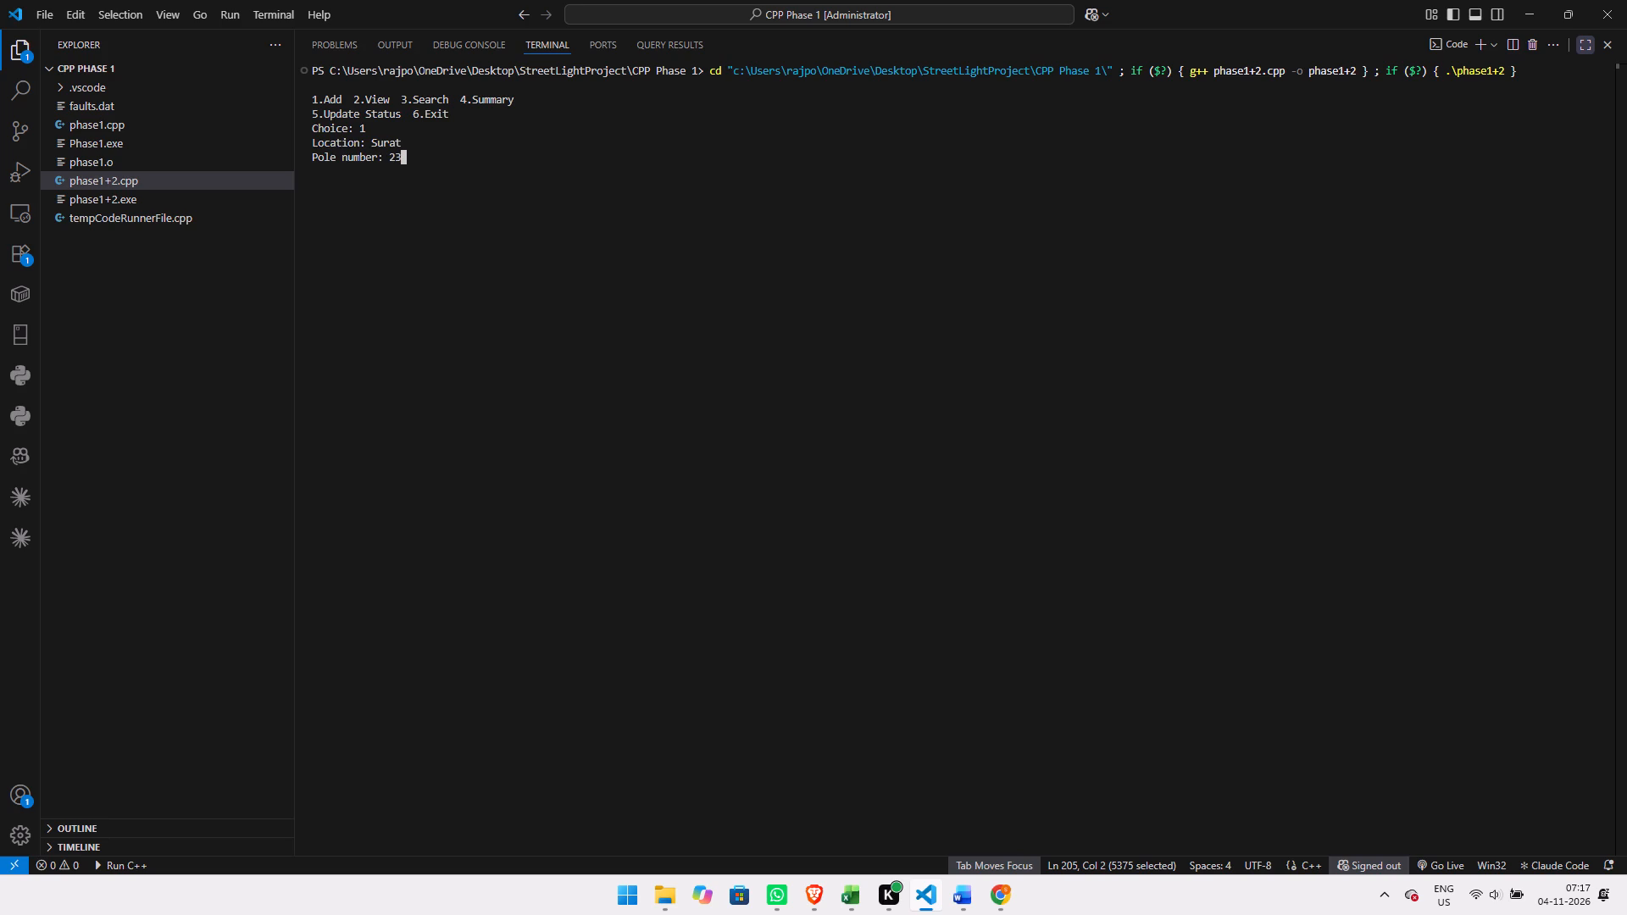
key(Return)
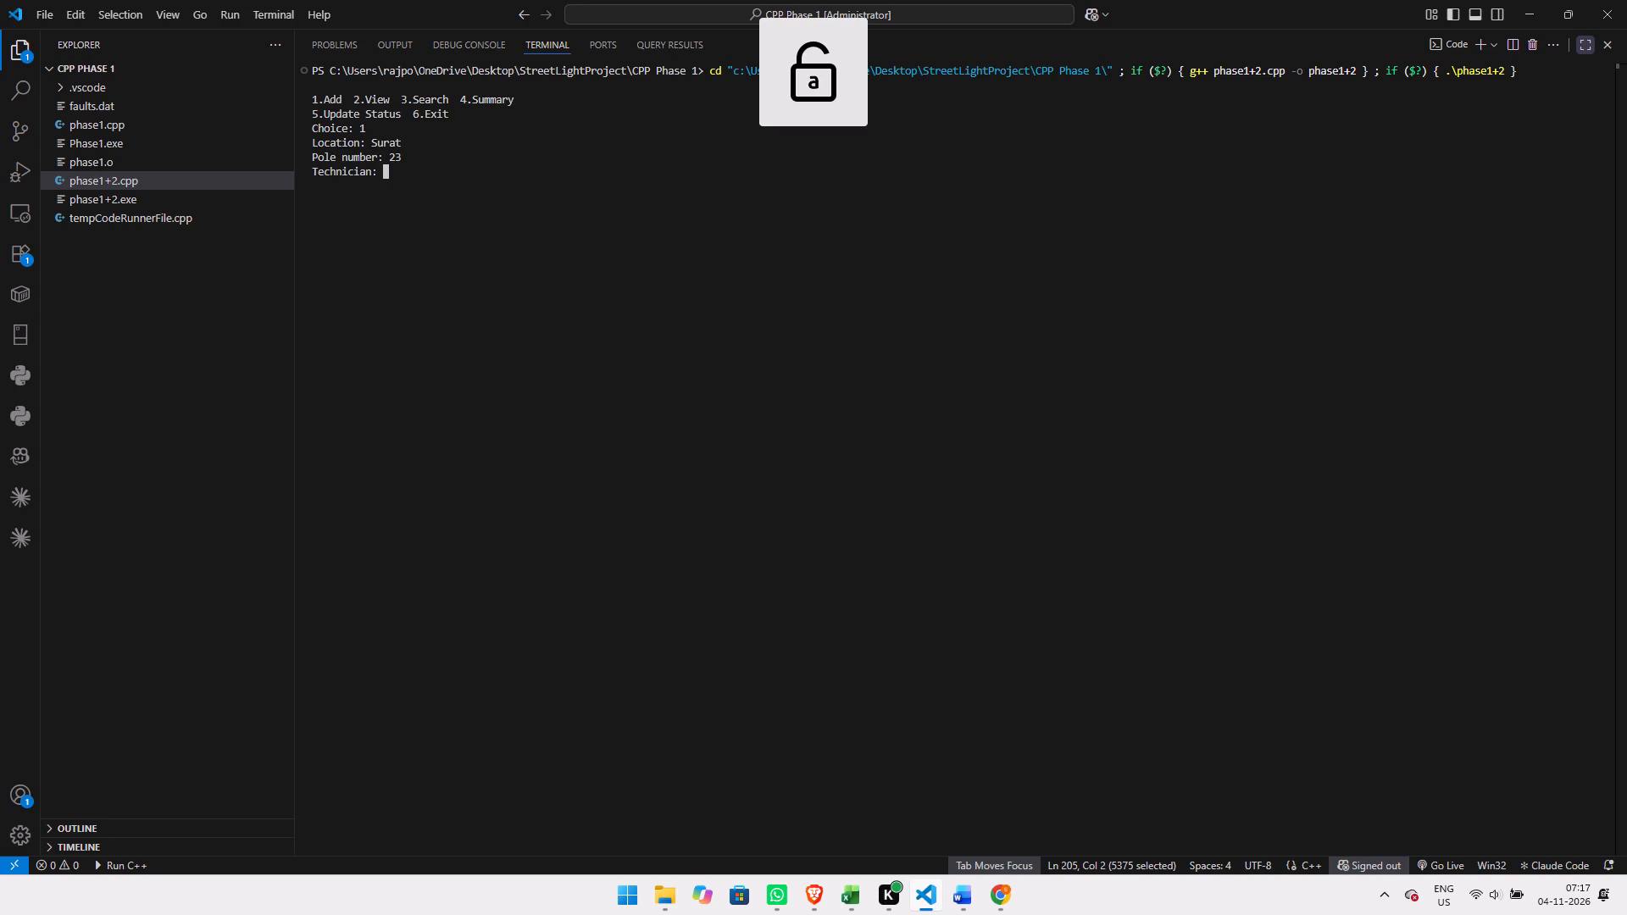
text(Rahul)
key(Return)
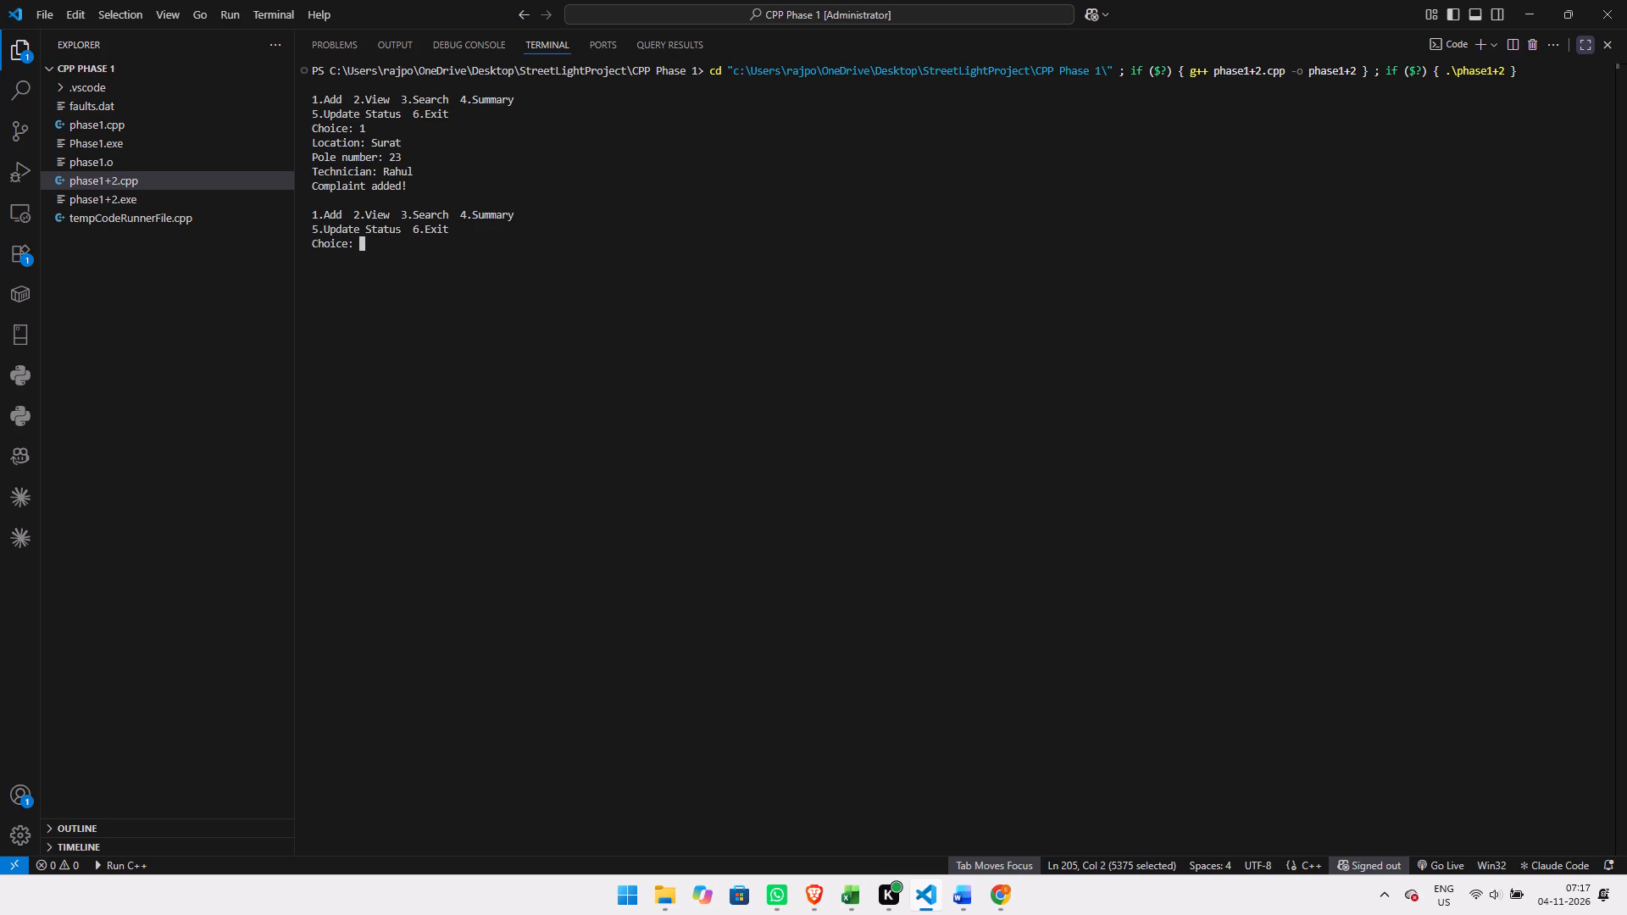
Capture a rectangular screenshot of the terminal output for adding a complaint, starting at the first options list.
key(shift+super+s)
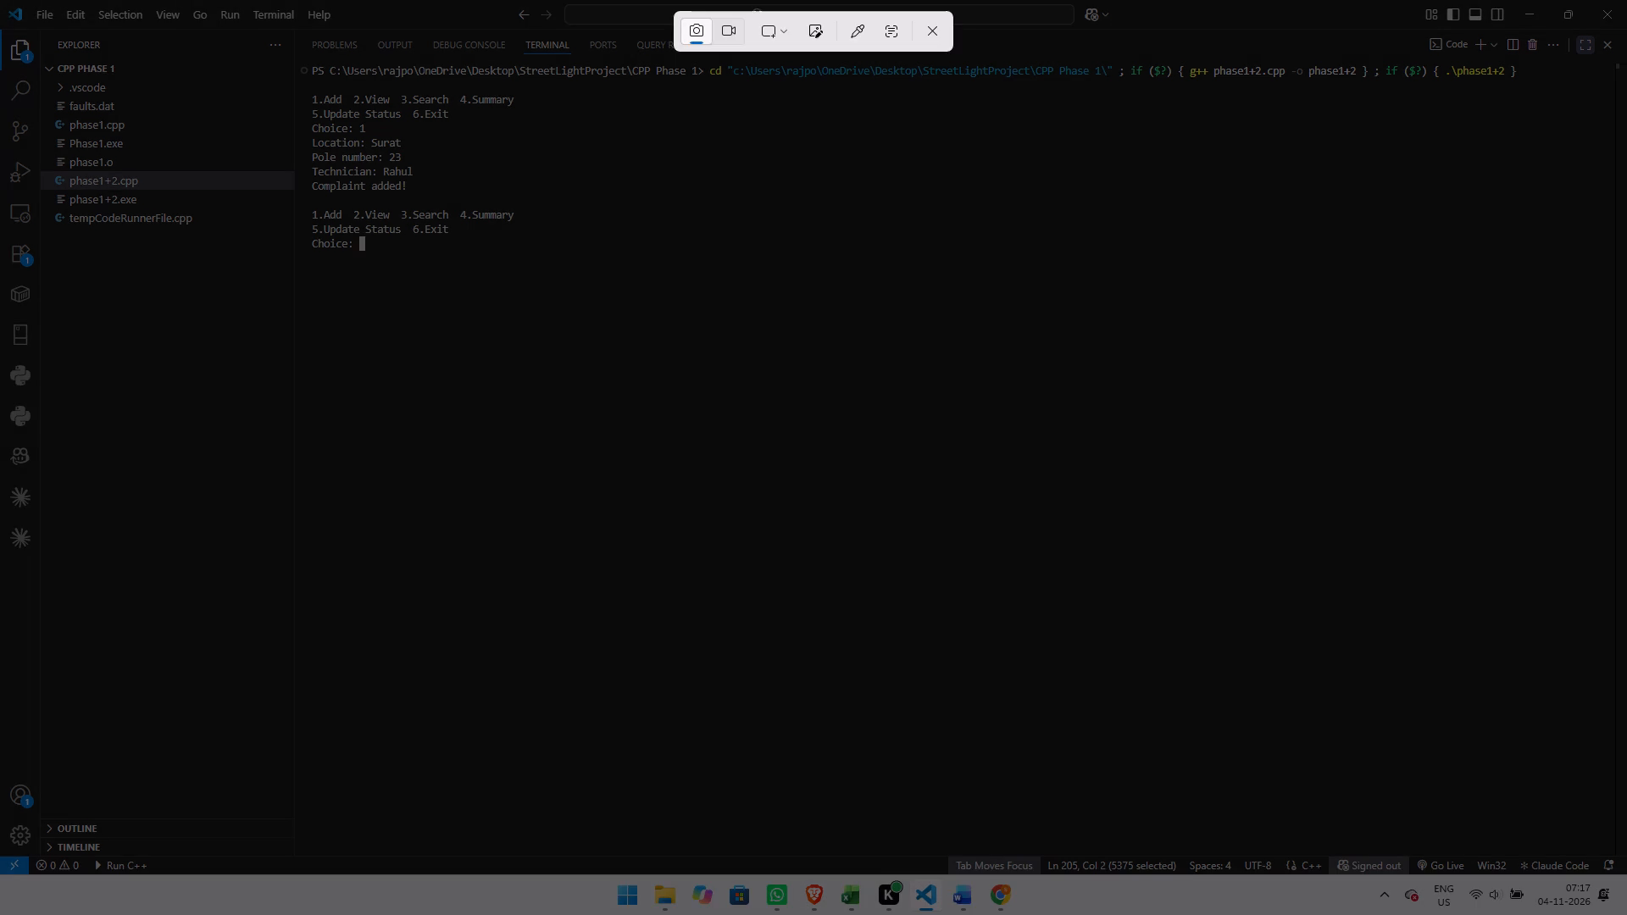
drag(296, 89, 373, 192)
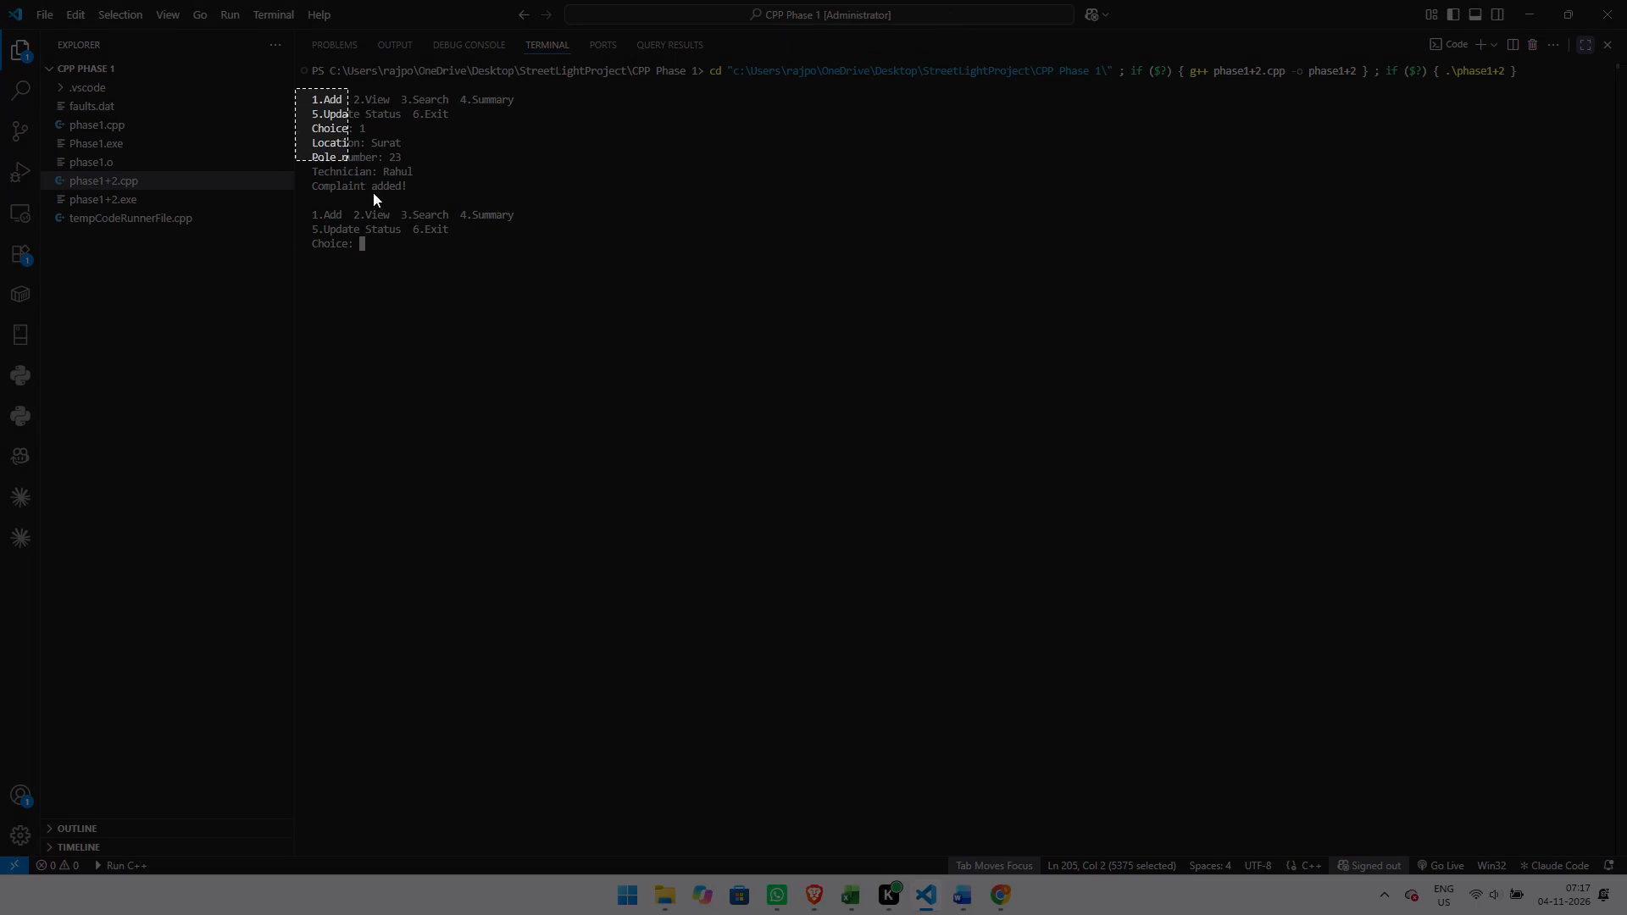
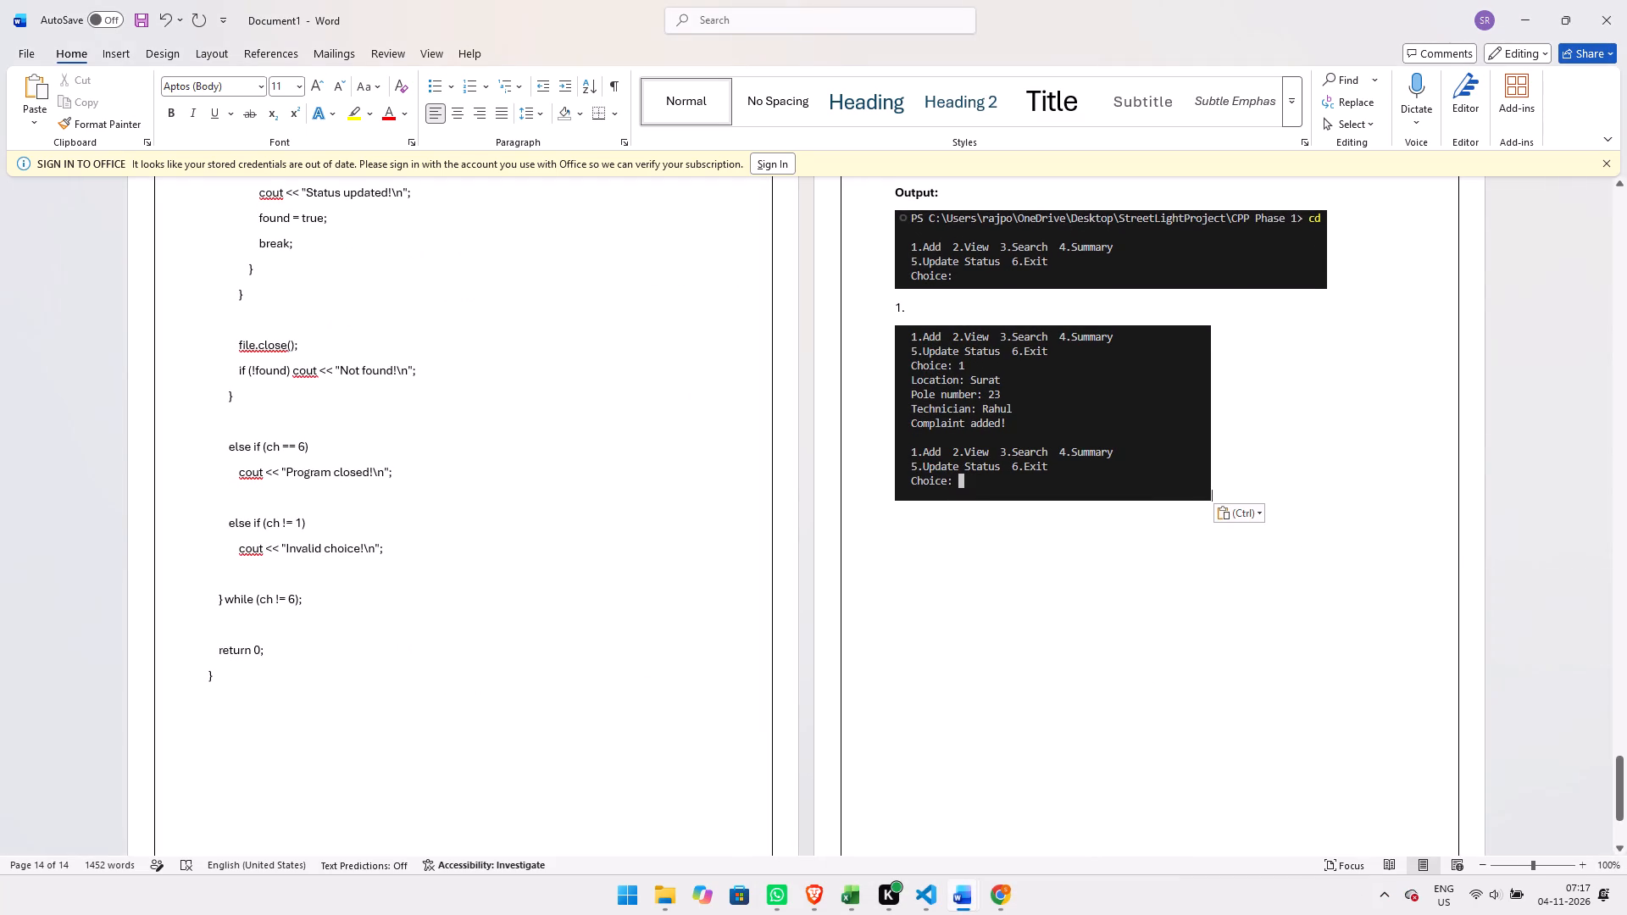
Add the label "2." on a new line below the add-complaint screenshot.
key(Return)
key(2)
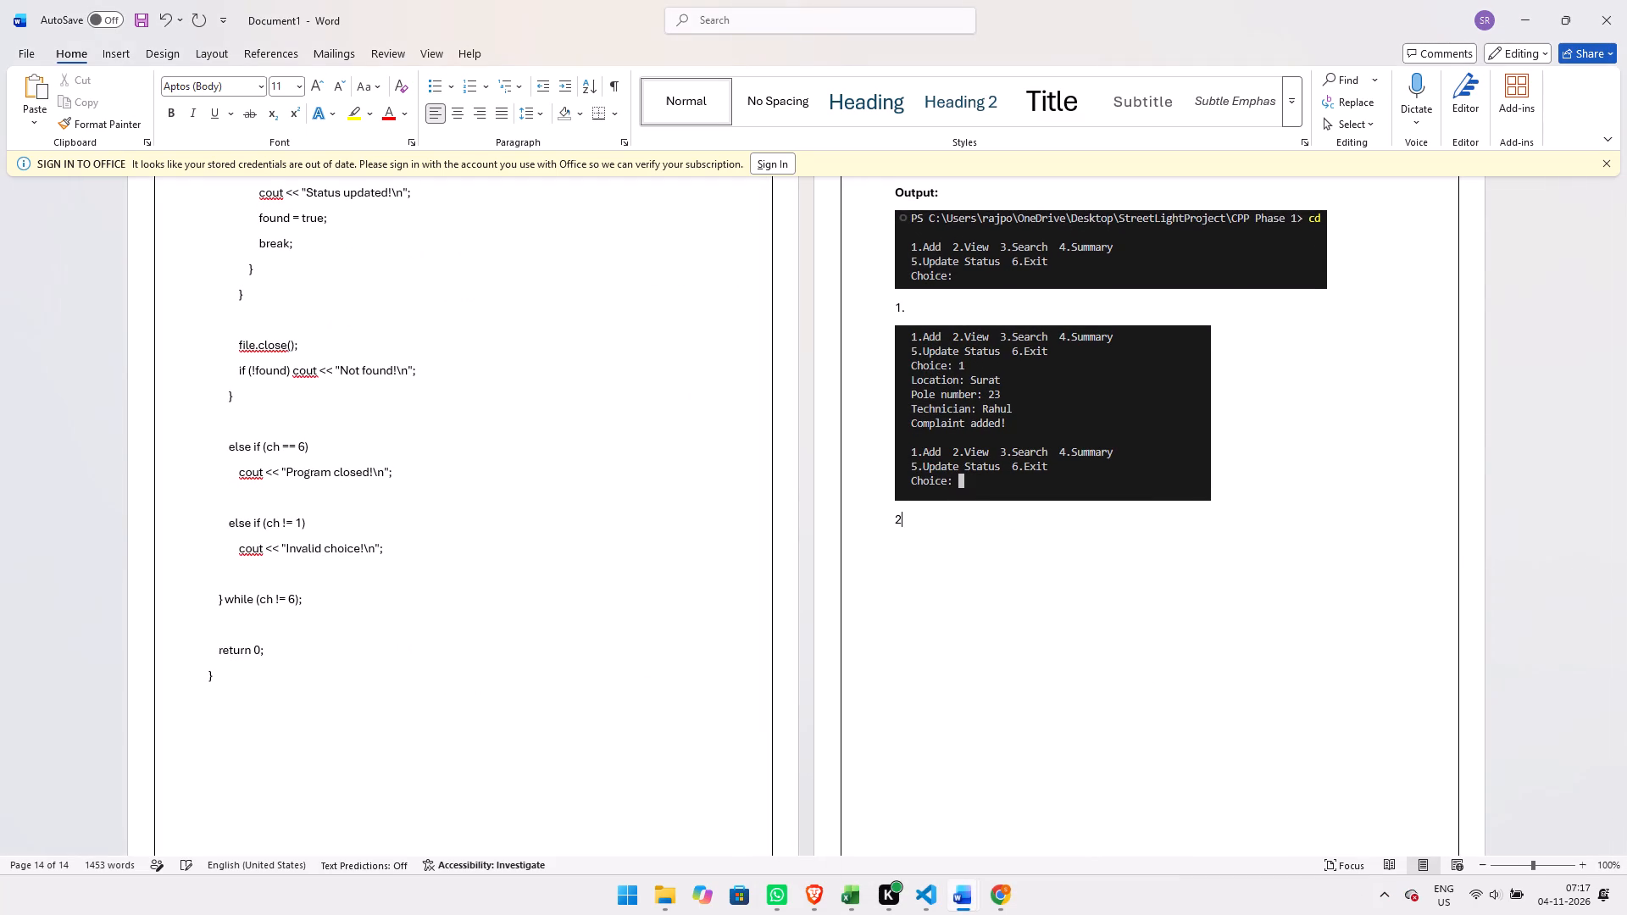
key(period)
Switch to Visual Studio Code and run option 2 (View) in the running program.
click(931, 893)
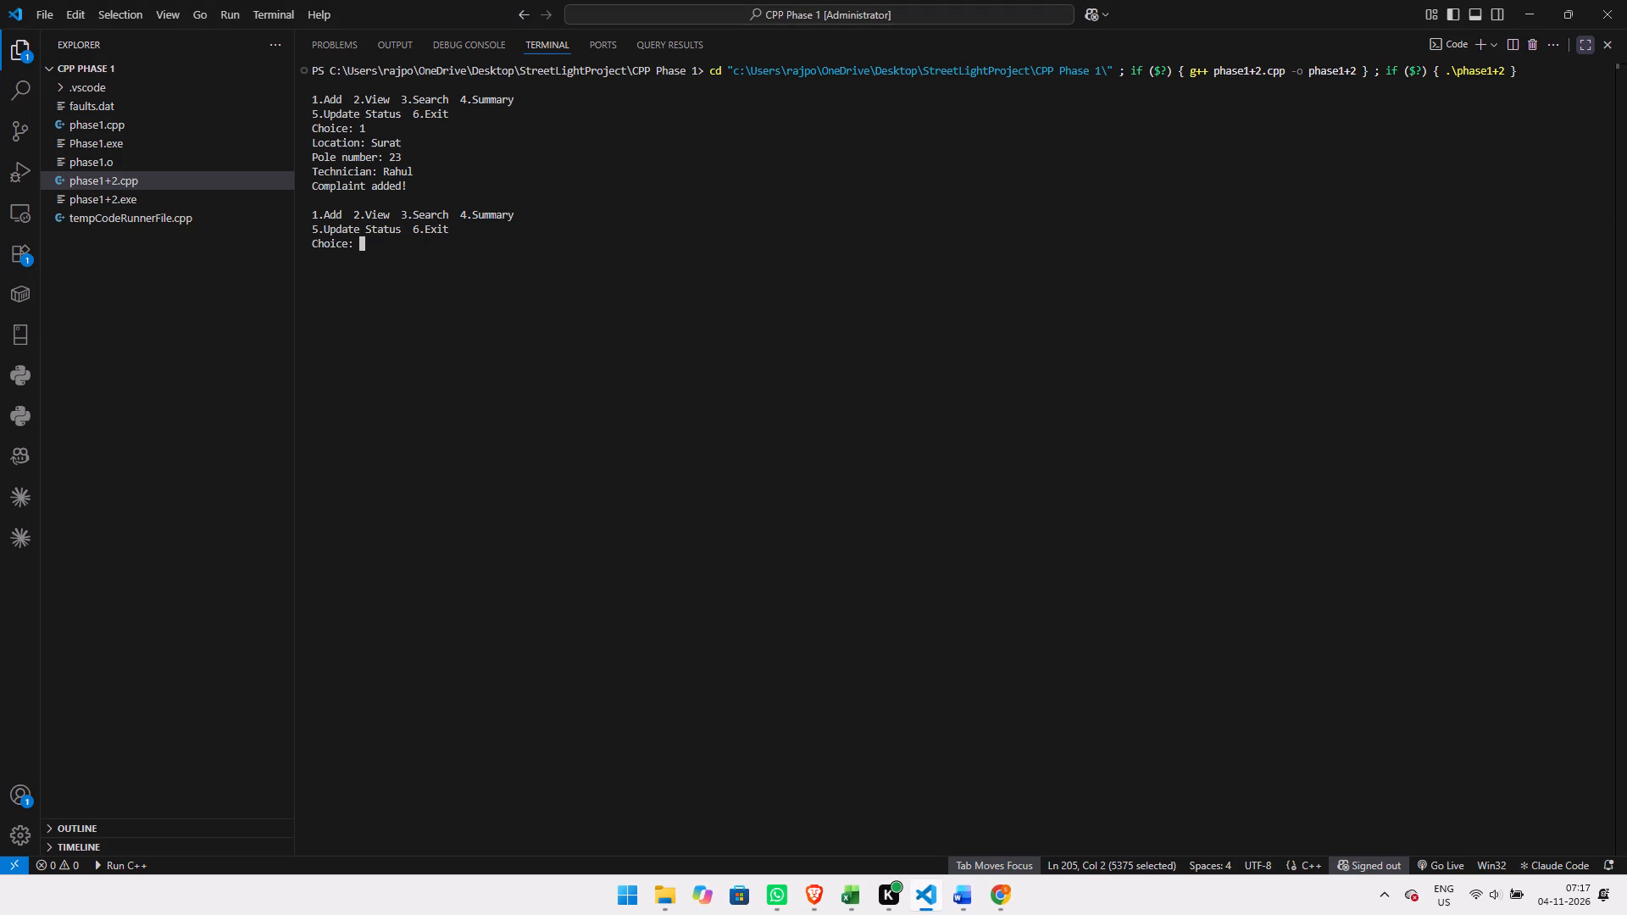
key(2)
key(Return)
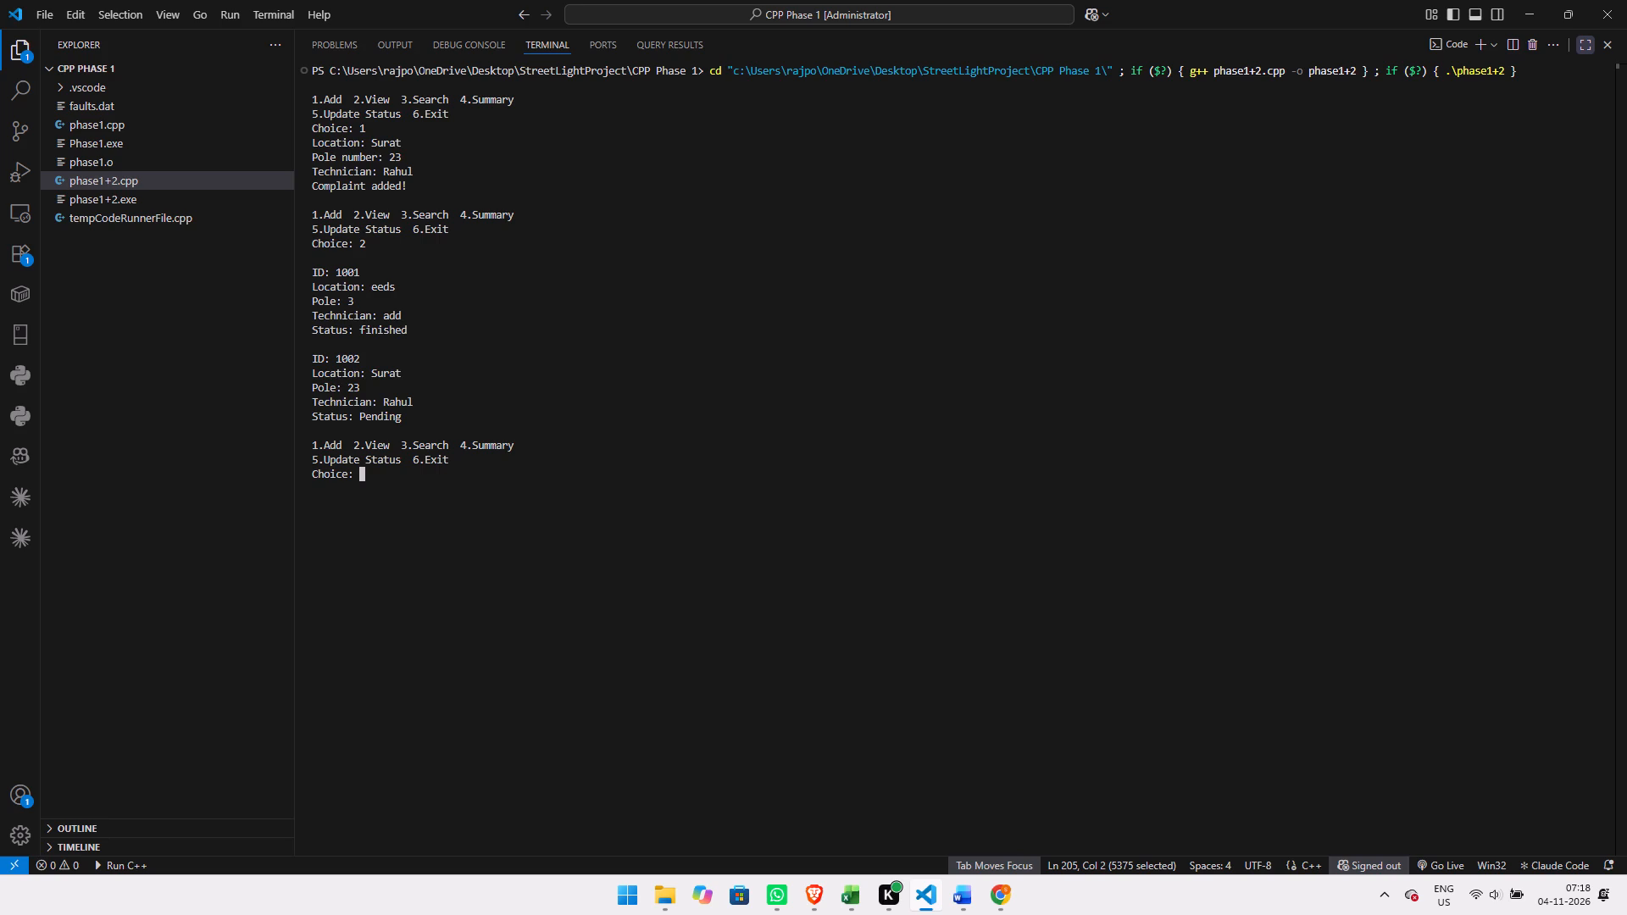
Capture a rectangular screenshot of the View output, from the options list with choice 2 through the last complaint's status.
key(shift+super+s)
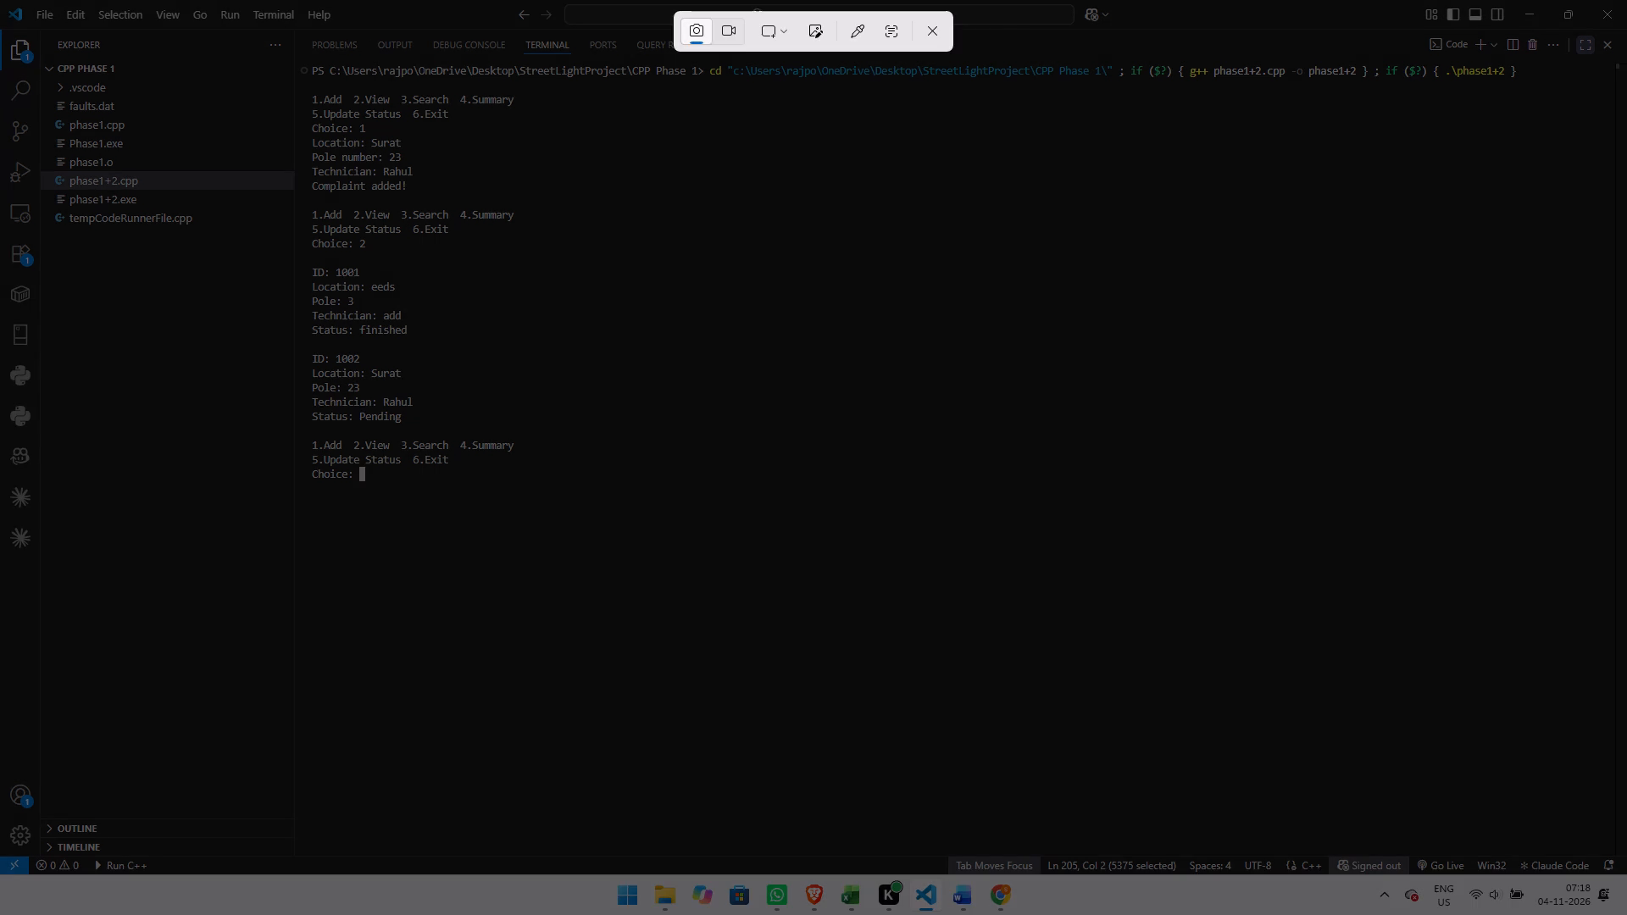
drag(302, 196, 633, 490)
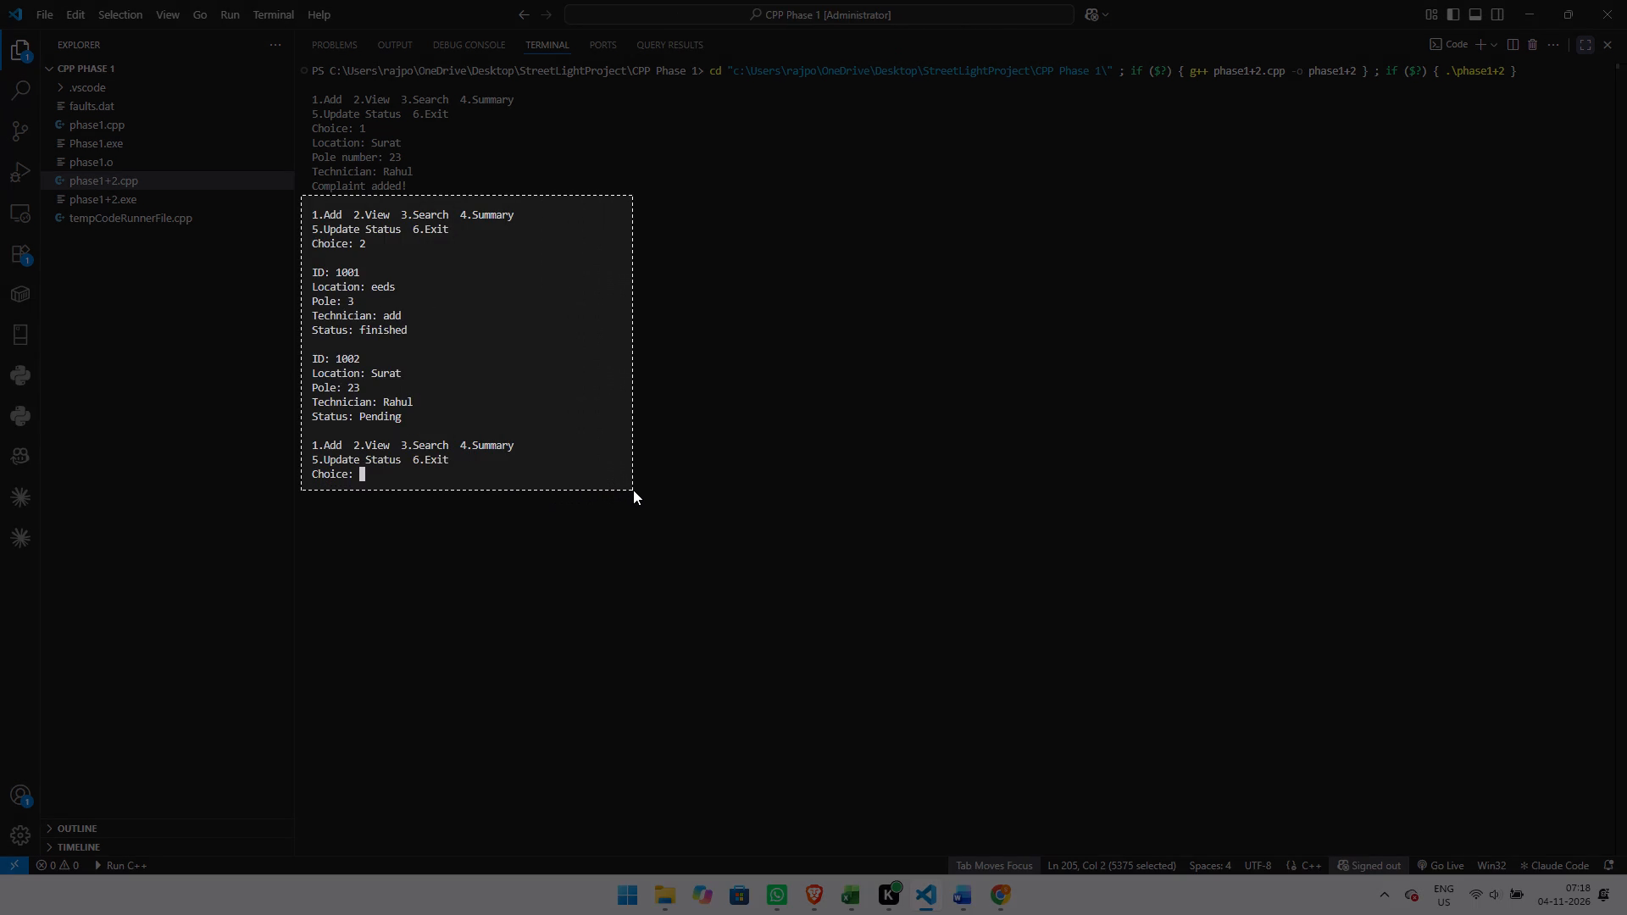
drag(633, 490, 662, 436)
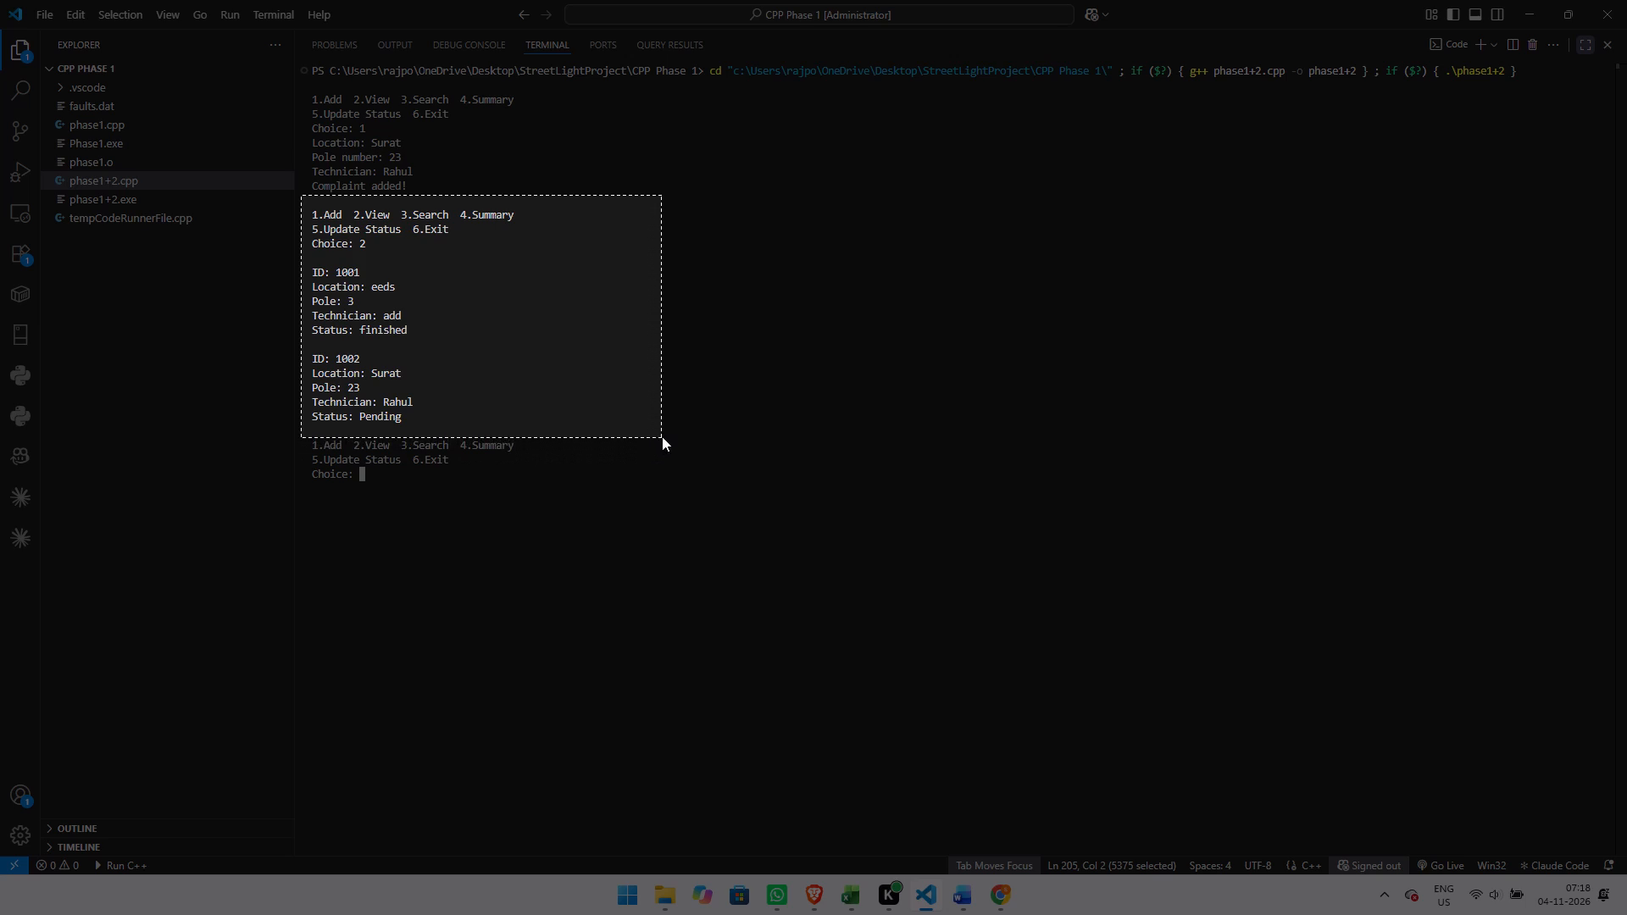
drag(662, 436, 664, 434)
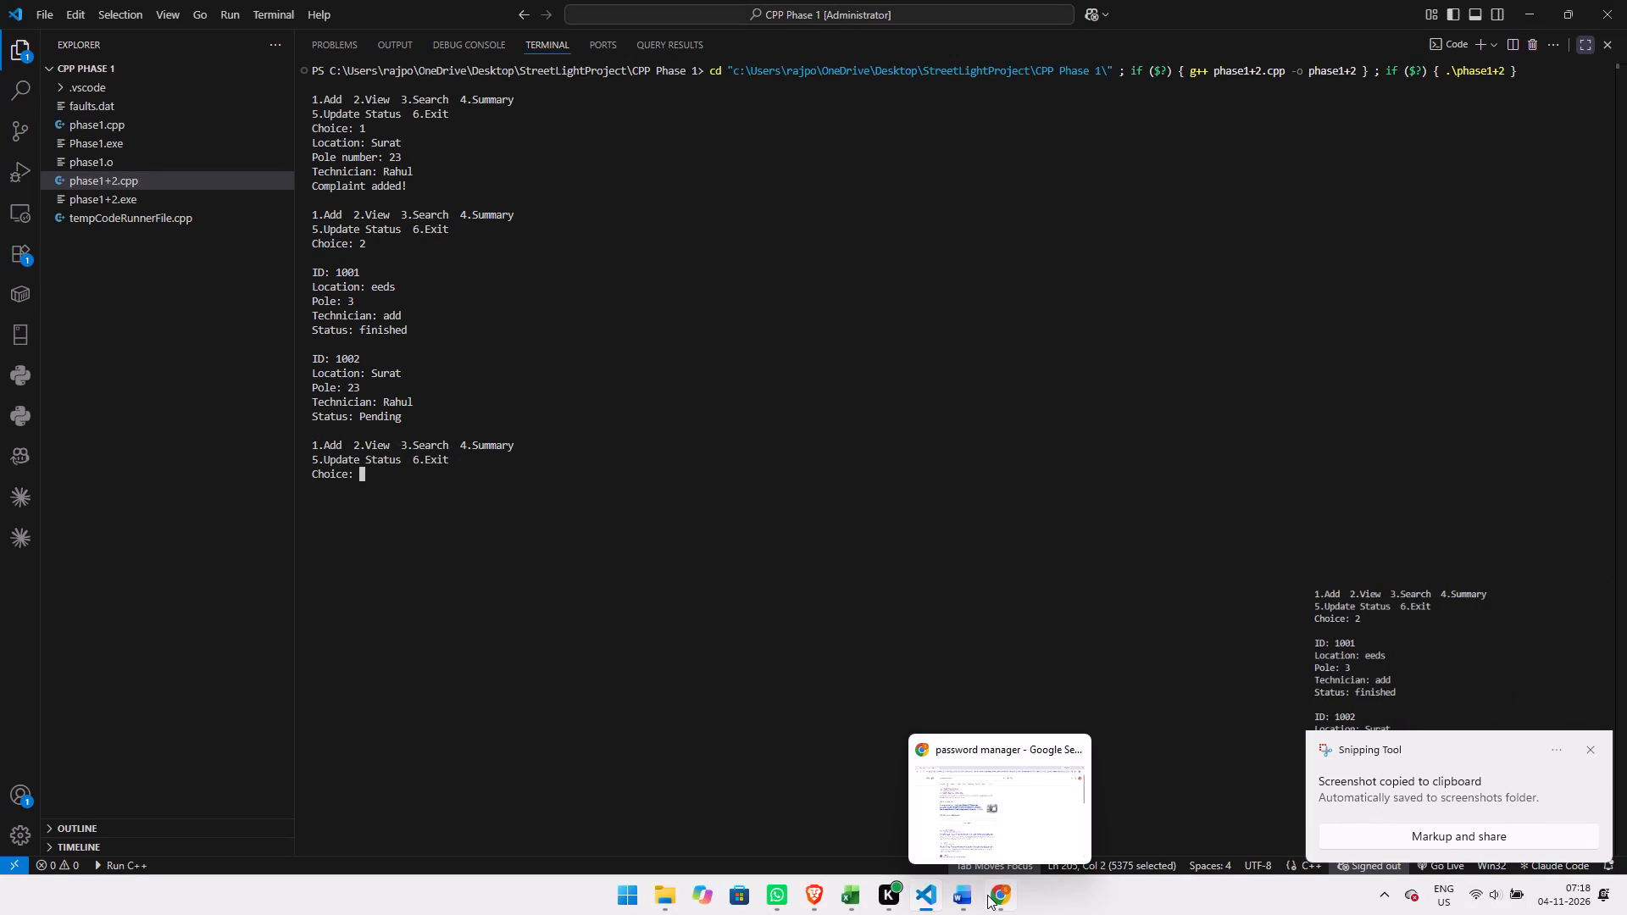
Switch to Document1 in Word and paste the captured screenshot on a new line below "2.".
click(1052, 815)
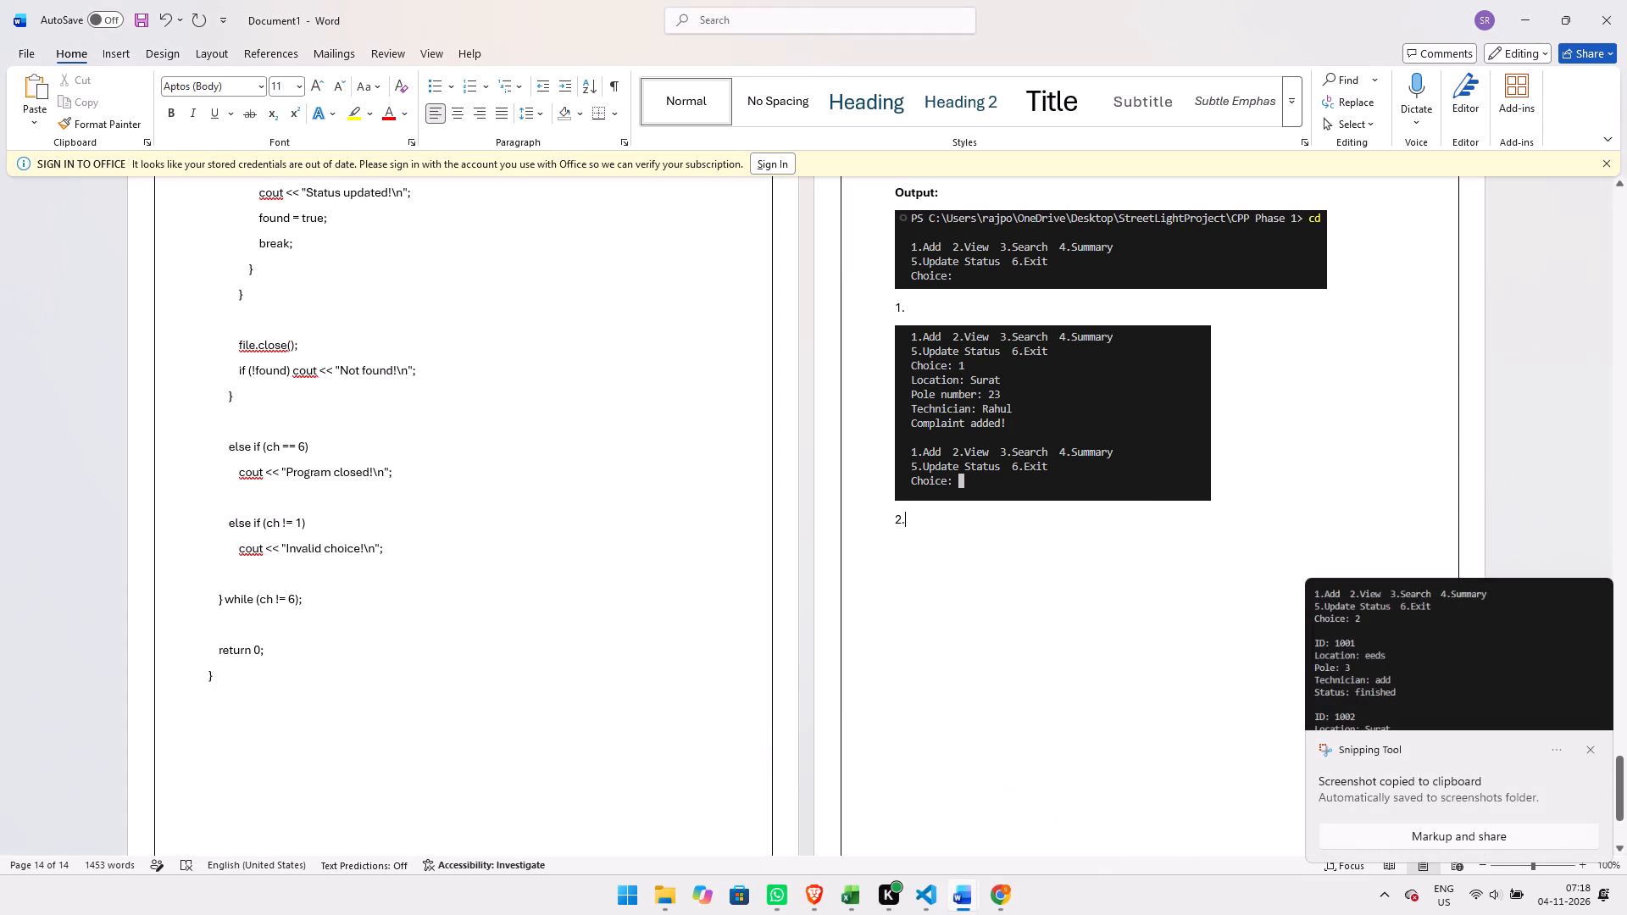
key(Return)
key(ctrl+v)
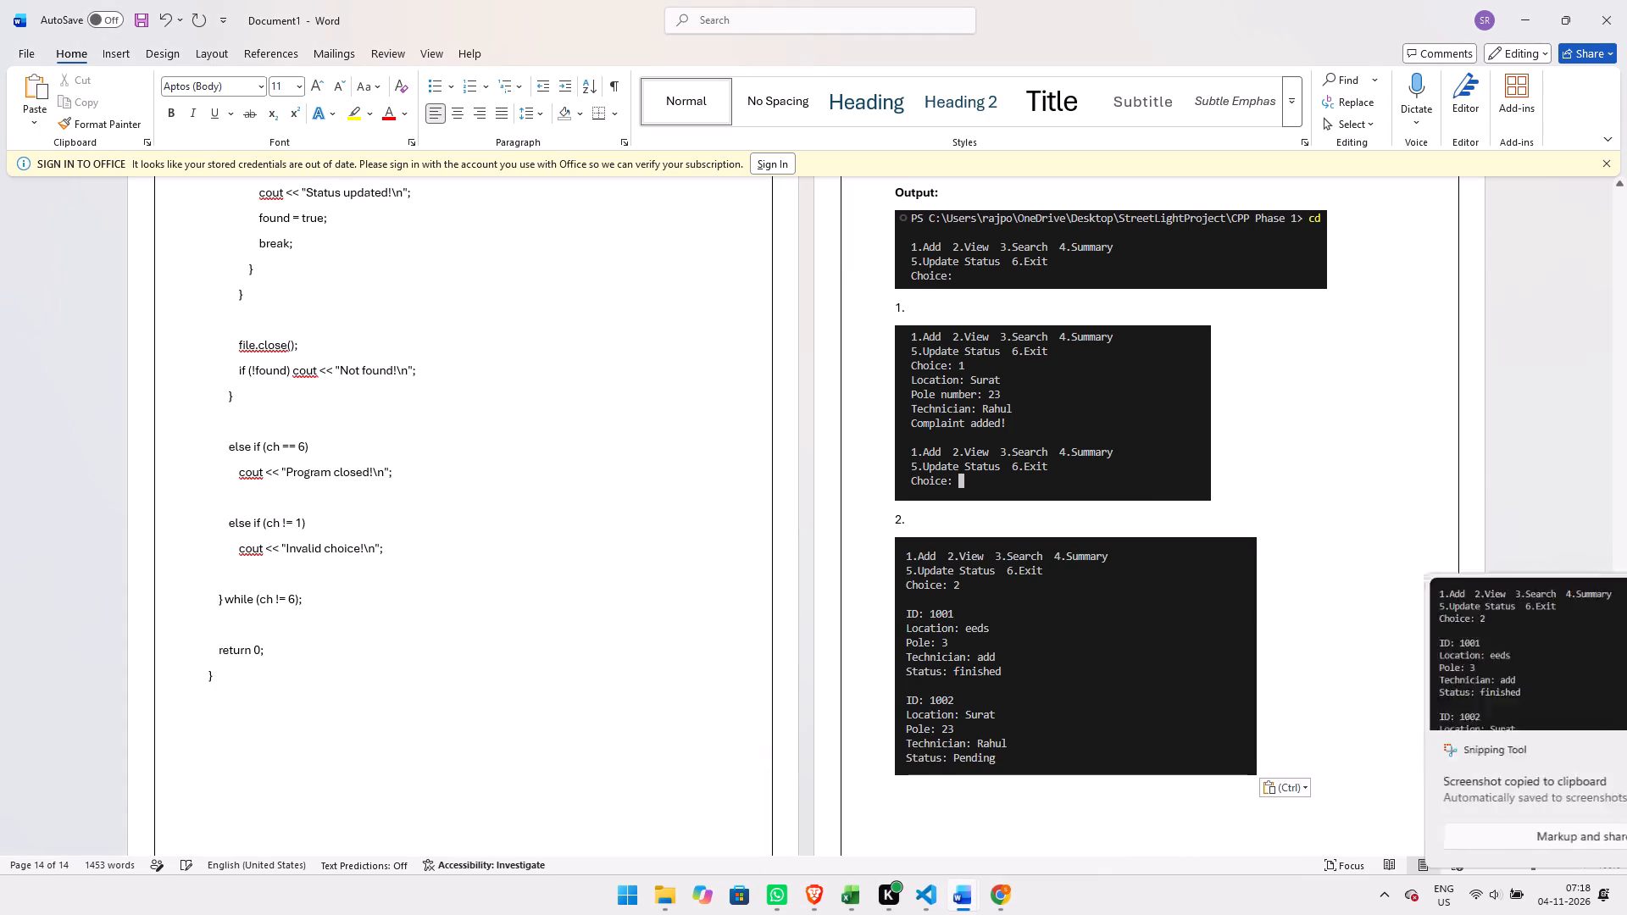
Add the numbered line "5. Update Status" below the View screenshot in Document1, with no extra list item after it.
scroll(1026, 670, down, 3)
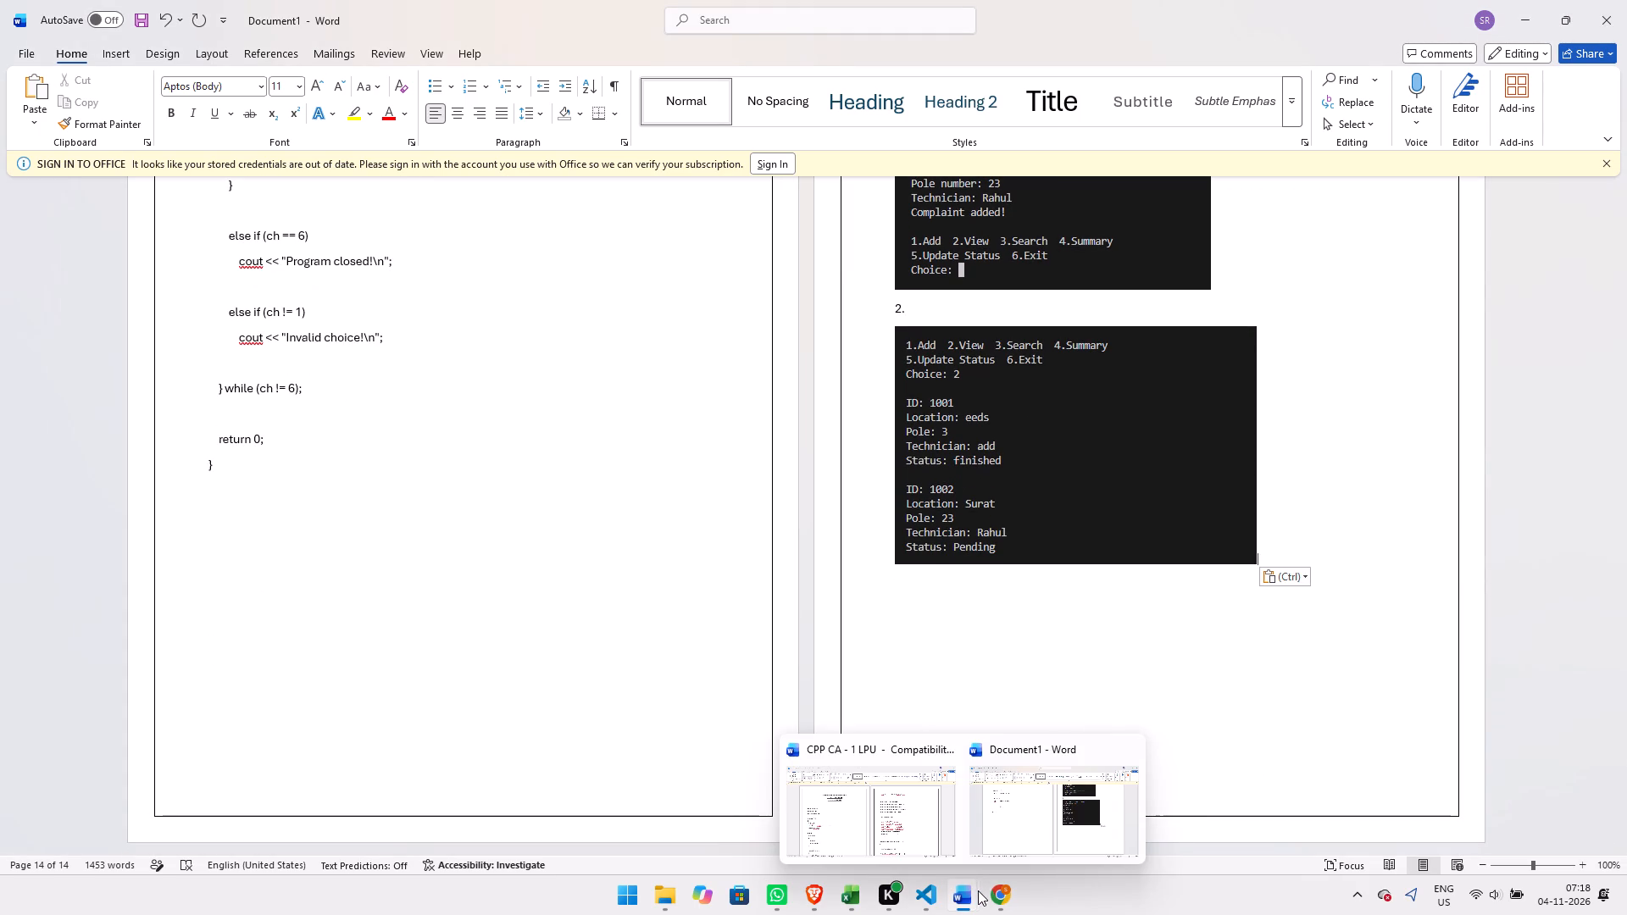
click(914, 900)
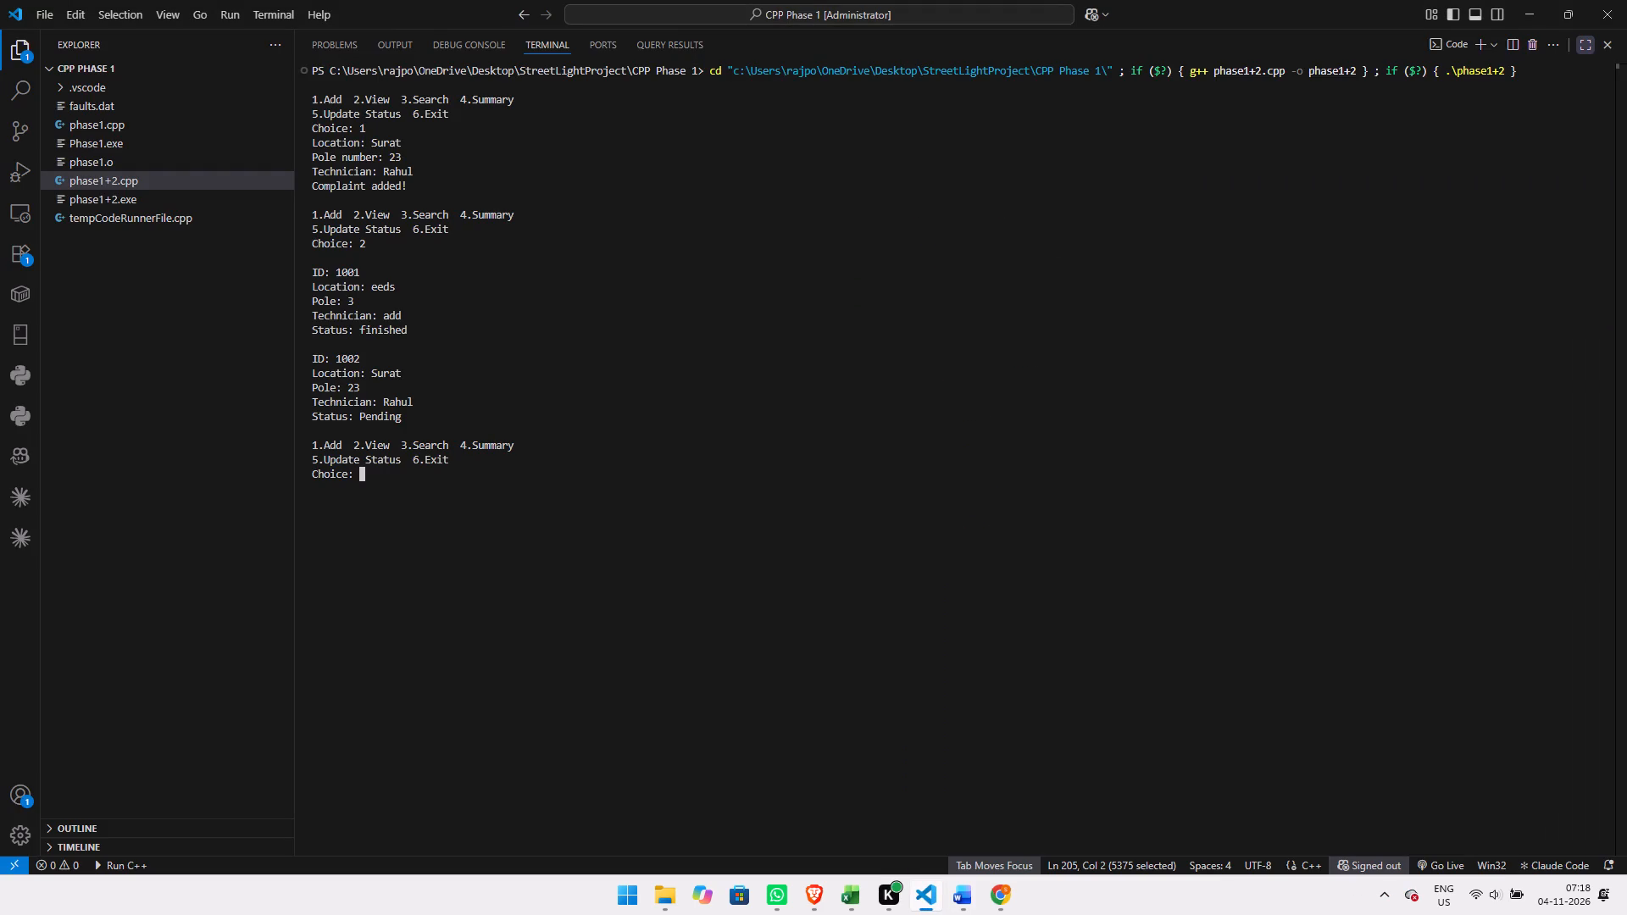
click(965, 895)
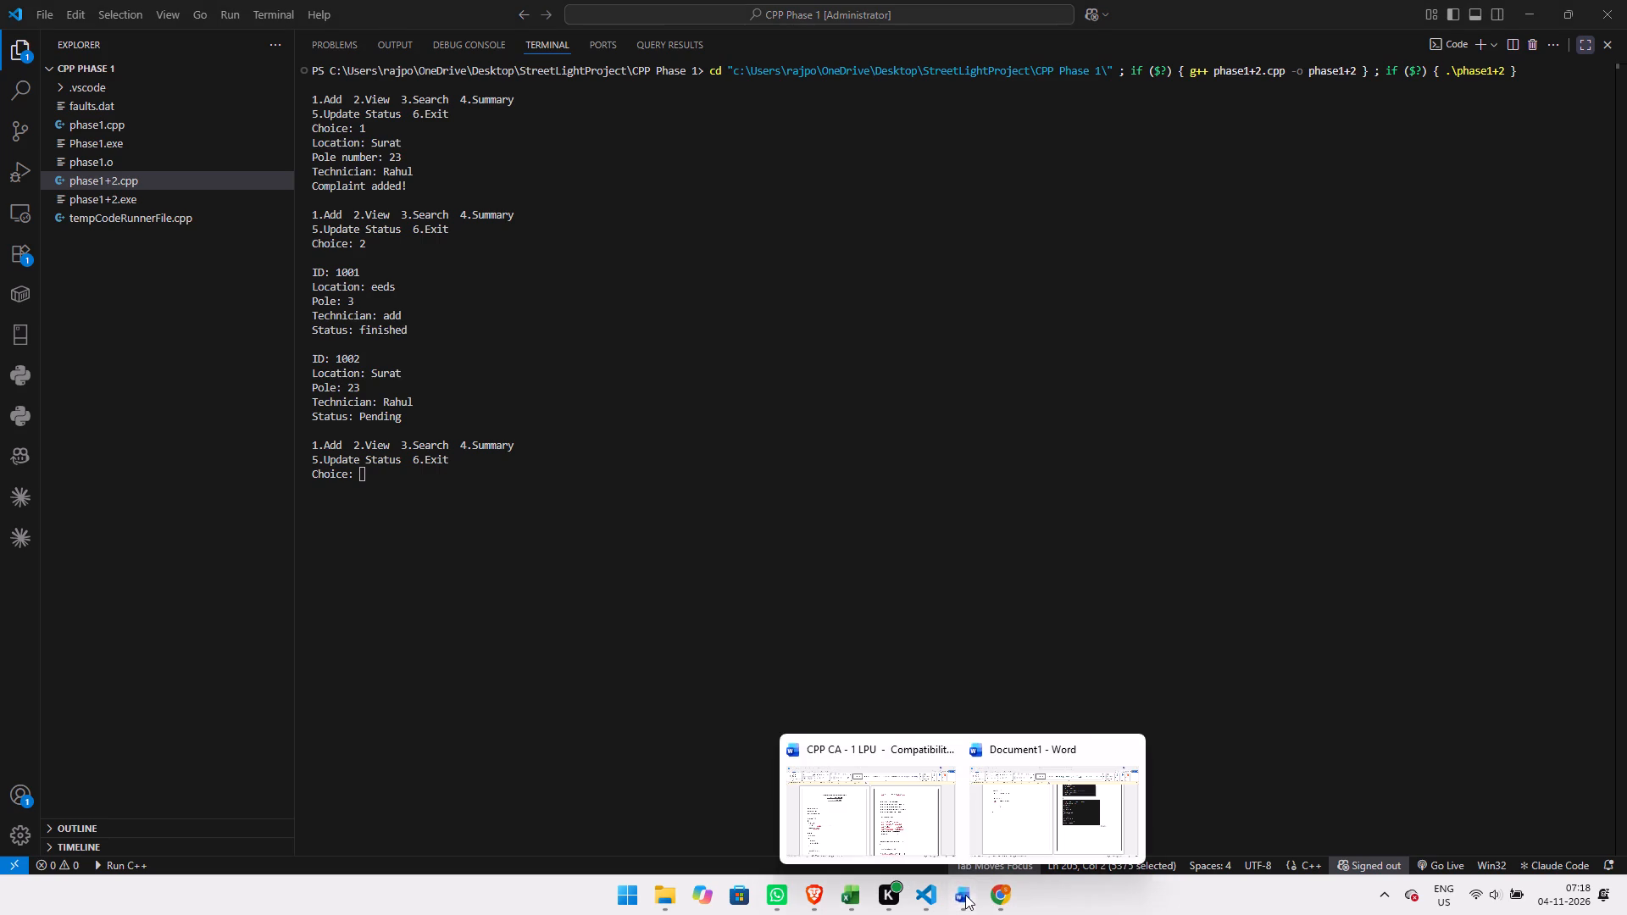
click(1050, 812)
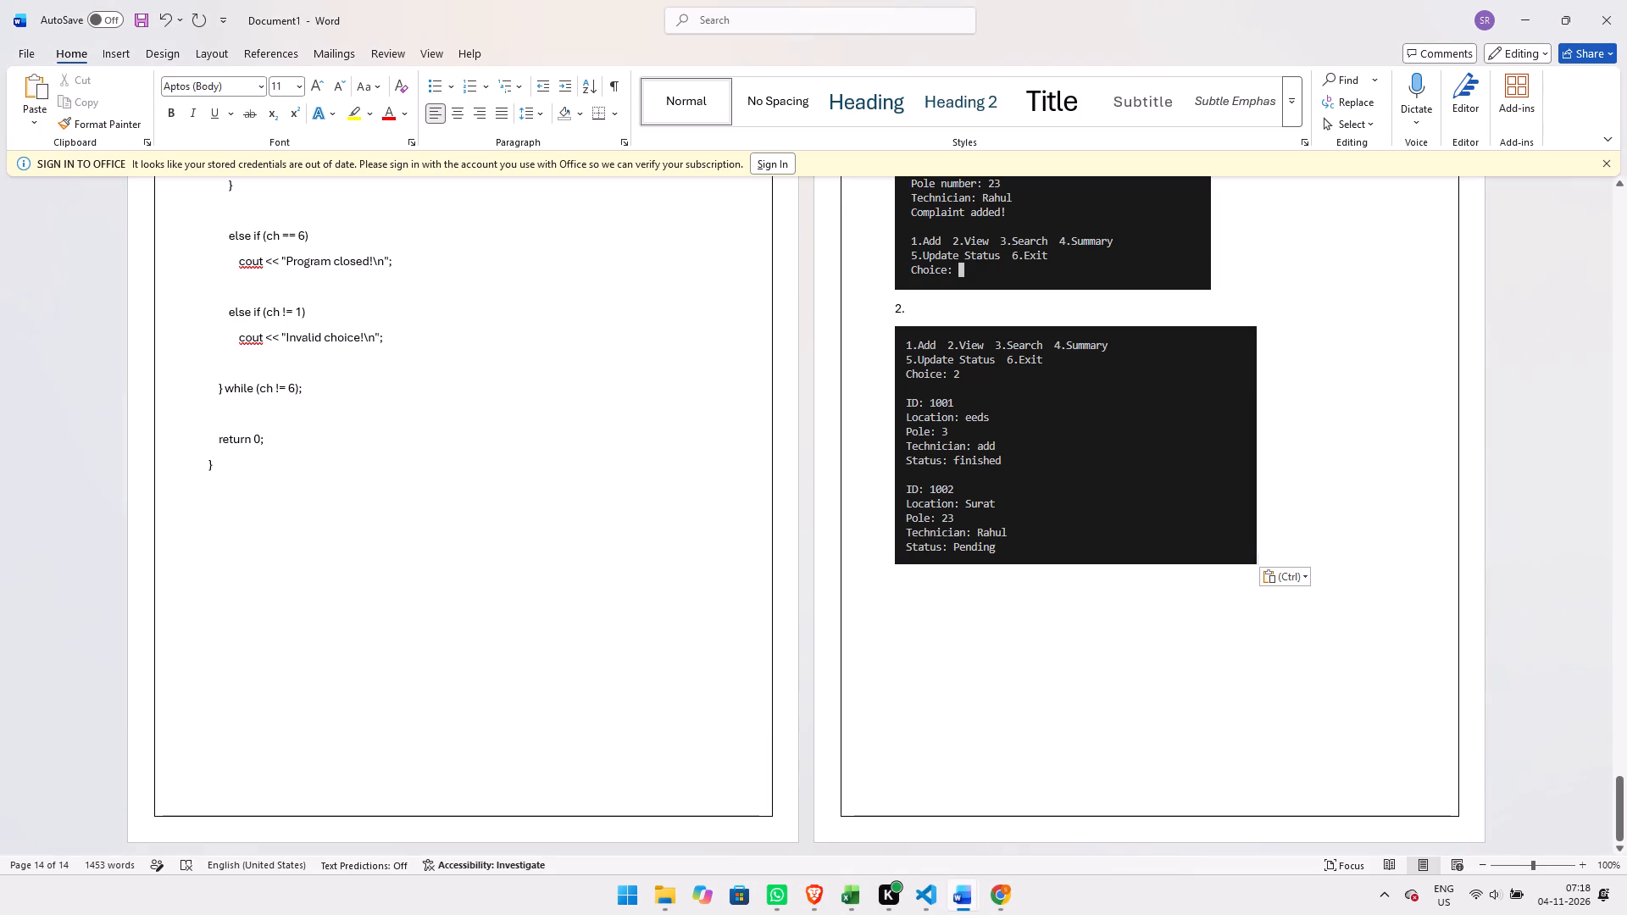
key(Return)
key(5)
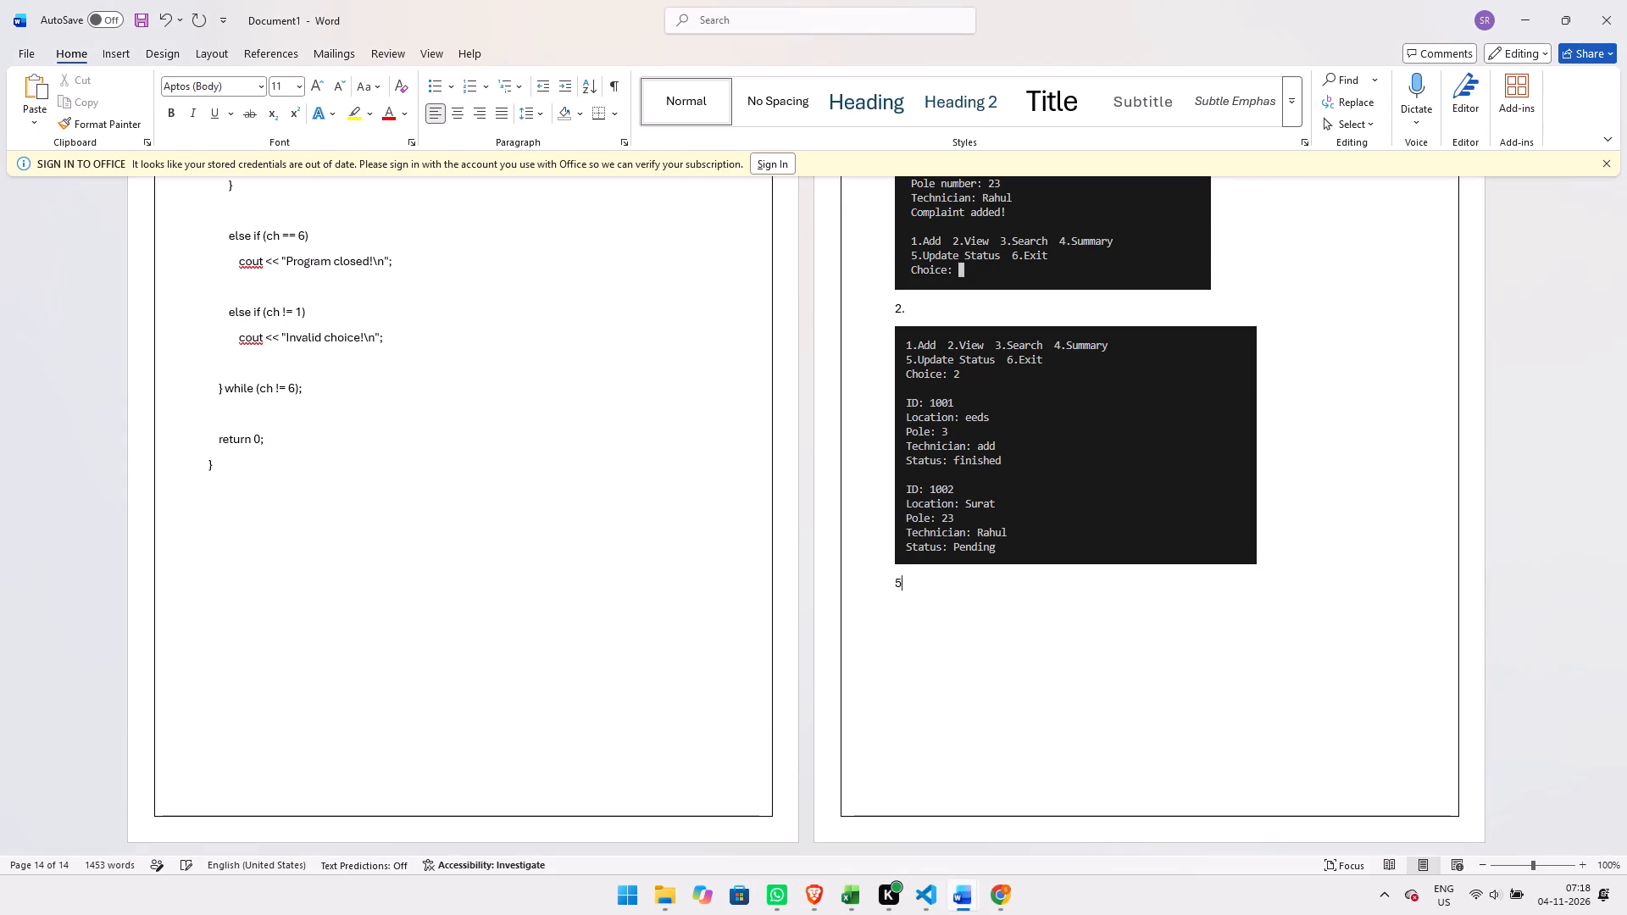
key(period)
key(space)
text(Updat)
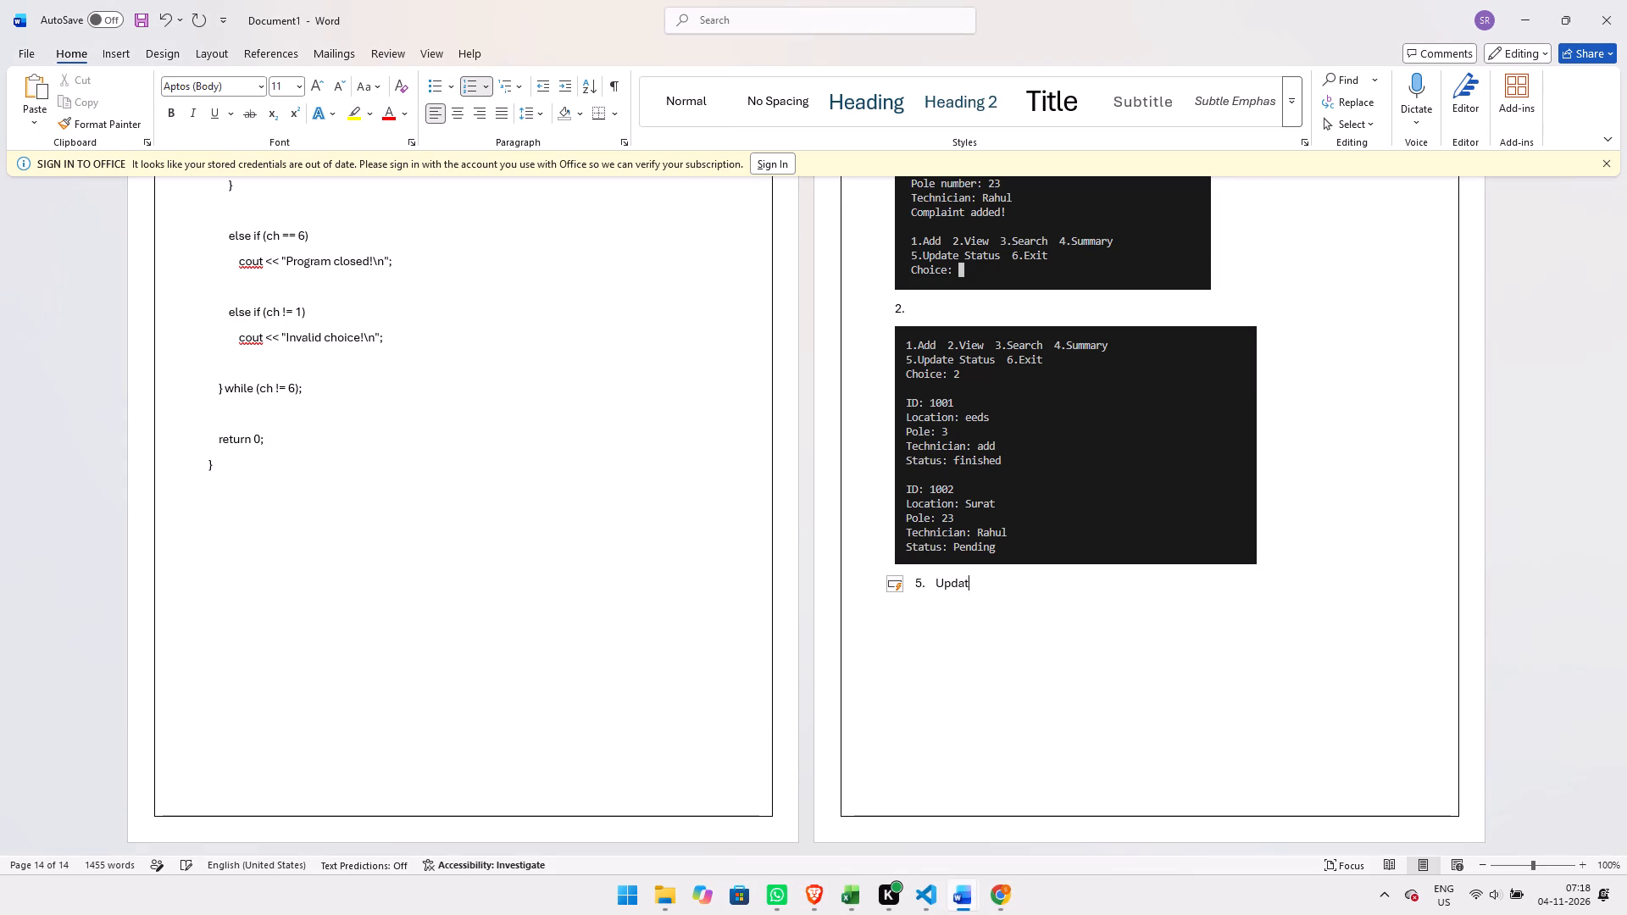
text(e)
key(space)
text(Status)
key(Return)
key(backslash)
key(BackSpace)
key(BackSpace)
key(BackSpace)
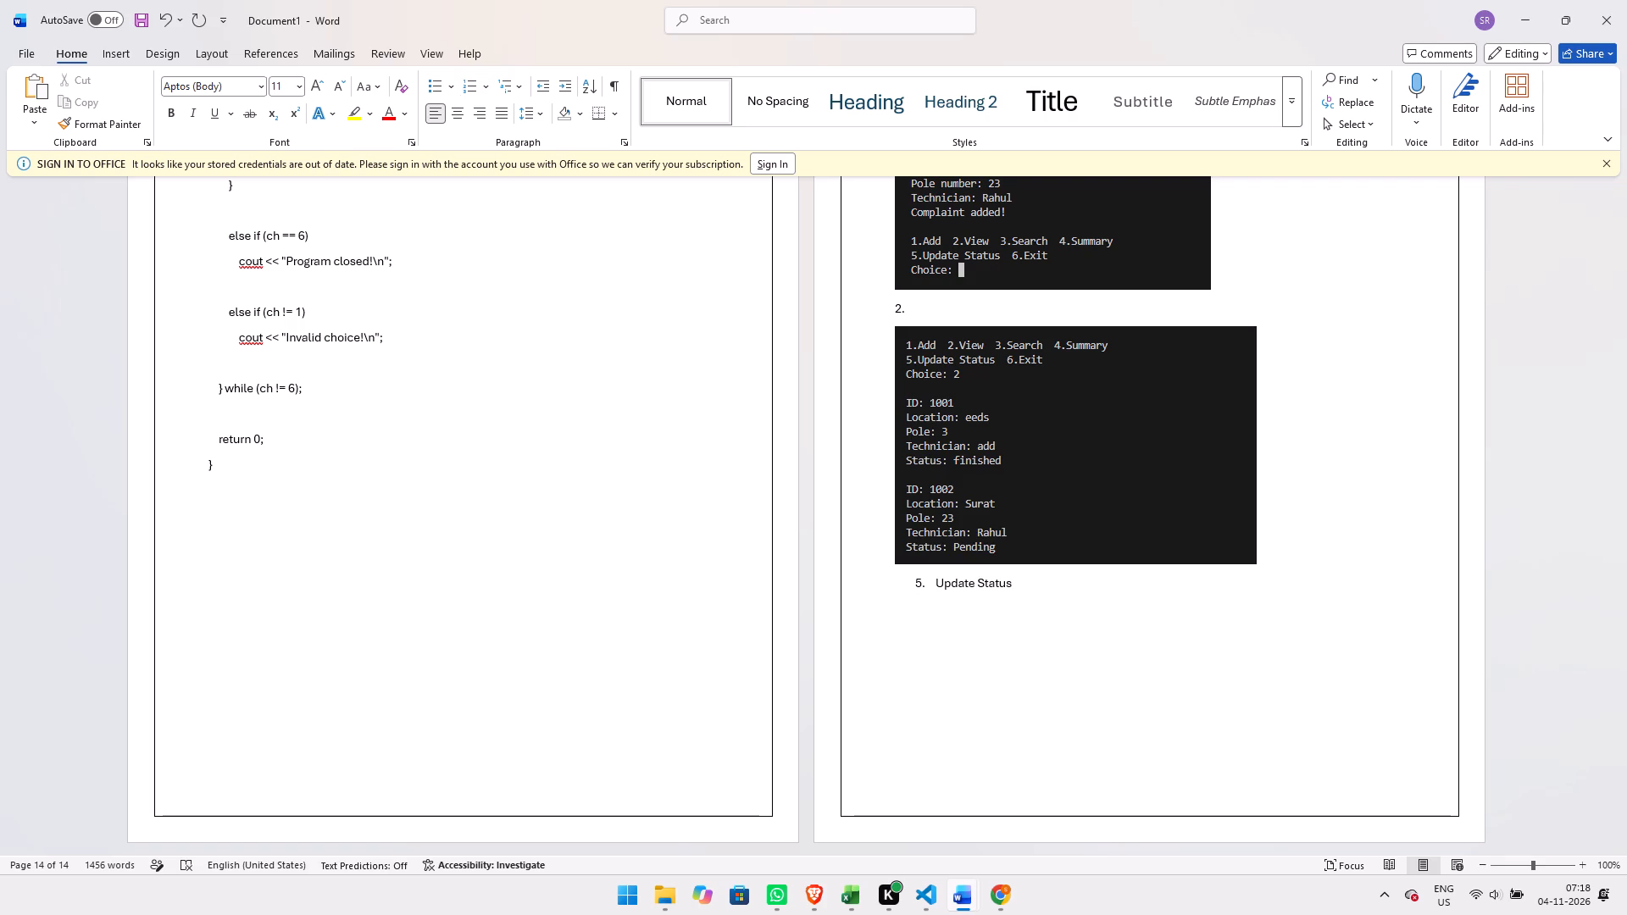
Replace the automatic list numbering of the Update Status line with plain, unindented "5." and start a new line below it.
key(Up)
key(Up)
key(Left)
key(Left)
key(Down)
key(Down)
key(Left)
key(Left)
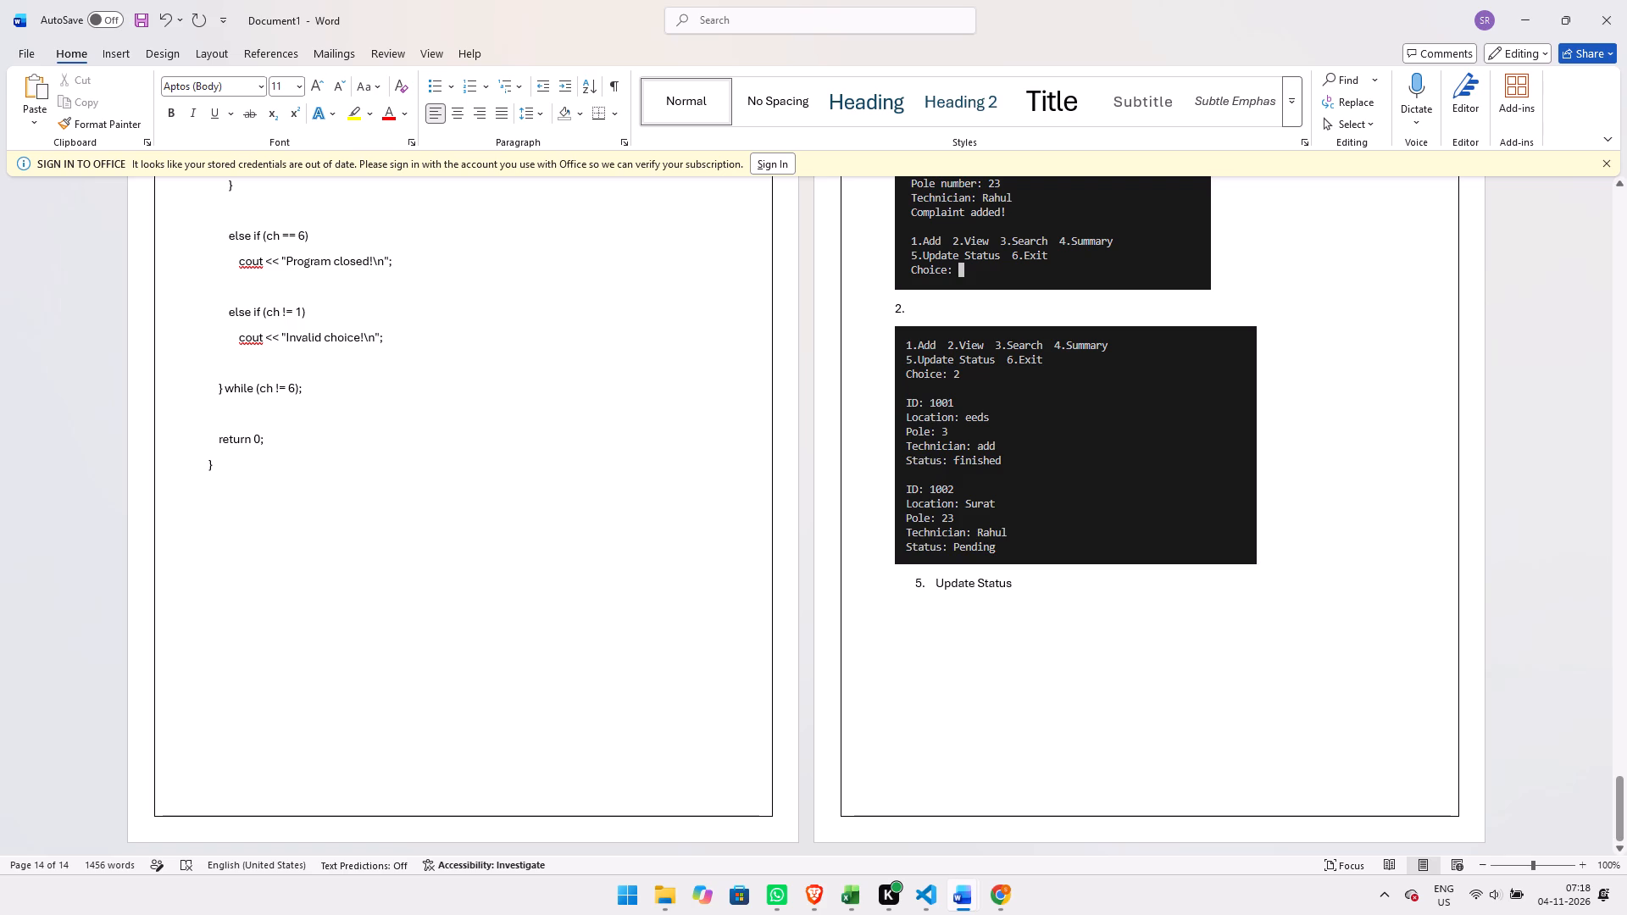
click(933, 587)
key(BackSpace)
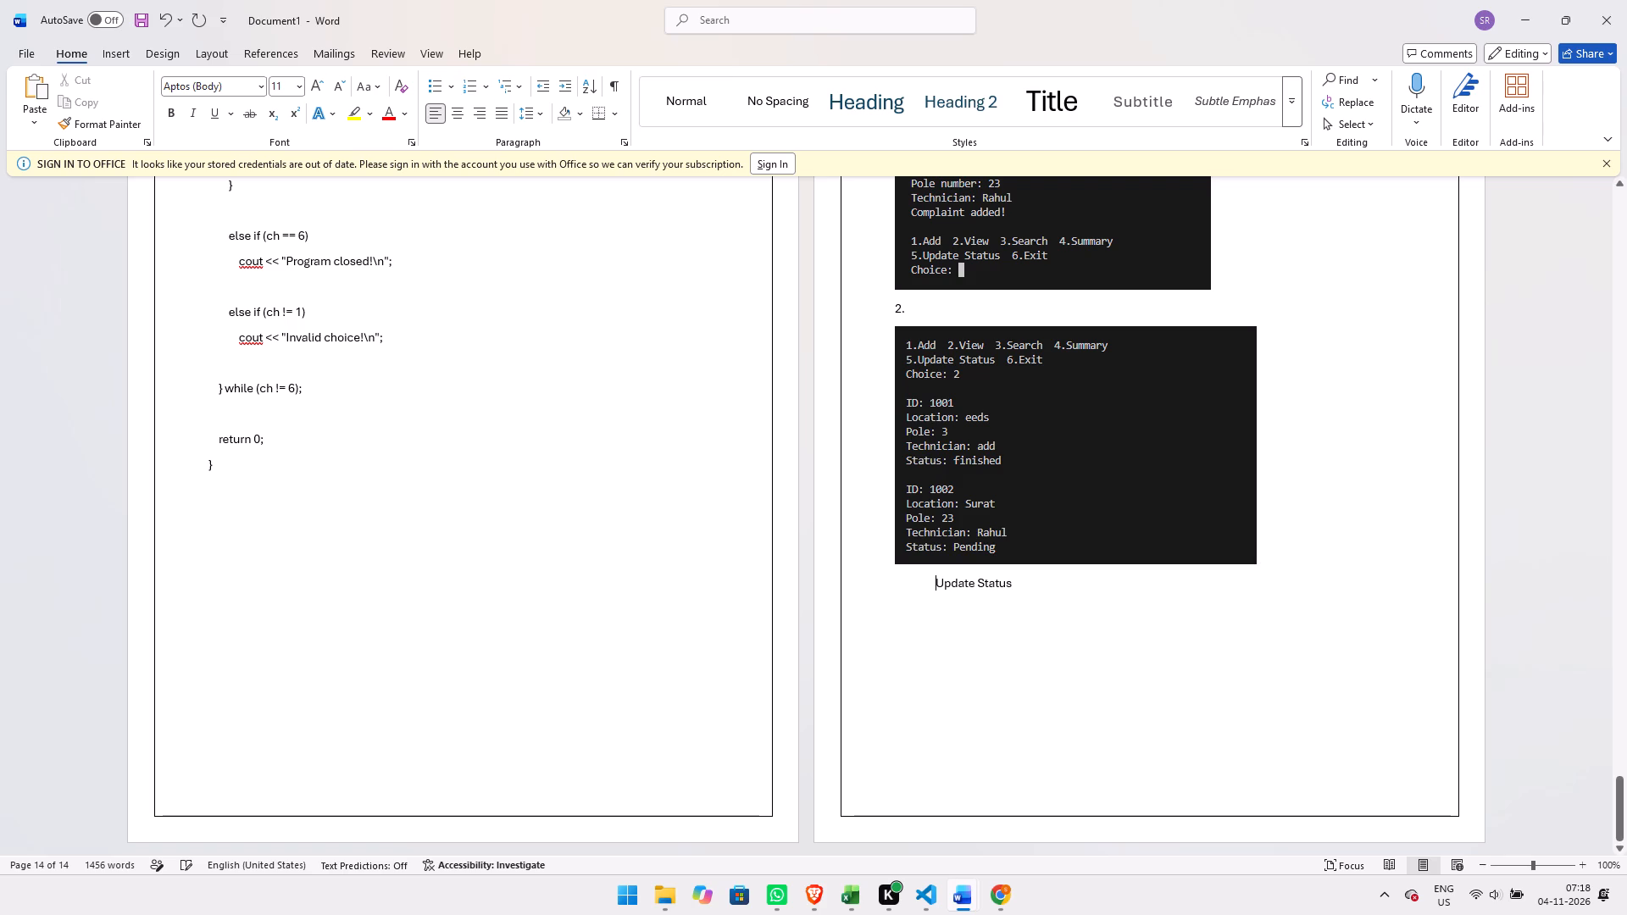
key(BackSpace)
text(5.)
key(space)
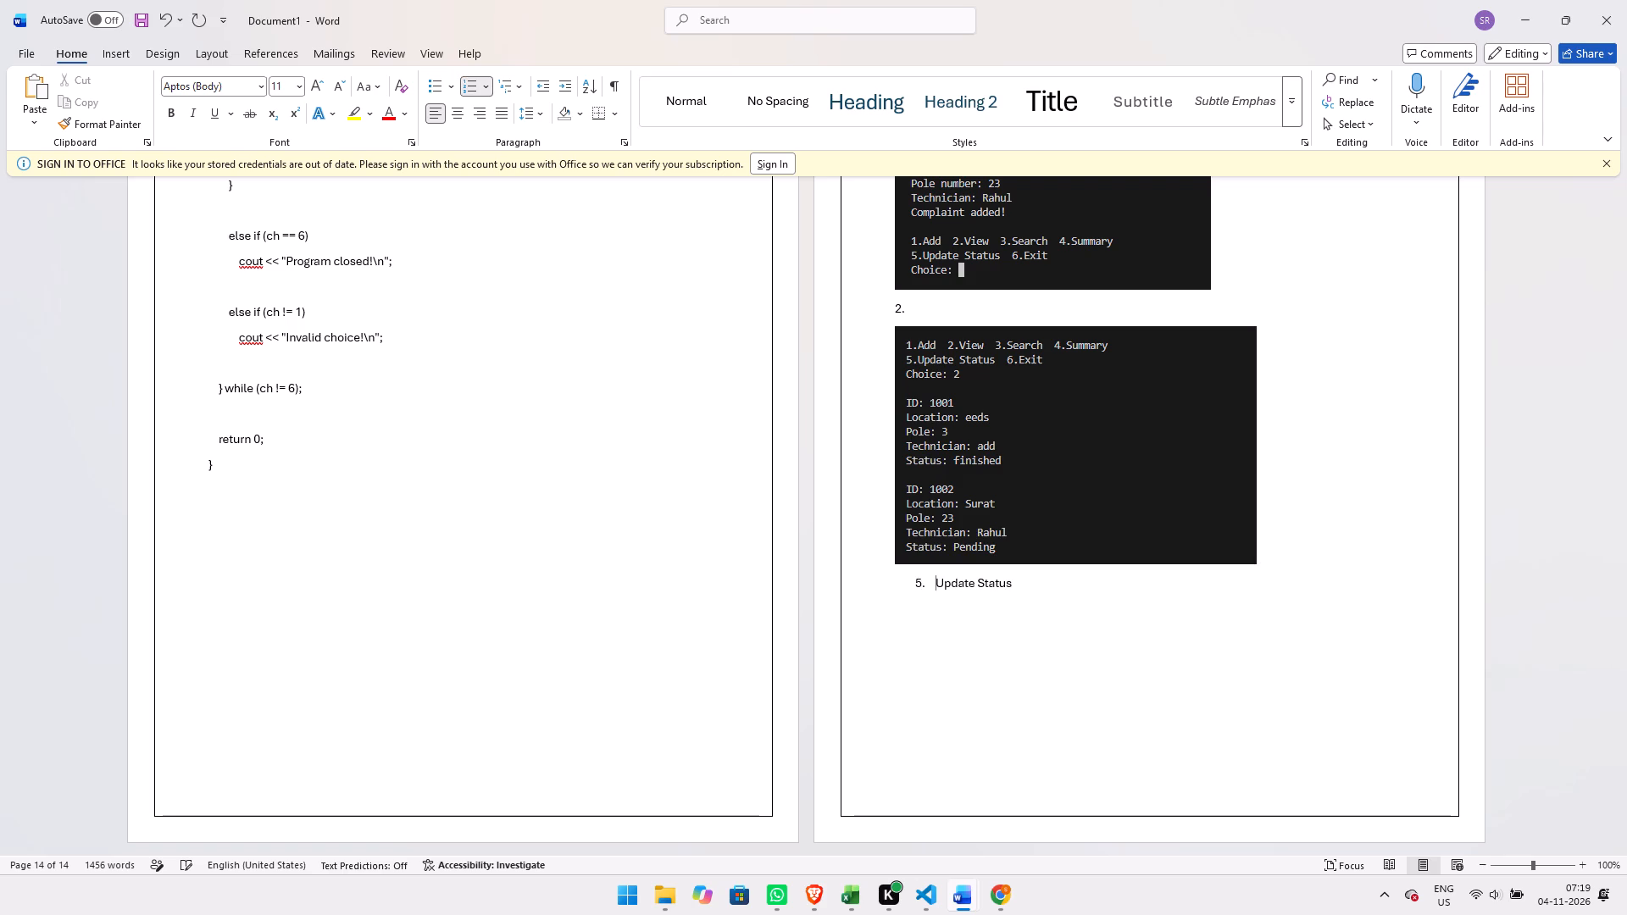
key(BackSpace)
key(BackSpace)
text(5.)
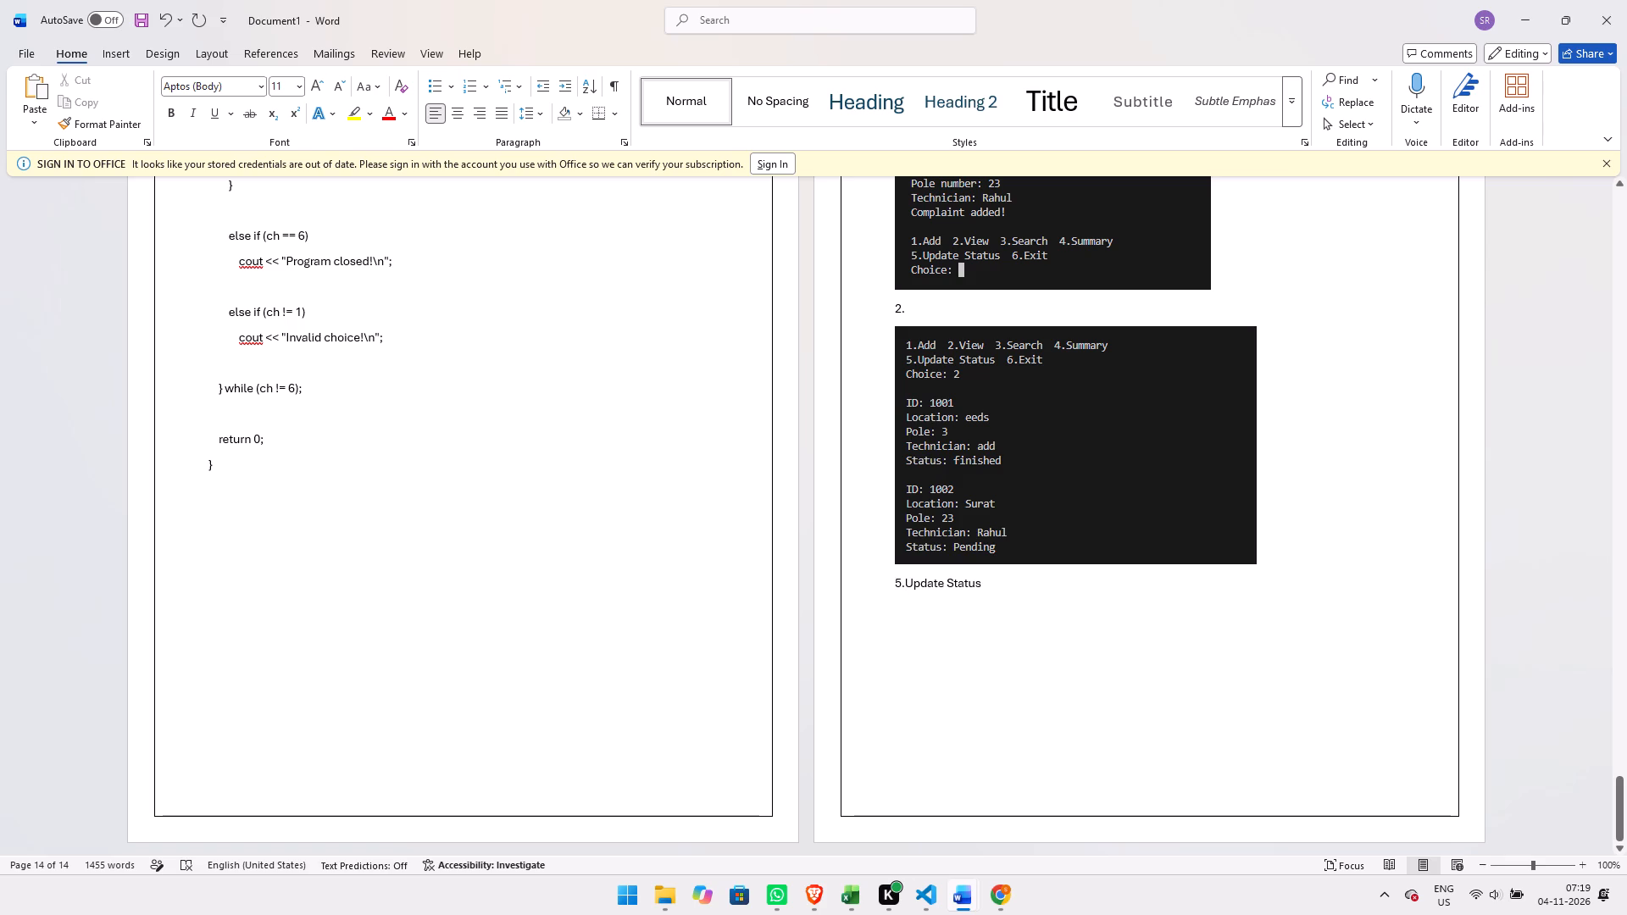
click(1001, 589)
key(Return)
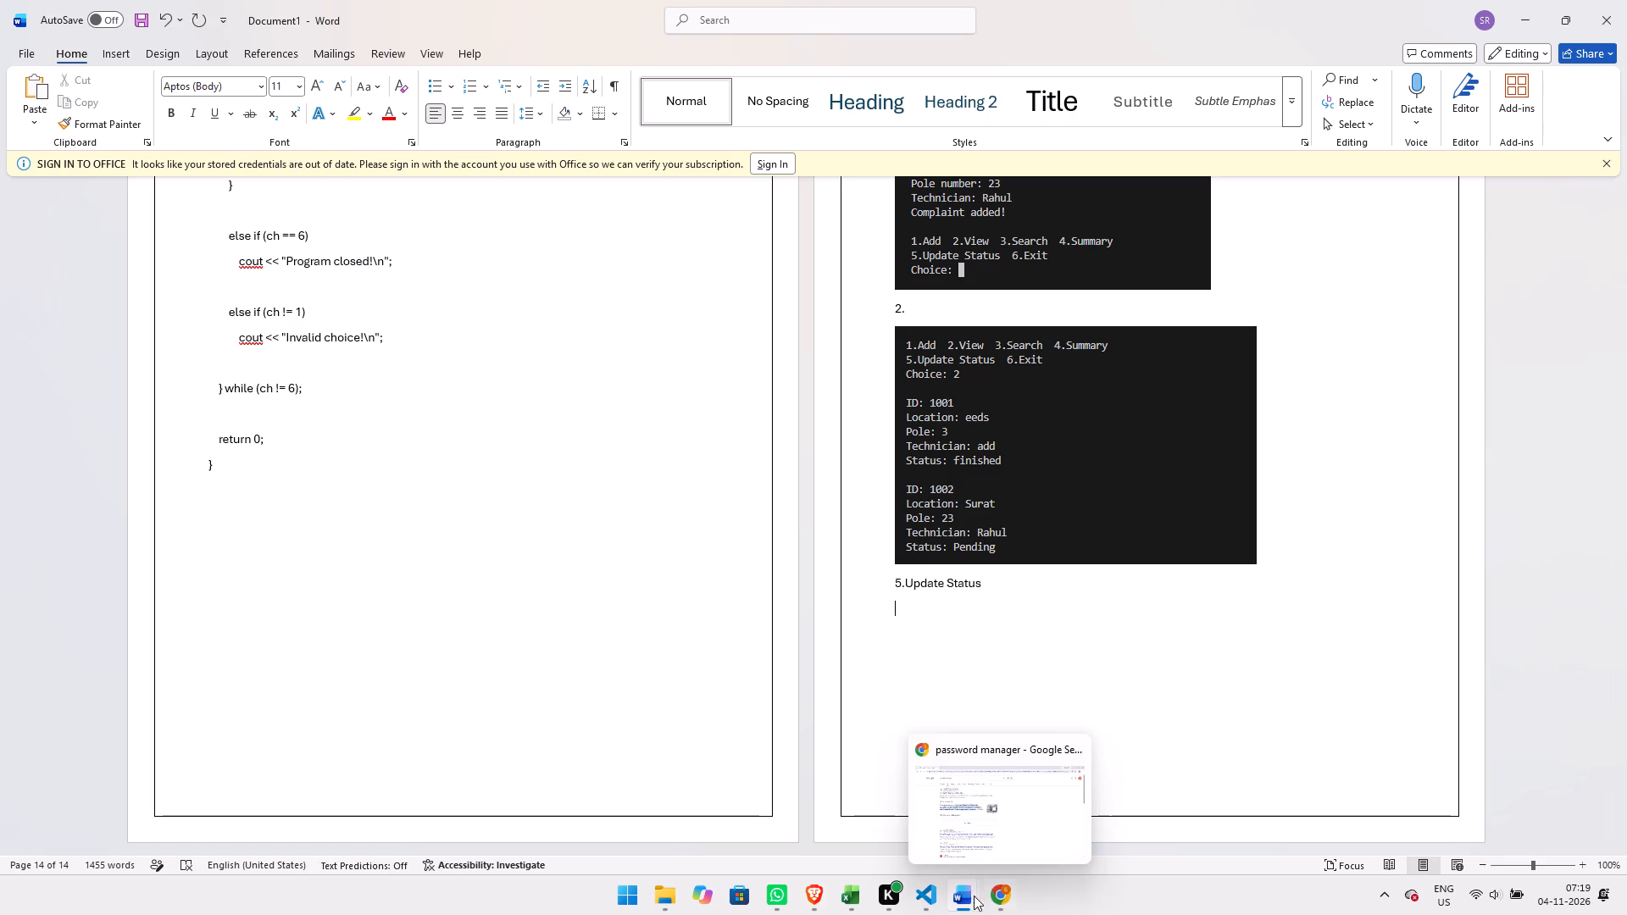
Switch to Visual Studio Code, choose option 5 (Update Status) in the running program and enter complaint ID 1002.
click(940, 903)
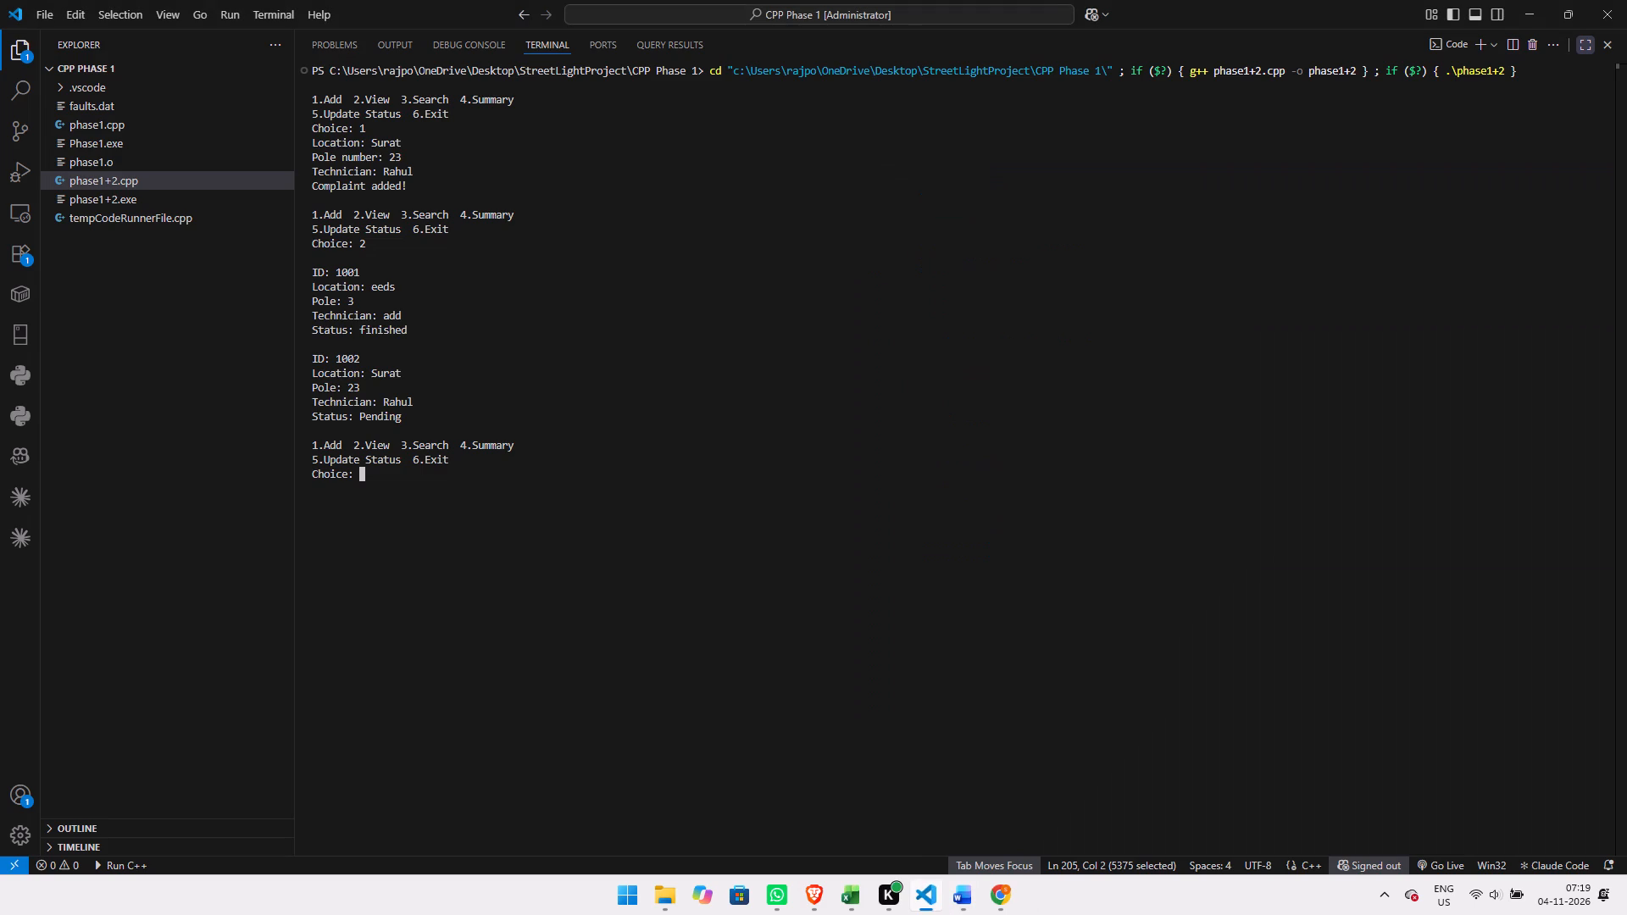
key(5)
key(Return)
text(1002)
key(Return)
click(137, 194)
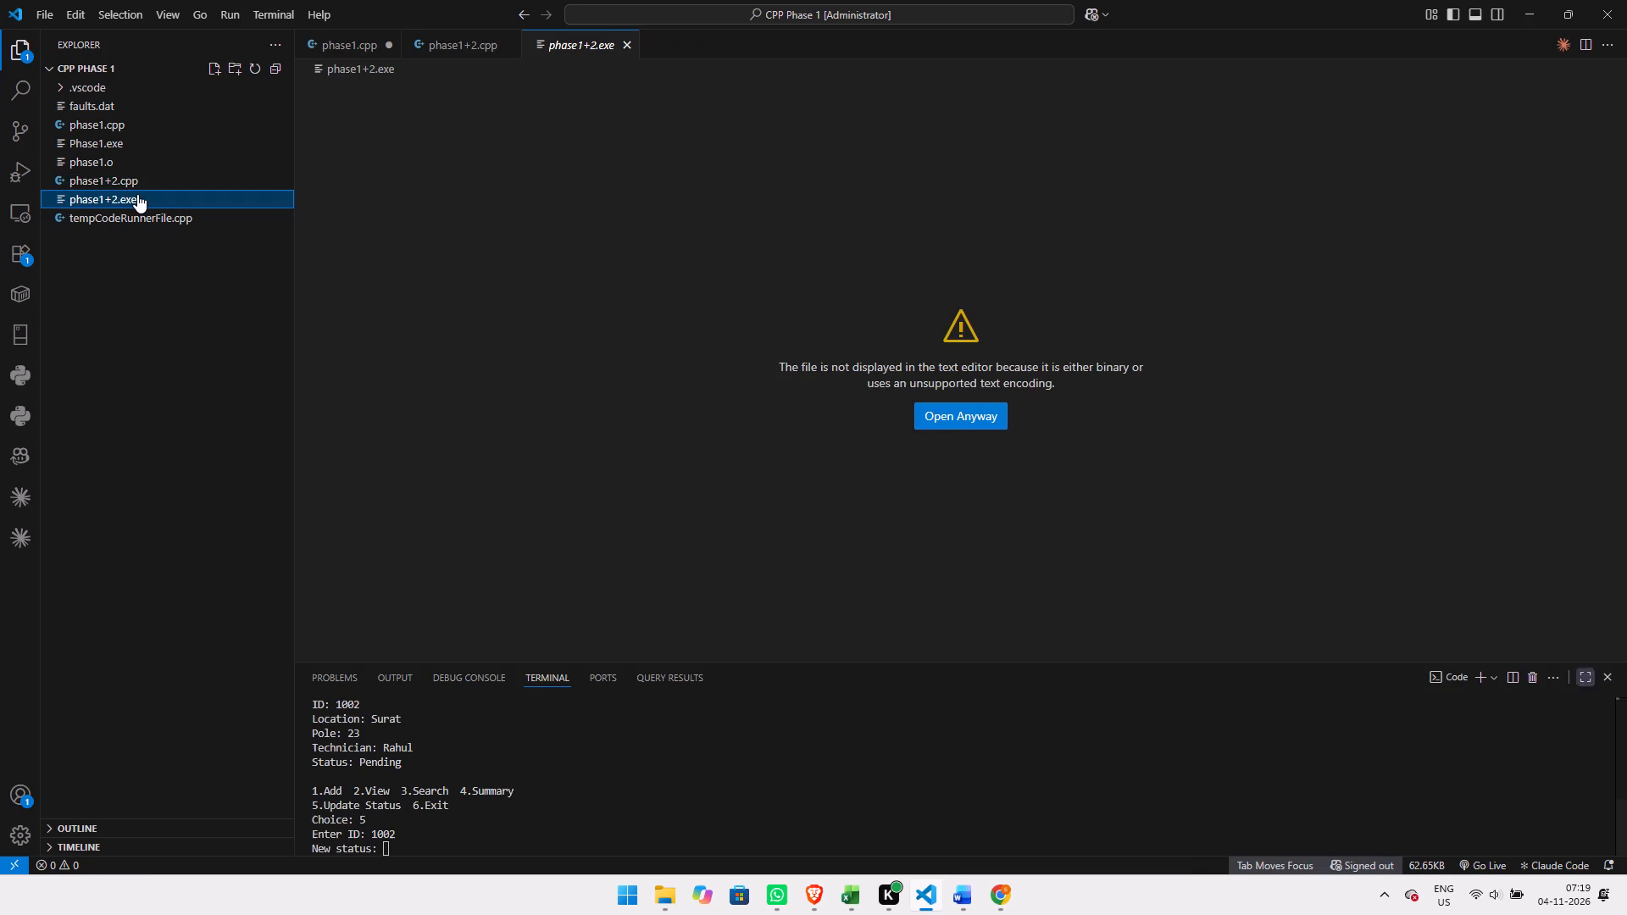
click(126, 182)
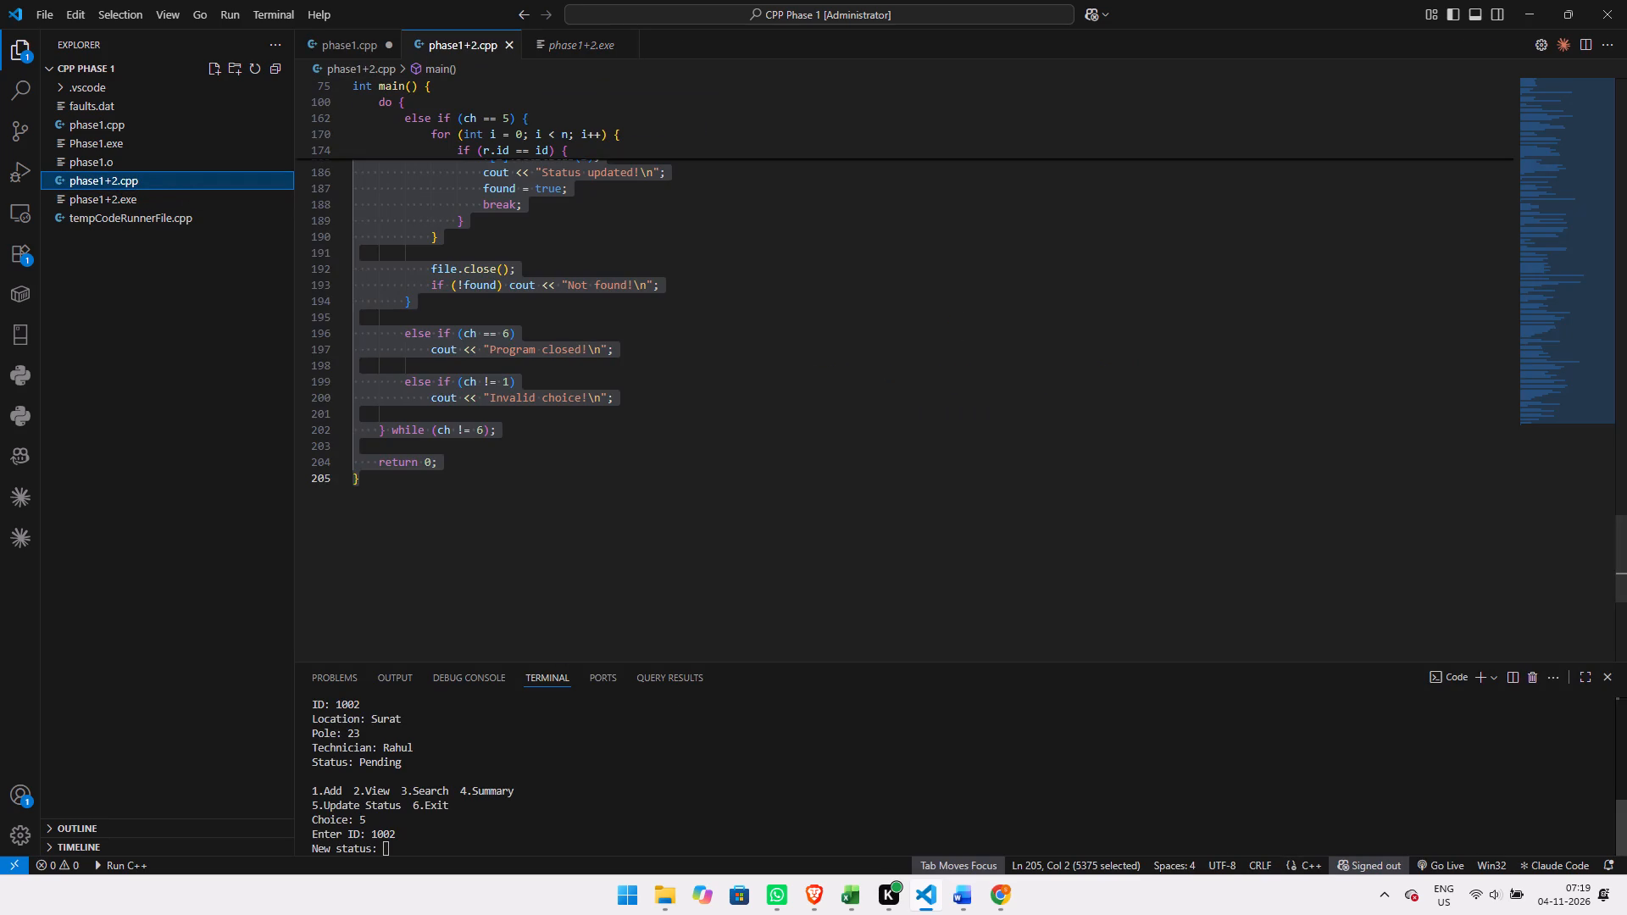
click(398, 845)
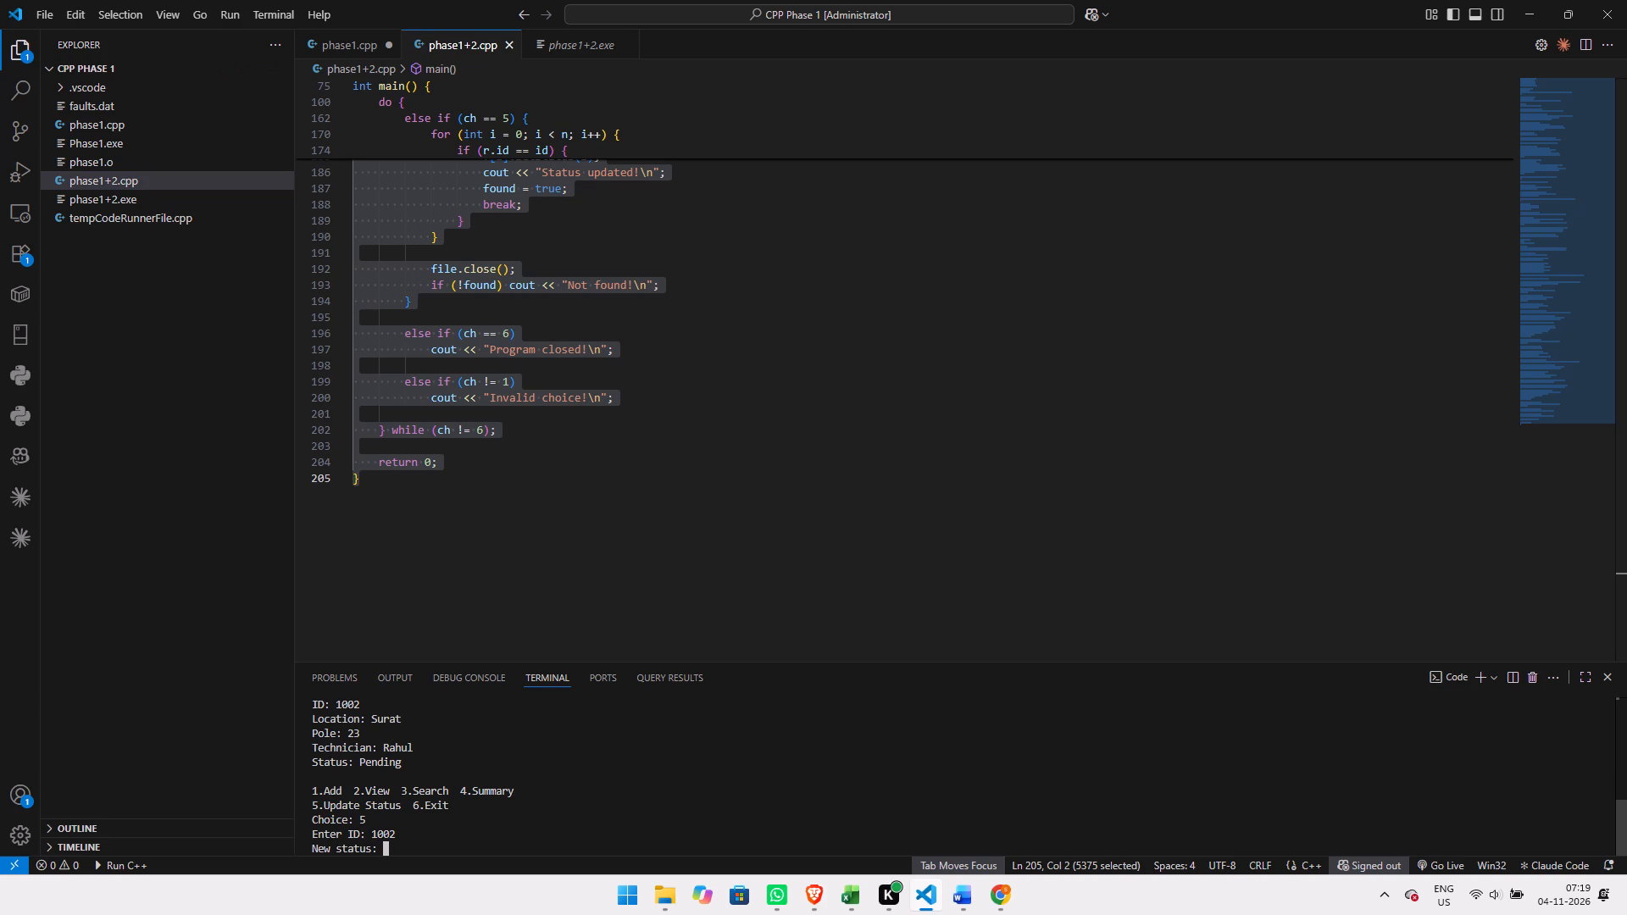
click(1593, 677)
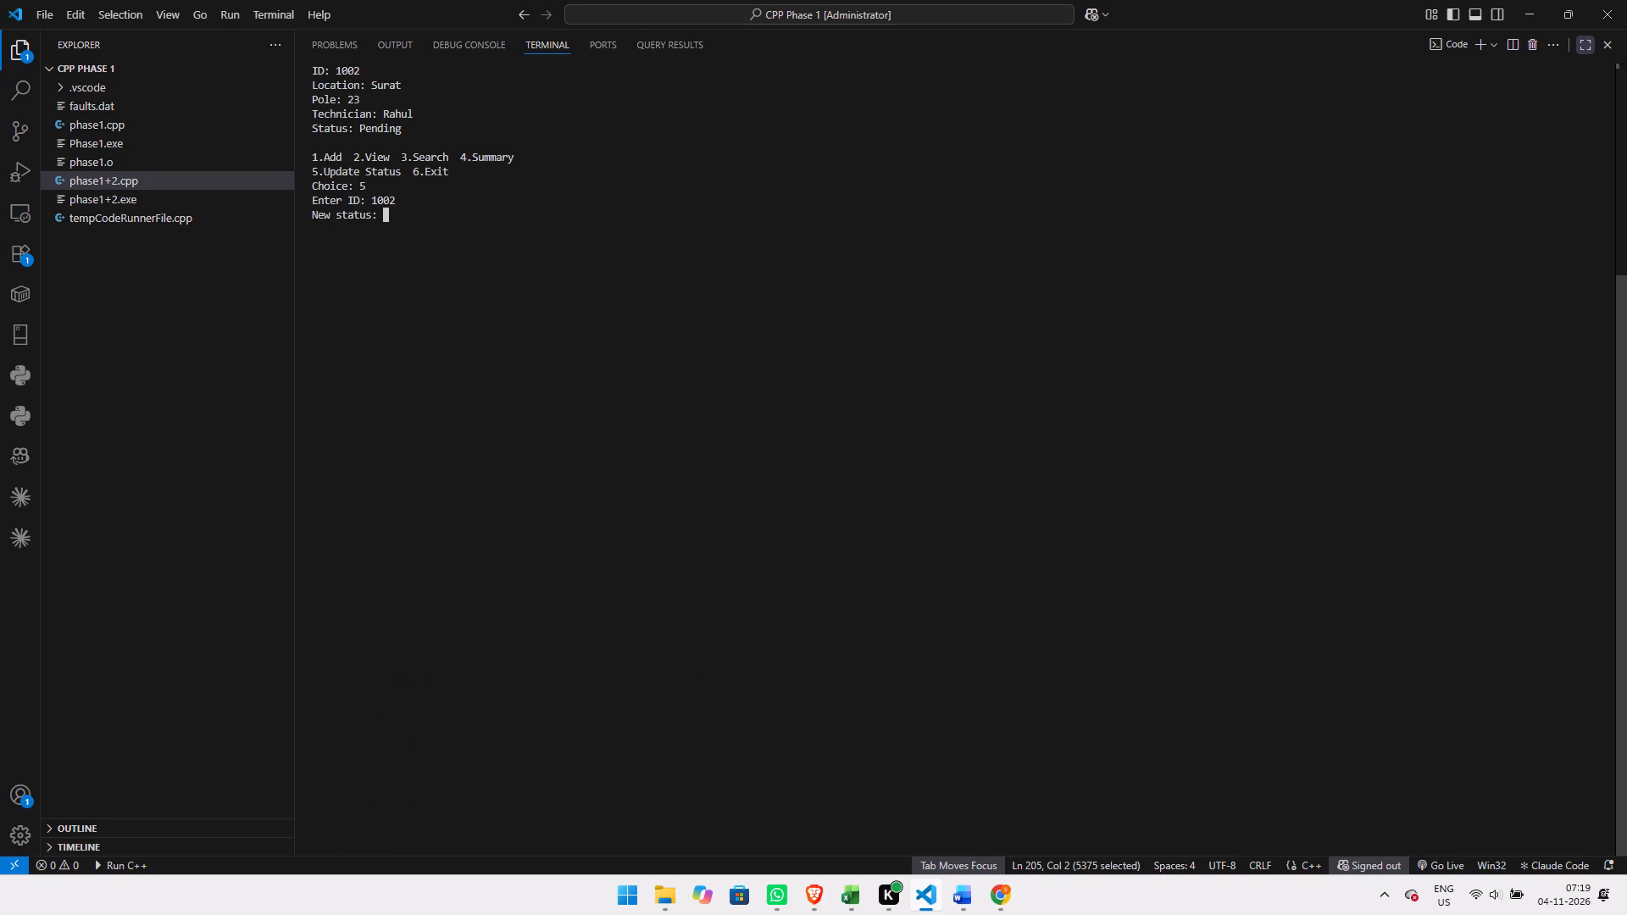
Enter "Complete" as the new status for complaint 1002 in the running program.
text(Co)
text(mplete)
key(Return)
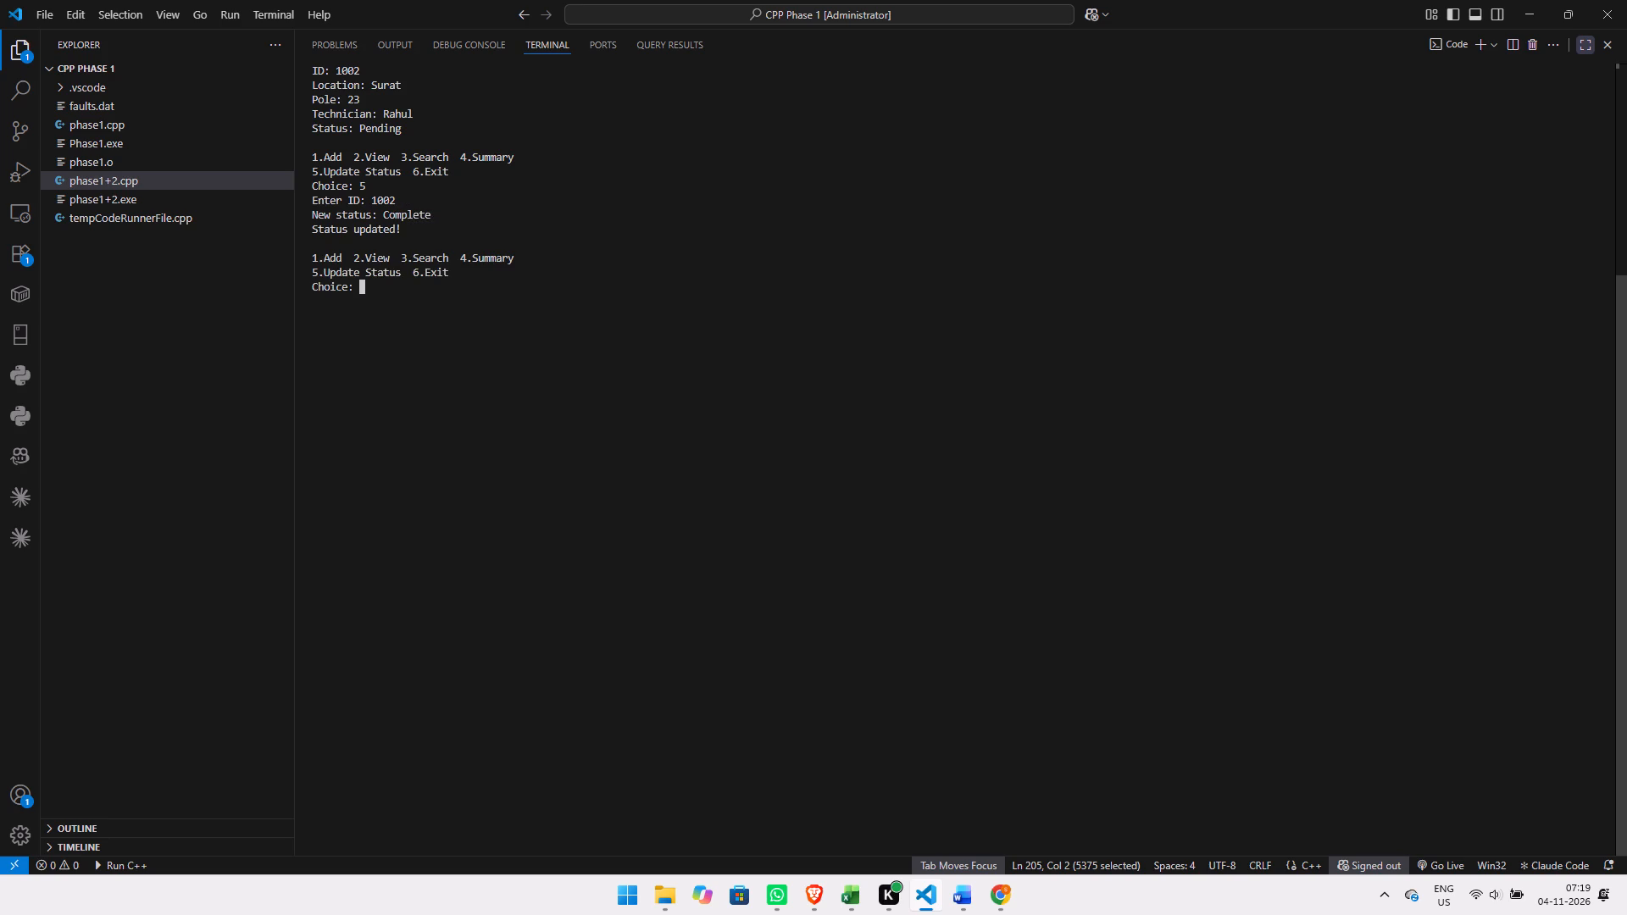
Capture a screenshot of the terminal region from the ID 1002 record through the "Status updated!" line of the option 5 run.
scroll(558, 255, up, 1)
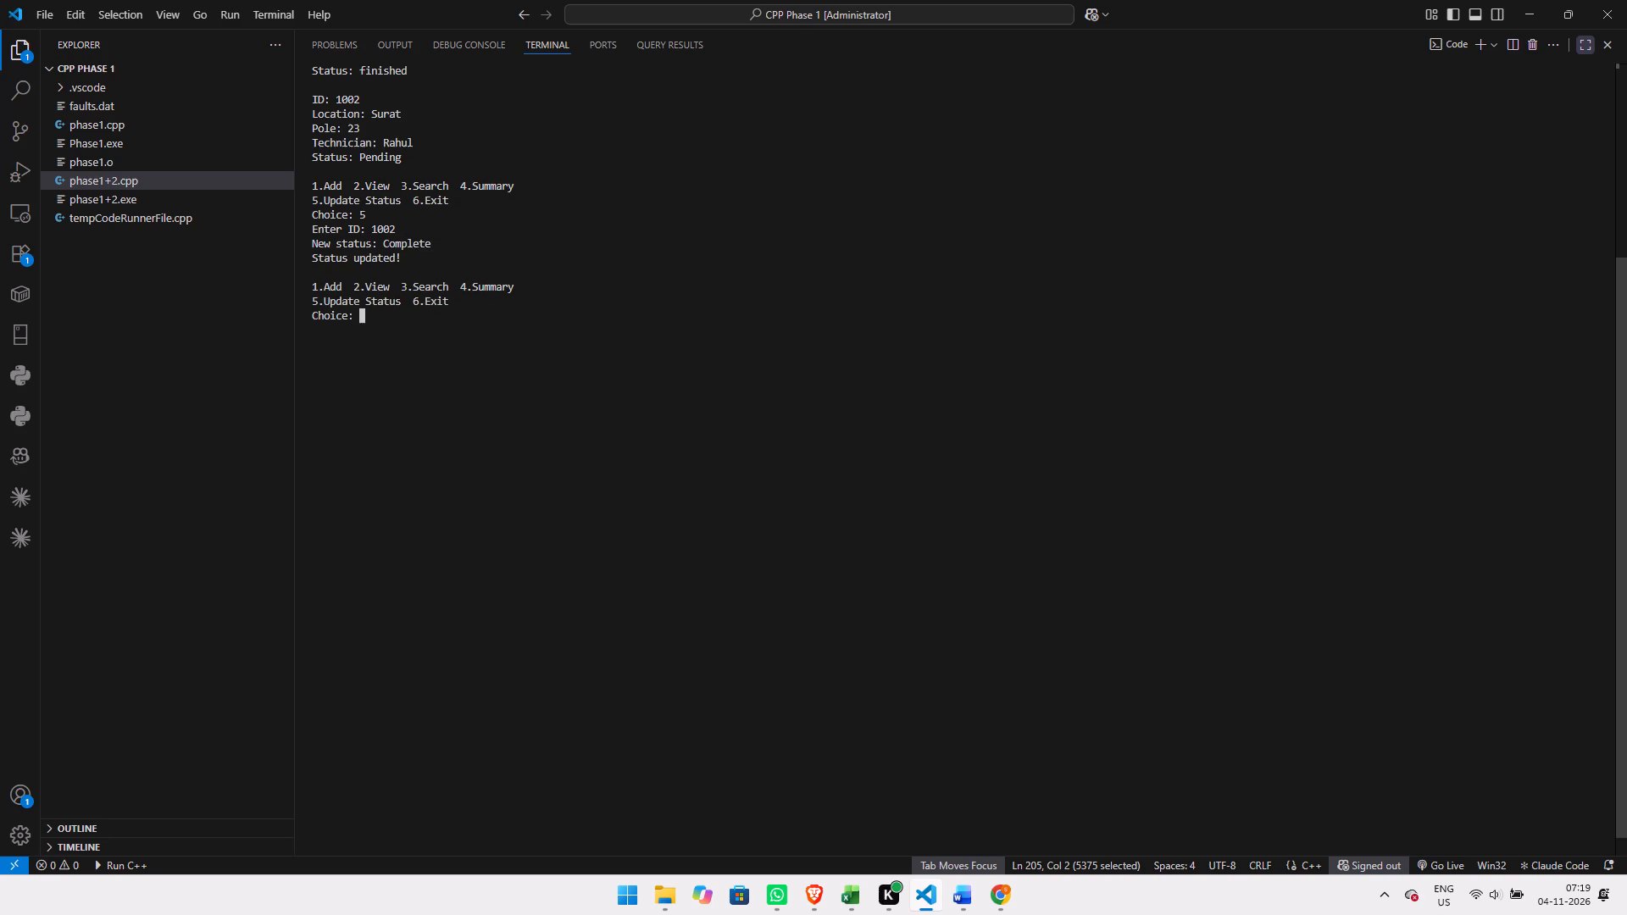
scroll(558, 255, up, 5)
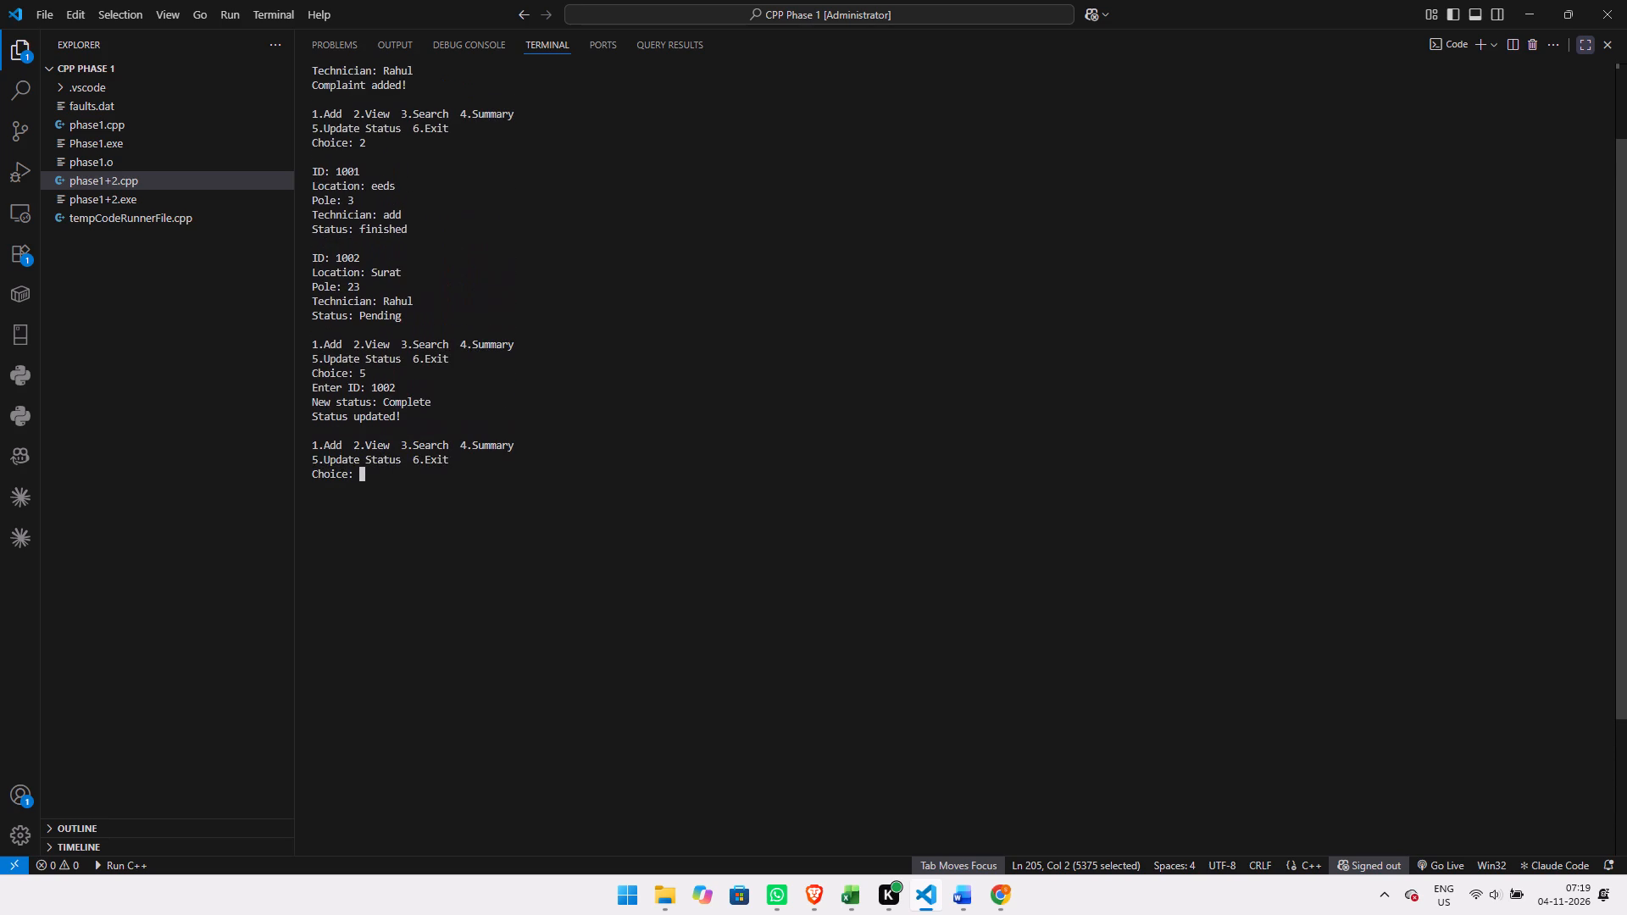
key(shift+super+s)
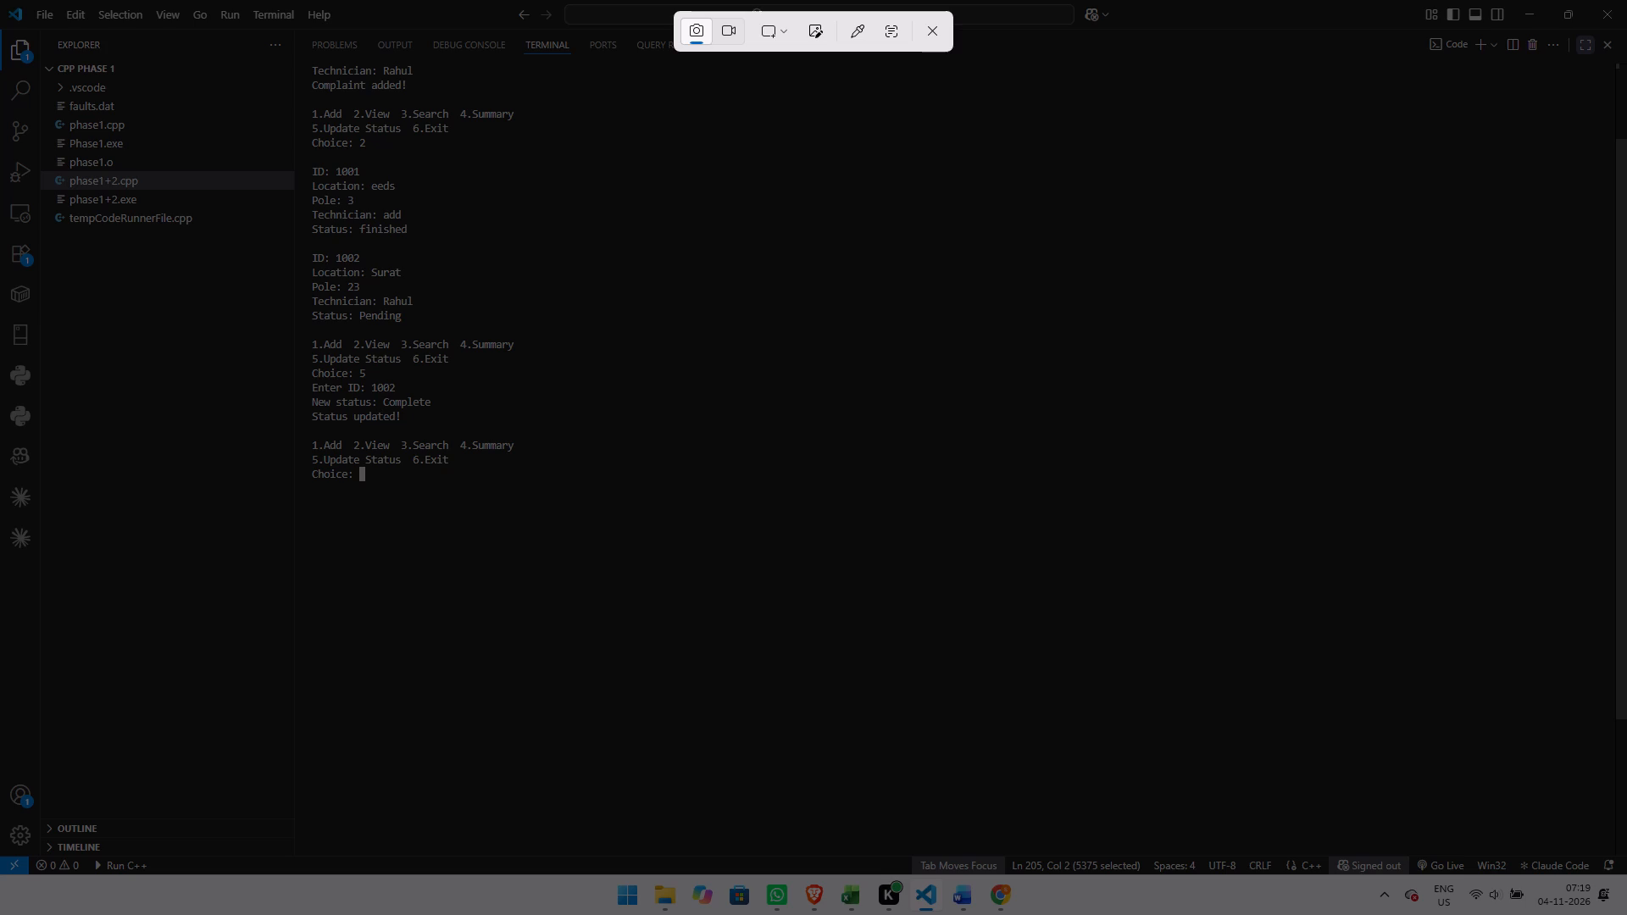
drag(302, 246, 570, 429)
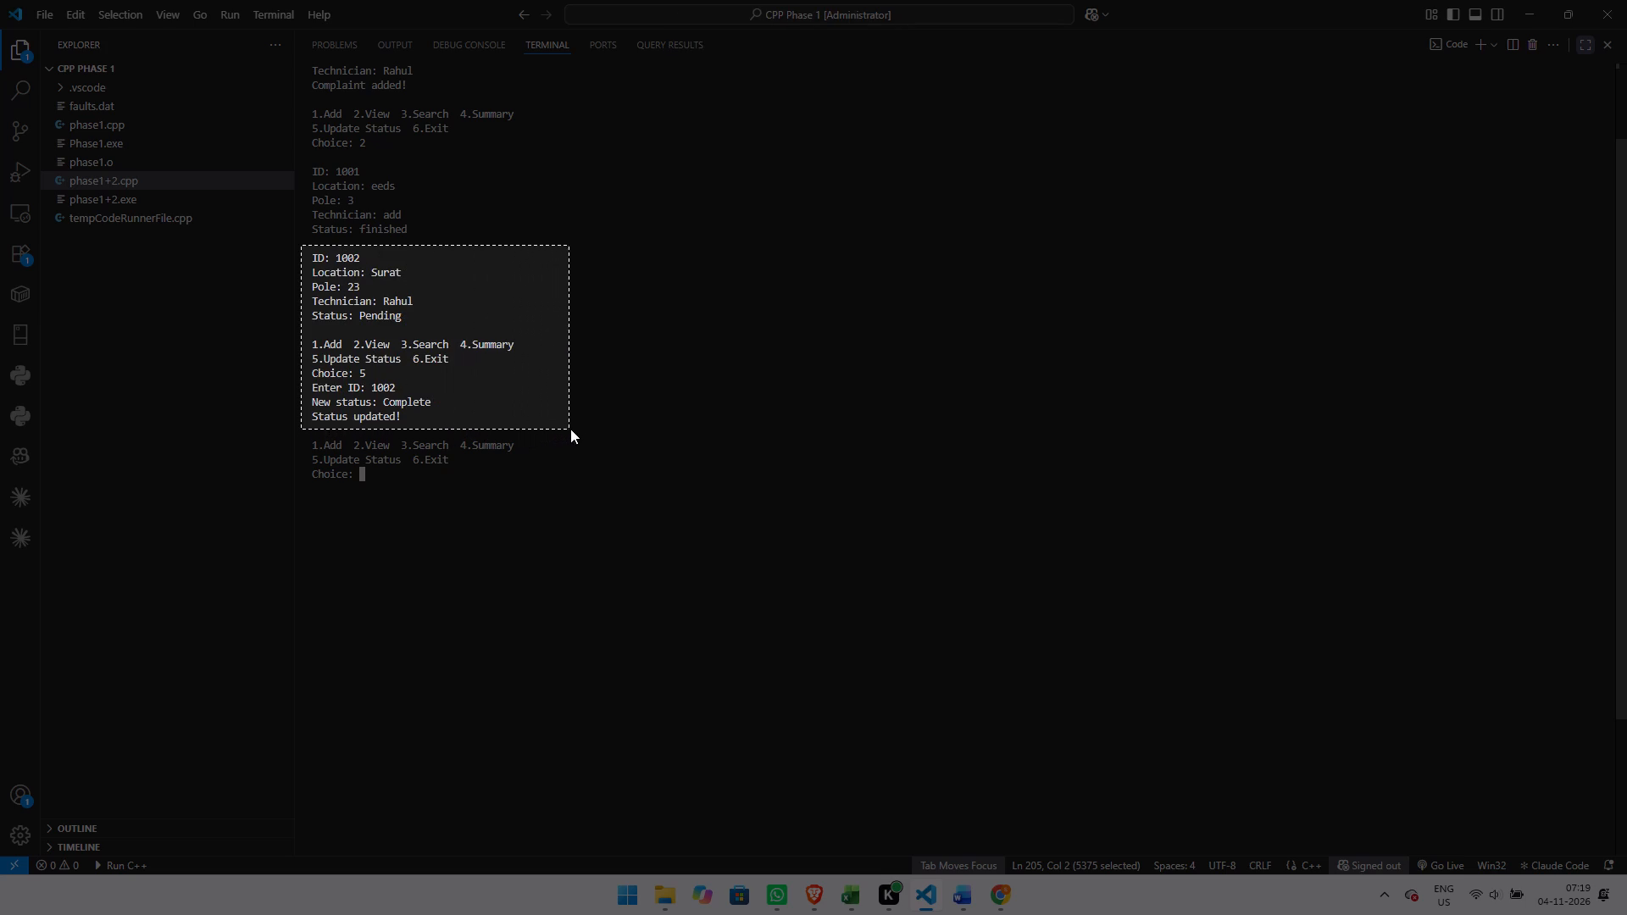
drag(570, 429, 577, 429)
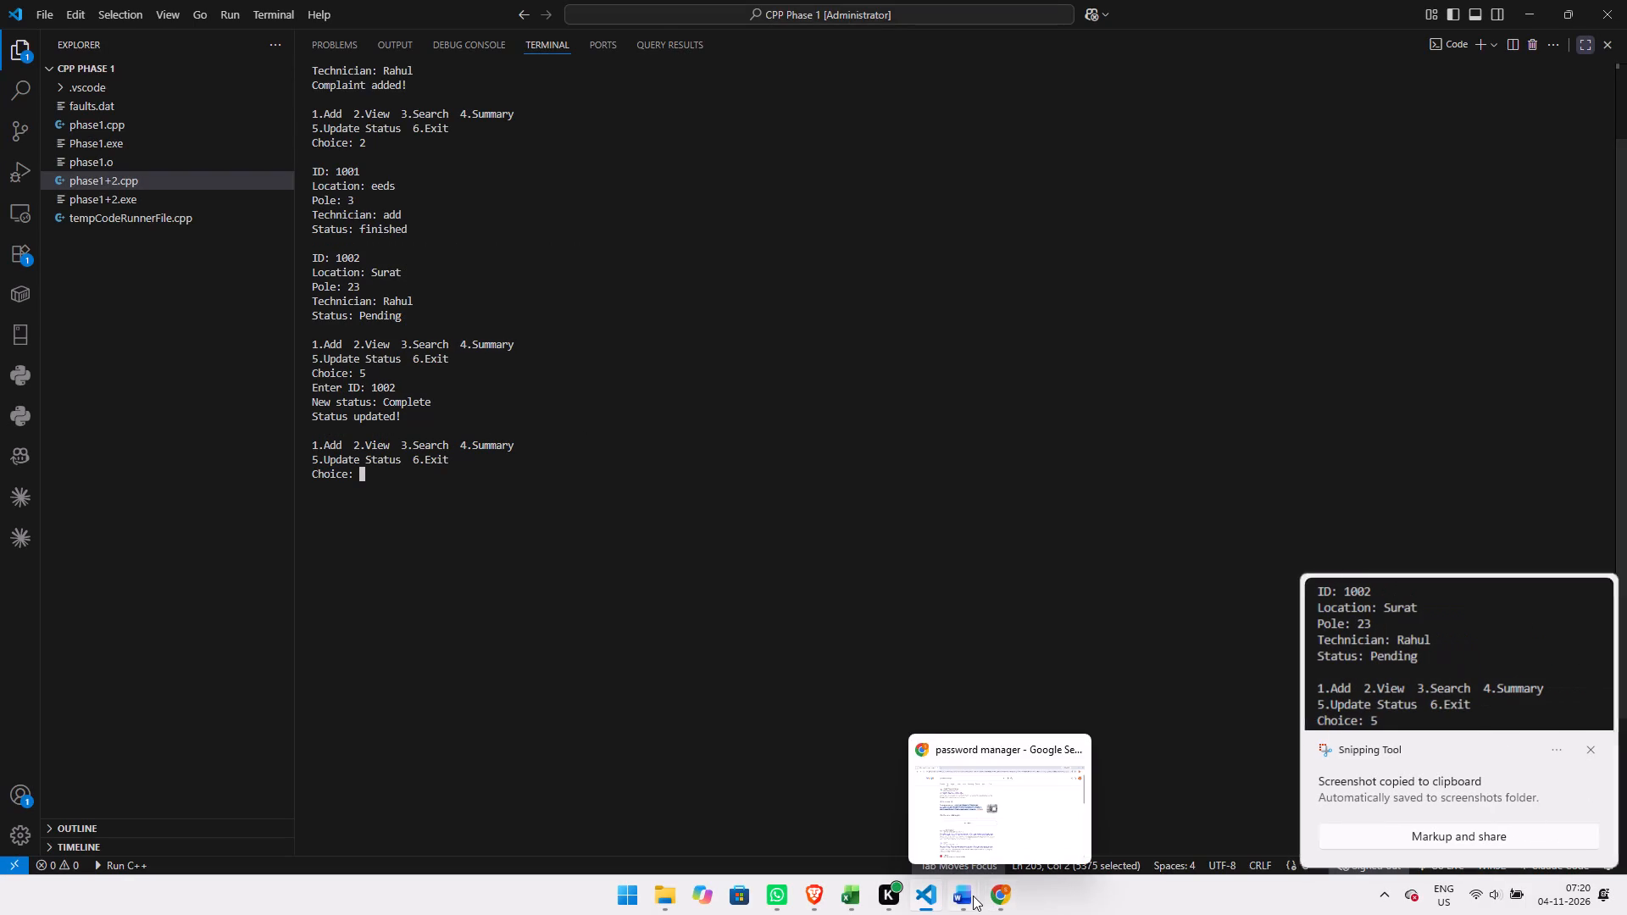
Switch to Document1 in Word and paste the captured screenshot below the "5.Update Status" line.
click(973, 896)
click(1047, 804)
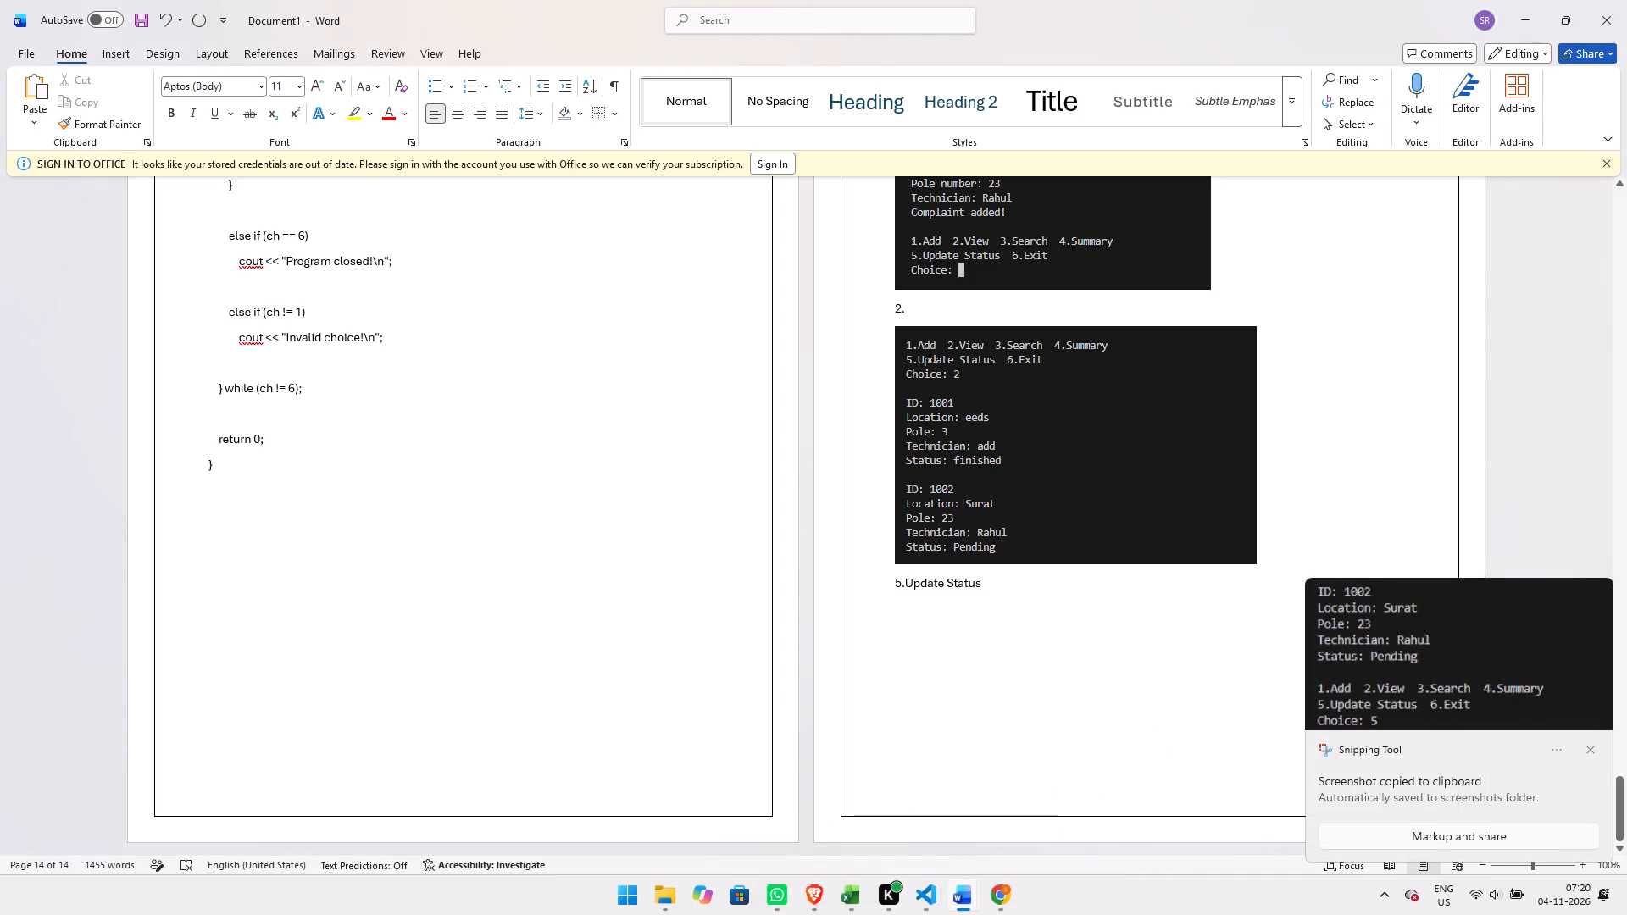
key(ctrl+v)
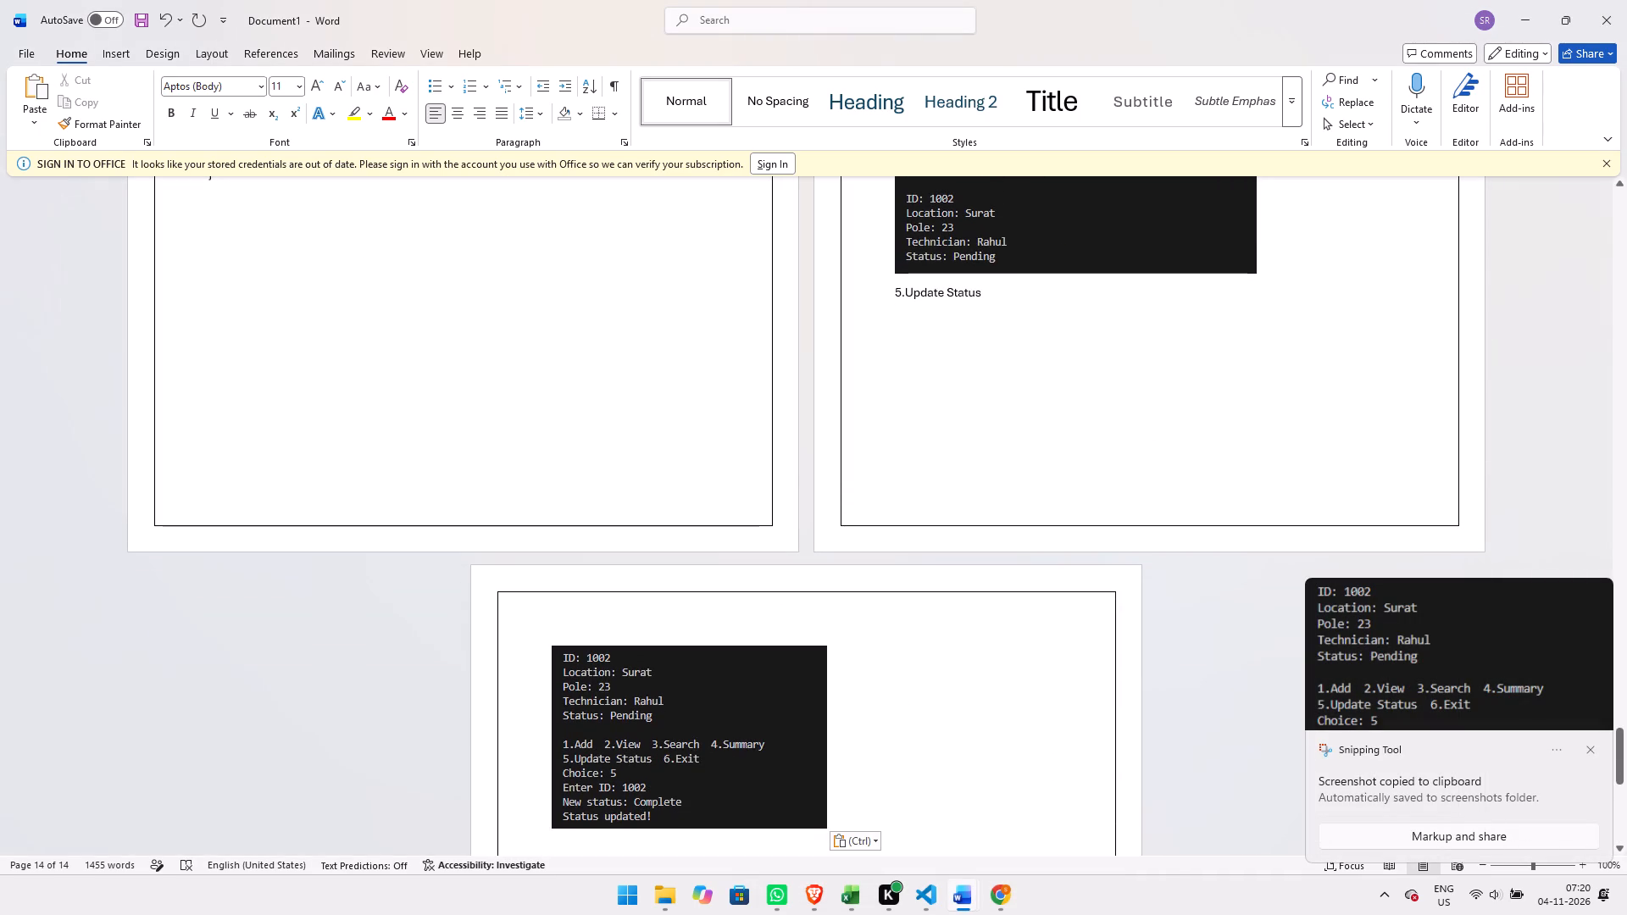
Reduce the height of the pasted Update Status screenshot so it fits on the same page as its label.
click(708, 726)
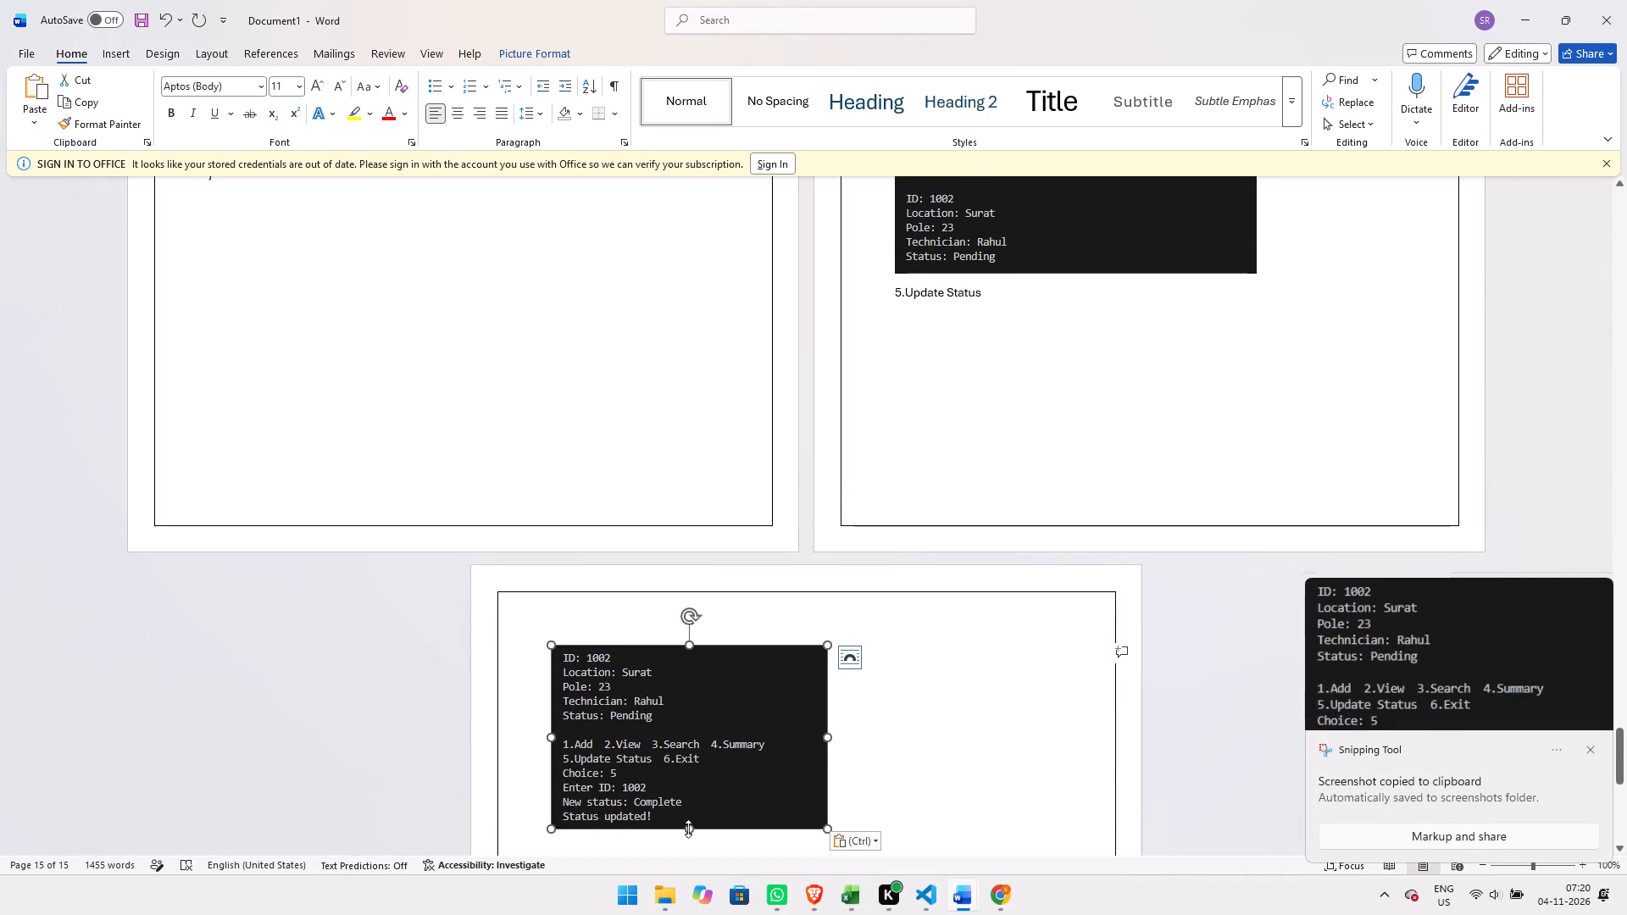
drag(688, 829, 690, 807)
drag(690, 807, 691, 790)
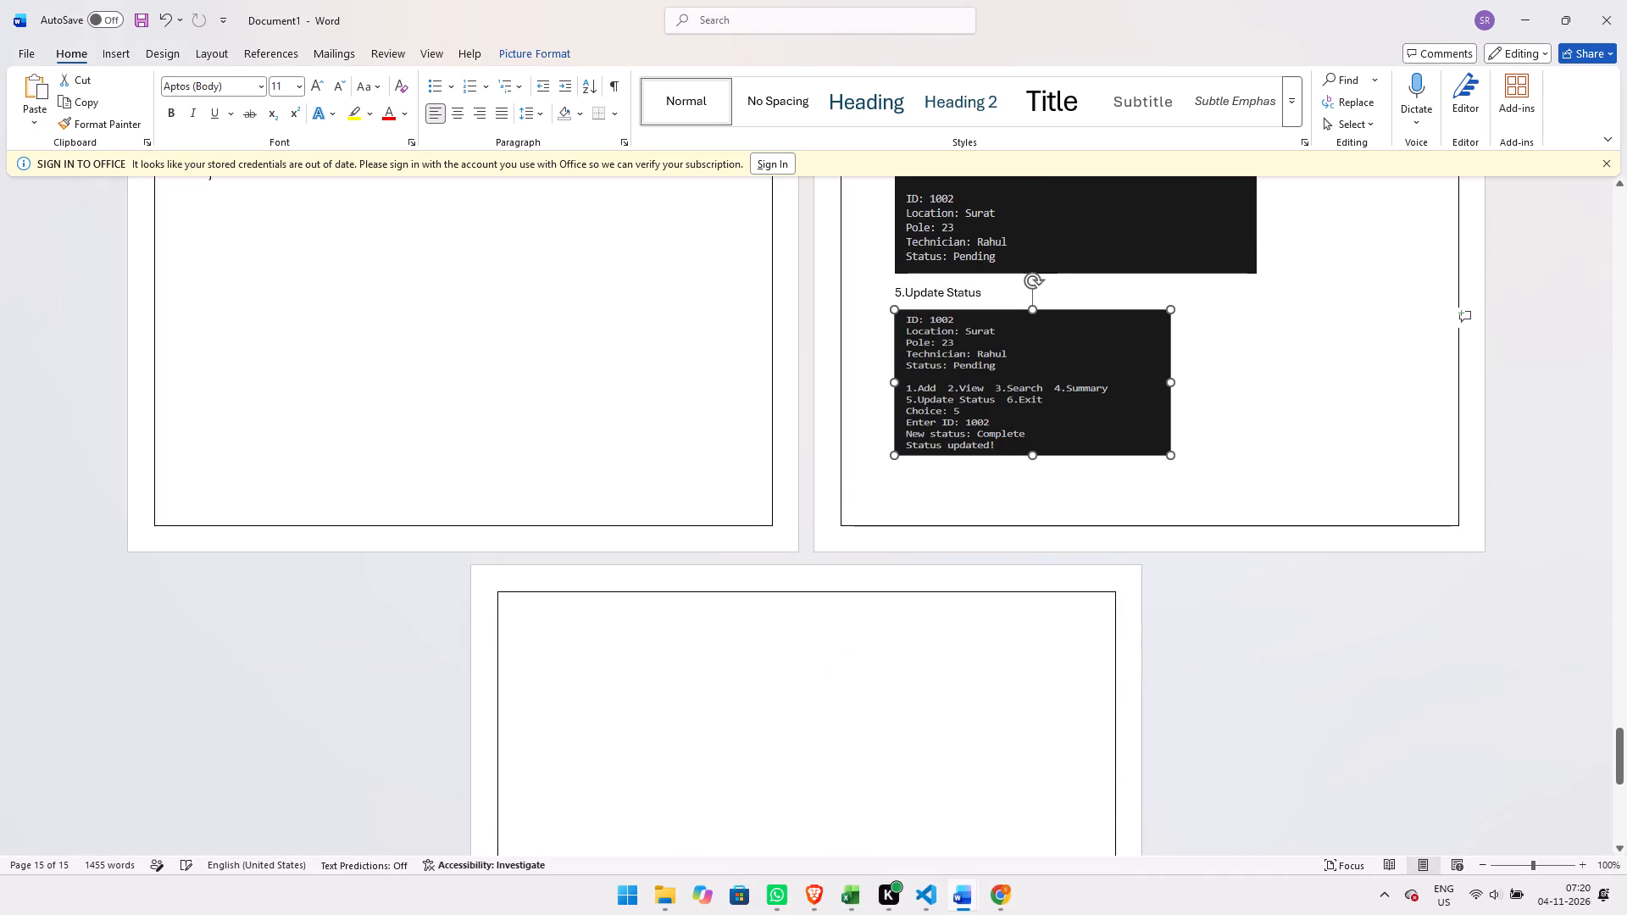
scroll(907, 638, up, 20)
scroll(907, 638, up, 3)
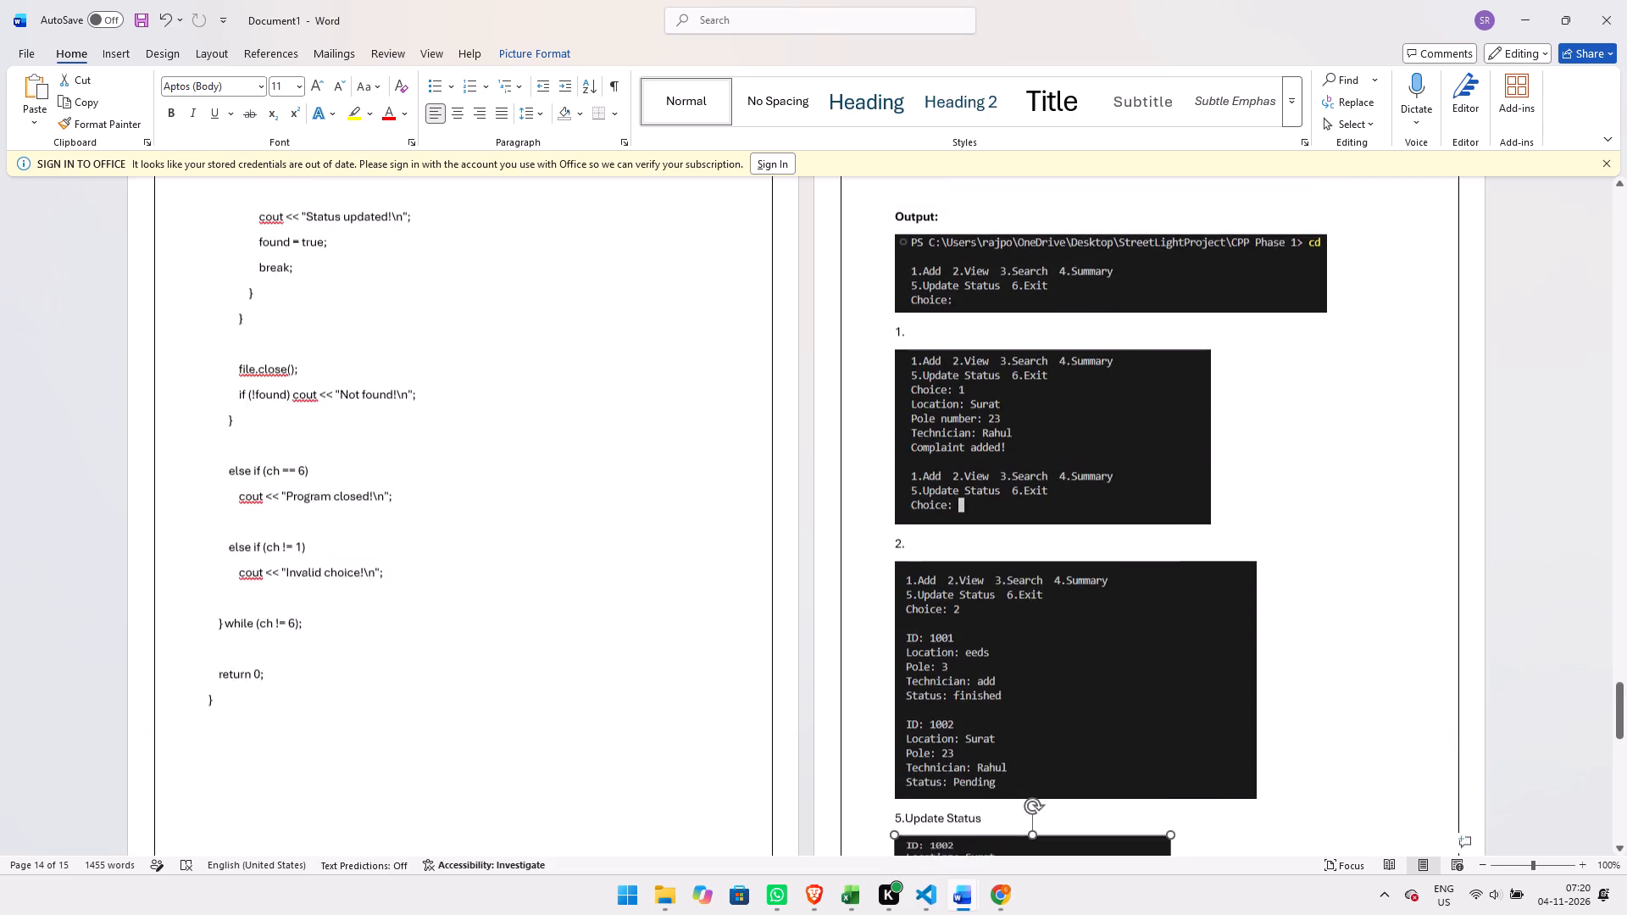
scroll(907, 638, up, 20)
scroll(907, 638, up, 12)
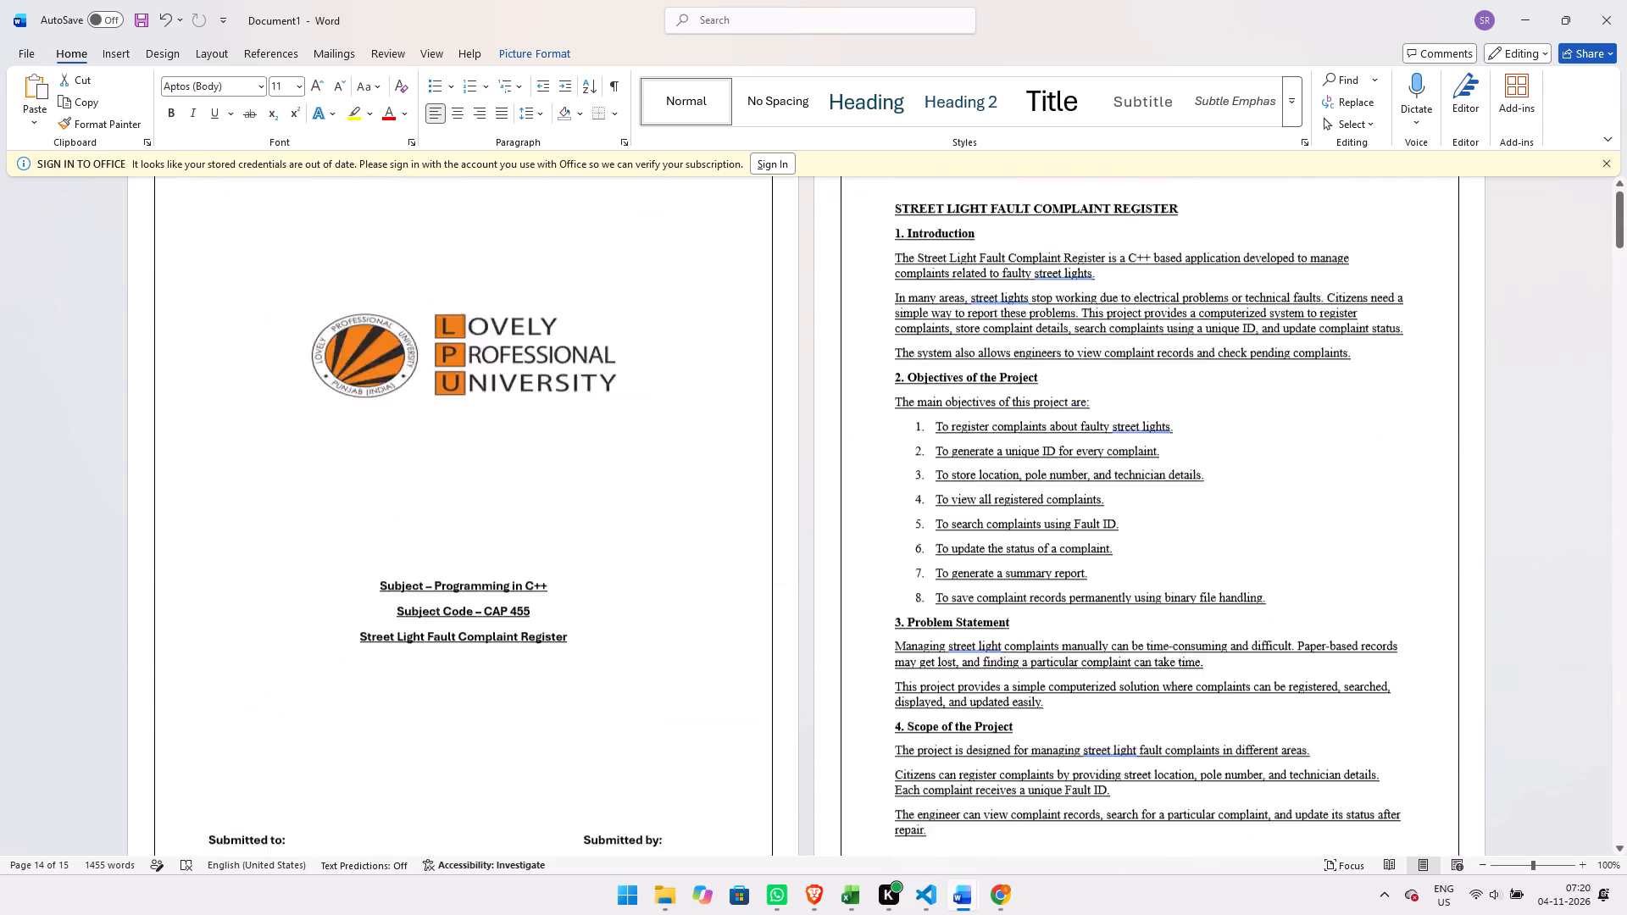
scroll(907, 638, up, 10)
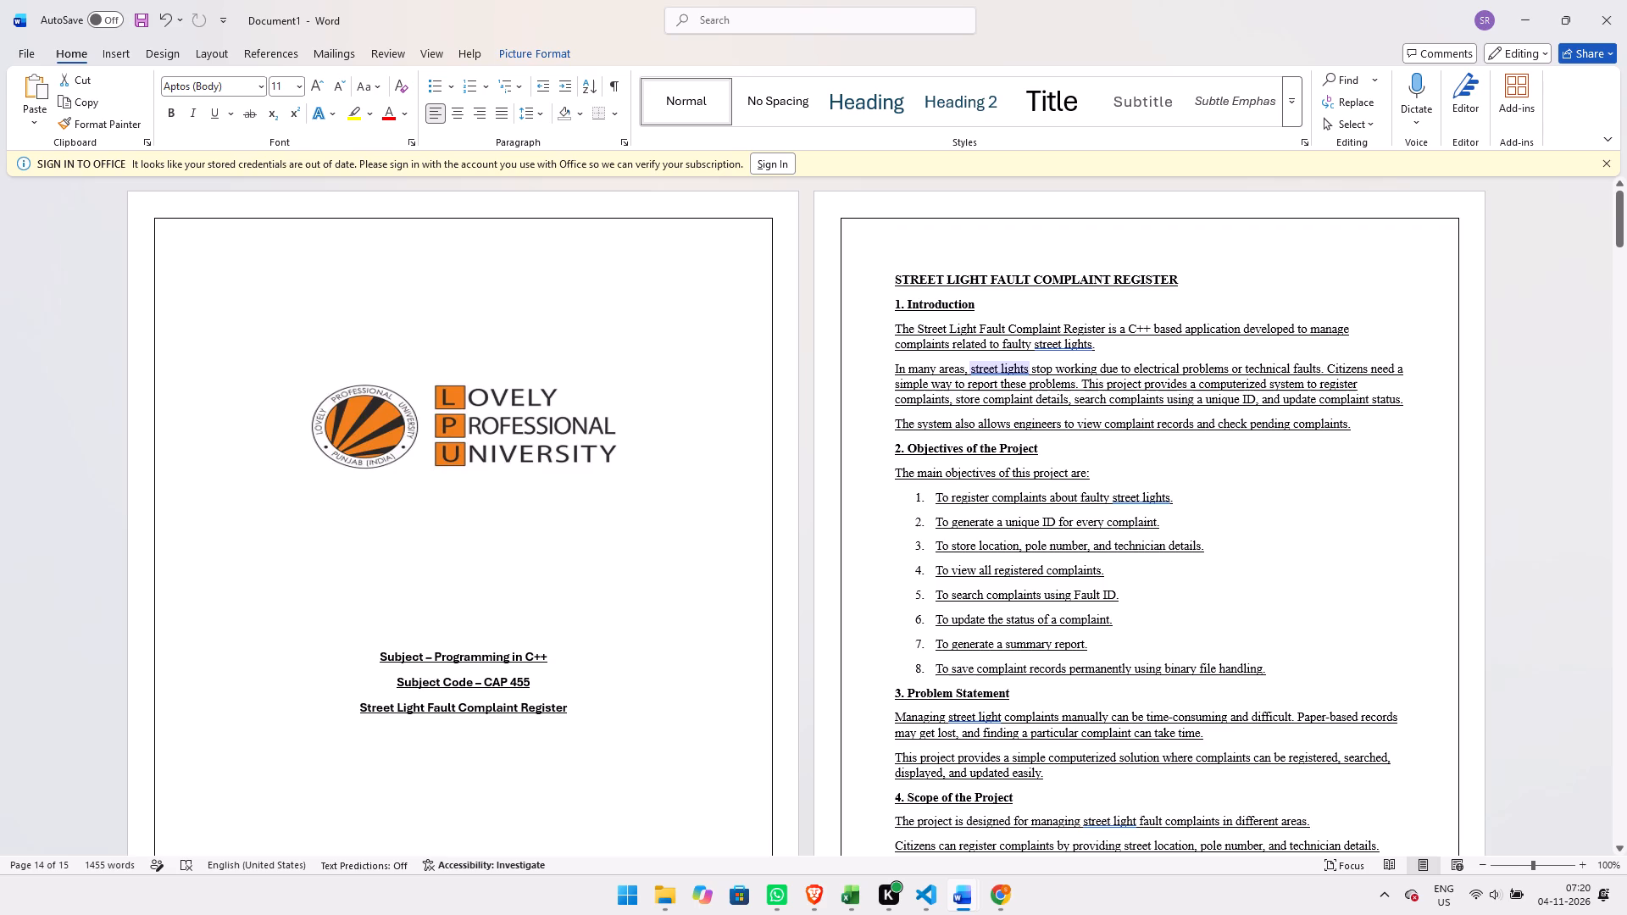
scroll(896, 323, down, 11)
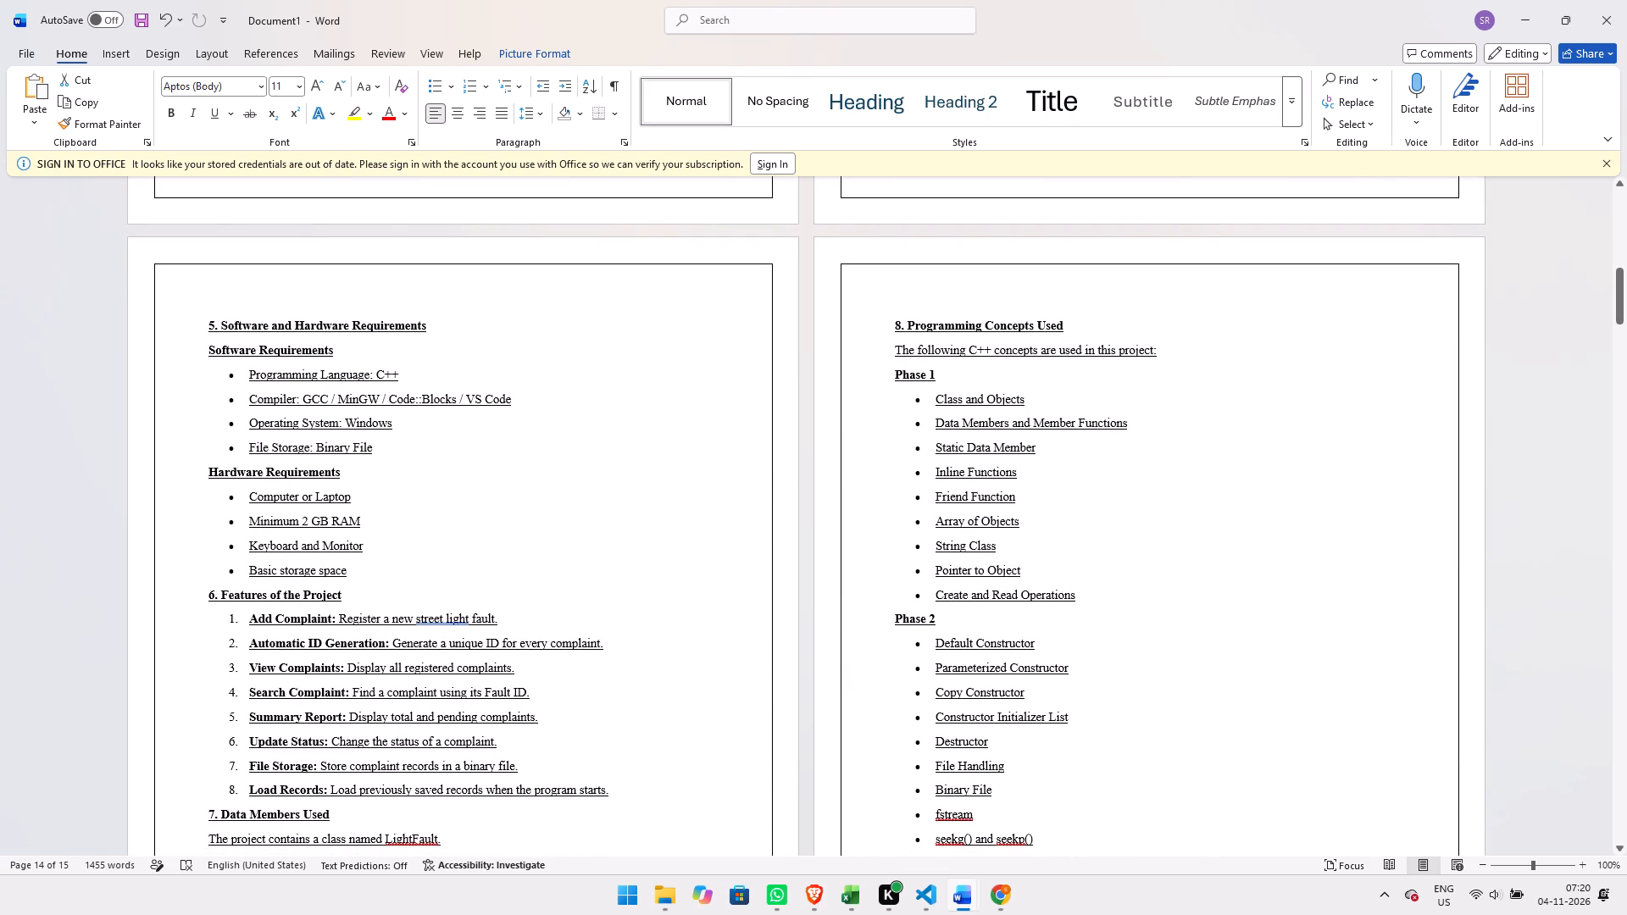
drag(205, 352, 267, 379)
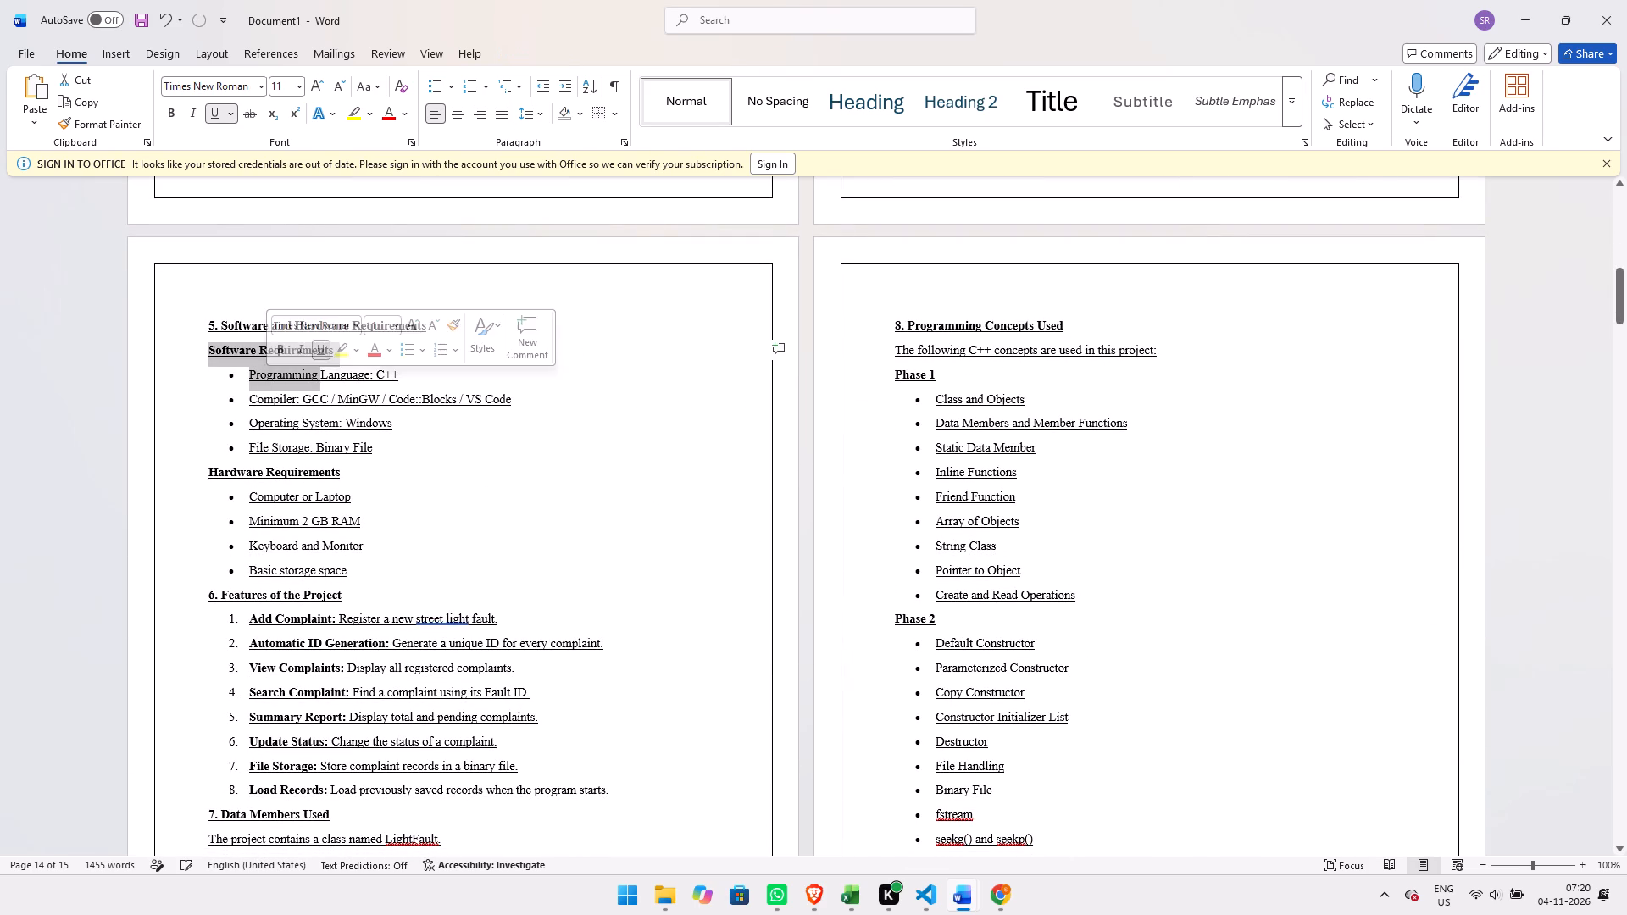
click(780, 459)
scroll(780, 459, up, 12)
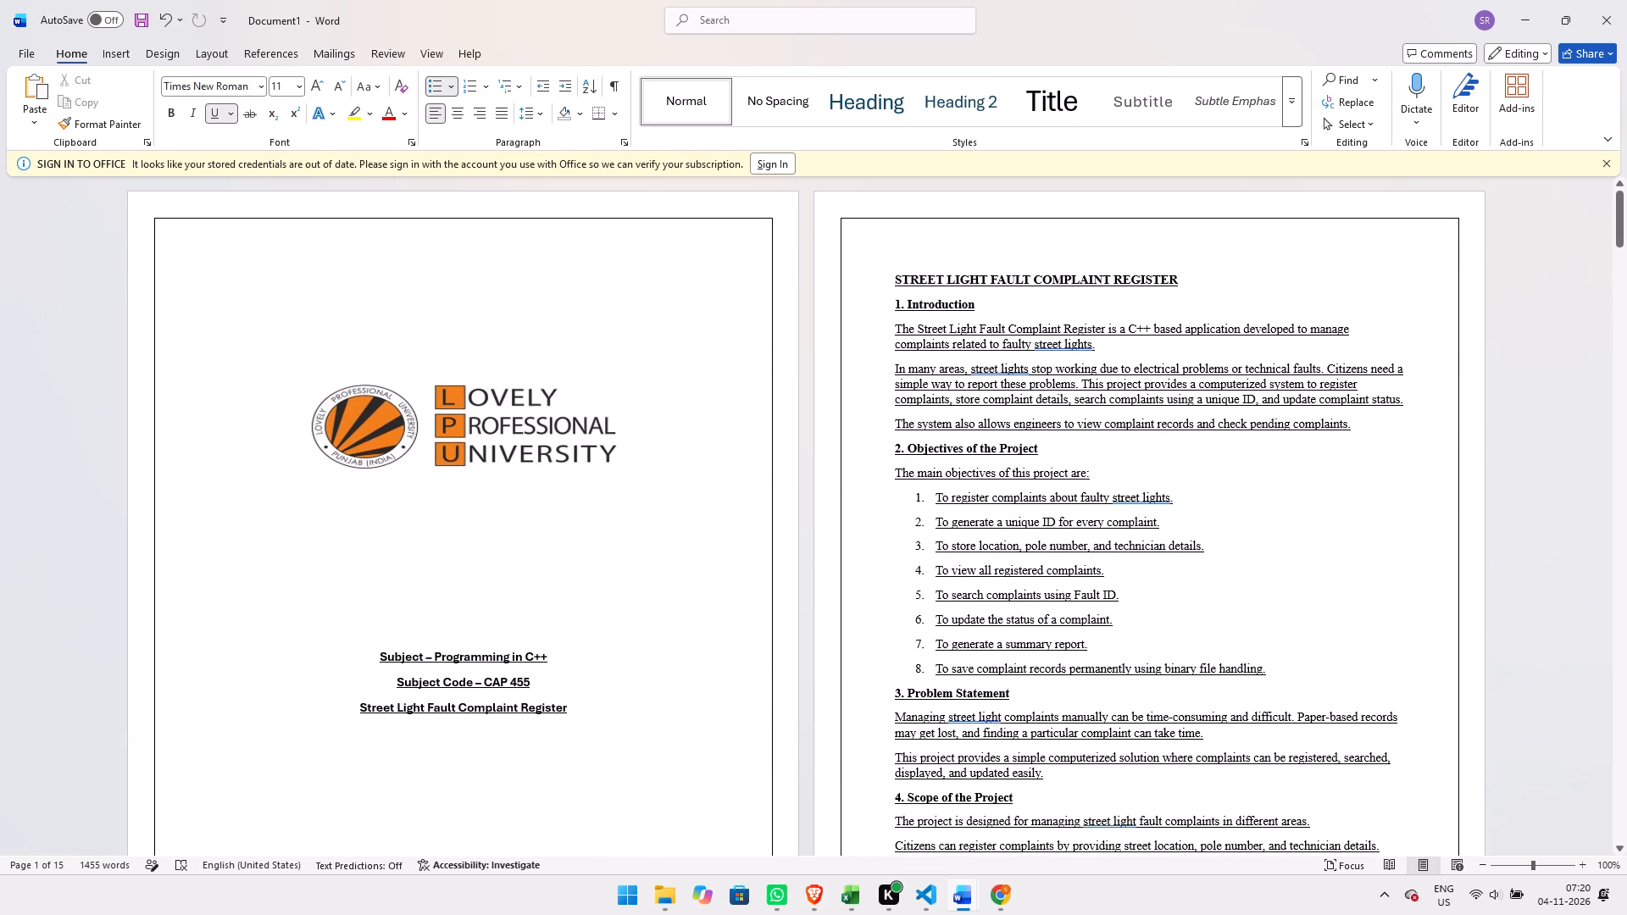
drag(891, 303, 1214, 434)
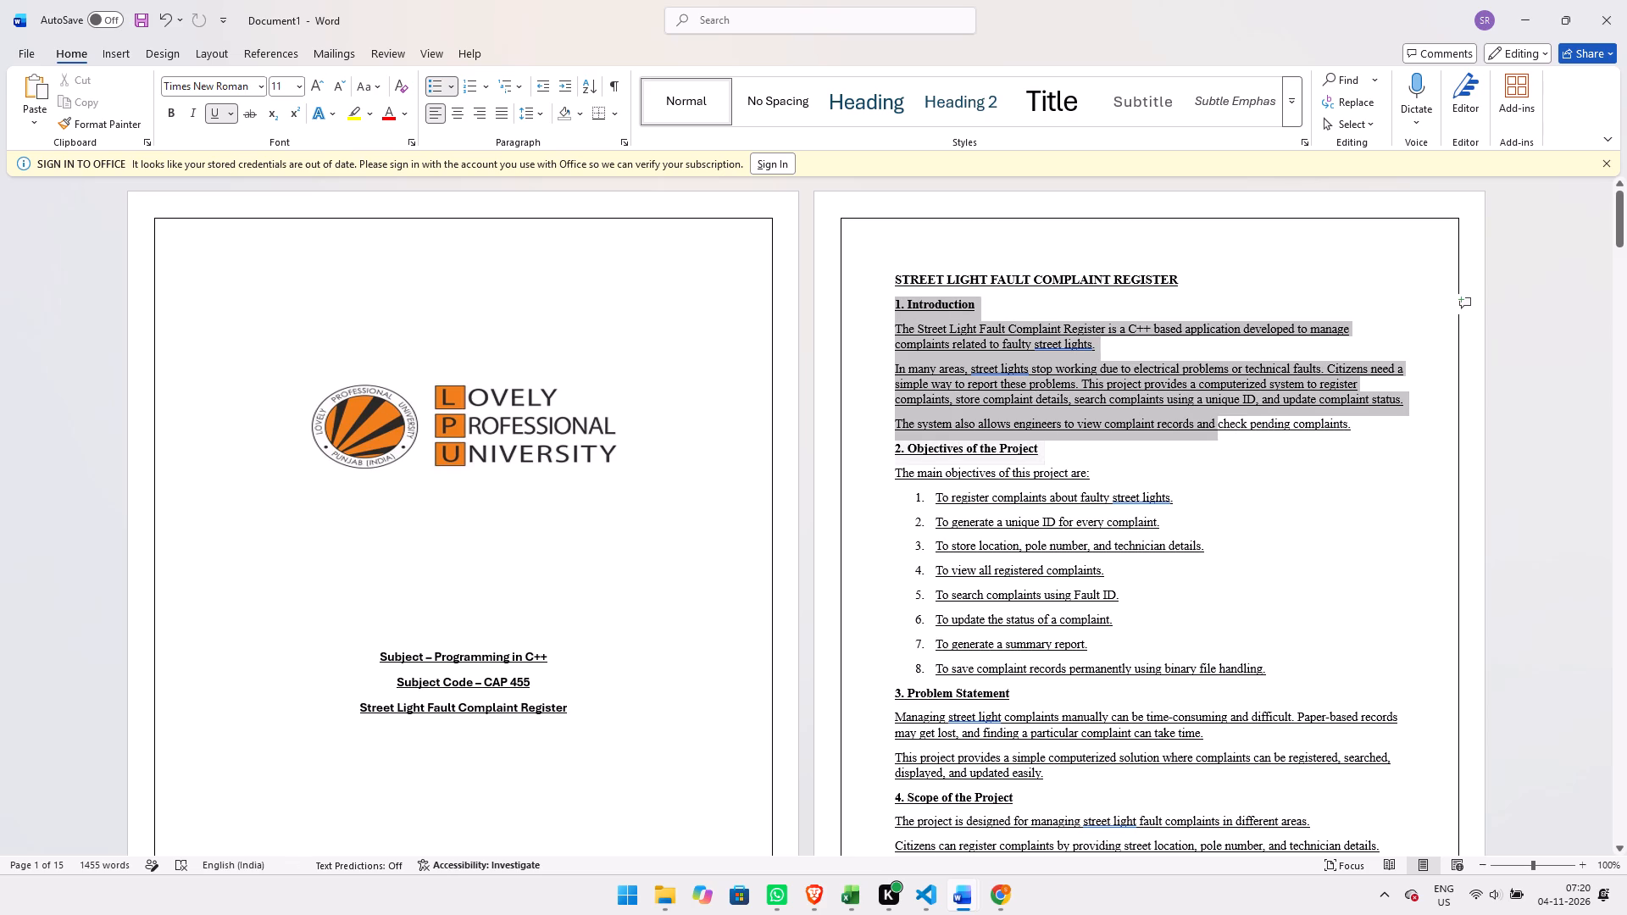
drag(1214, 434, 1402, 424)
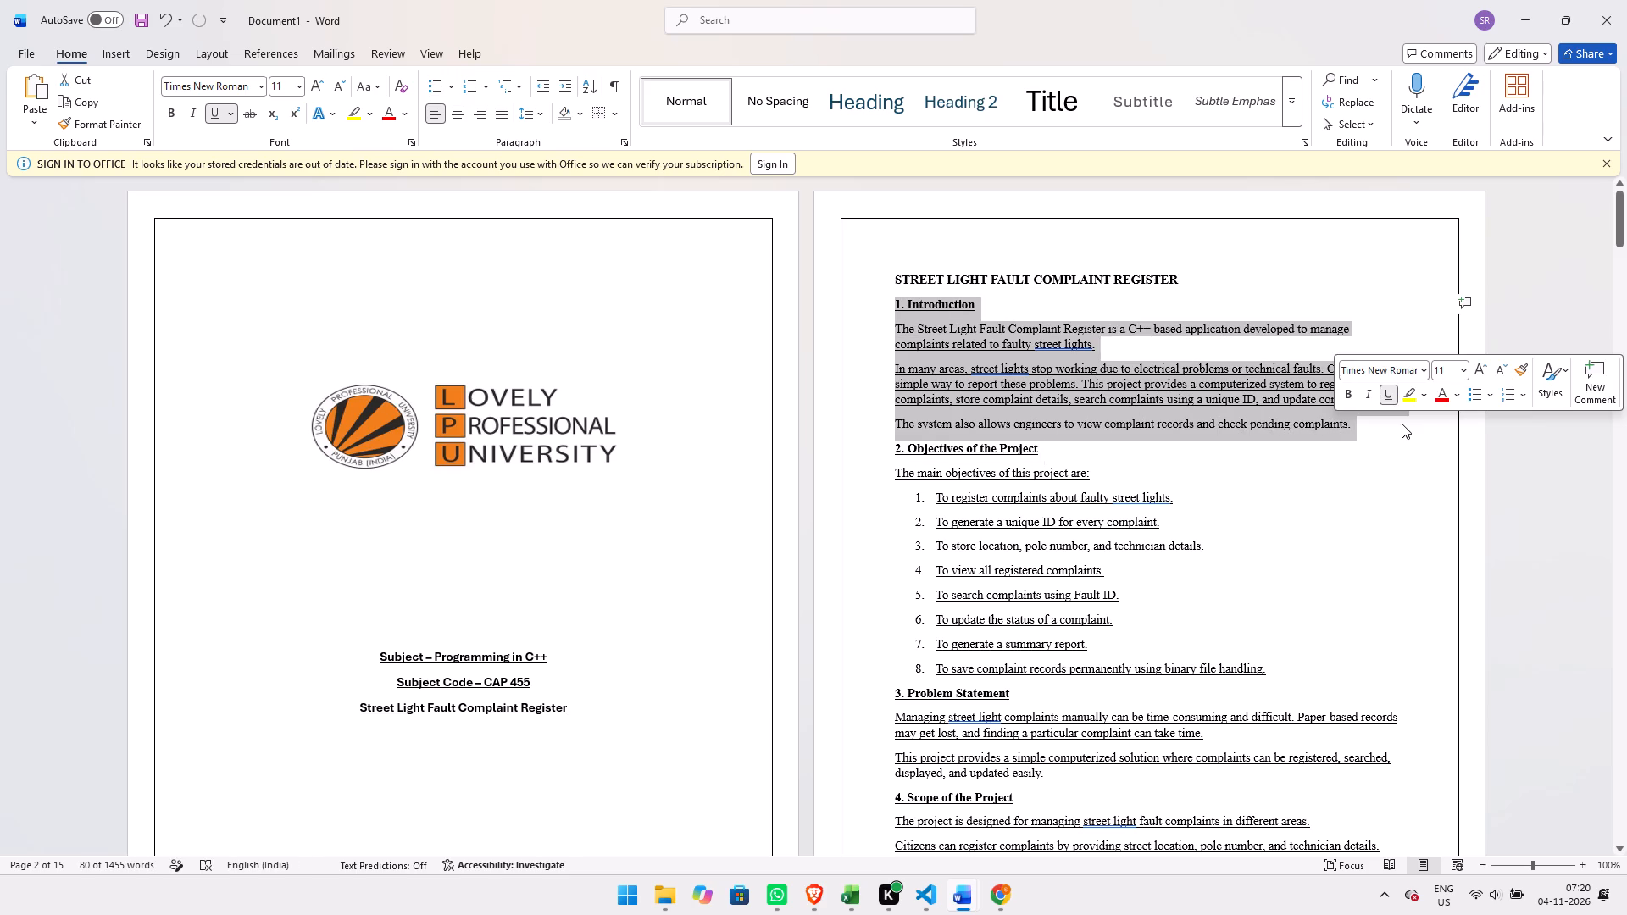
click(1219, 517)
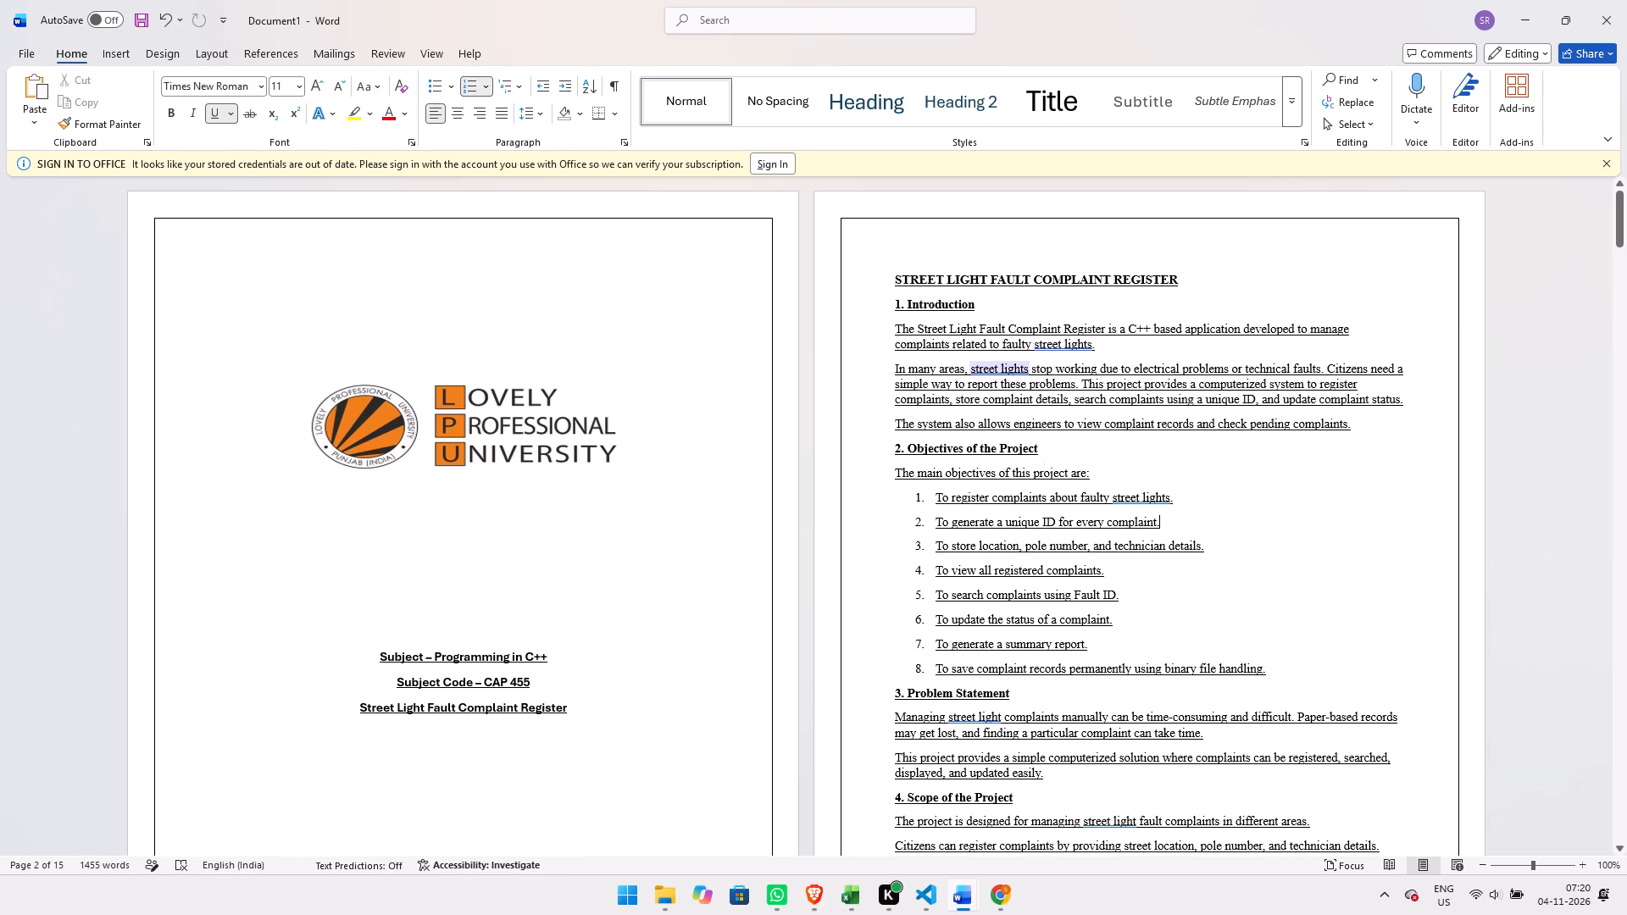
Remove the underline from all report text from the "1. Introduction" heading through the end of "15. References".
drag(889, 302, 1016, 731)
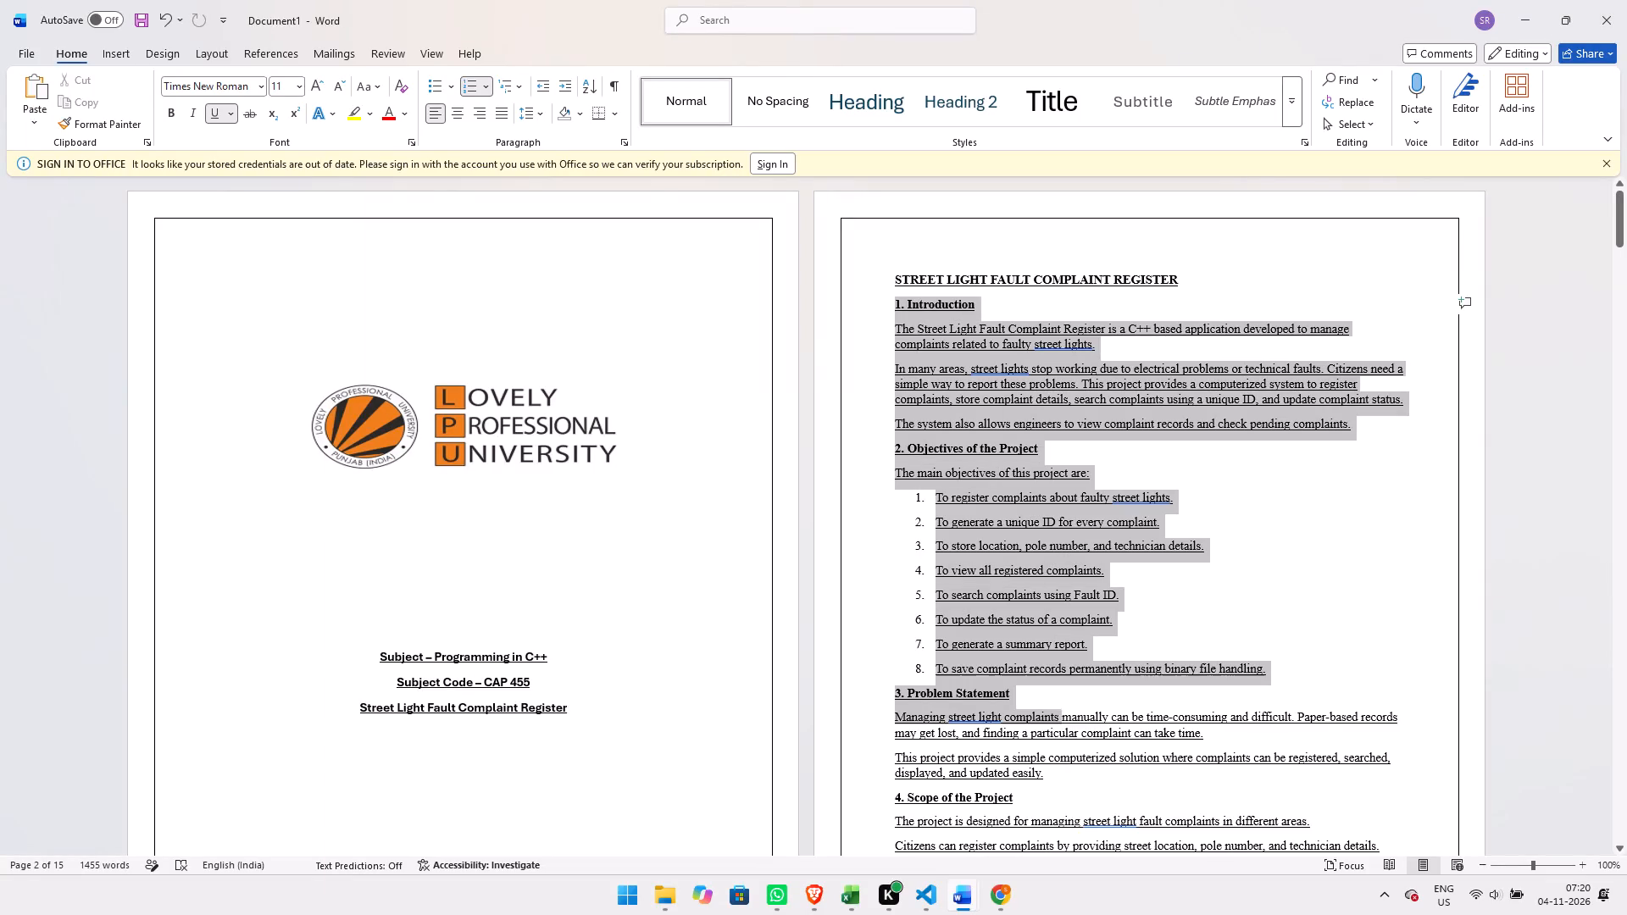
drag(1016, 731, 1014, 914)
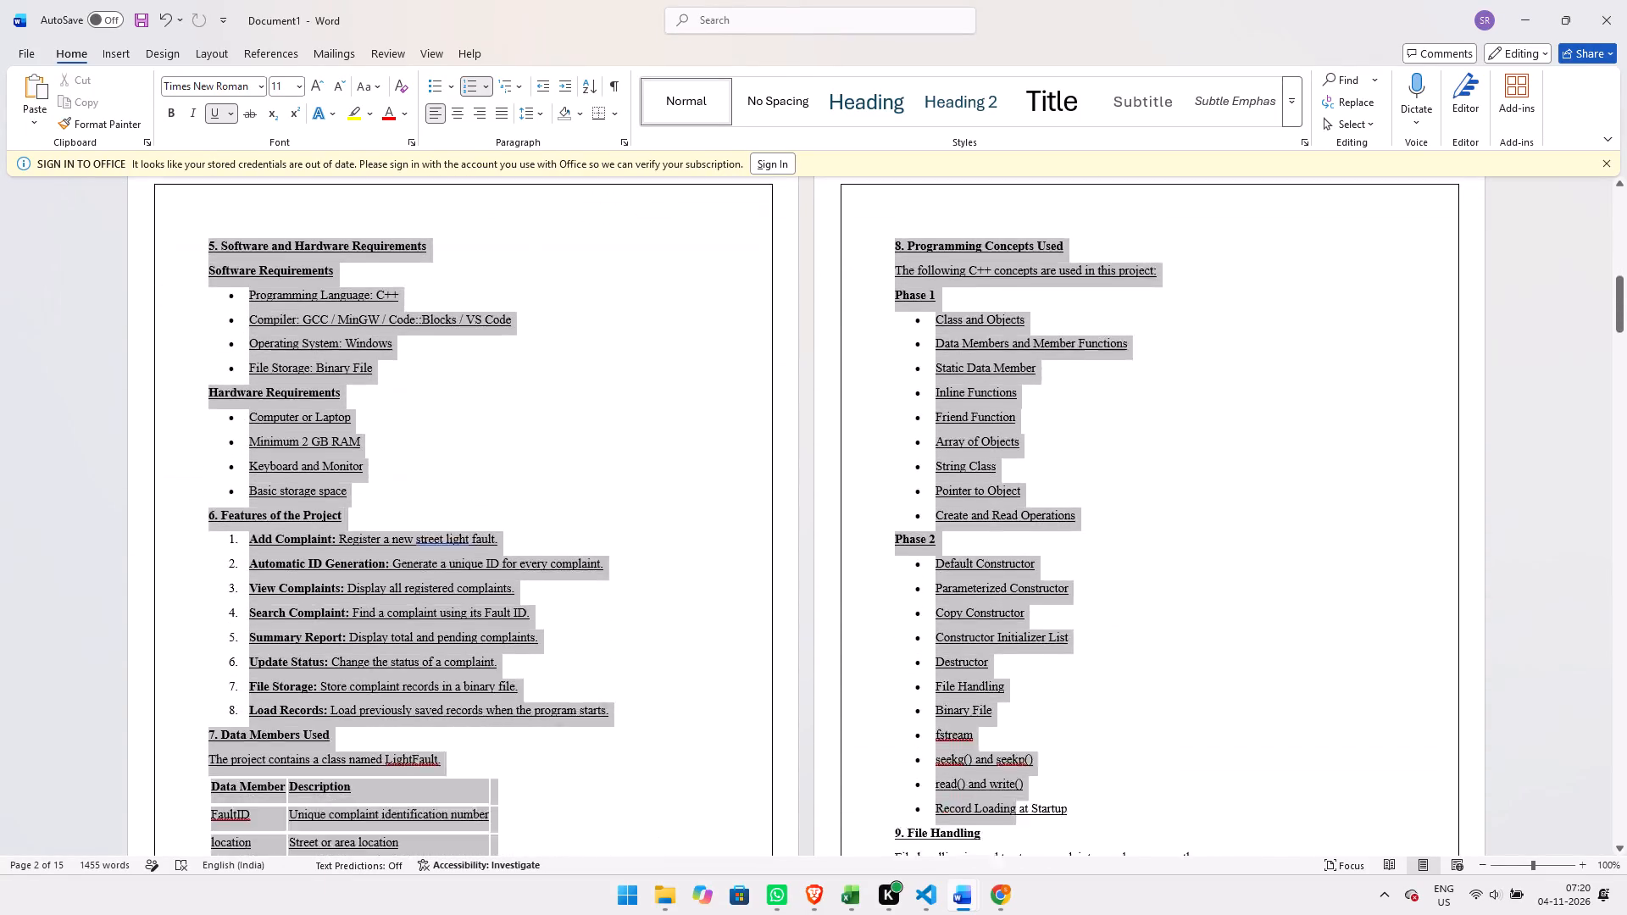
drag(1014, 914, 1058, 441)
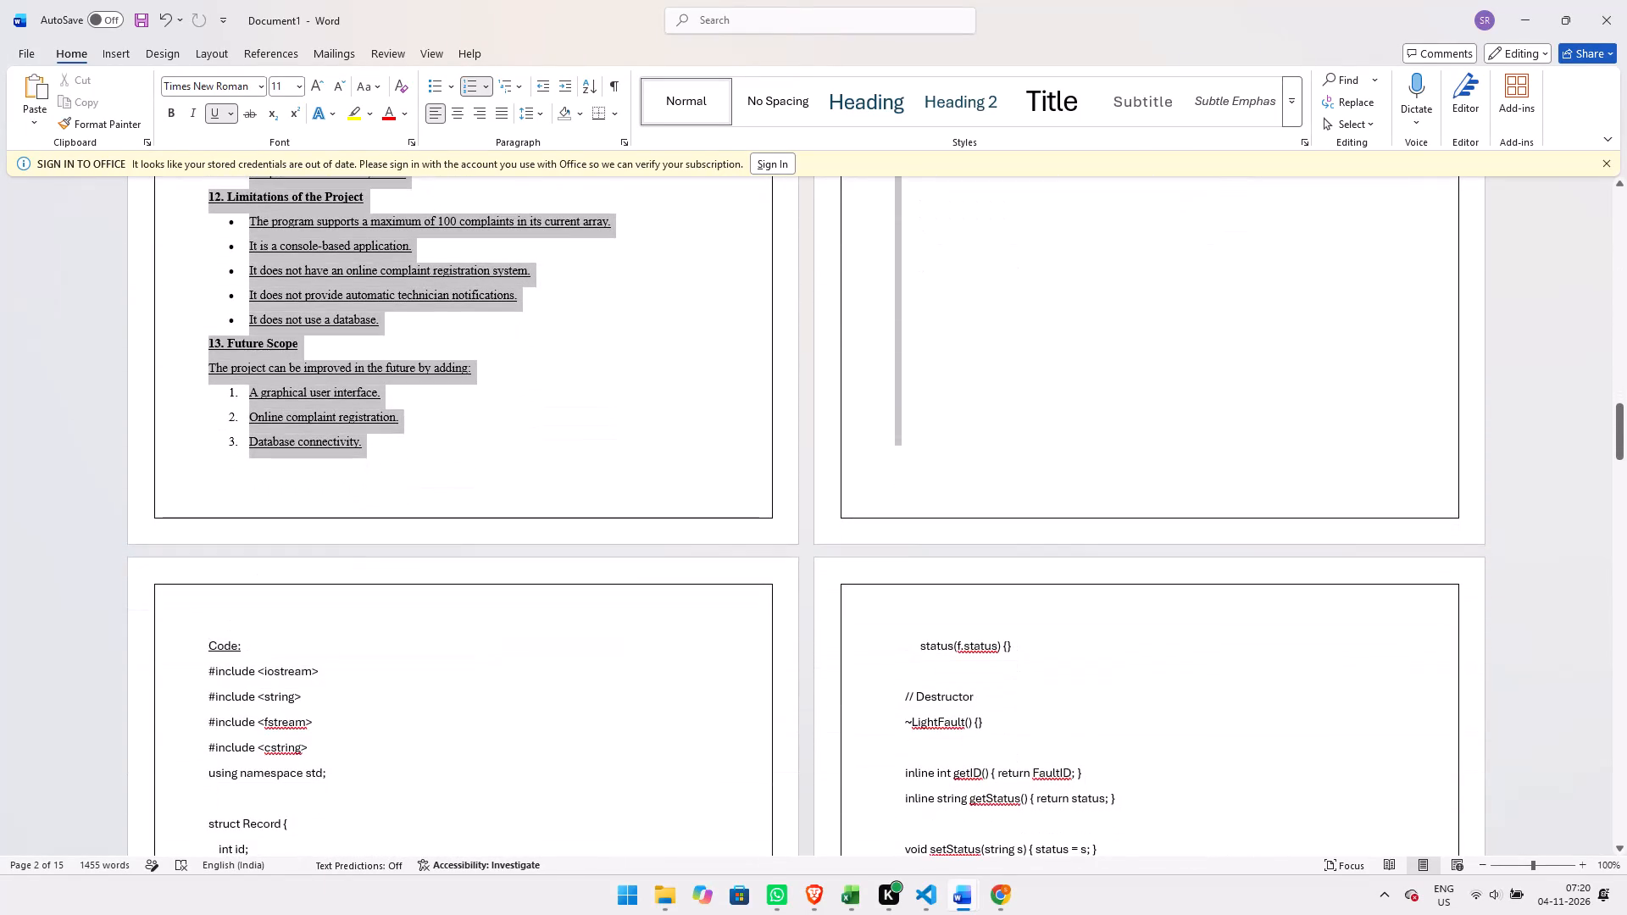
drag(1058, 441, 1060, 206)
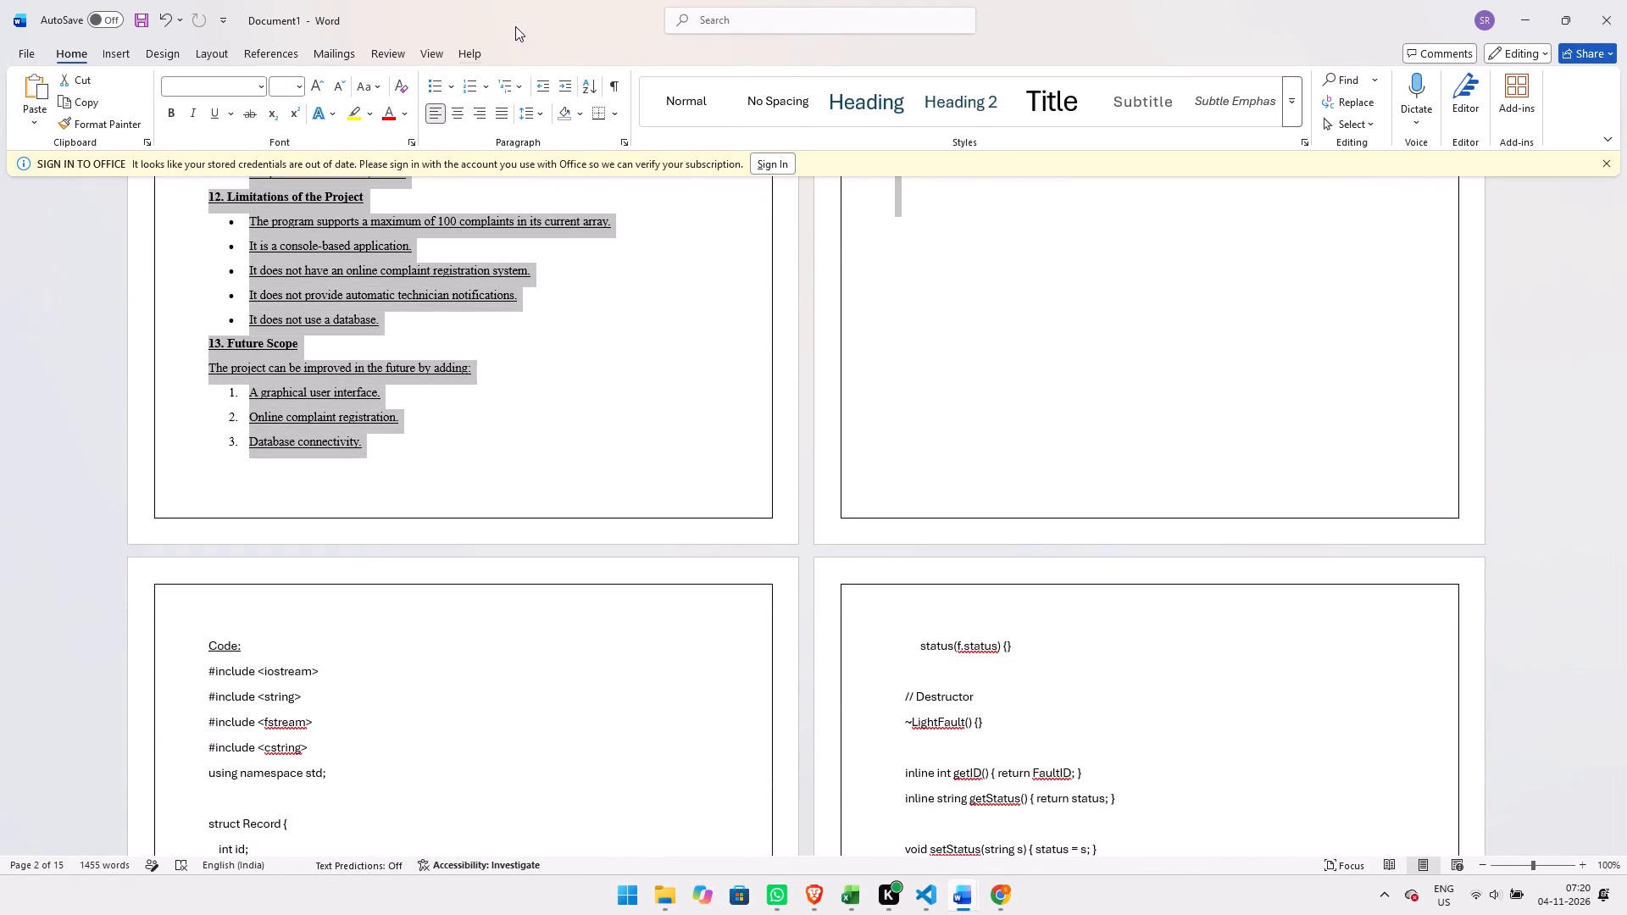
click(208, 113)
click(208, 113)
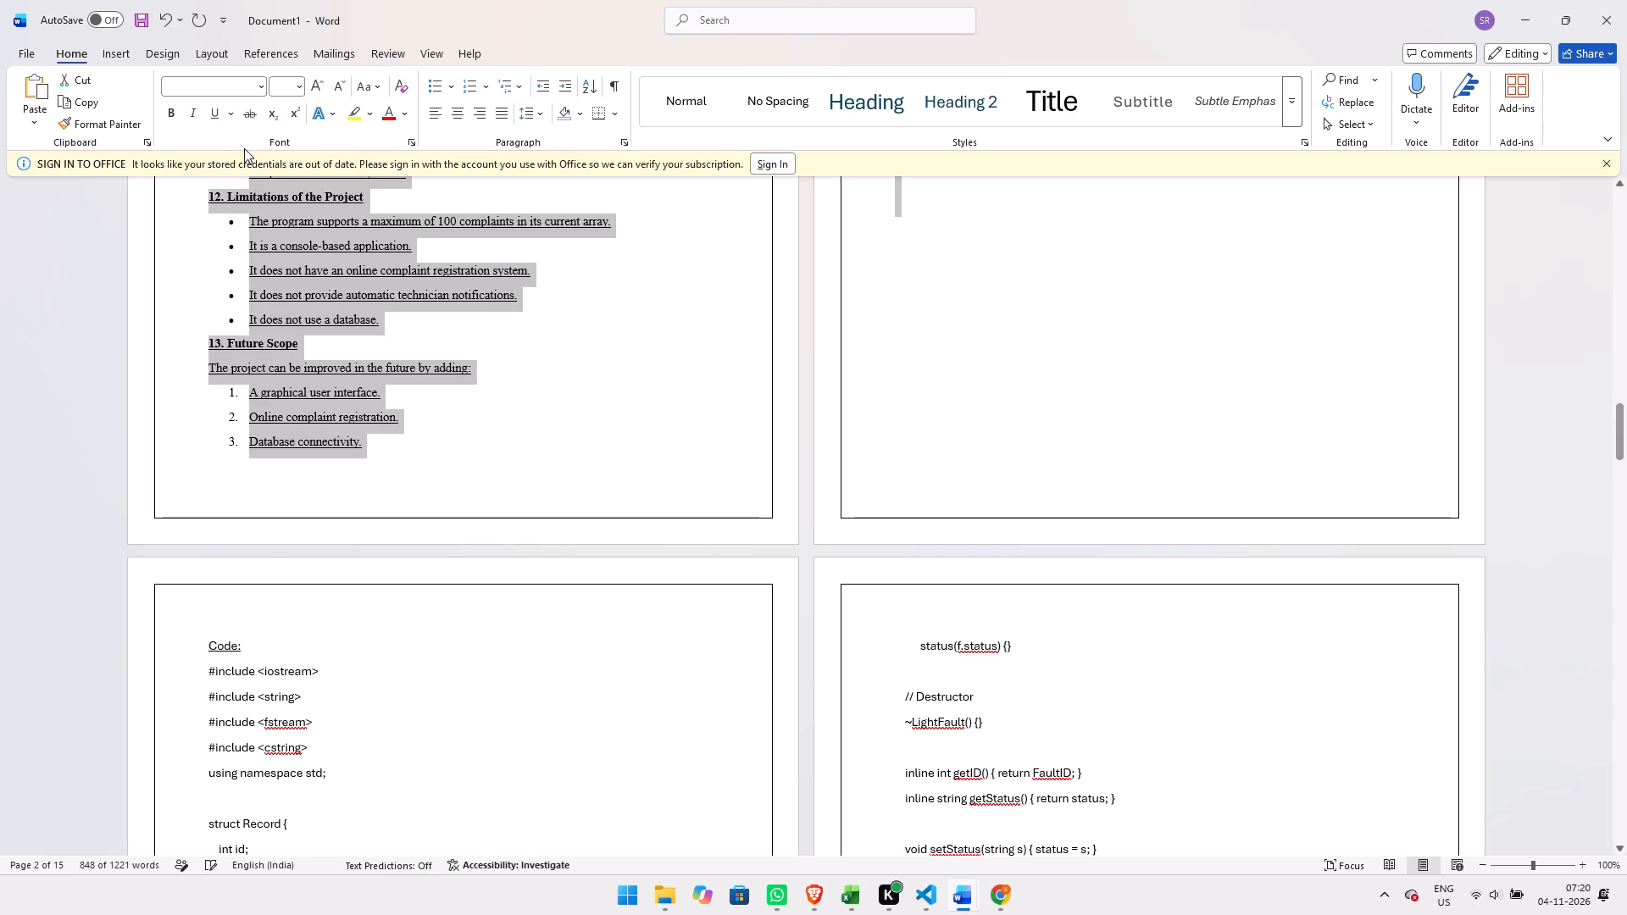
click(210, 109)
click(567, 389)
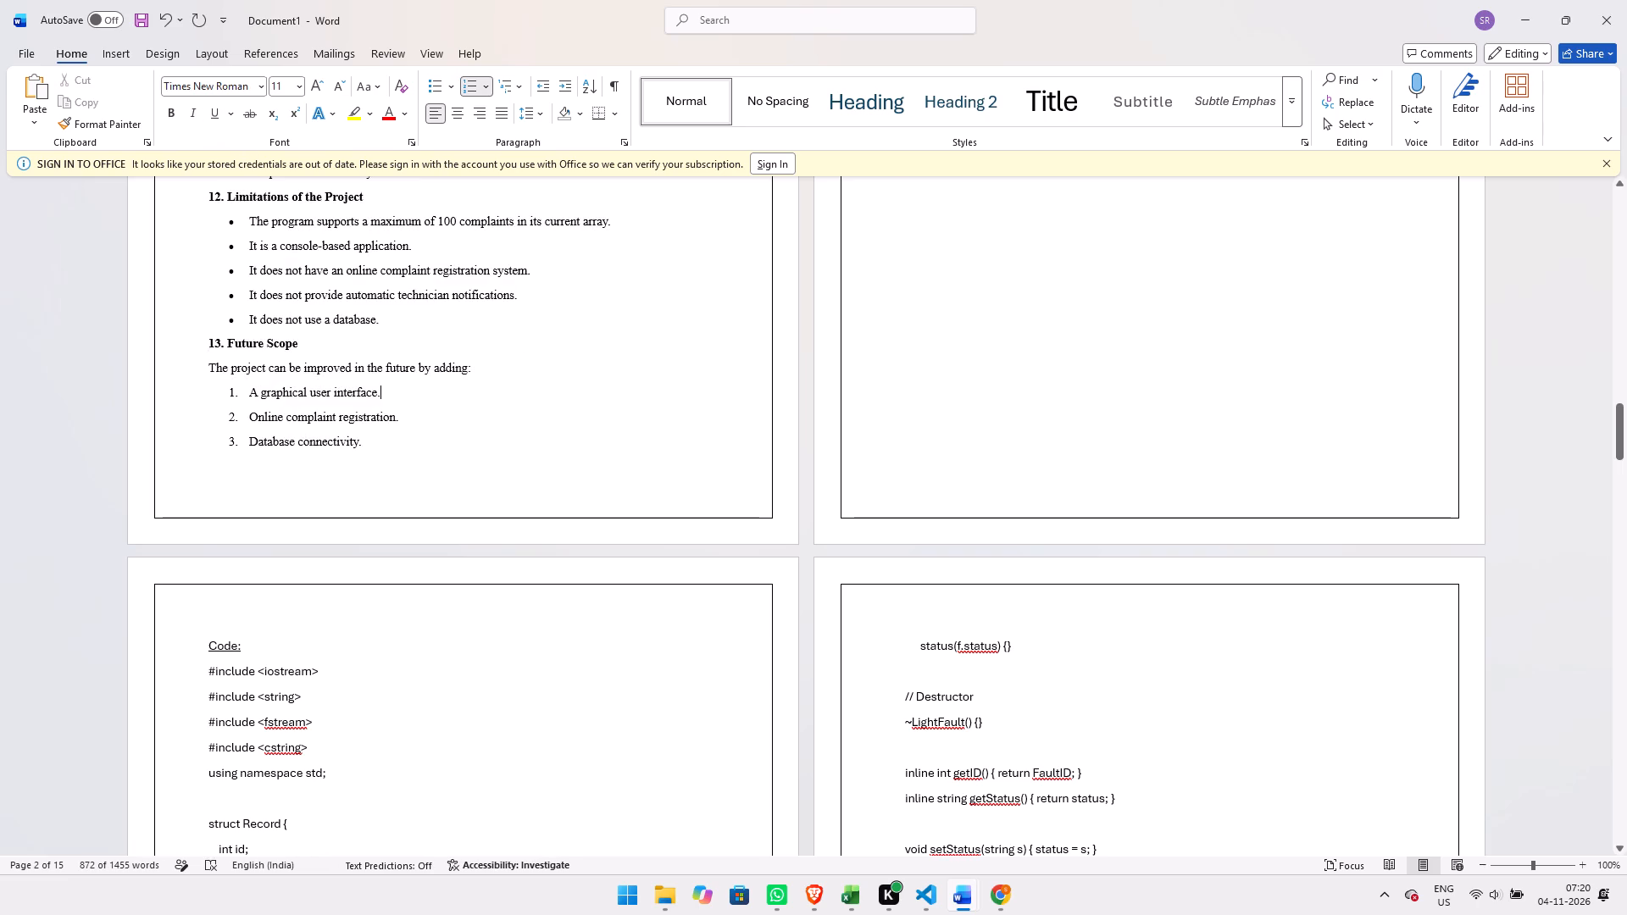
Increase the font size of the cover page's subject, subject code and Street Light Fault Complaint Register lines to 12.
scroll(567, 389, up, 6)
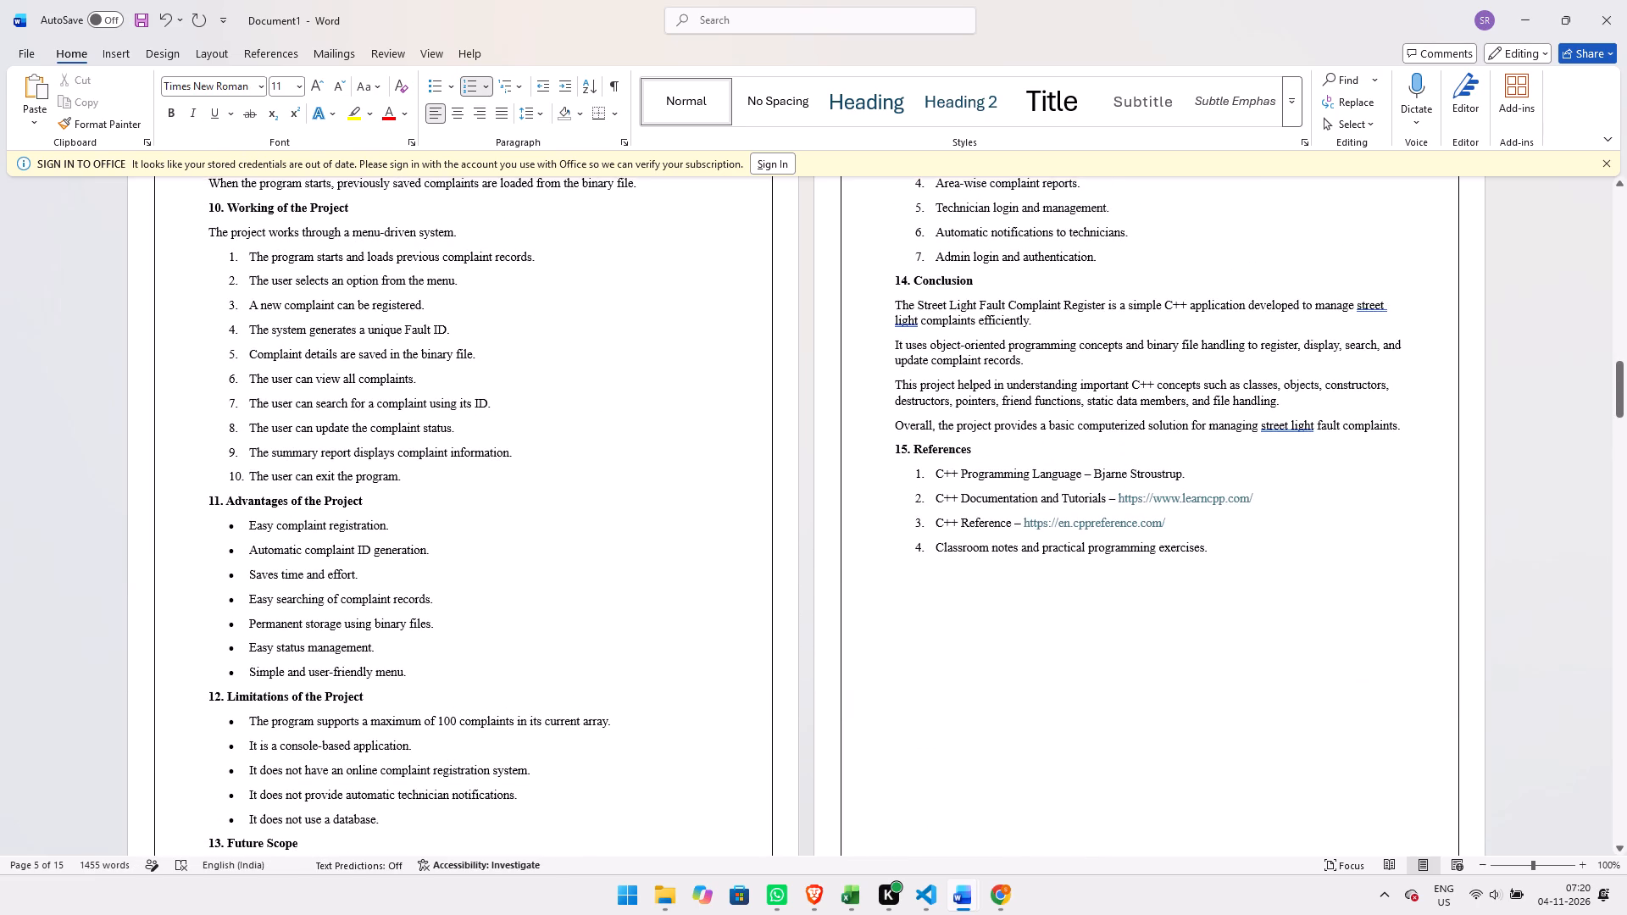
scroll(643, 432, up, 2)
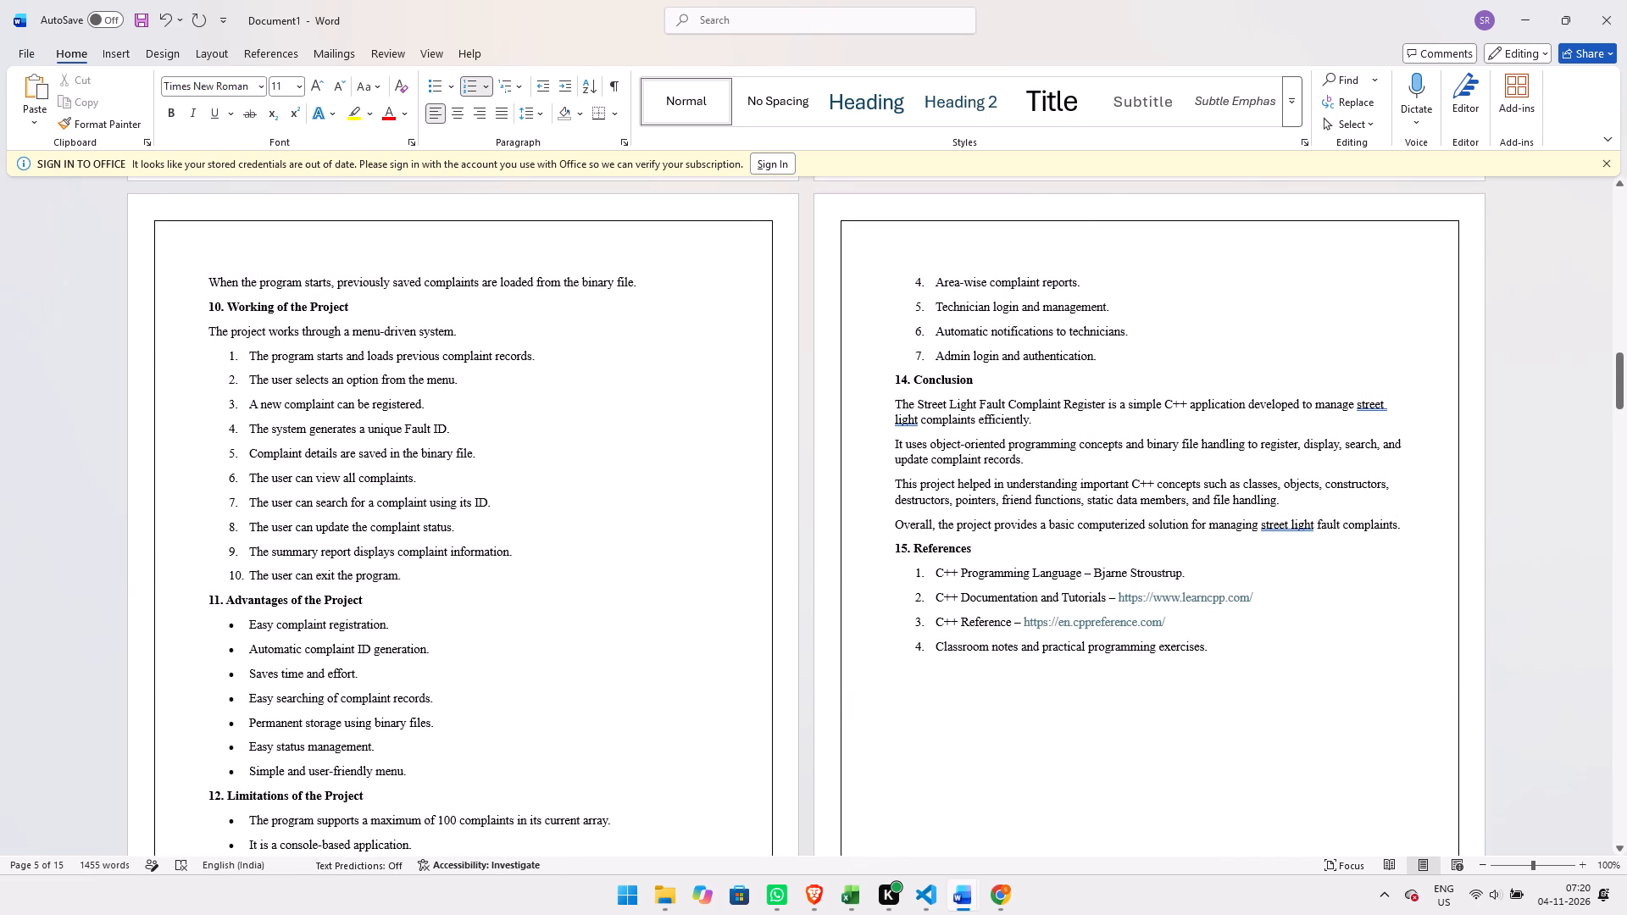
scroll(738, 486, up, 14)
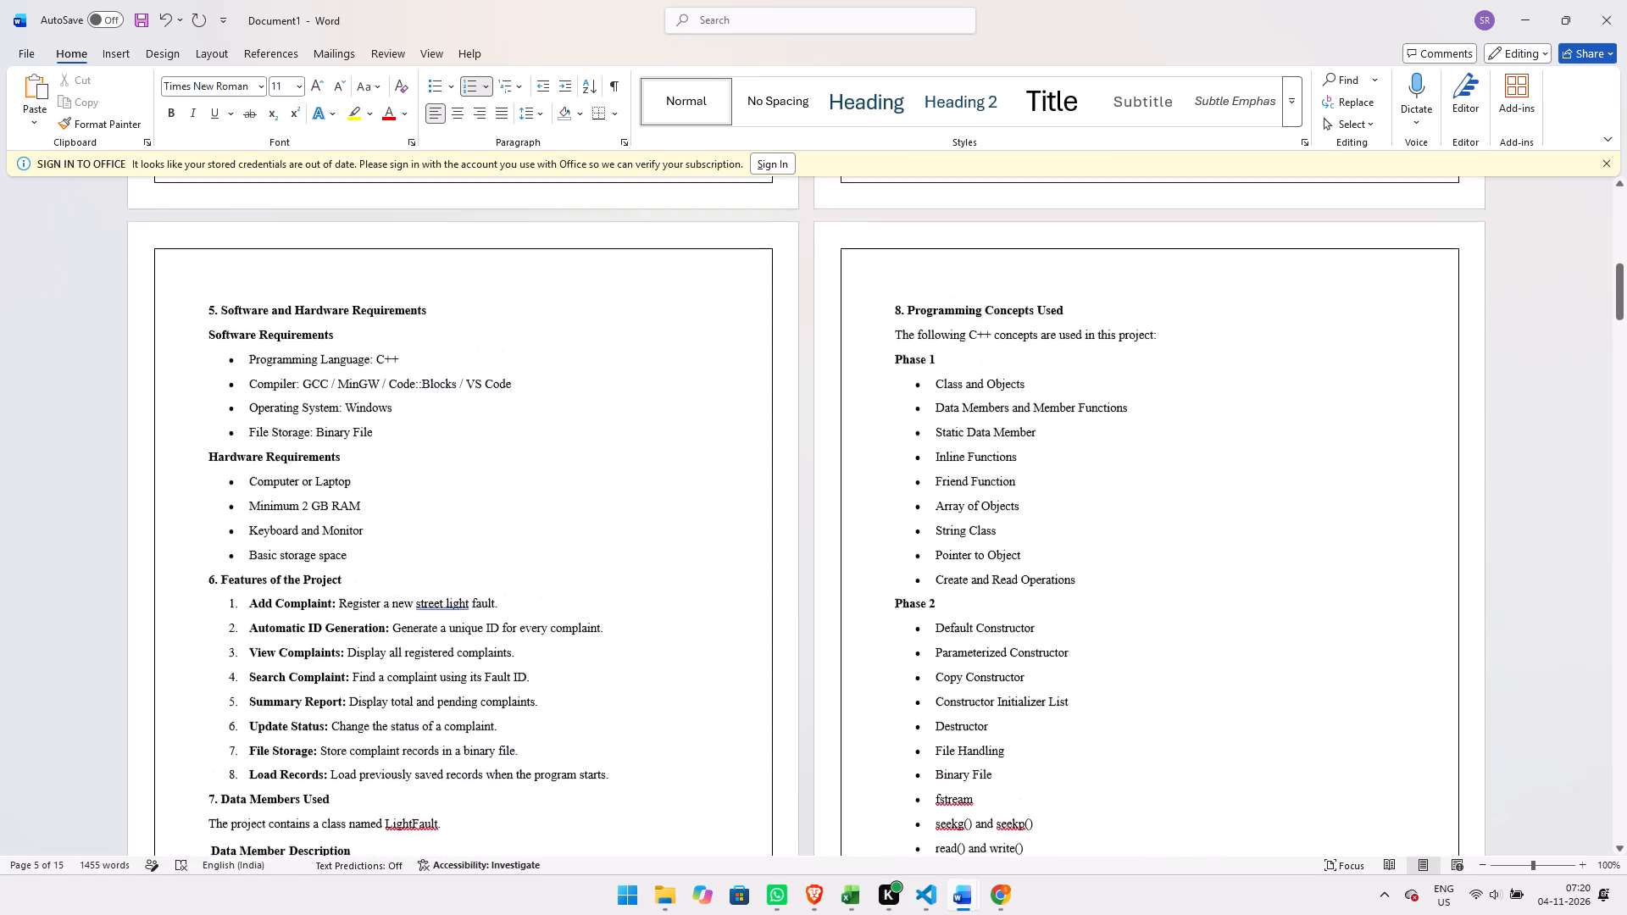
scroll(738, 486, up, 6)
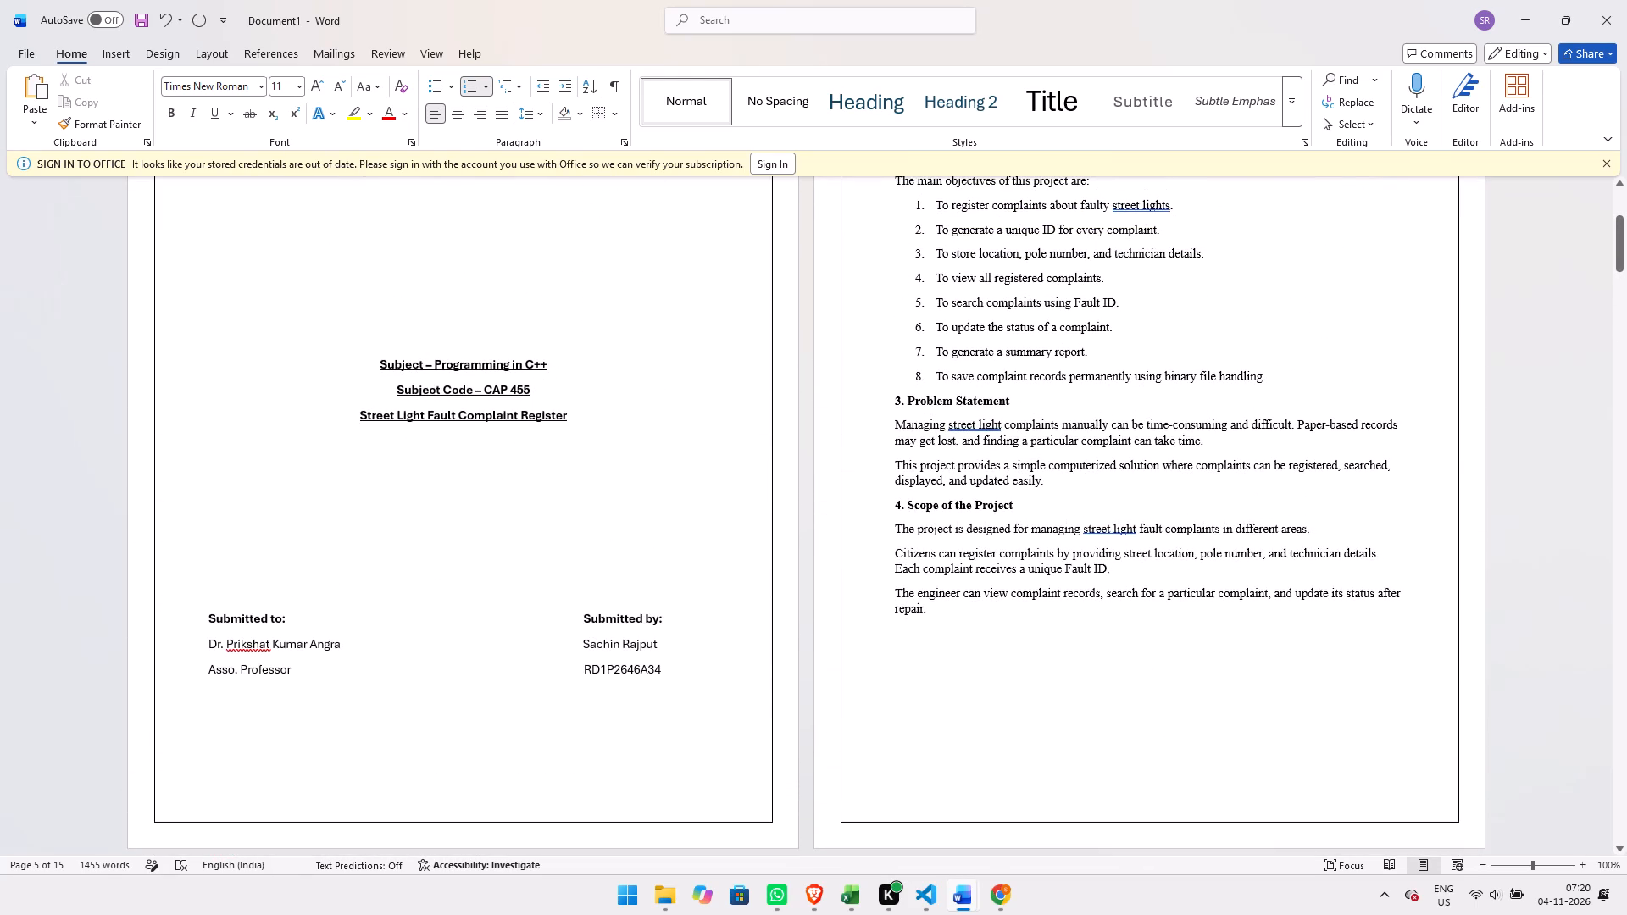
scroll(575, 539, up, 2)
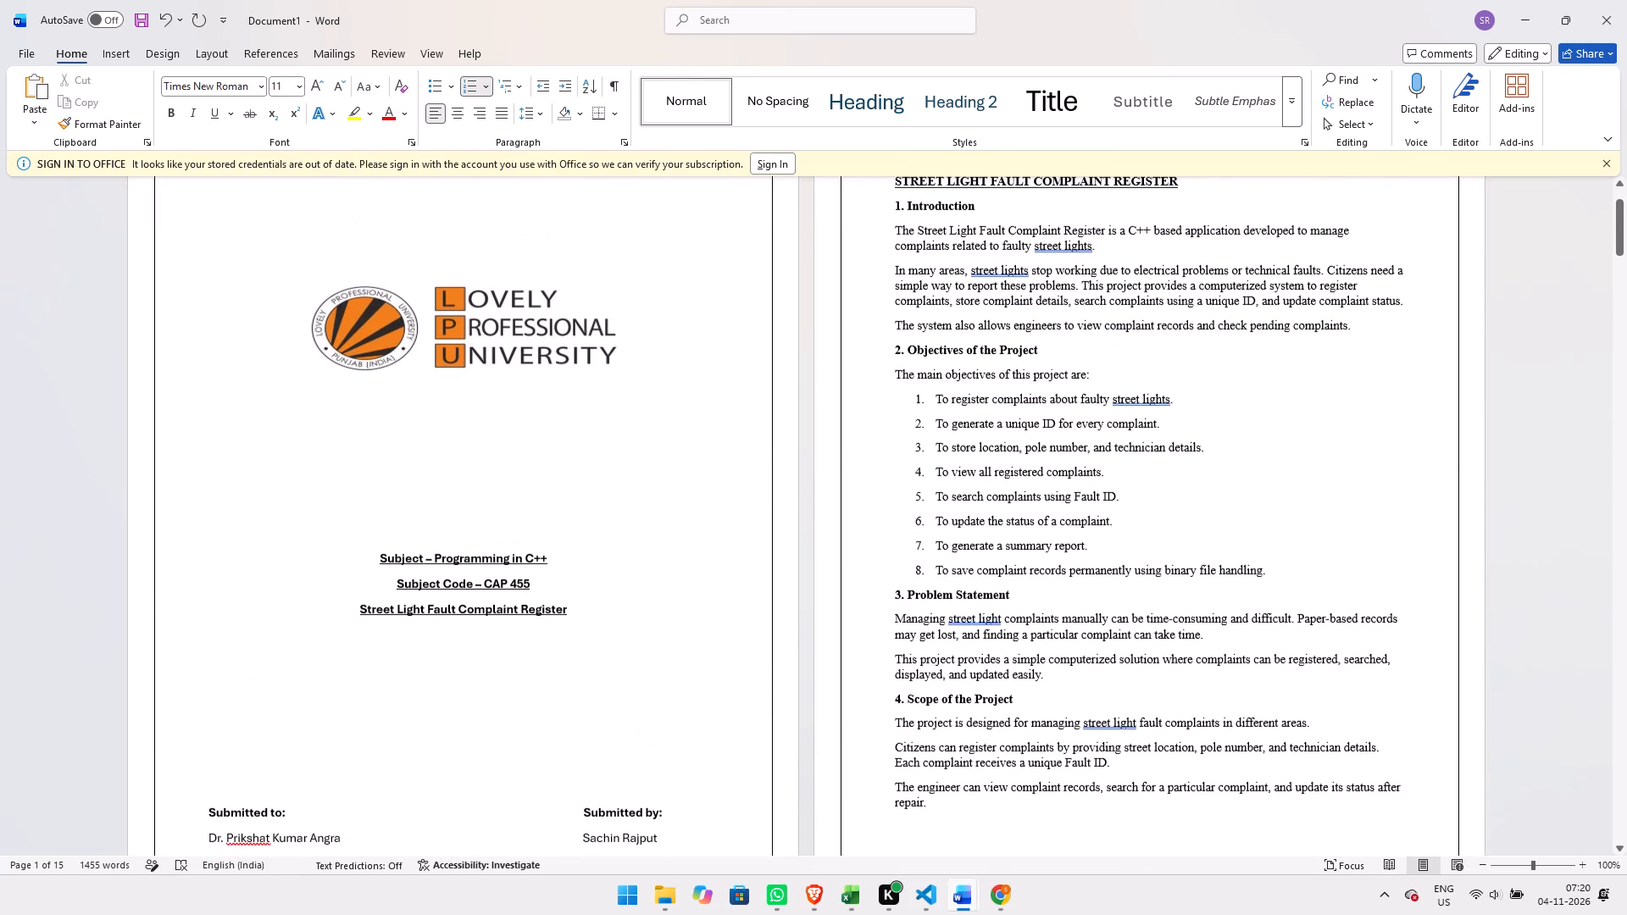
double_click(385, 557)
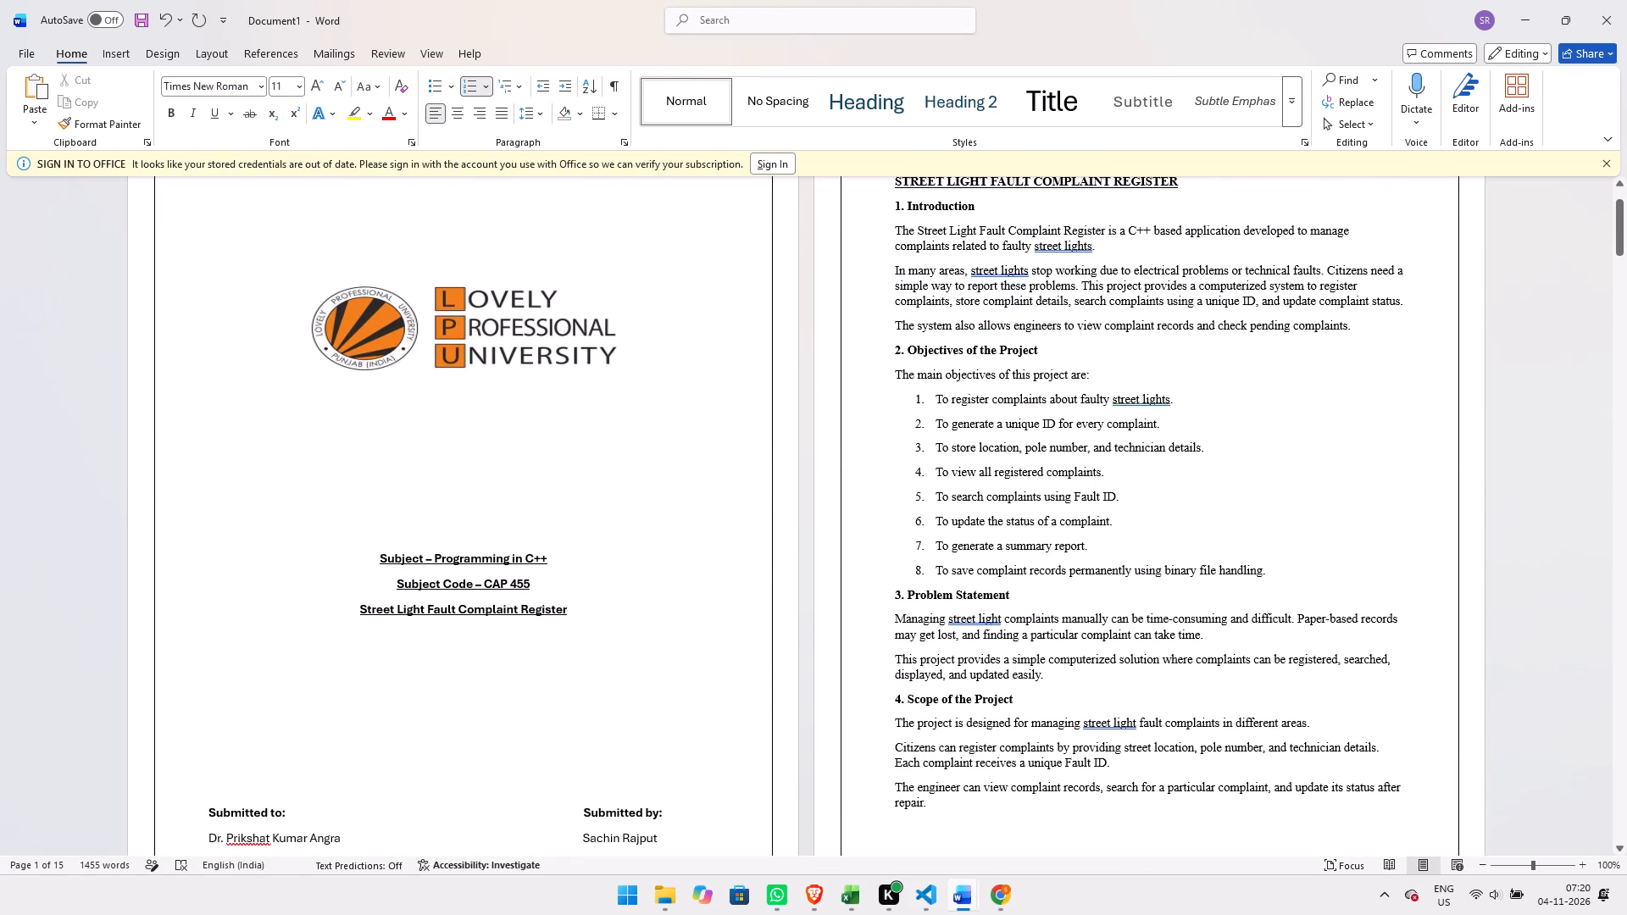
click(378, 557)
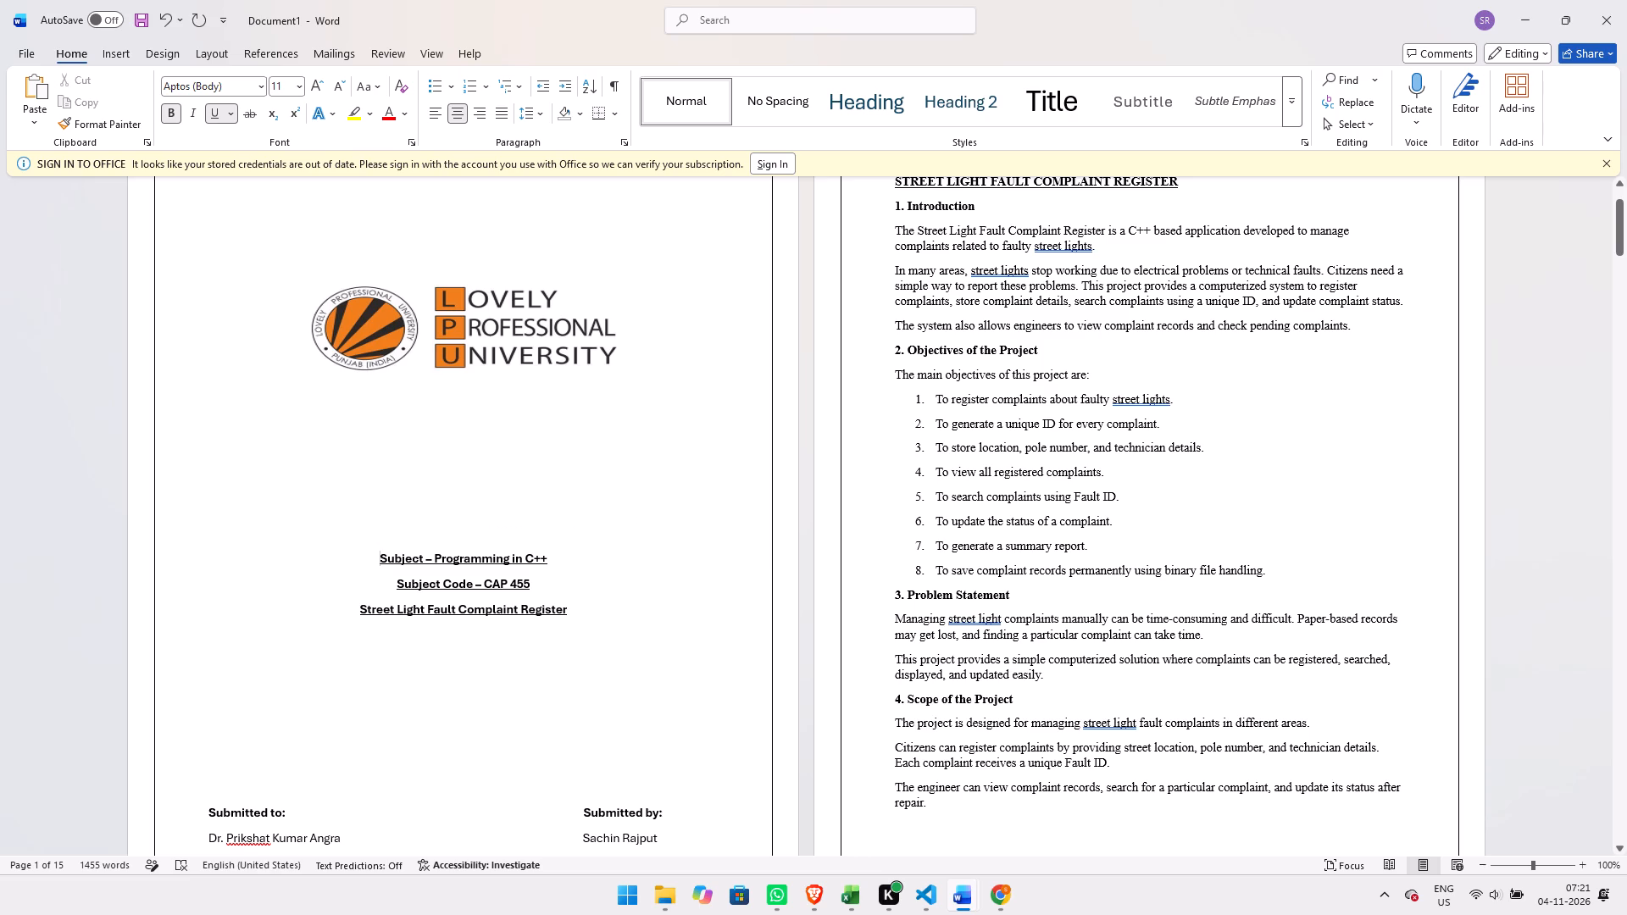
drag(378, 554, 571, 614)
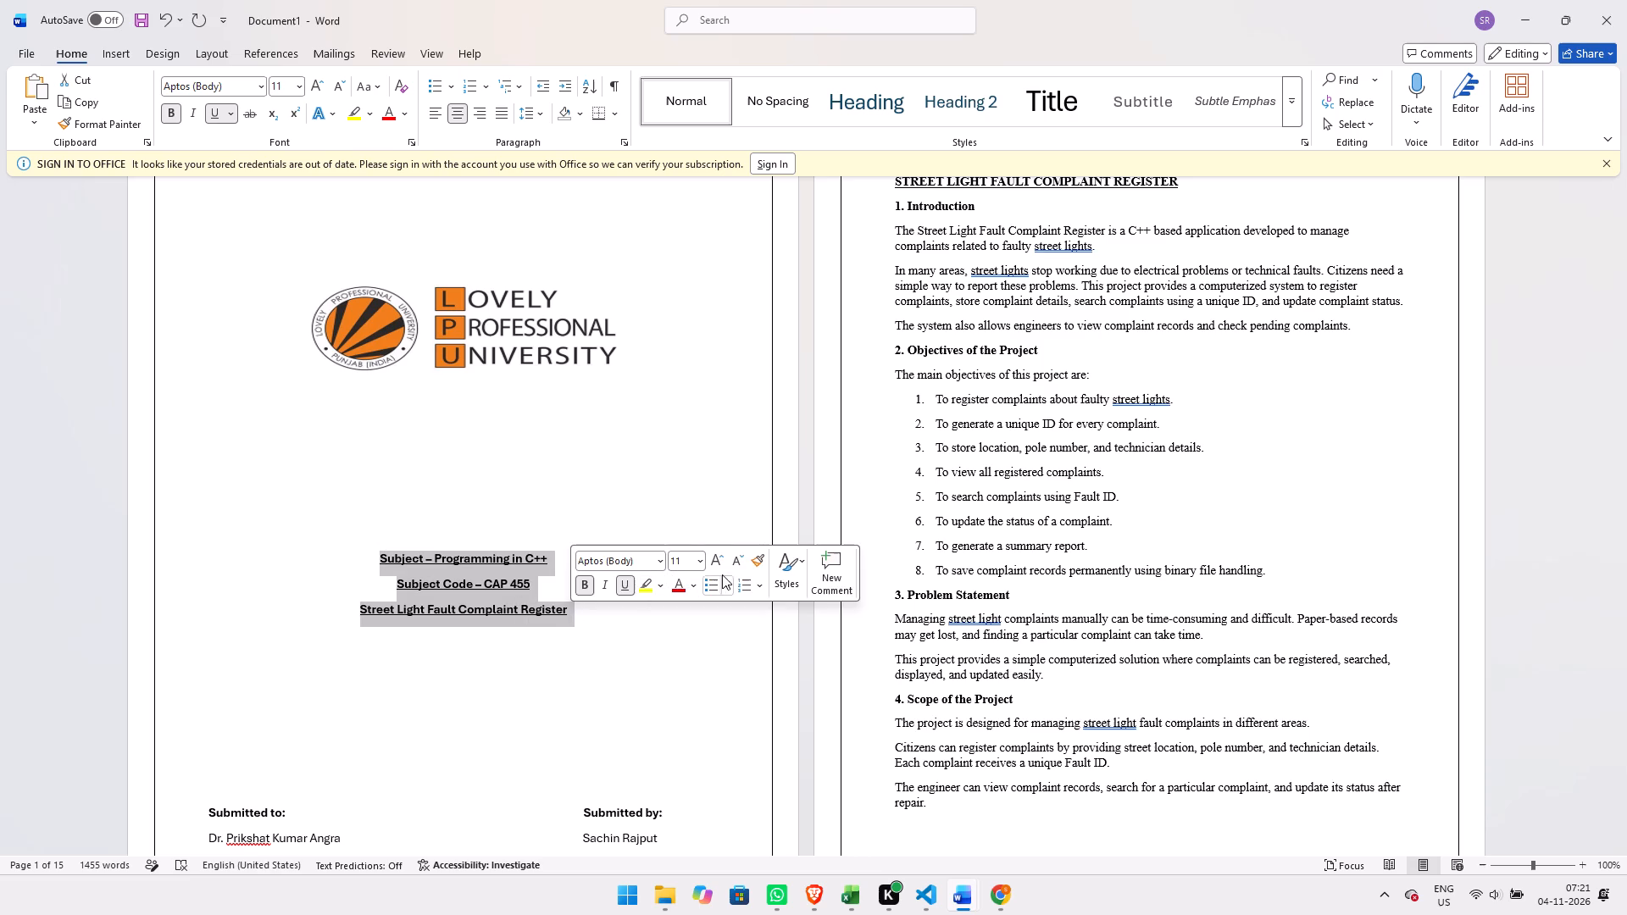
click(720, 555)
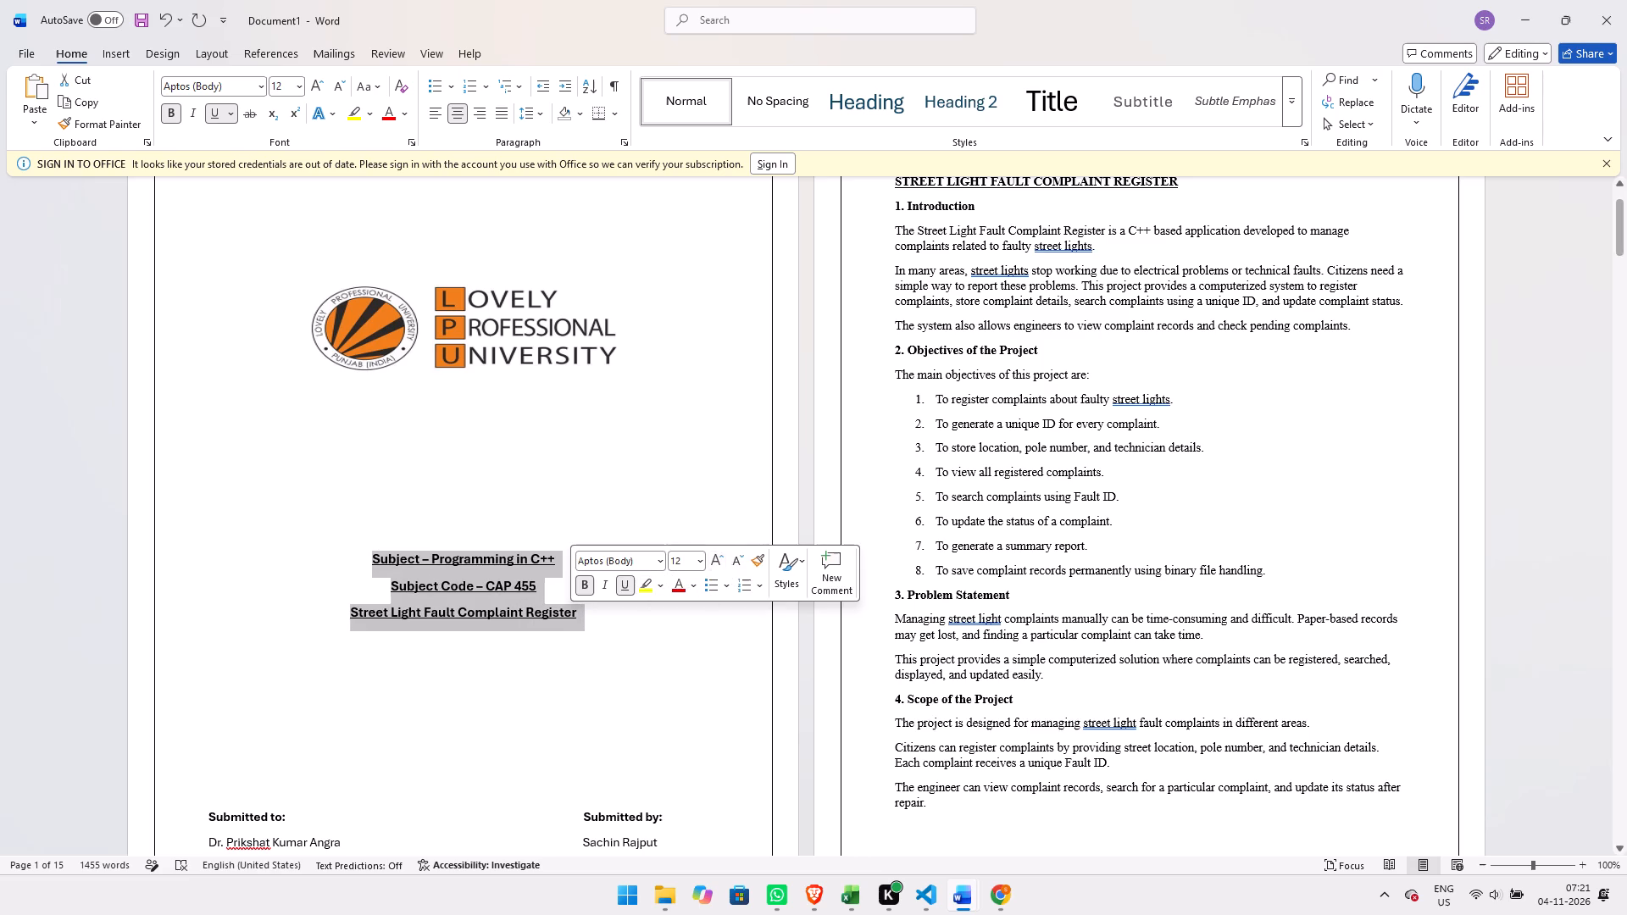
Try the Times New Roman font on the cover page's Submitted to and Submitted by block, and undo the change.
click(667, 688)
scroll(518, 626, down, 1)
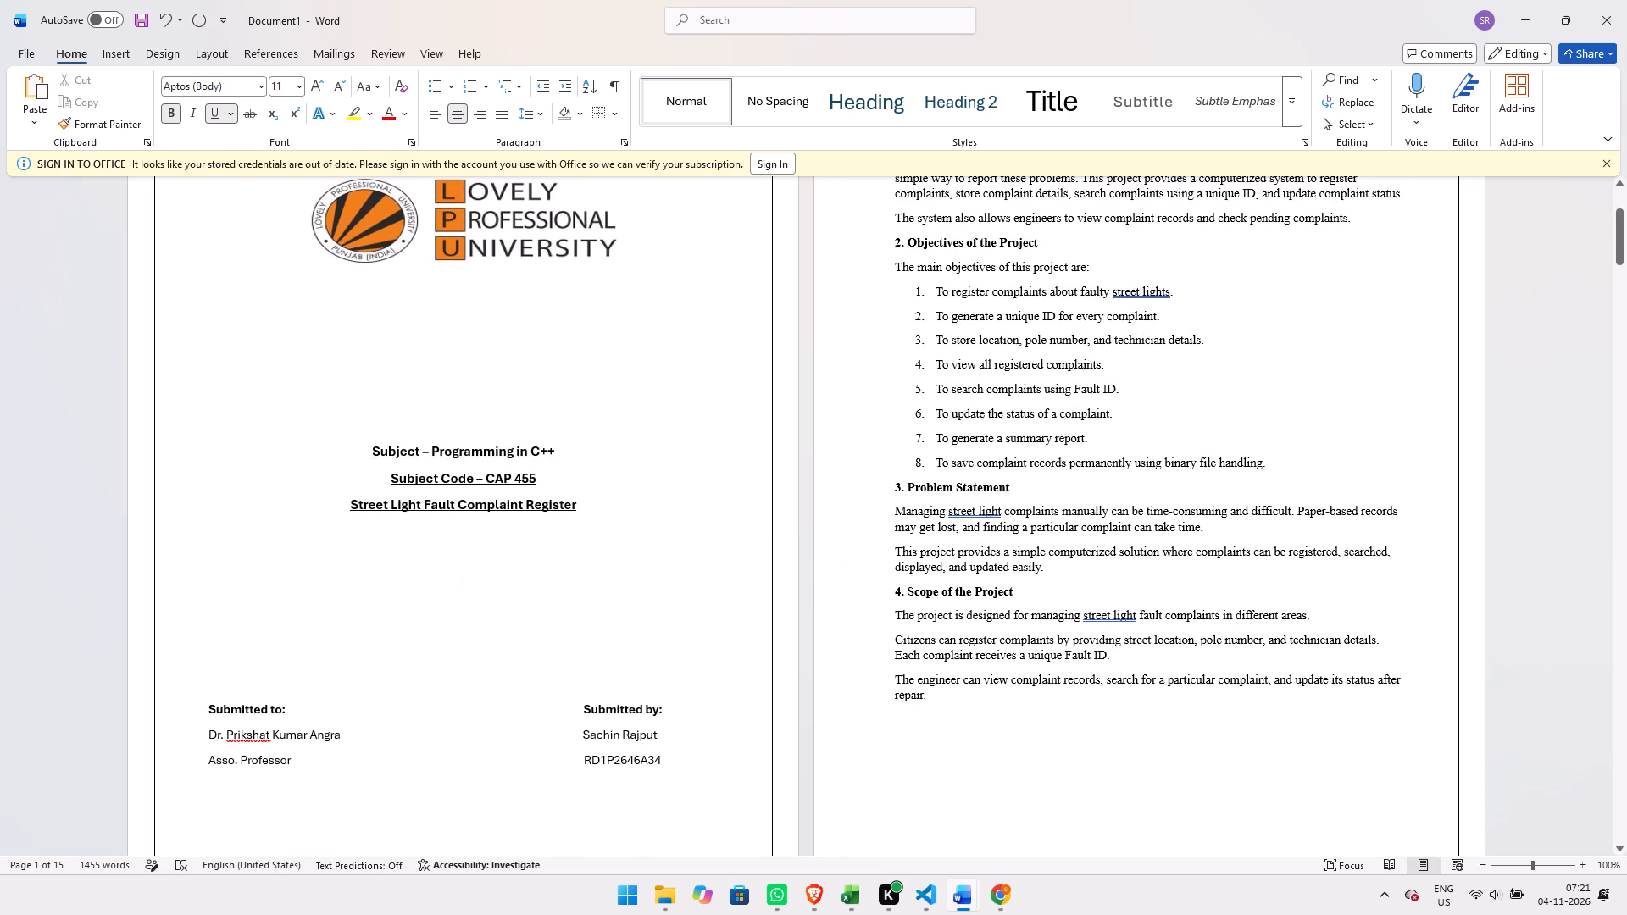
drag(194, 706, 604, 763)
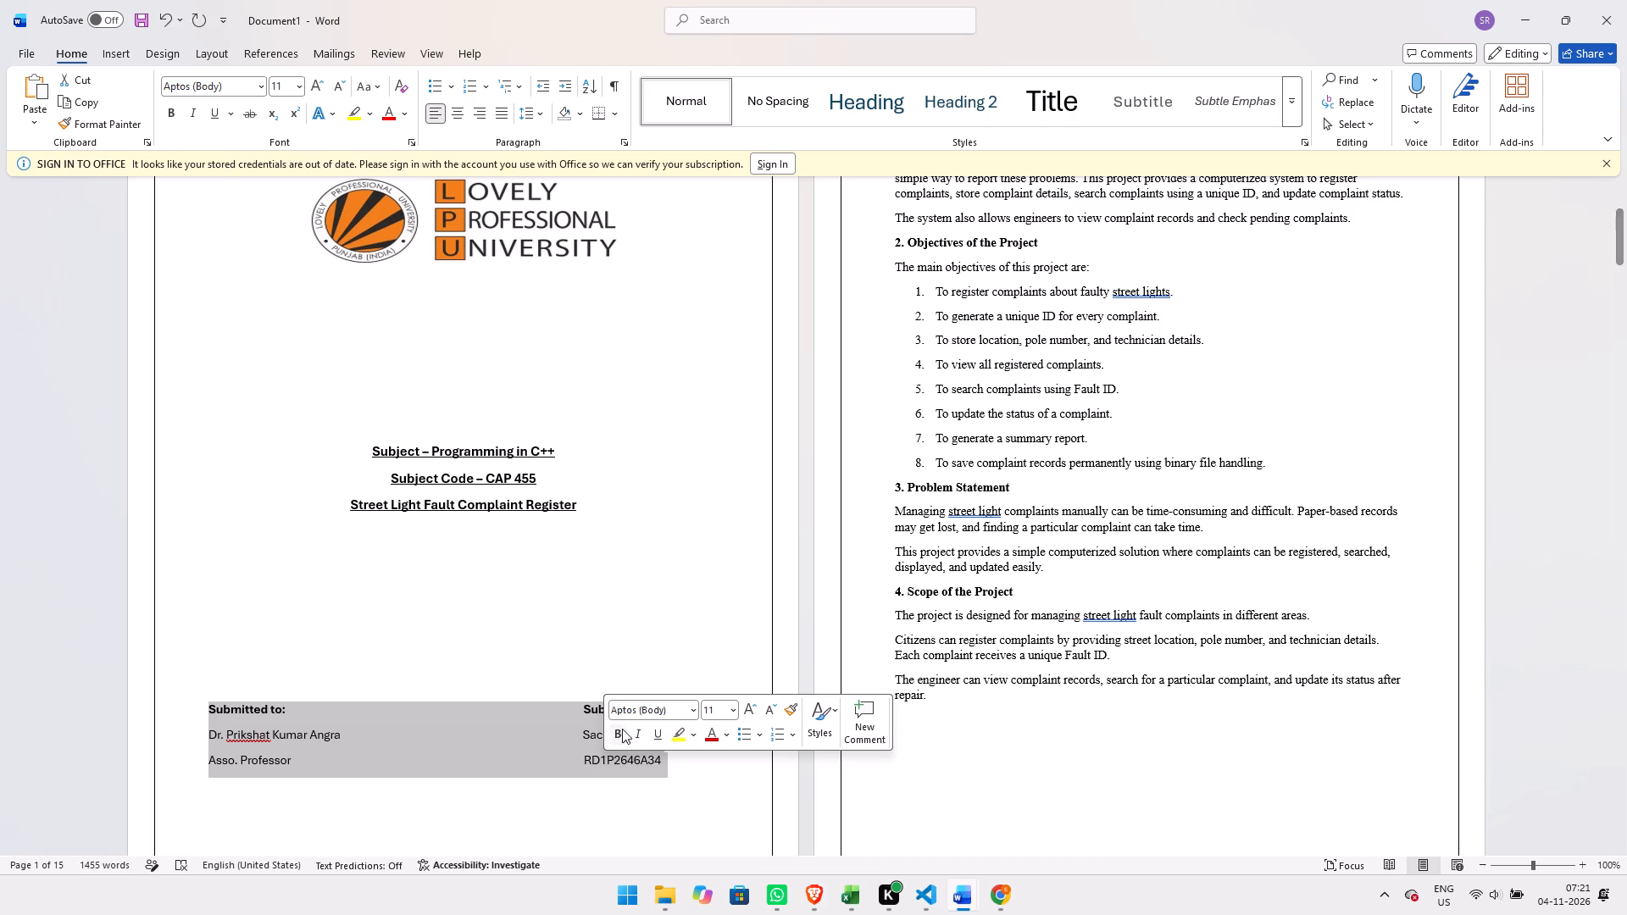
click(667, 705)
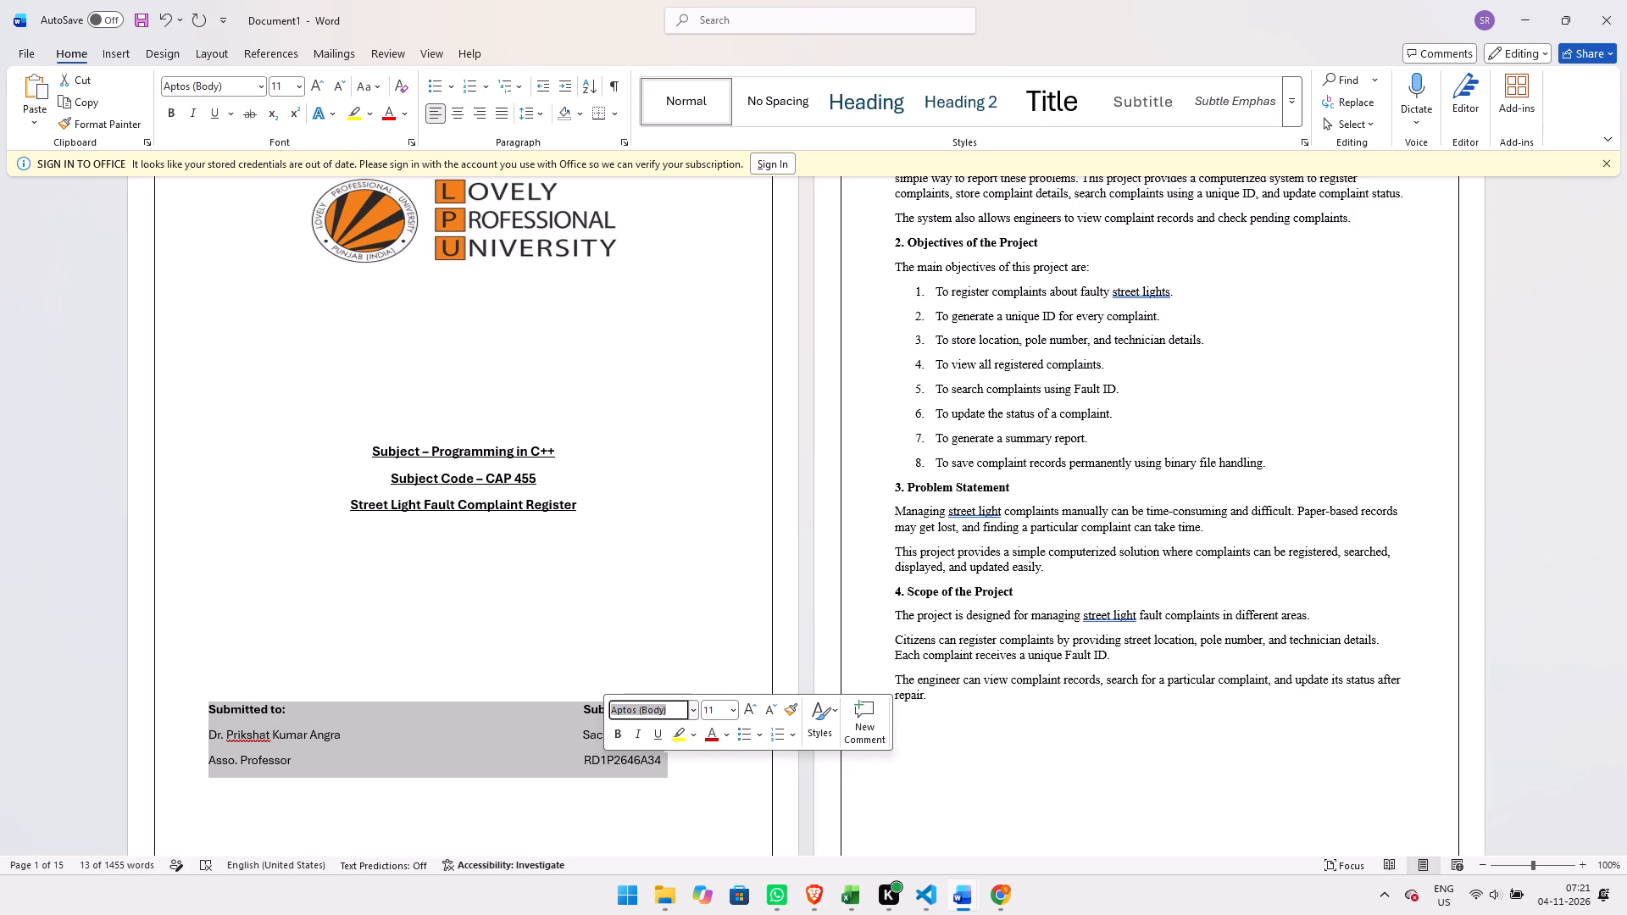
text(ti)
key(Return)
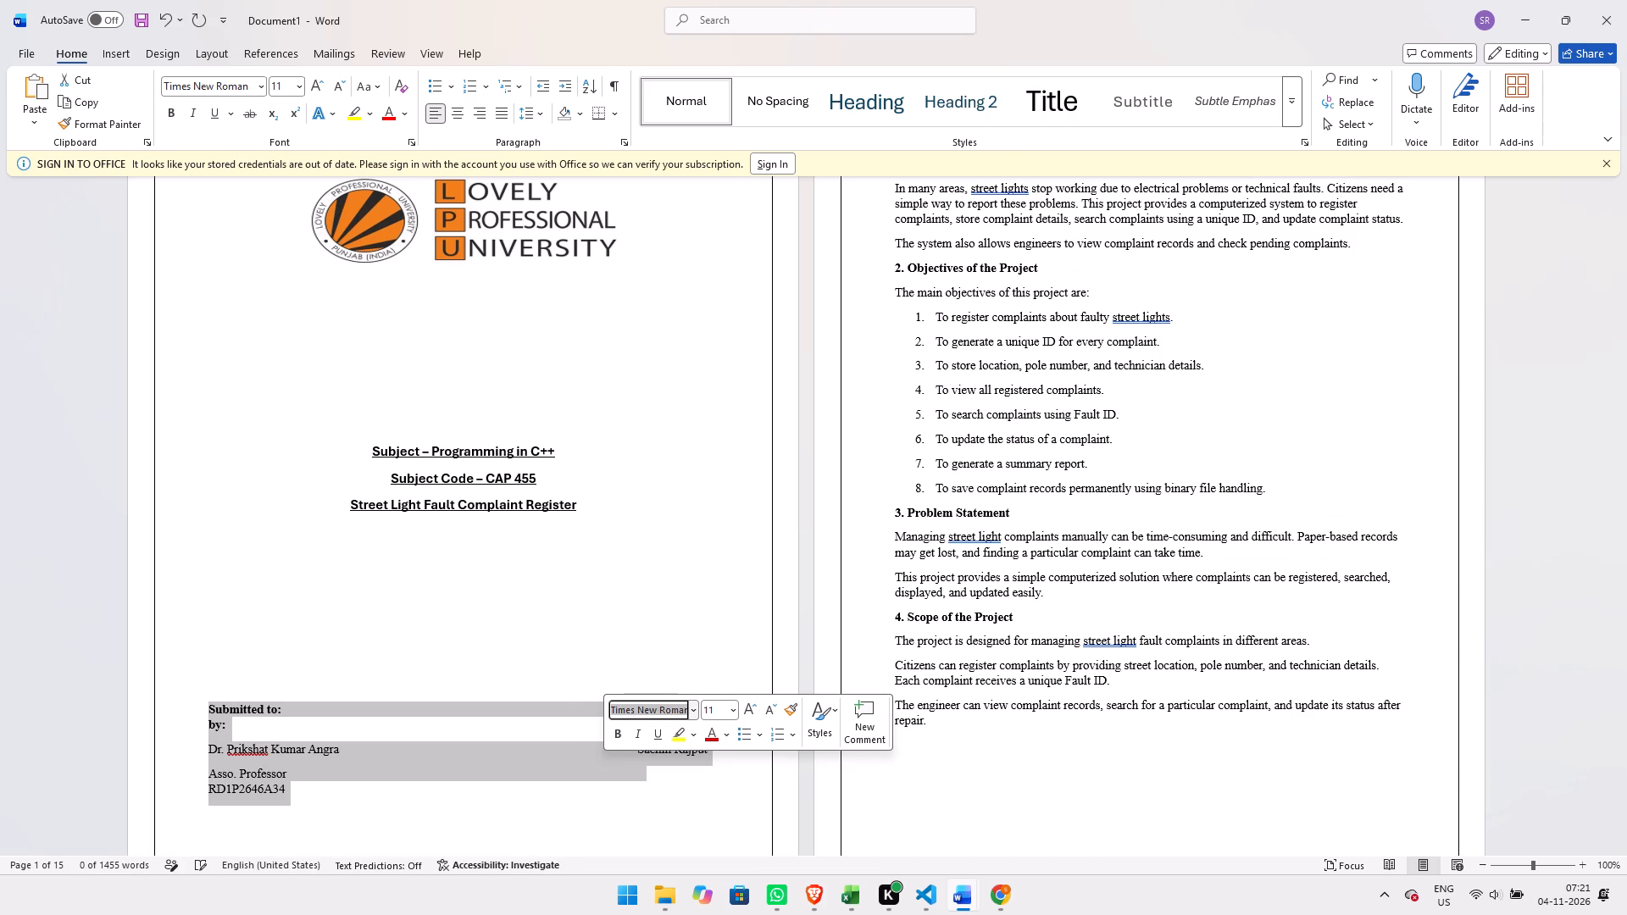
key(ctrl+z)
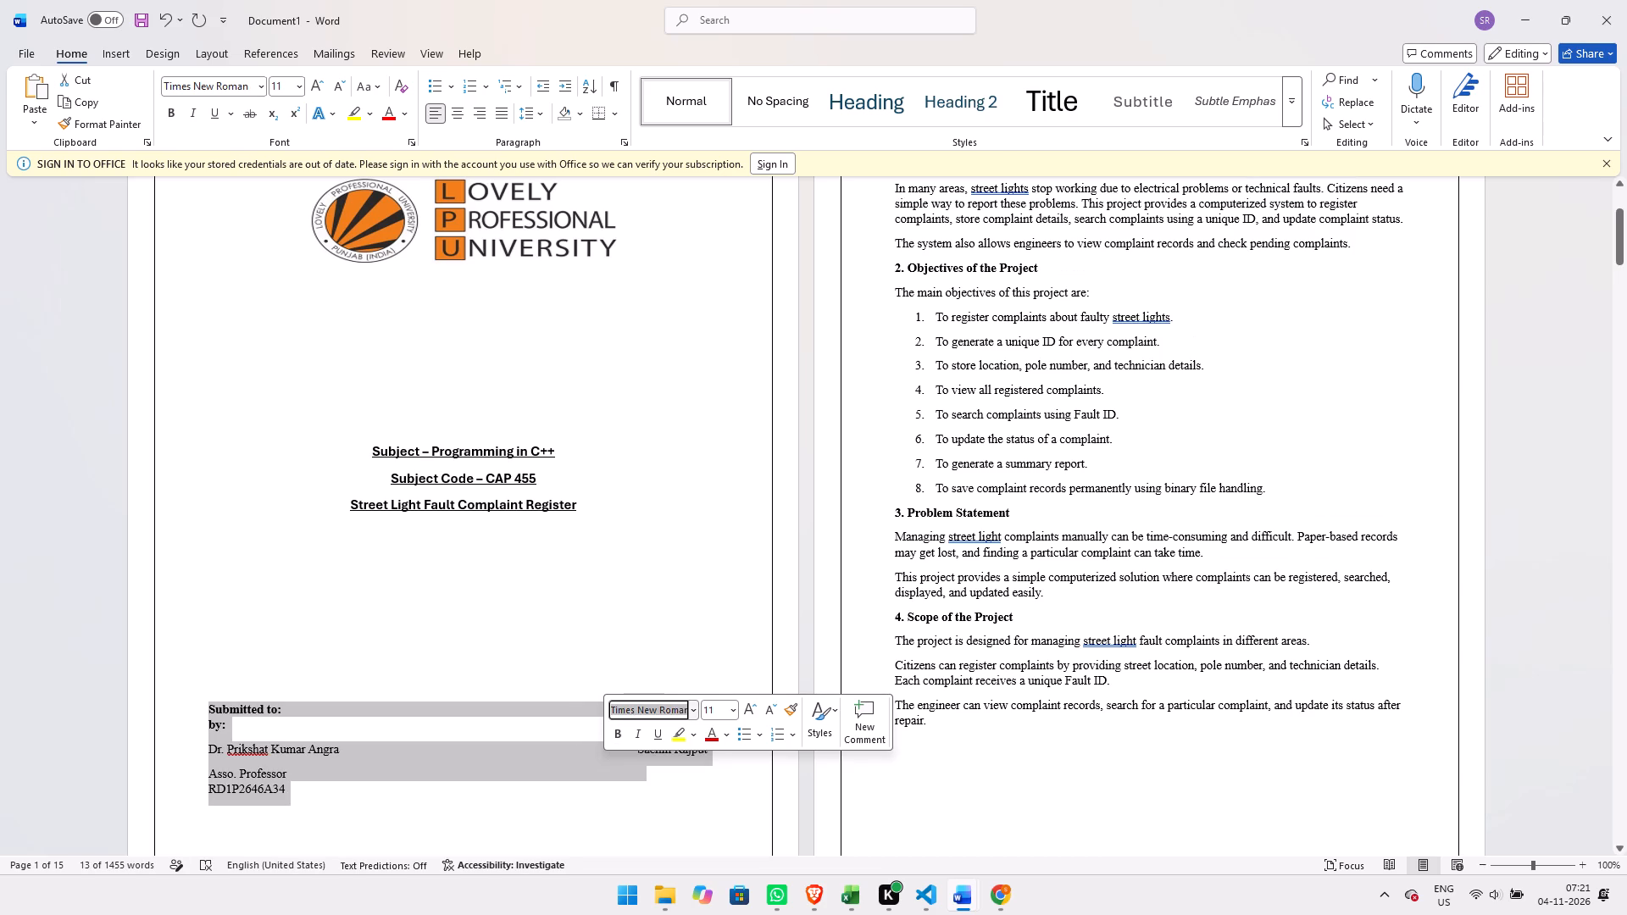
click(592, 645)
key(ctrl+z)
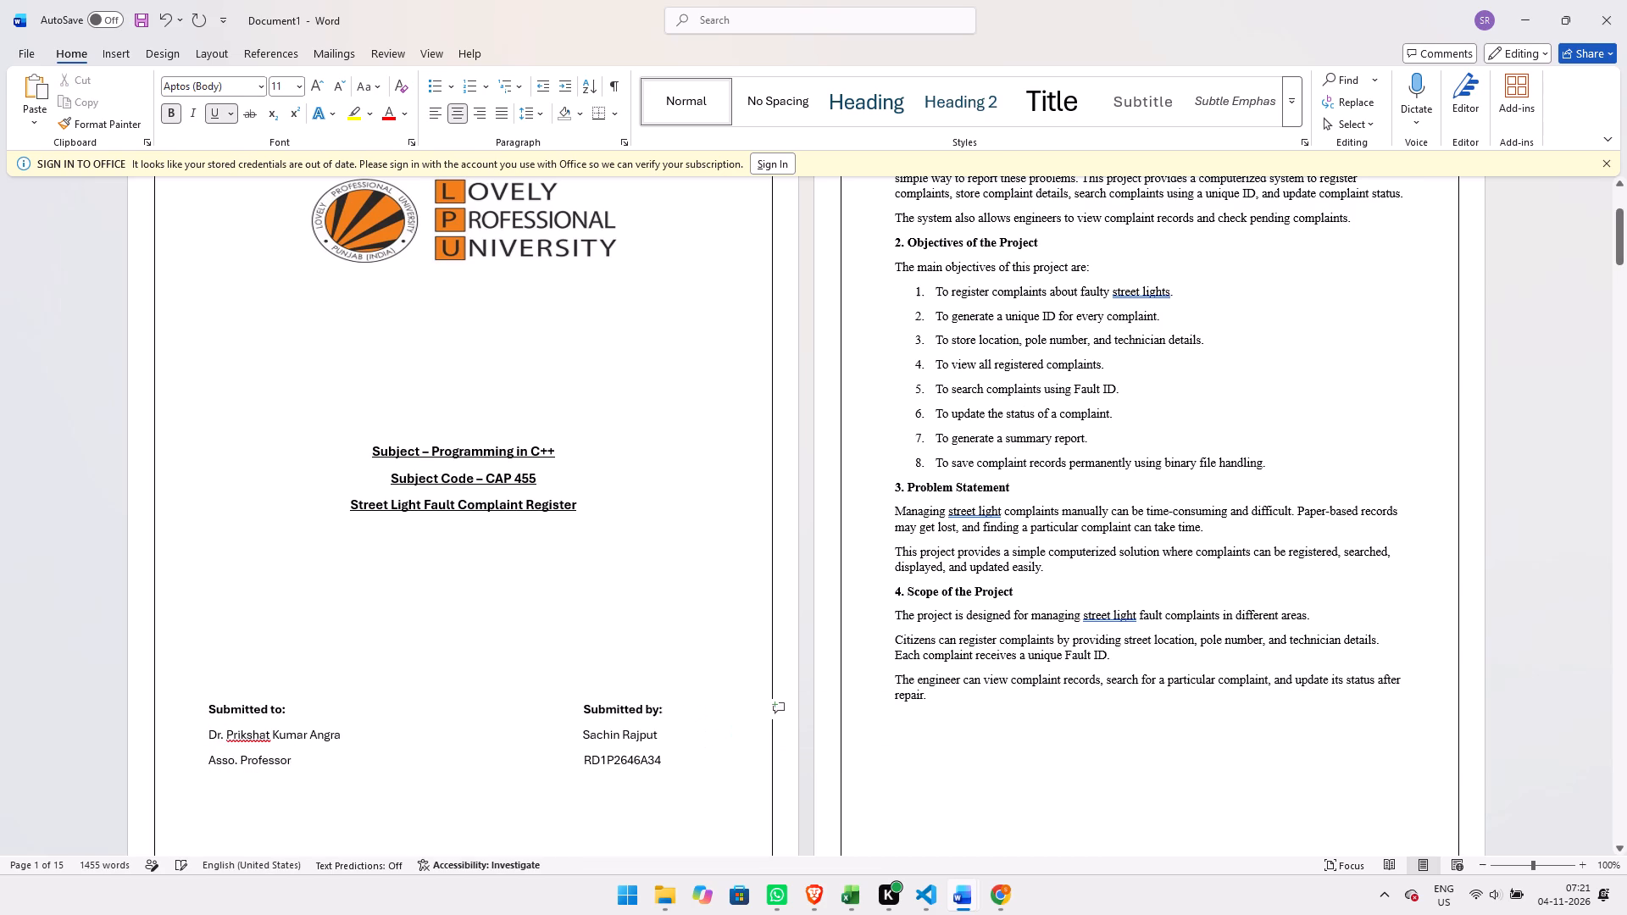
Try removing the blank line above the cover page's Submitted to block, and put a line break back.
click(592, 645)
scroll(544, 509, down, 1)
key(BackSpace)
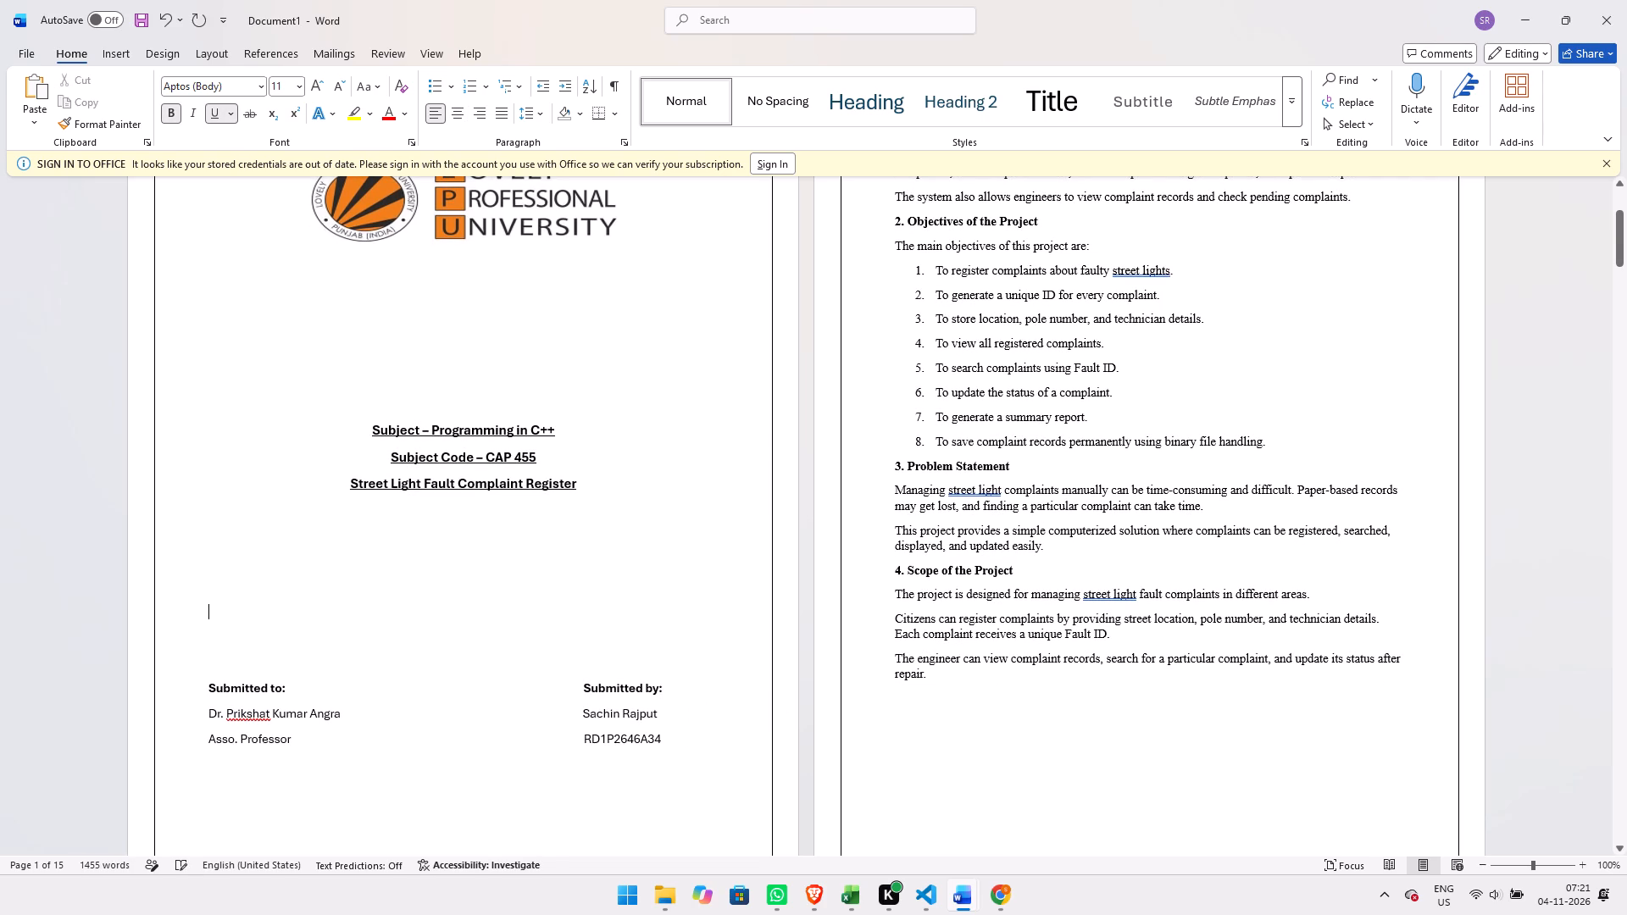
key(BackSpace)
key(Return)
Review the layout of the report's pages from the cover page through the source code to the output screenshots.
click(1279, 779)
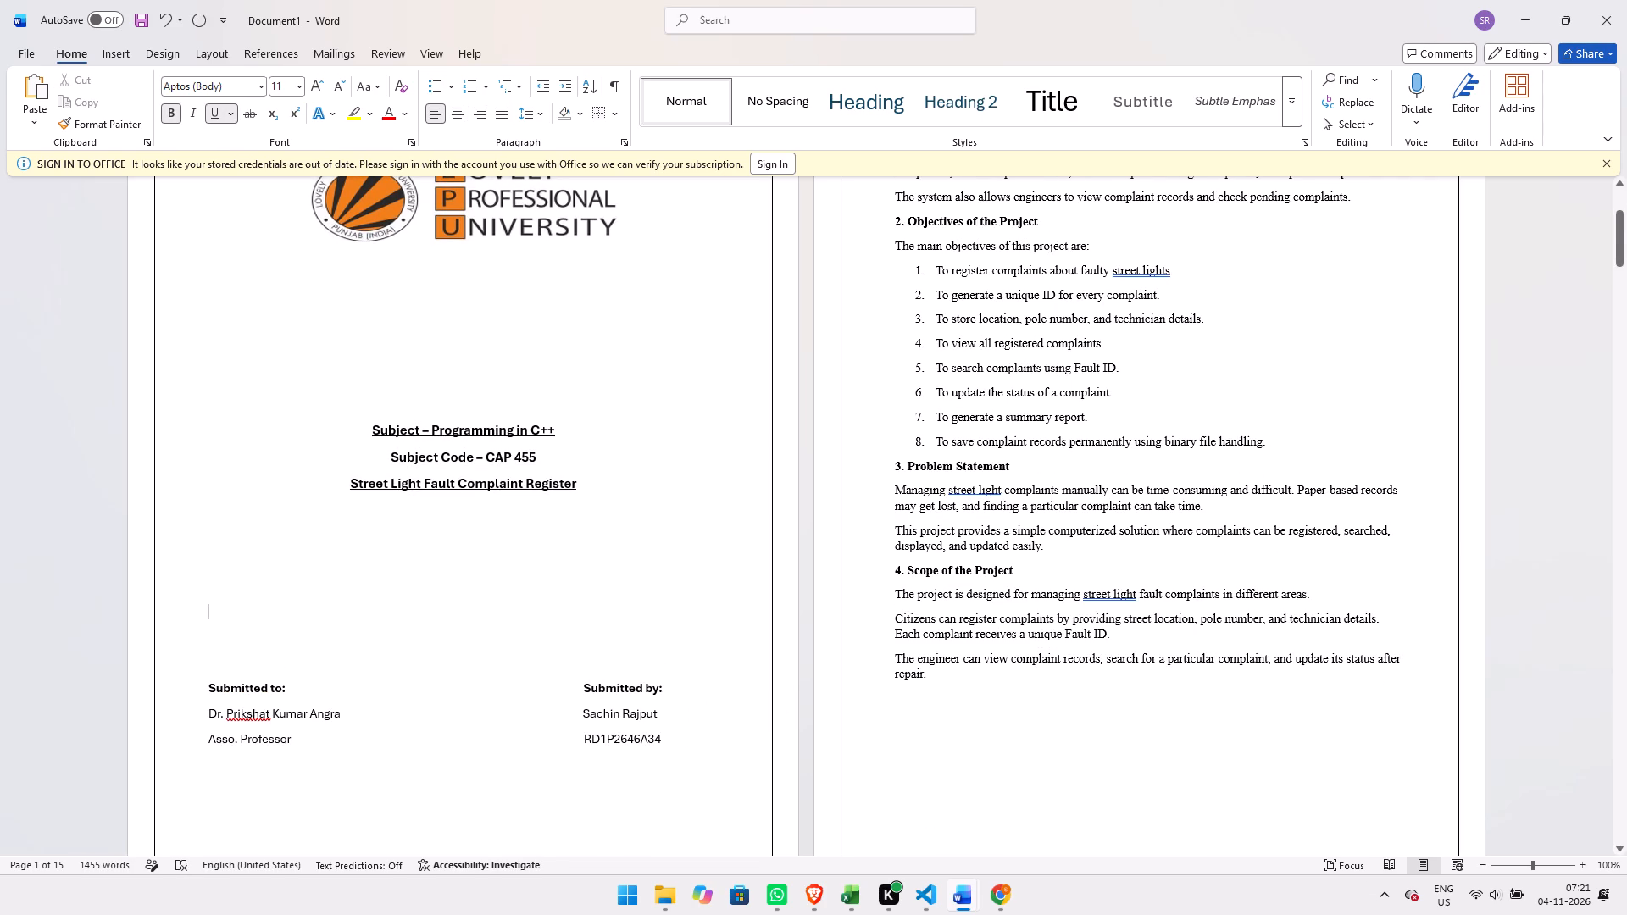
scroll(1279, 779, down, 3)
scroll(1279, 779, up, 3)
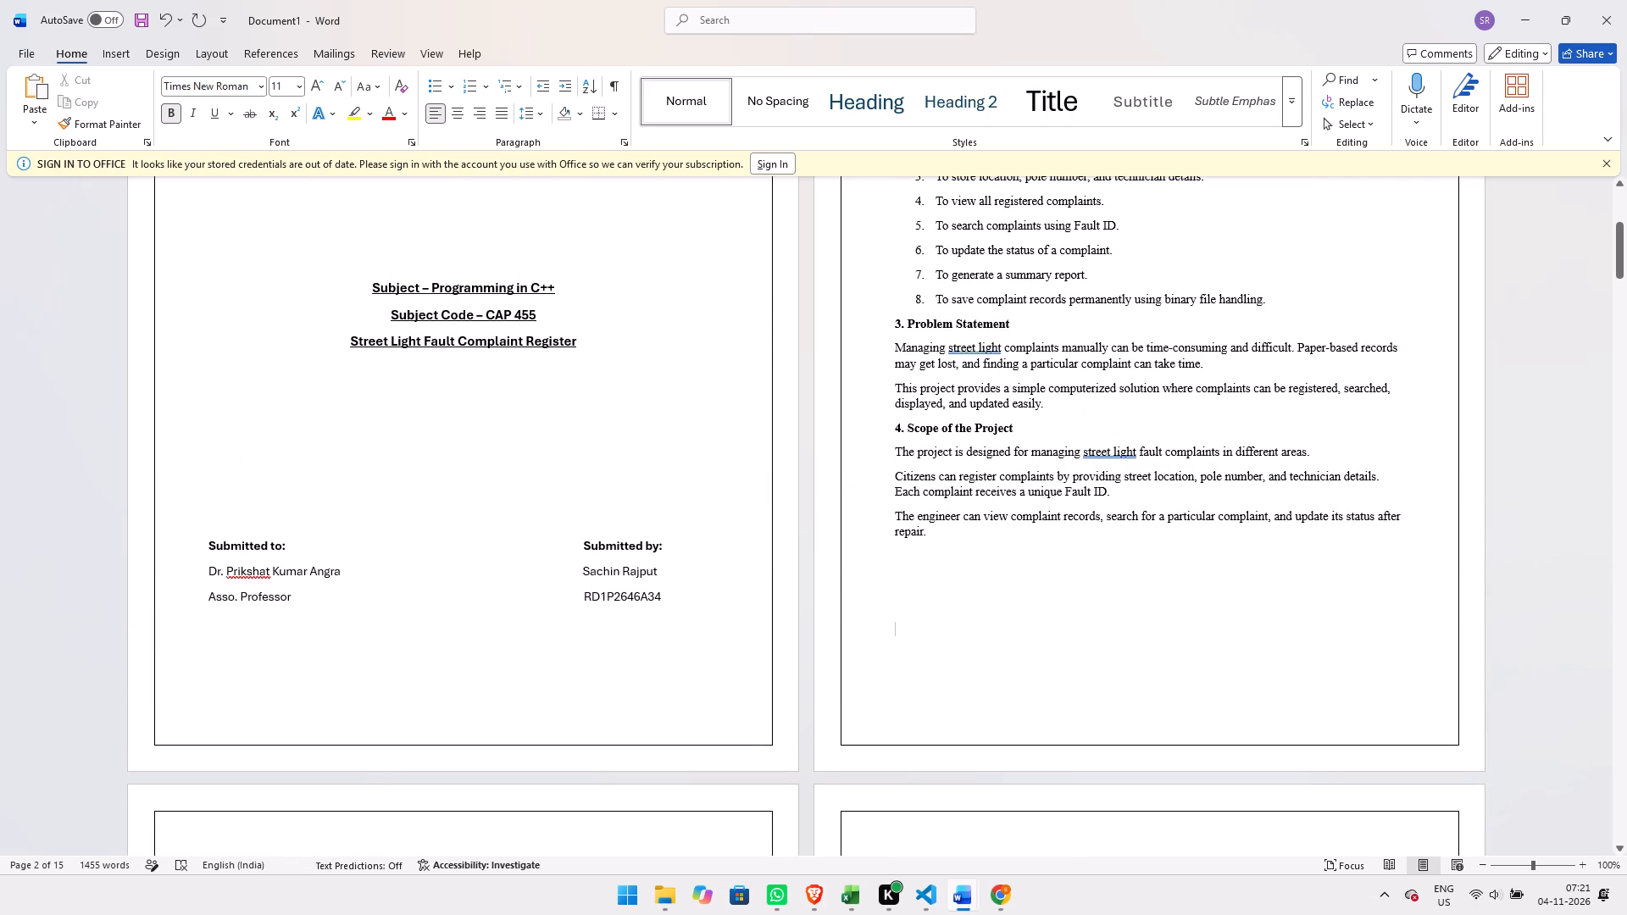
scroll(901, 466, up, 7)
scroll(901, 466, down, 4)
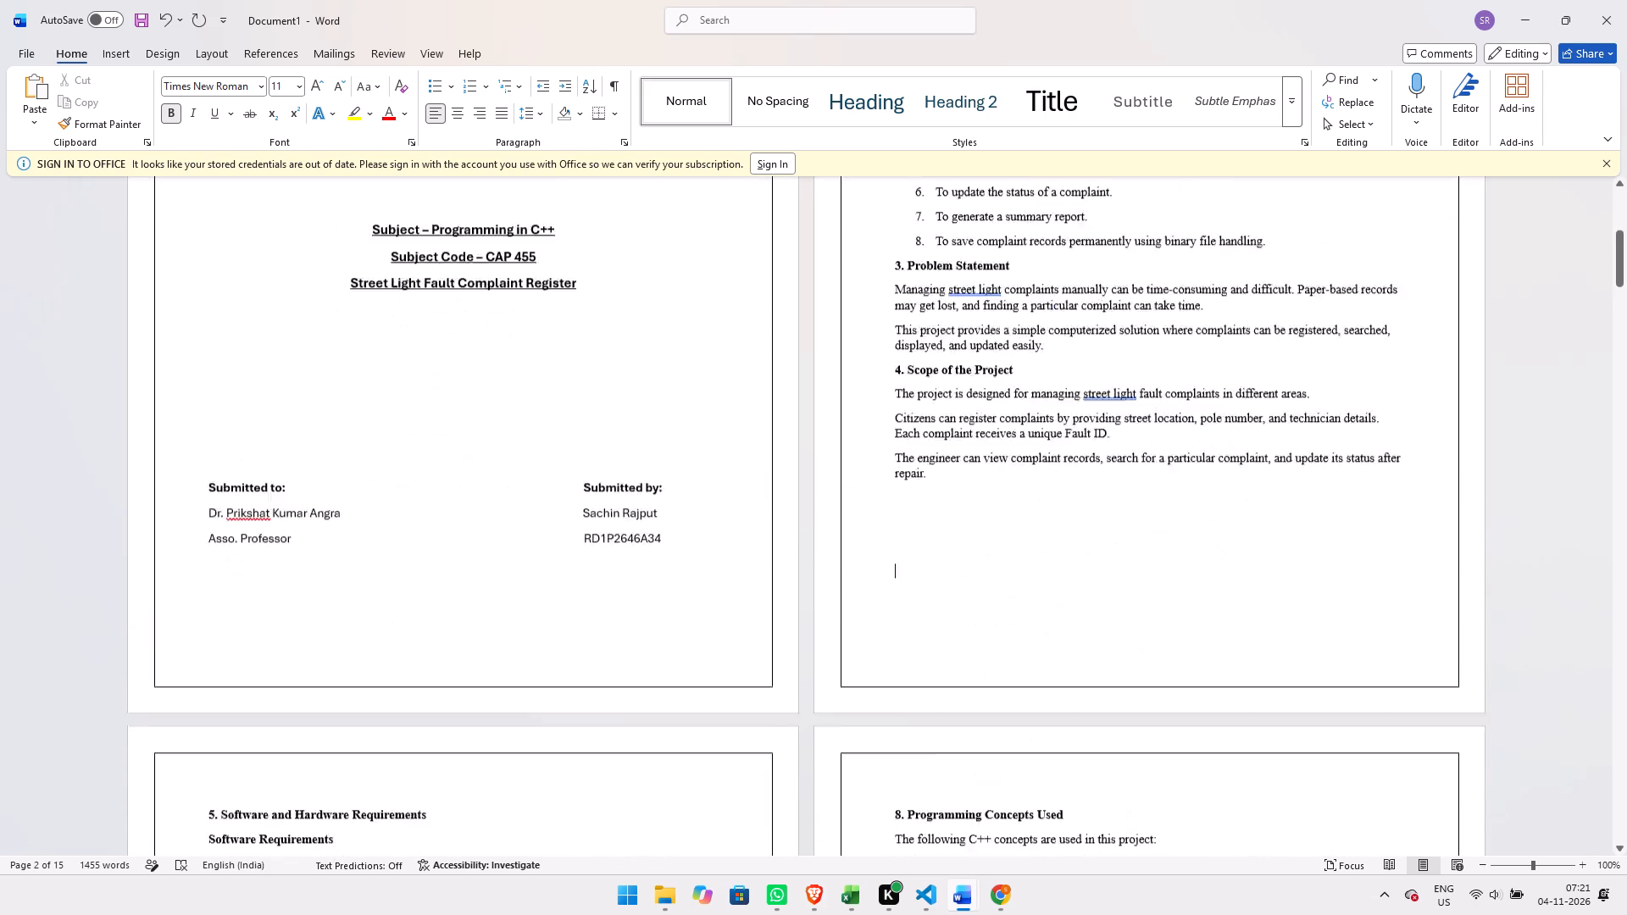
scroll(901, 466, down, 20)
scroll(901, 466, down, 5)
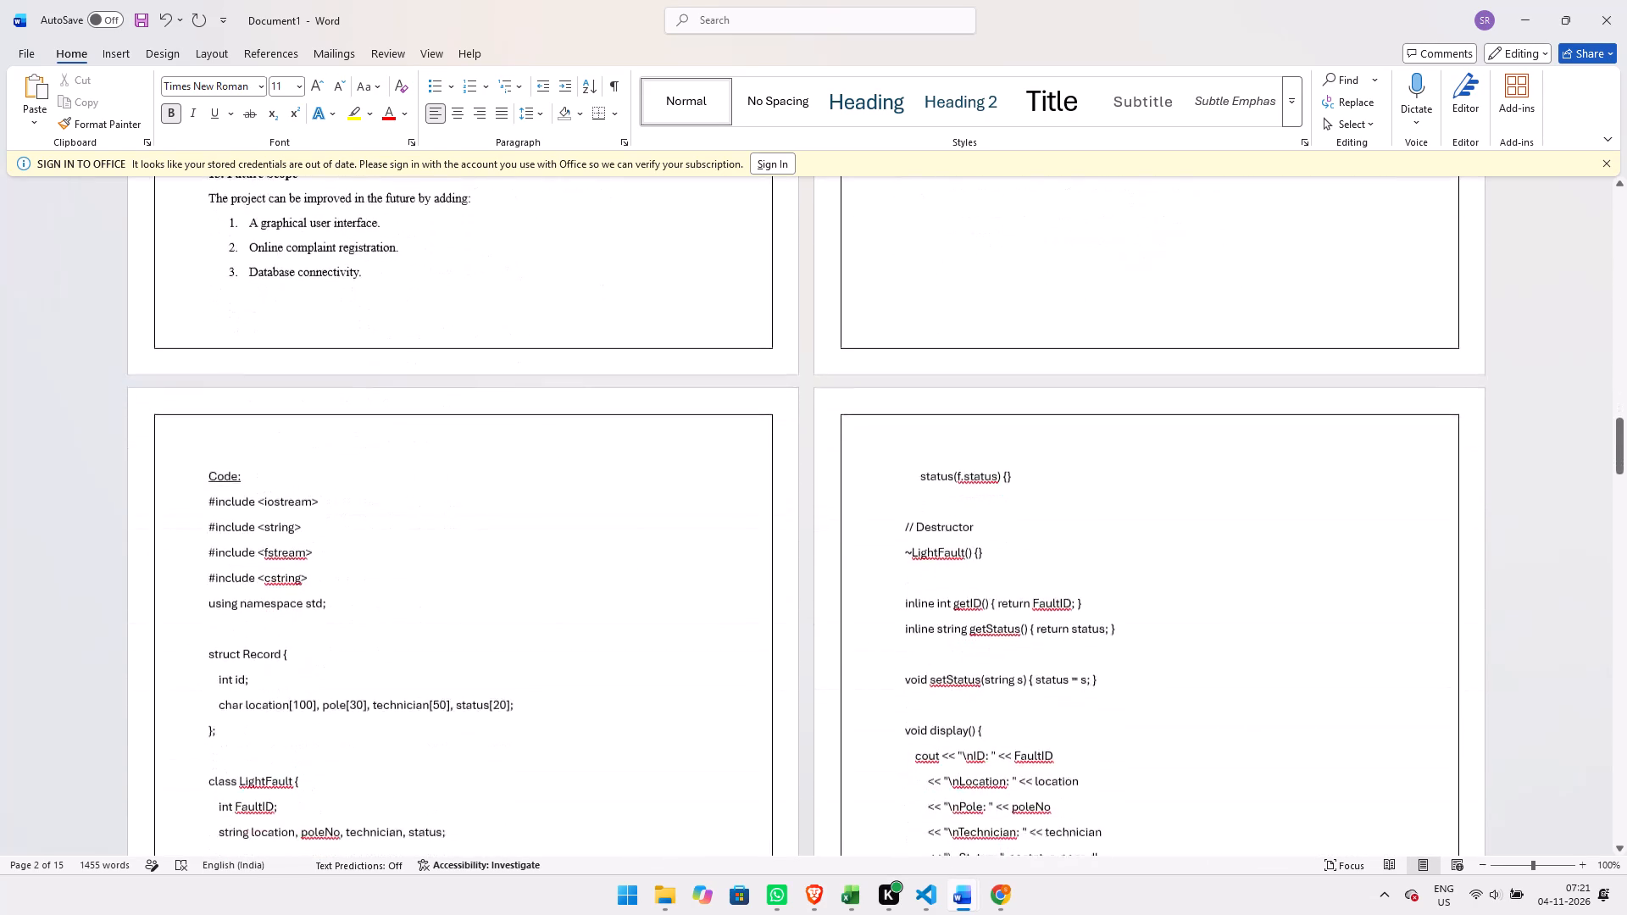
scroll(901, 466, down, 20)
scroll(901, 466, down, 5)
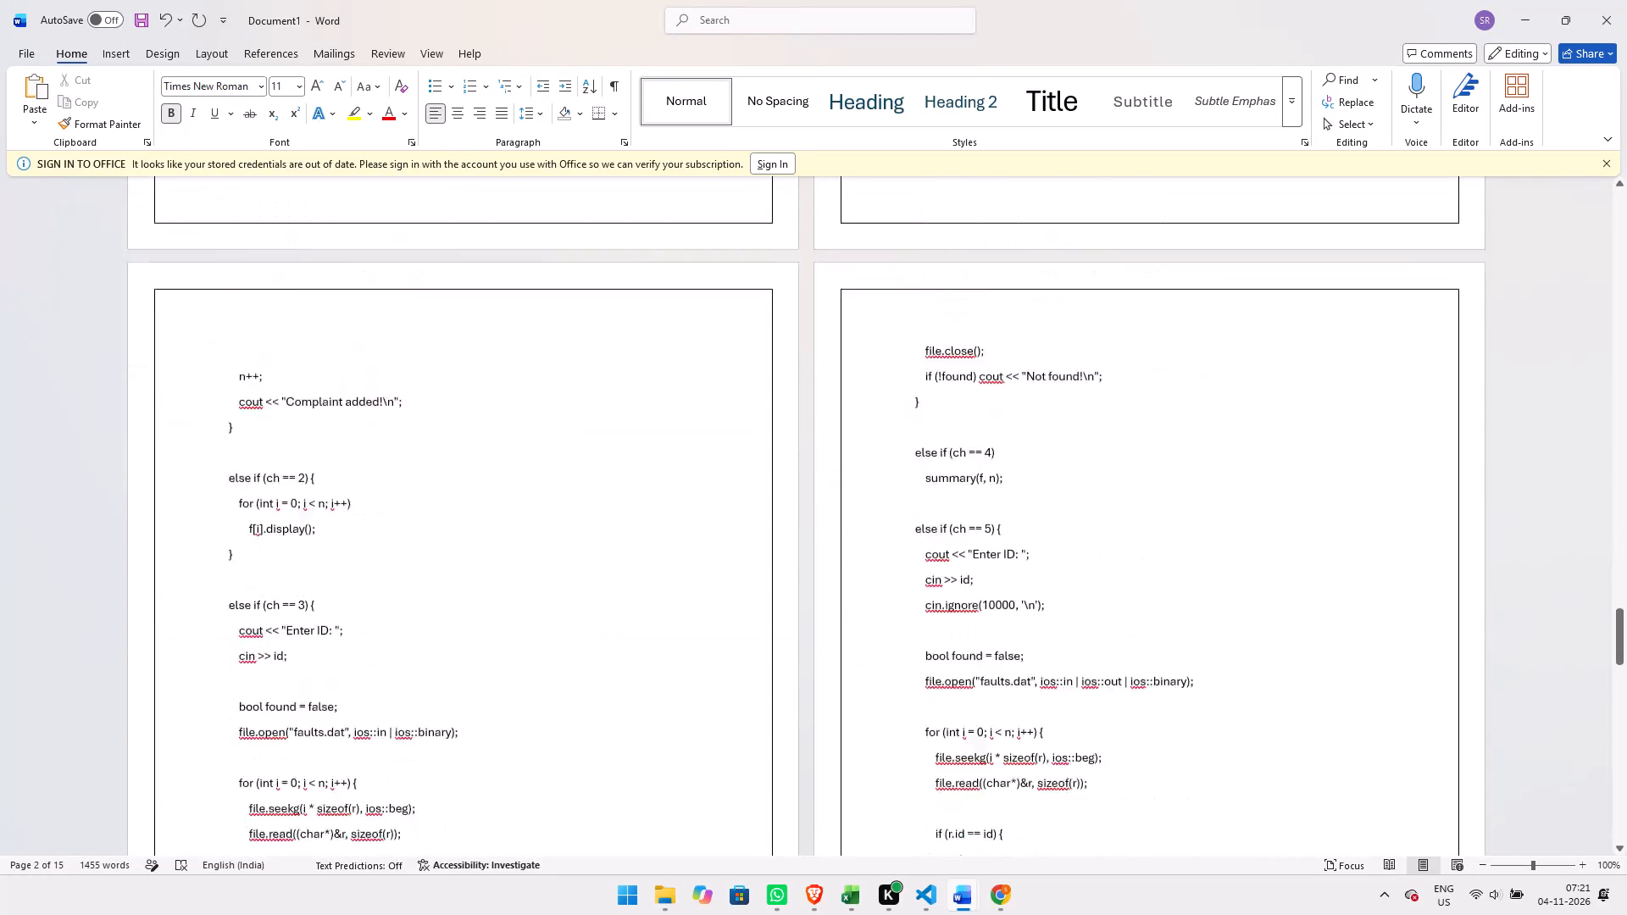
scroll(901, 466, down, 11)
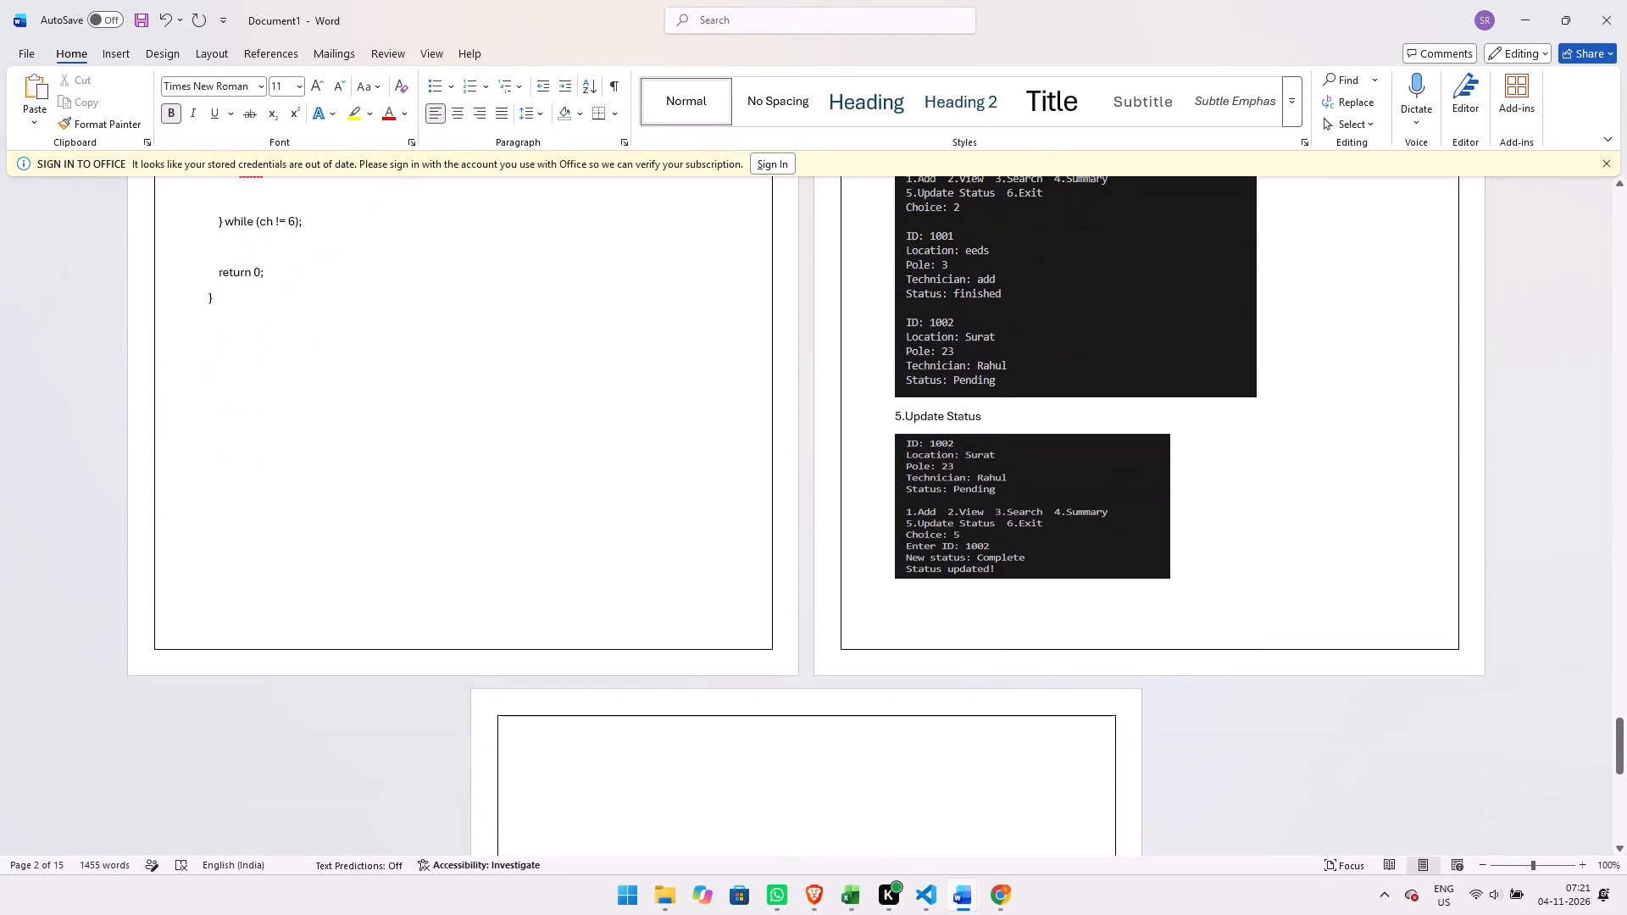
Delete the blank last page that follows the Update Status screenshot.
scroll(848, 748, down, 4)
click(703, 454)
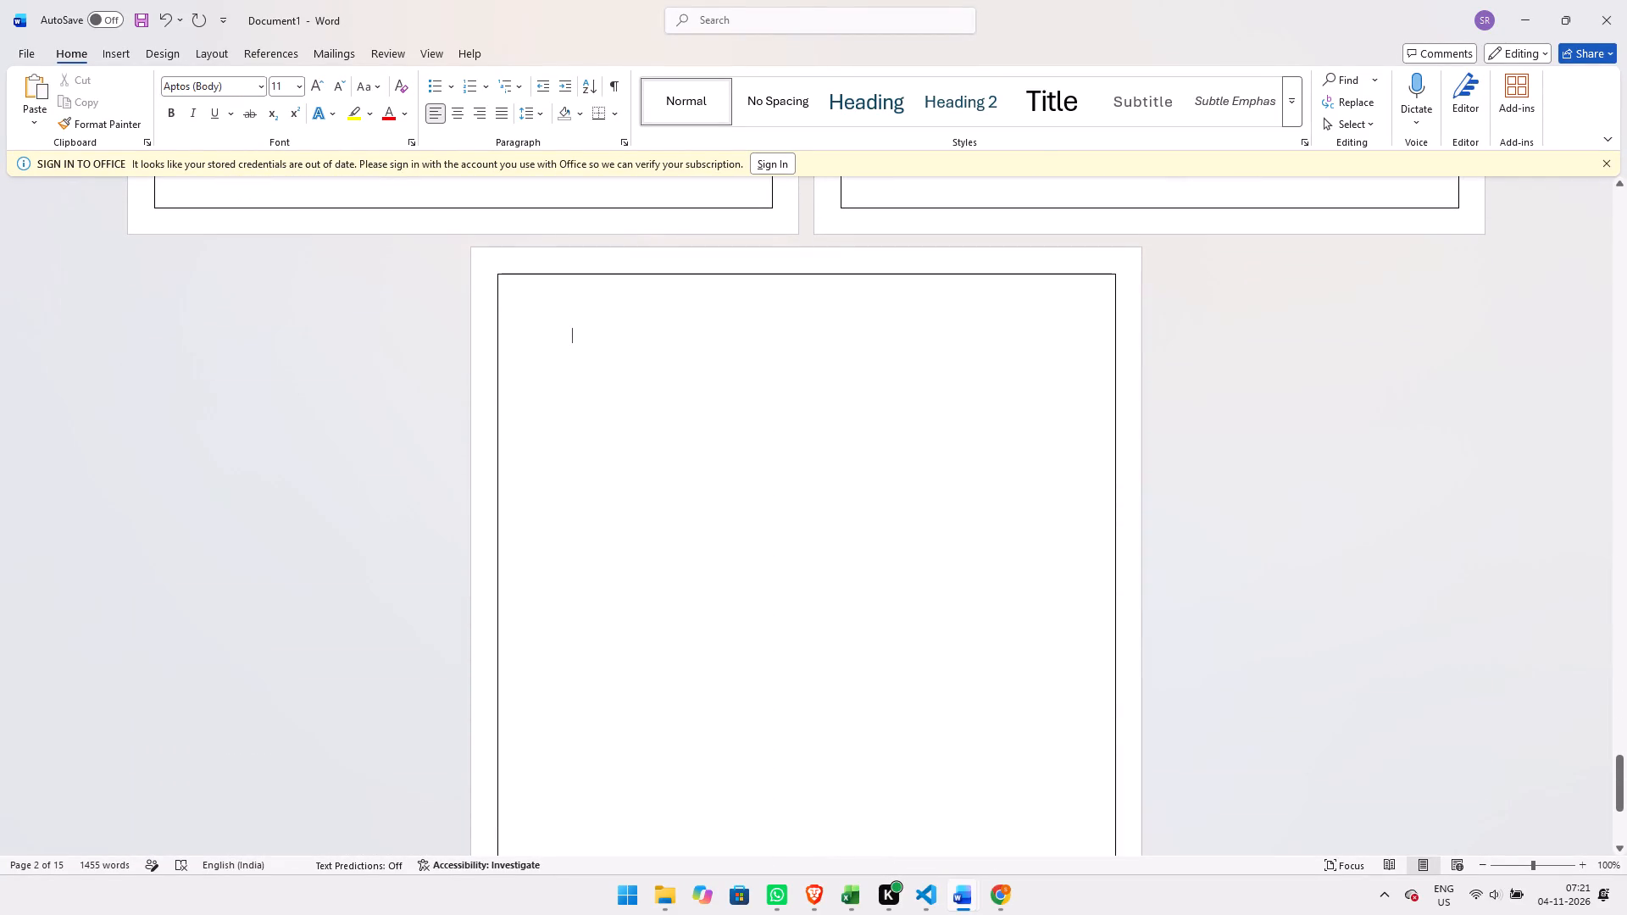
key(BackSpace)
key(BackSpace)
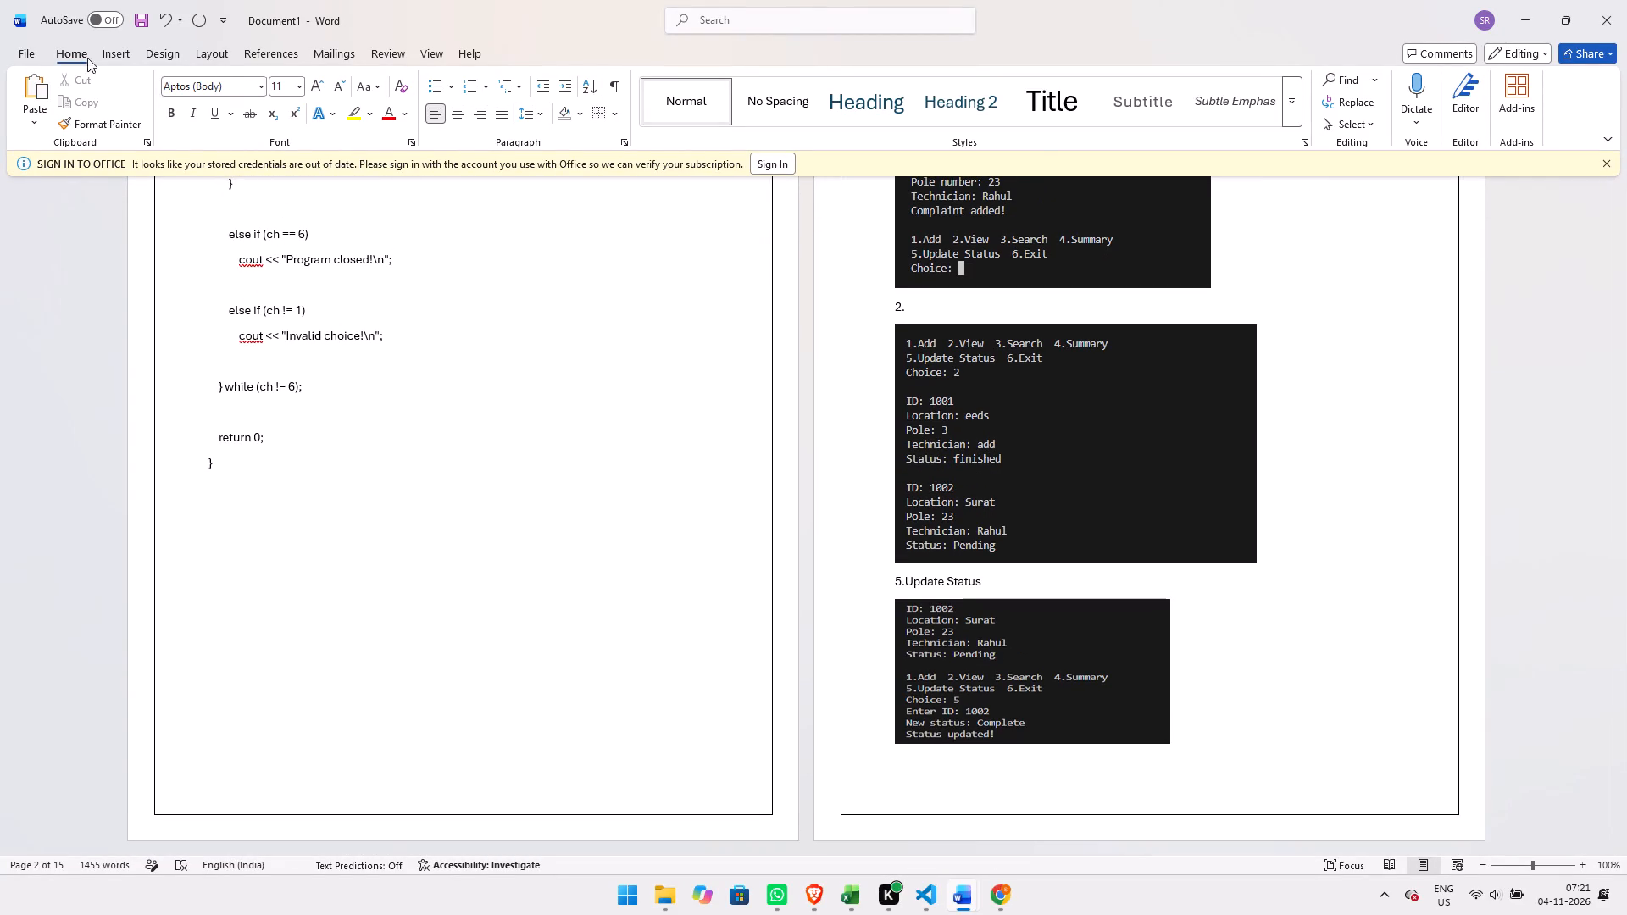
Open the Save As dialog for the report and clear the suggested file name.
click(31, 53)
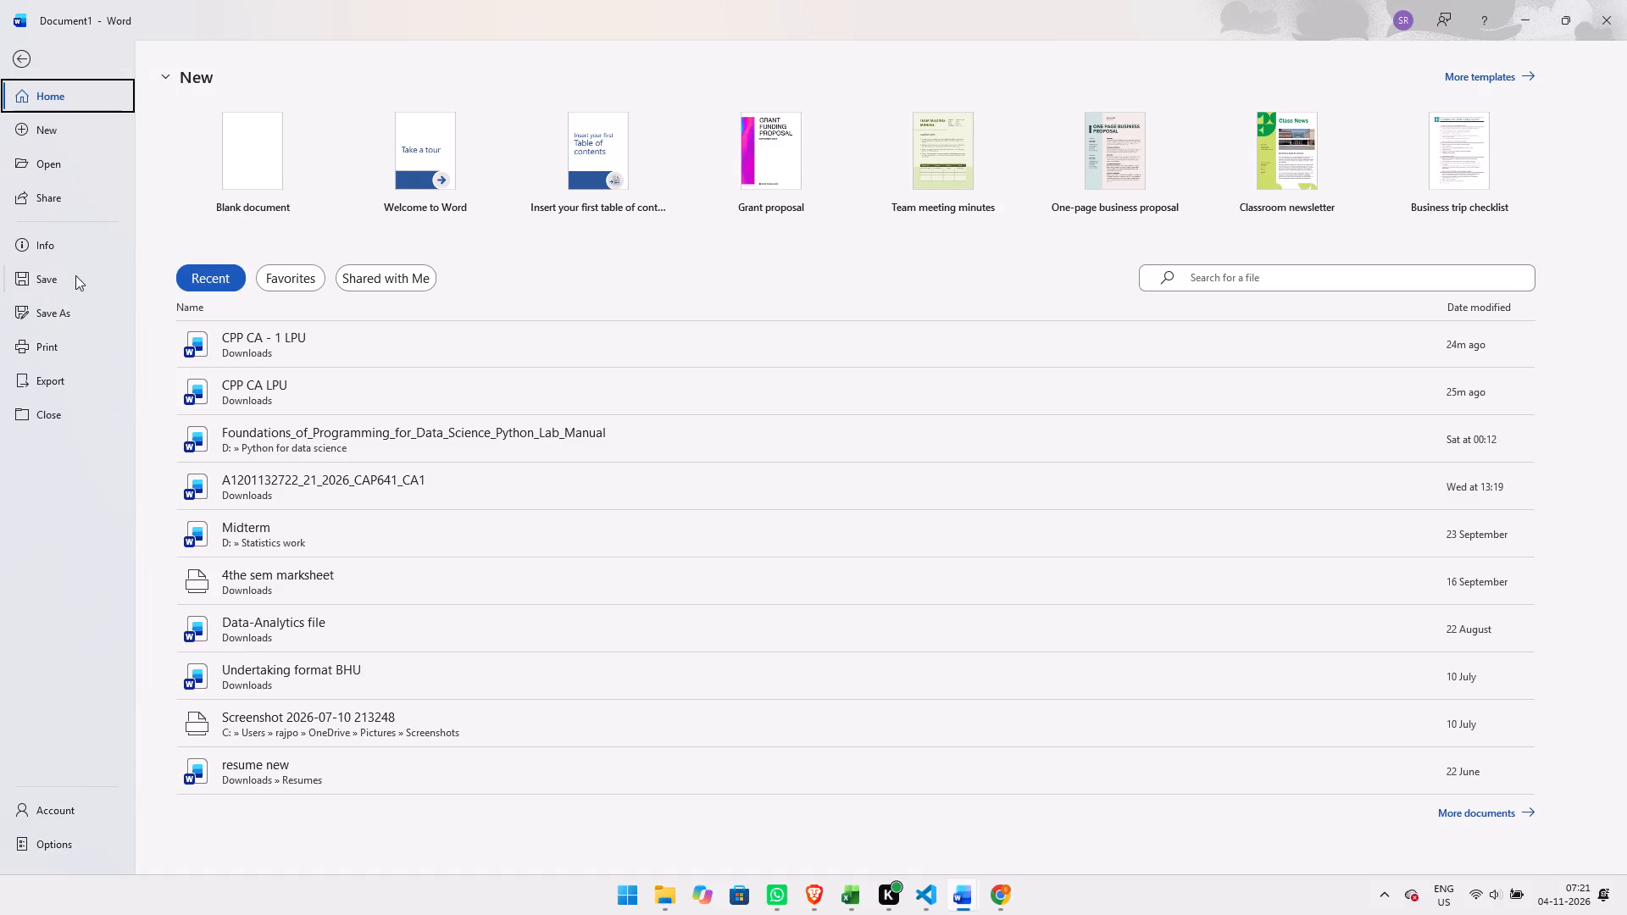
click(63, 308)
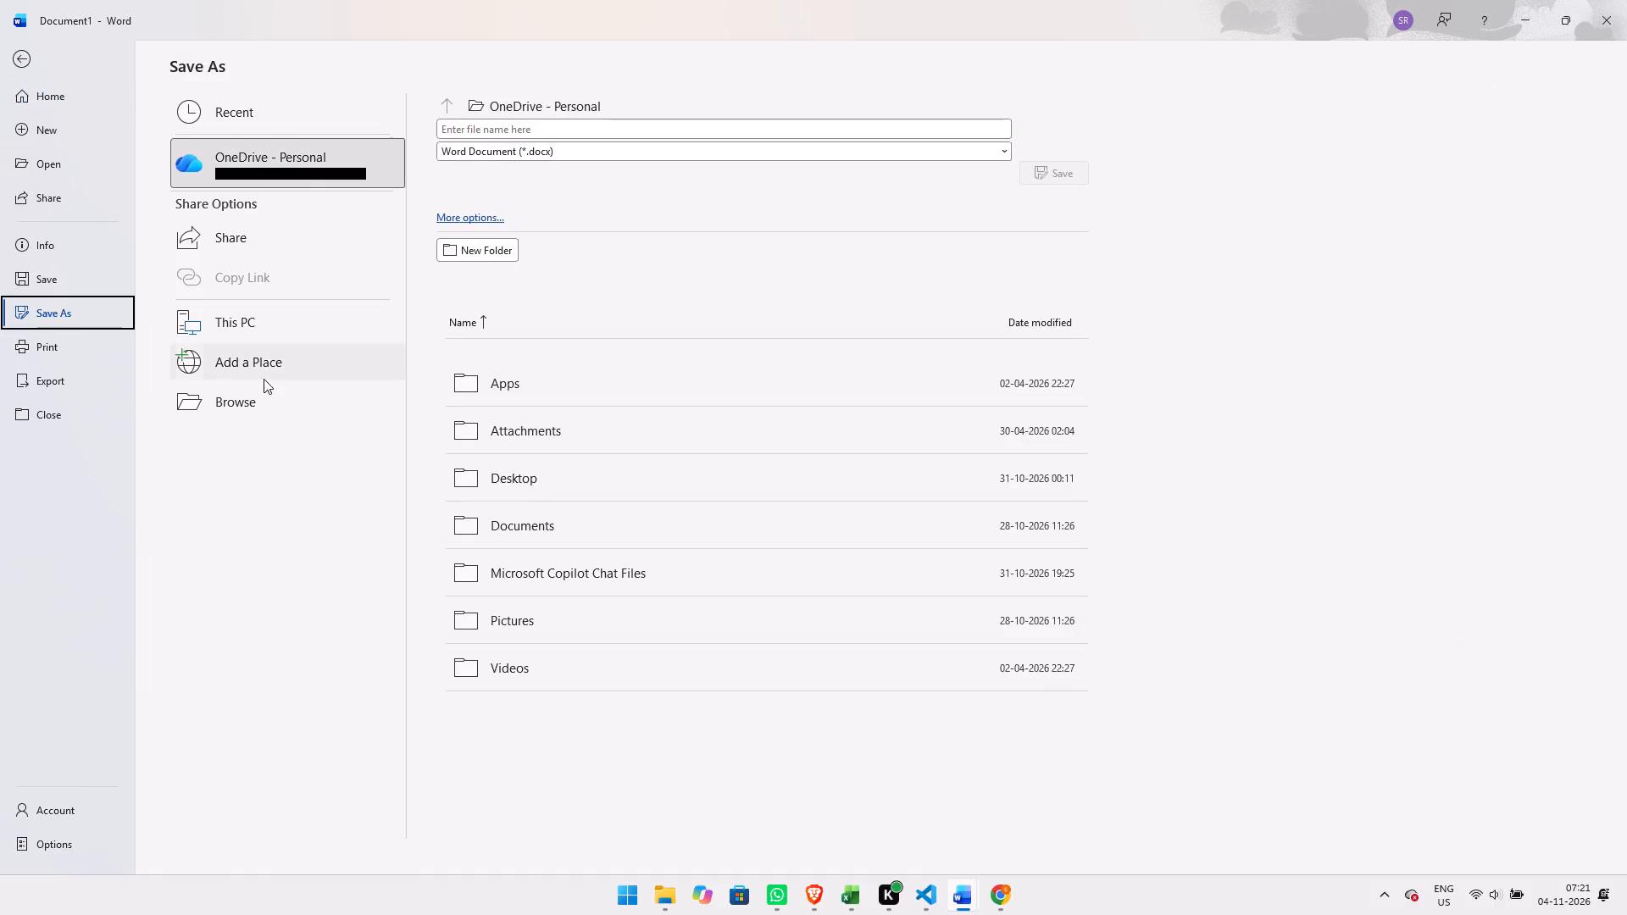
click(263, 391)
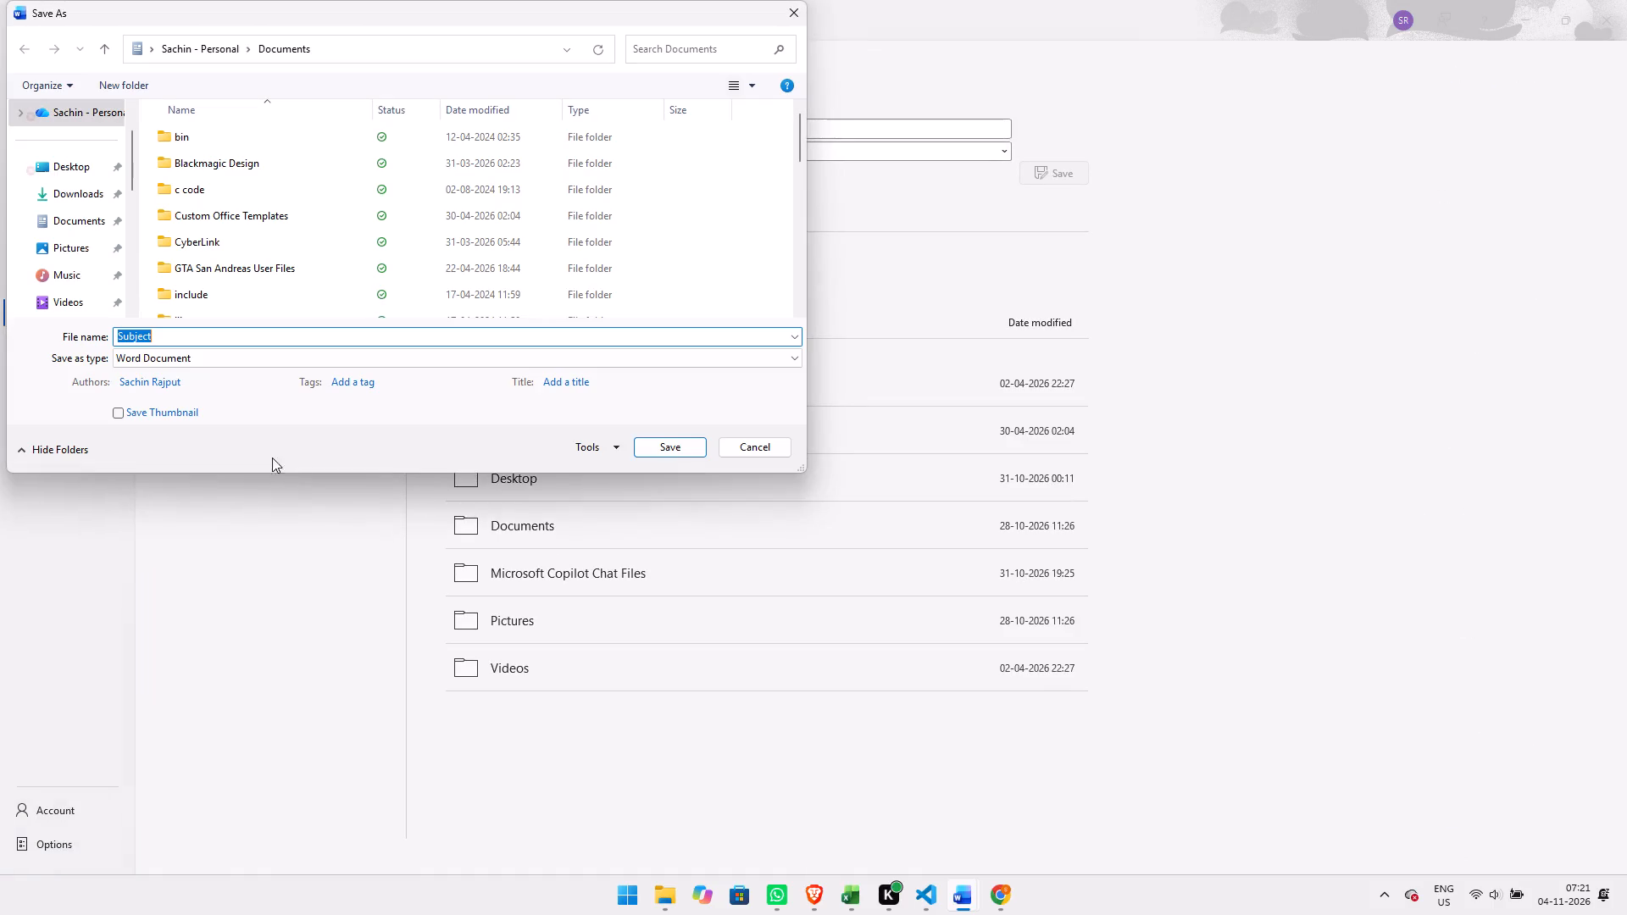
click(169, 332)
key(BackSpace)
key(BackSpace)
key(BackSpace)
key(BackSpace)
key(BackSpace)
key(BackSpace)
key(BackSpace)
key(BackSpace)
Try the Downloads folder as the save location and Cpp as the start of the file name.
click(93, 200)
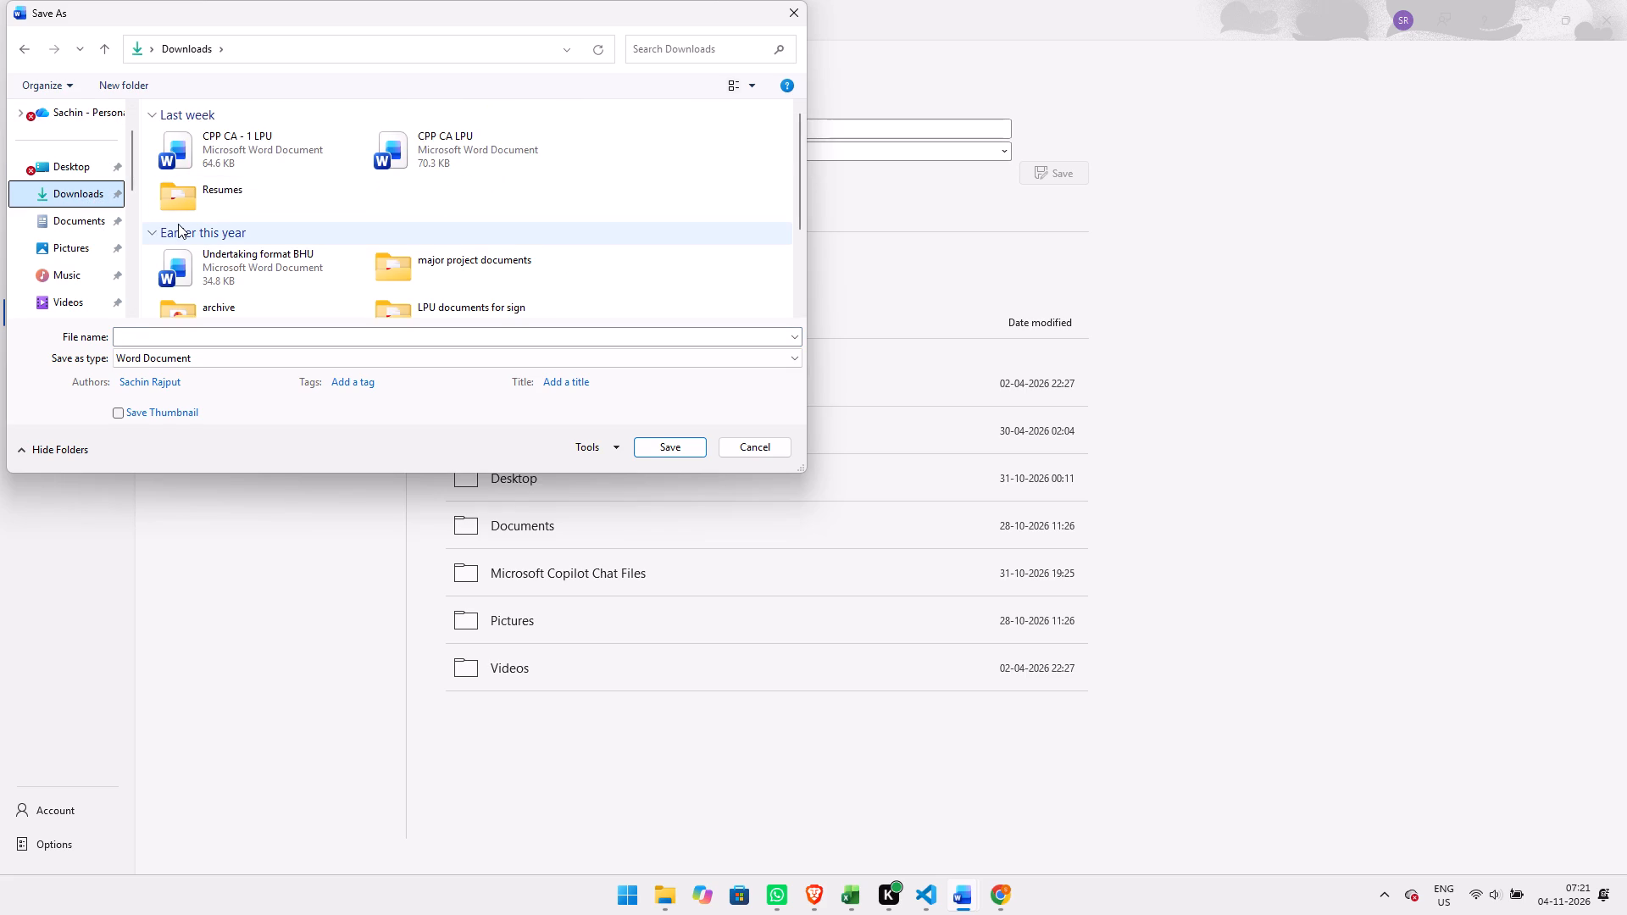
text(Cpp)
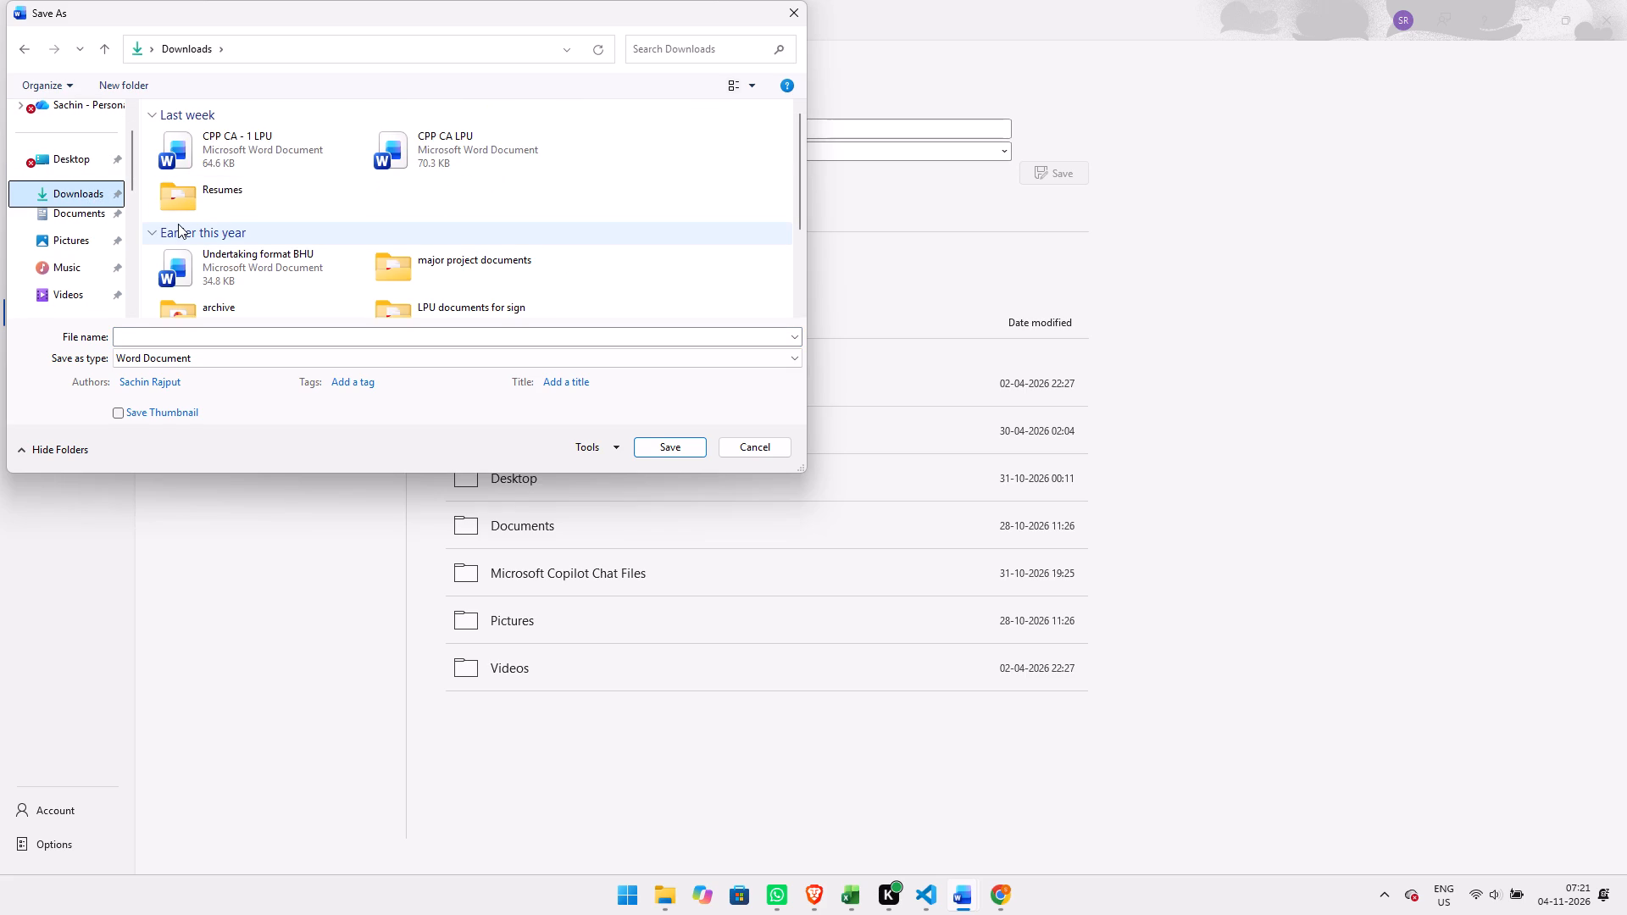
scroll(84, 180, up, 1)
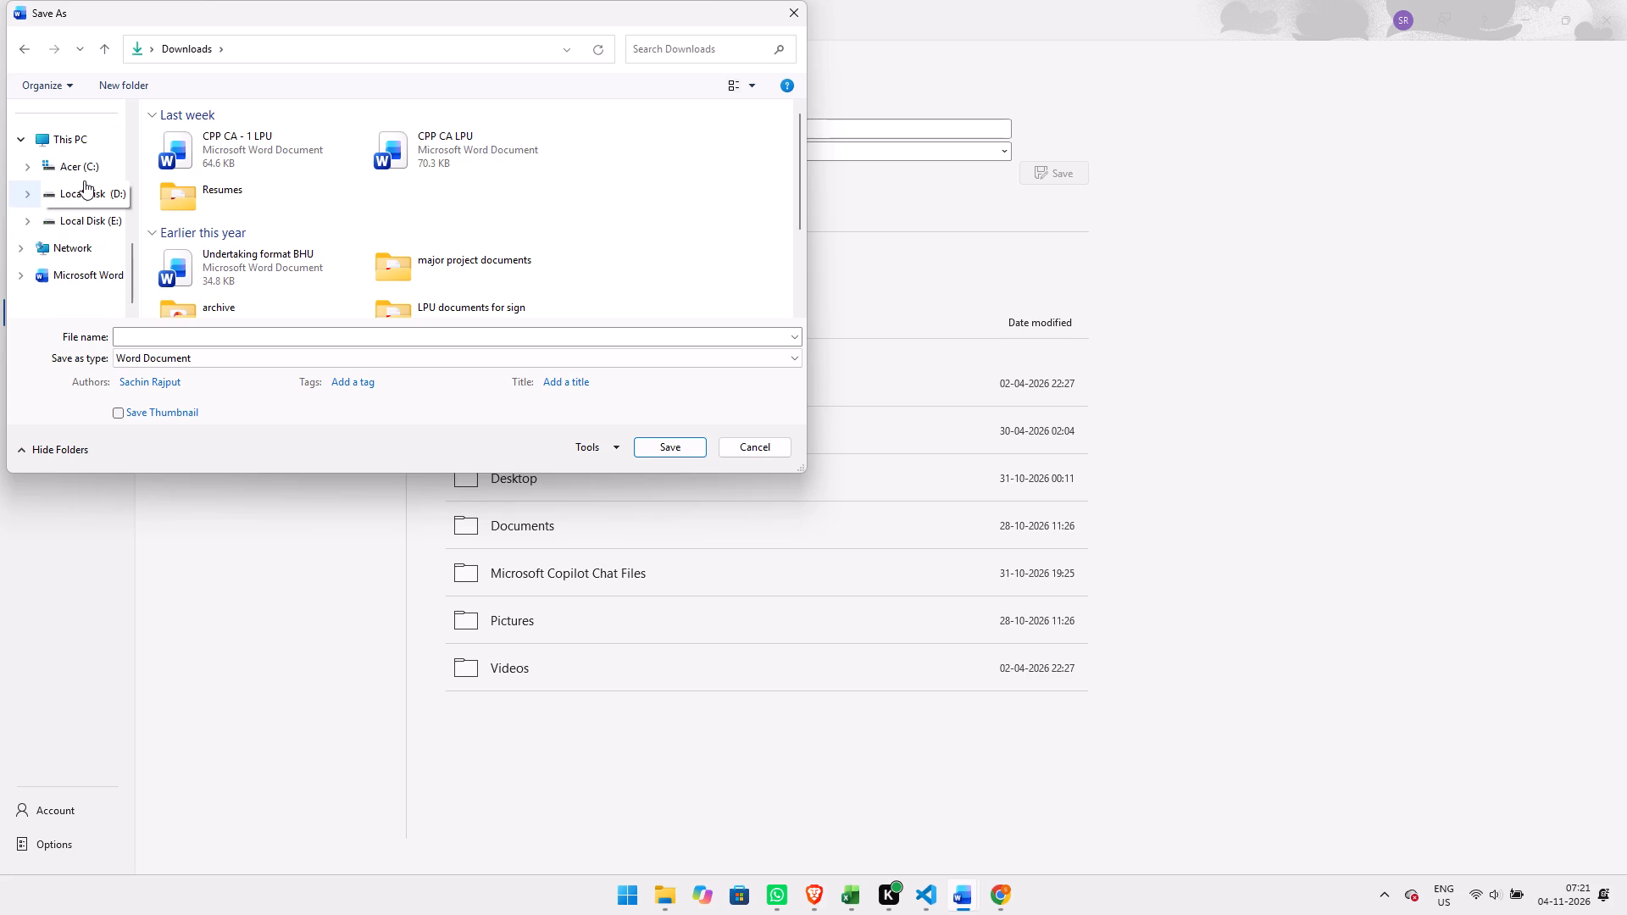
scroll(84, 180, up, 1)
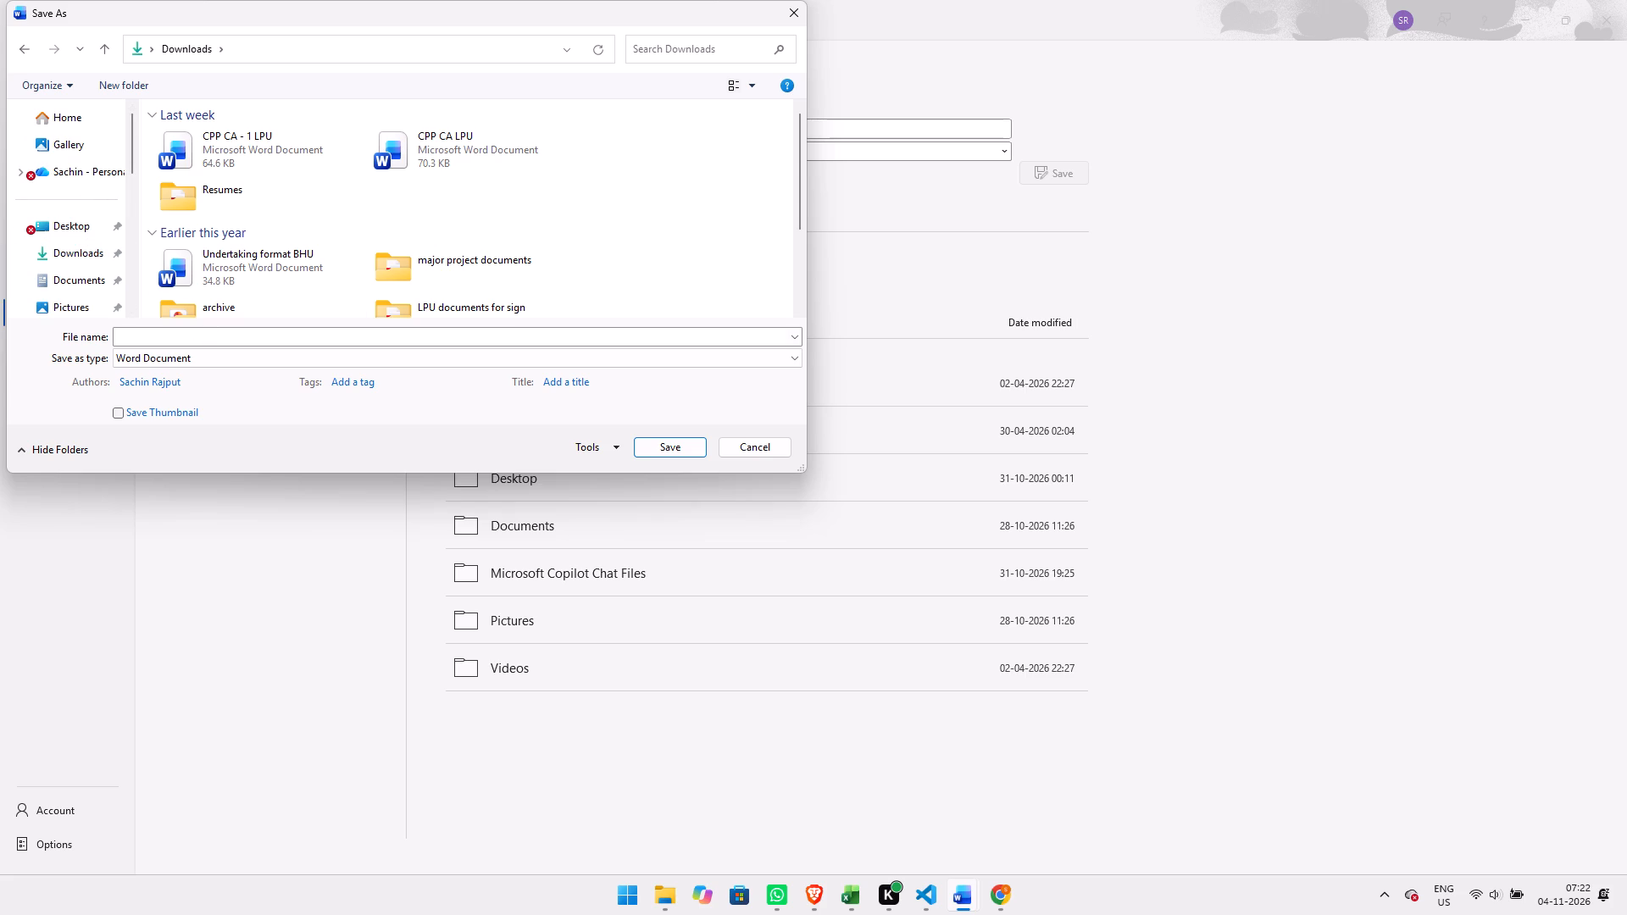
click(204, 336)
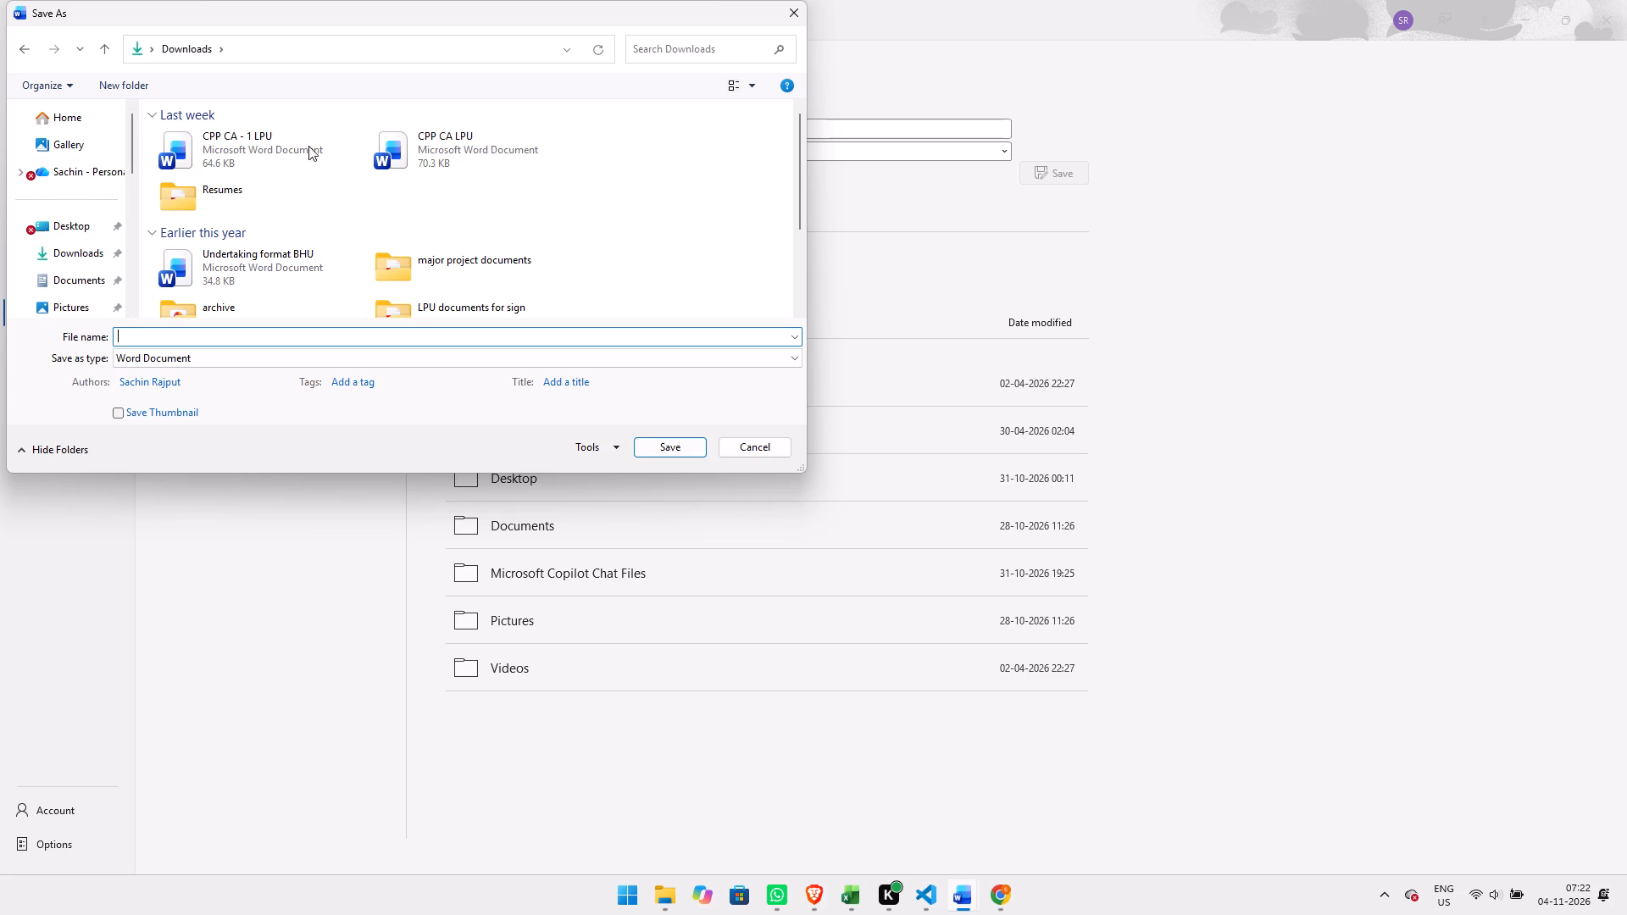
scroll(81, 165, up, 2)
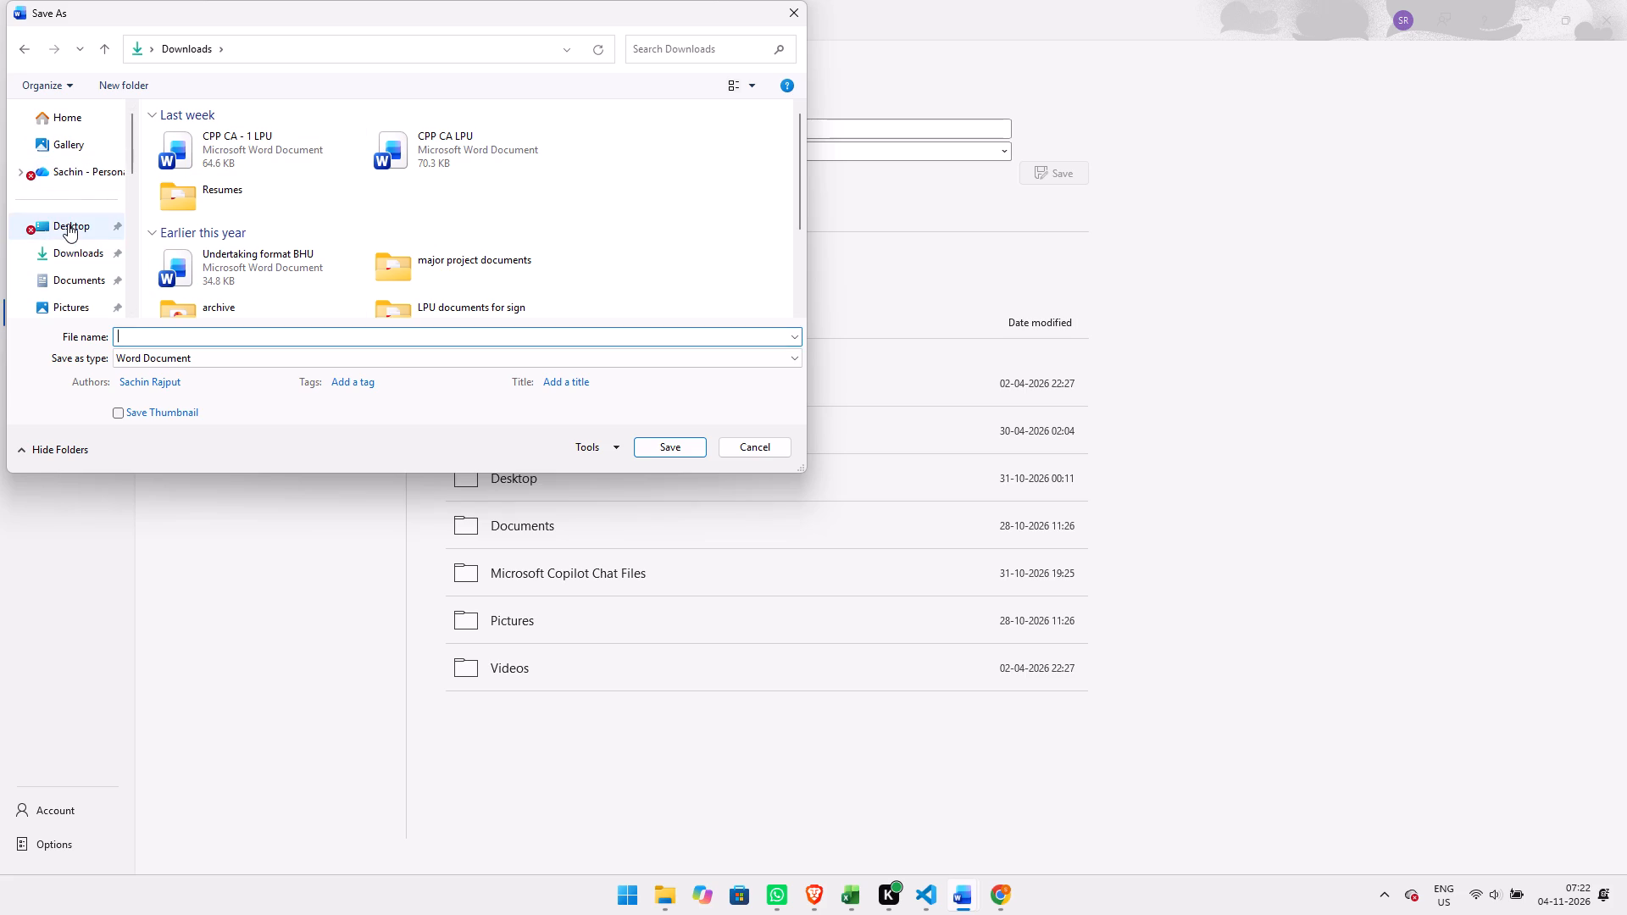
Save the report as a PDF named CPP Phase1+2 in the StreetLightProject folder on the Desktop.
click(68, 224)
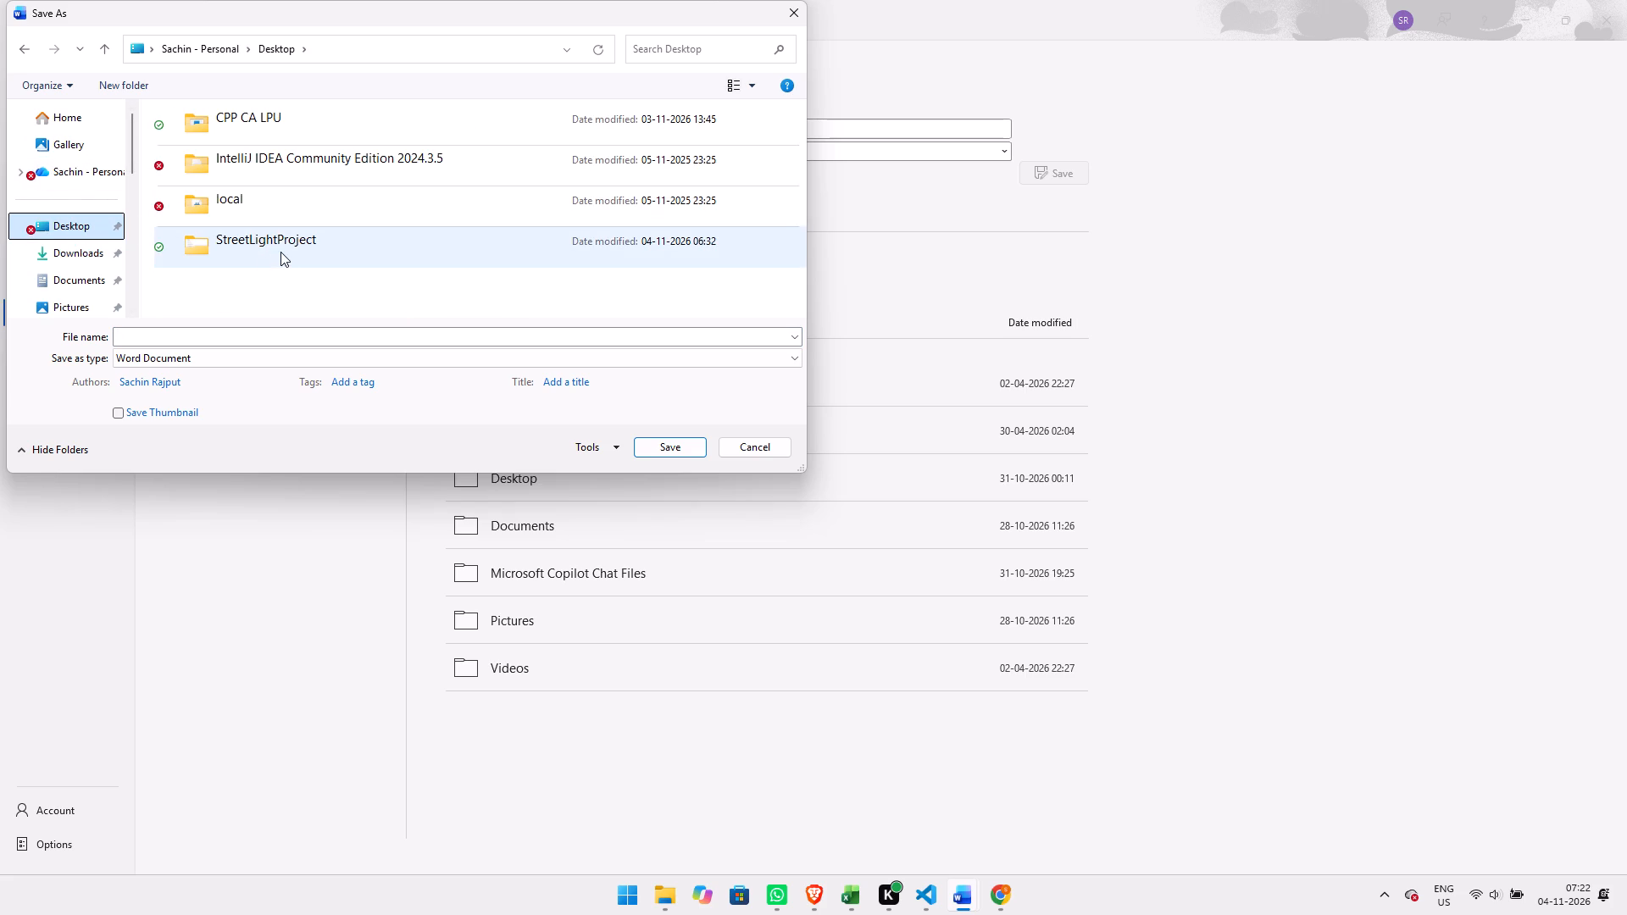
double_click(280, 252)
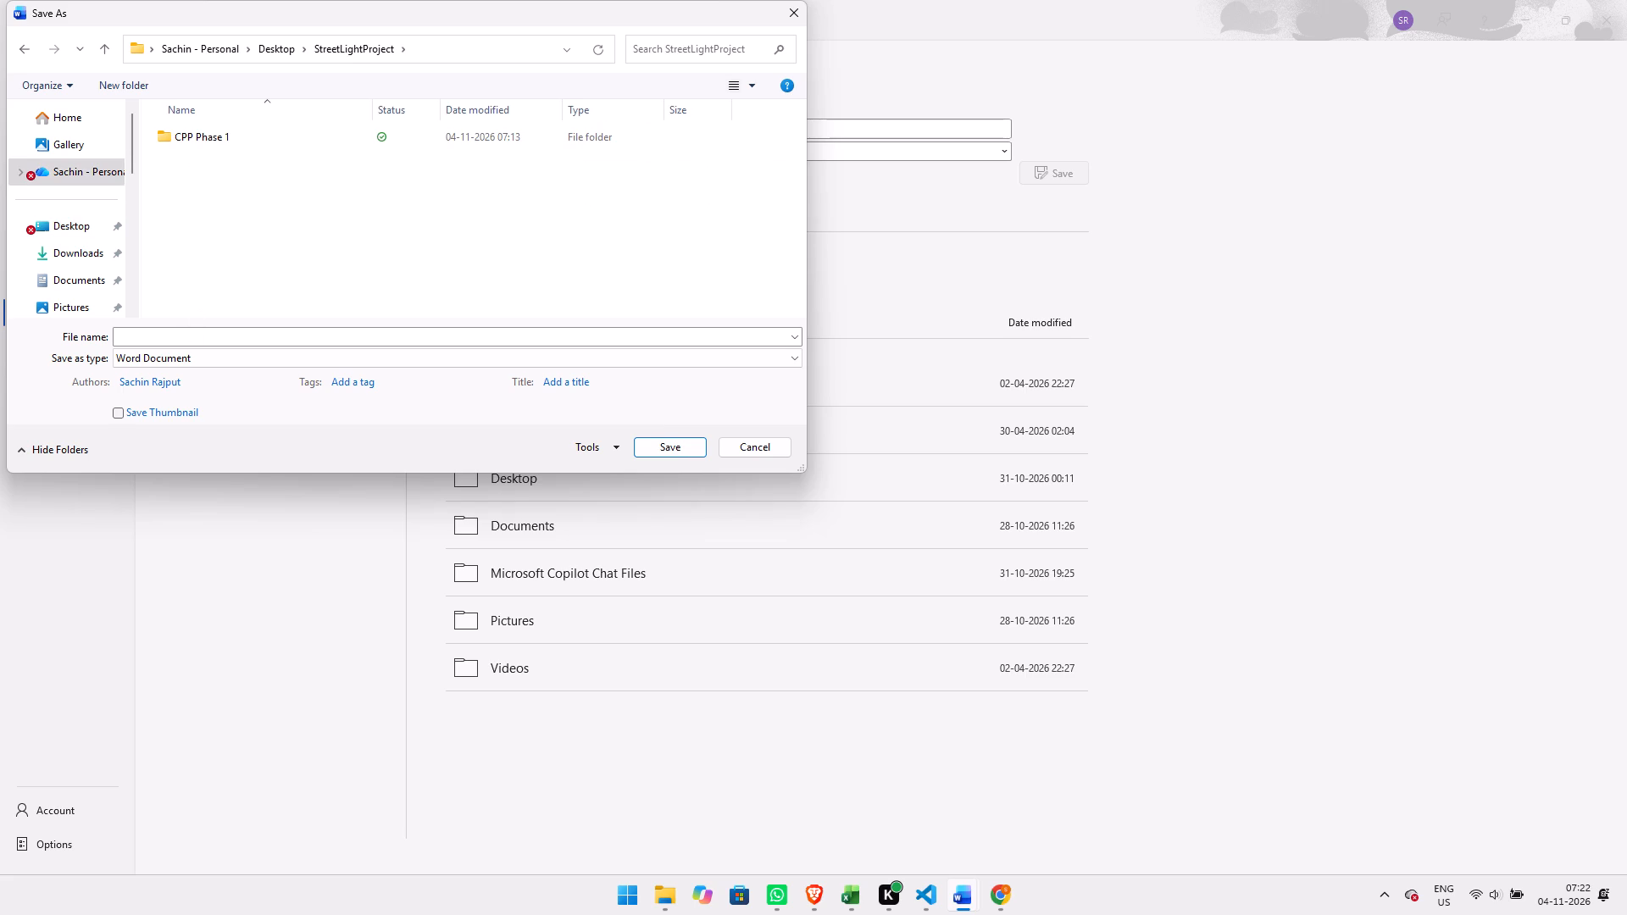
click(180, 334)
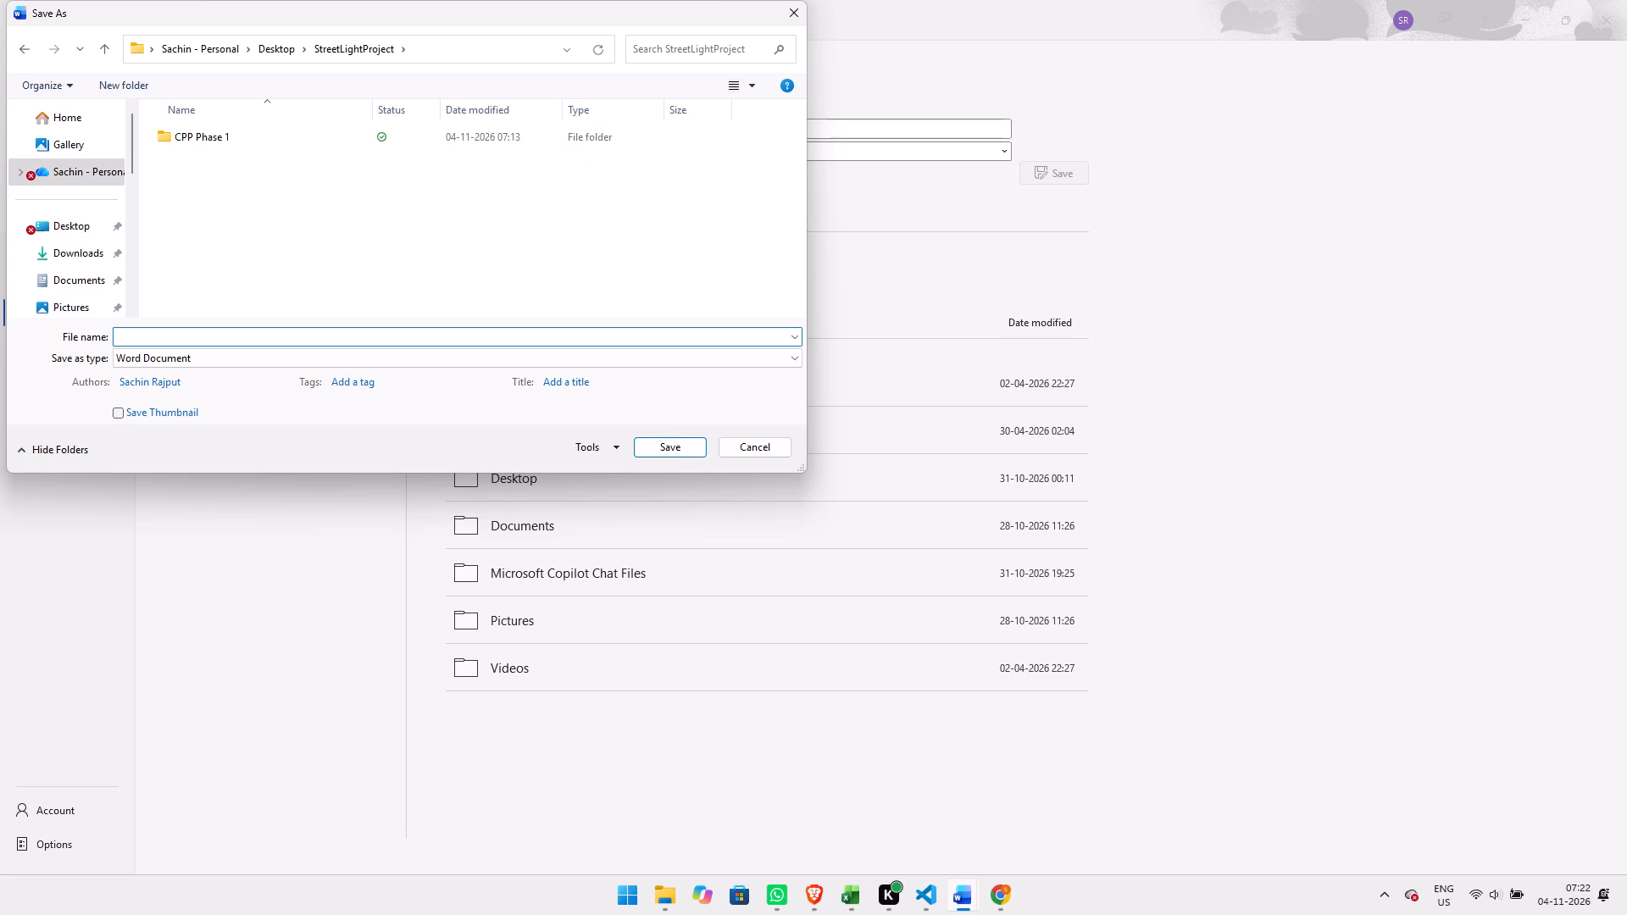
key(shift+c)
text(PP P)
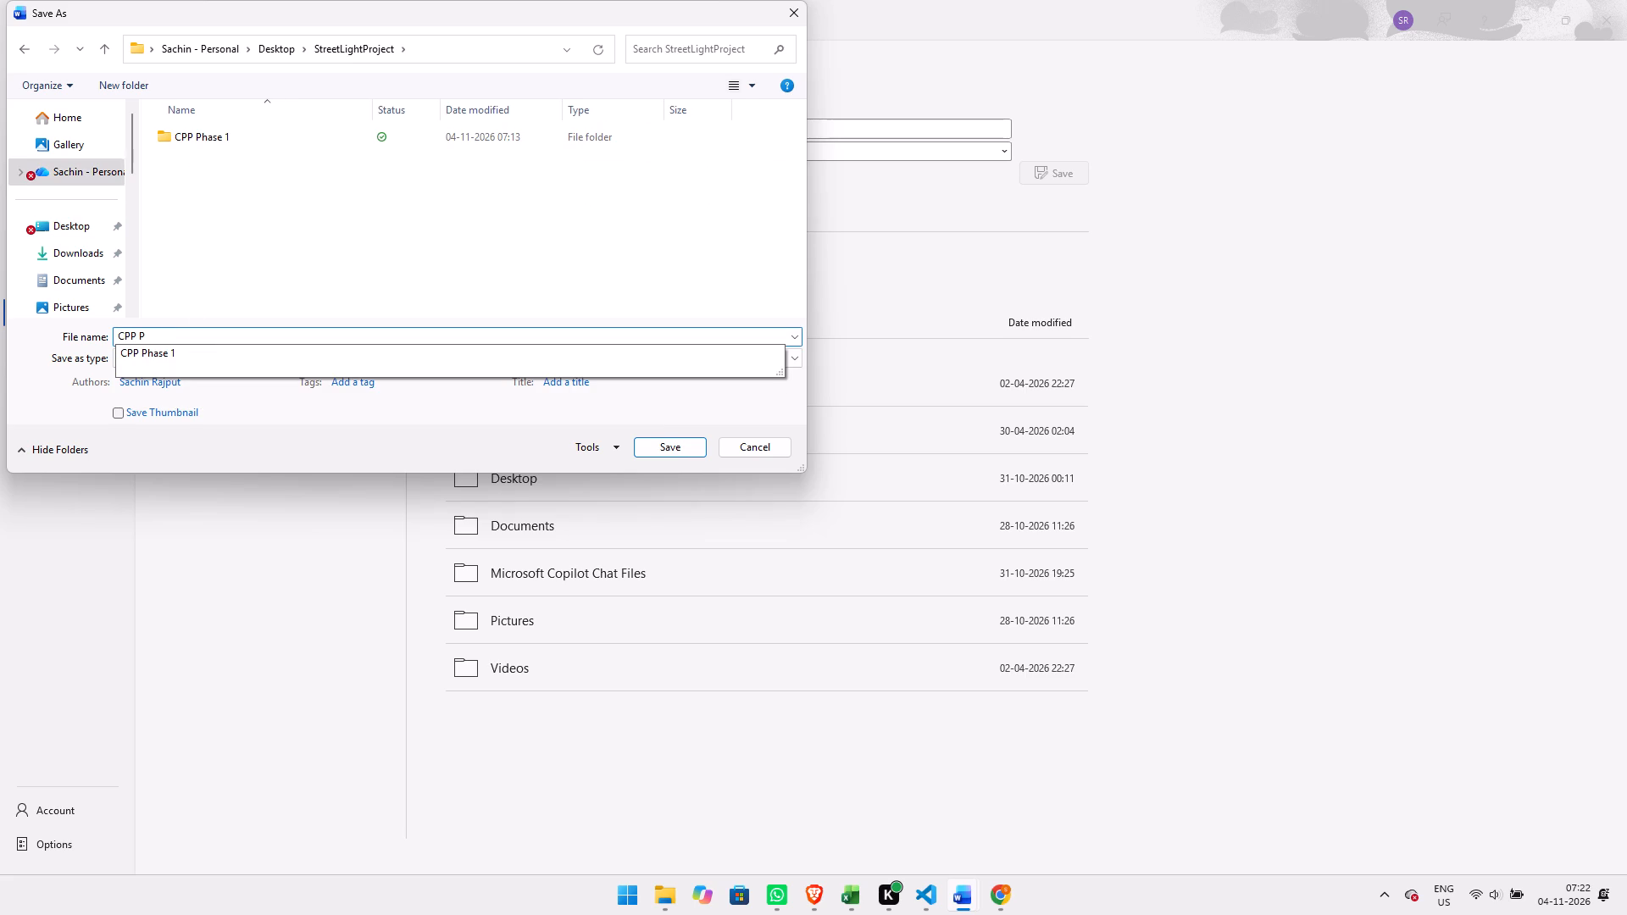
text(hase)
key(1)
text(+2)
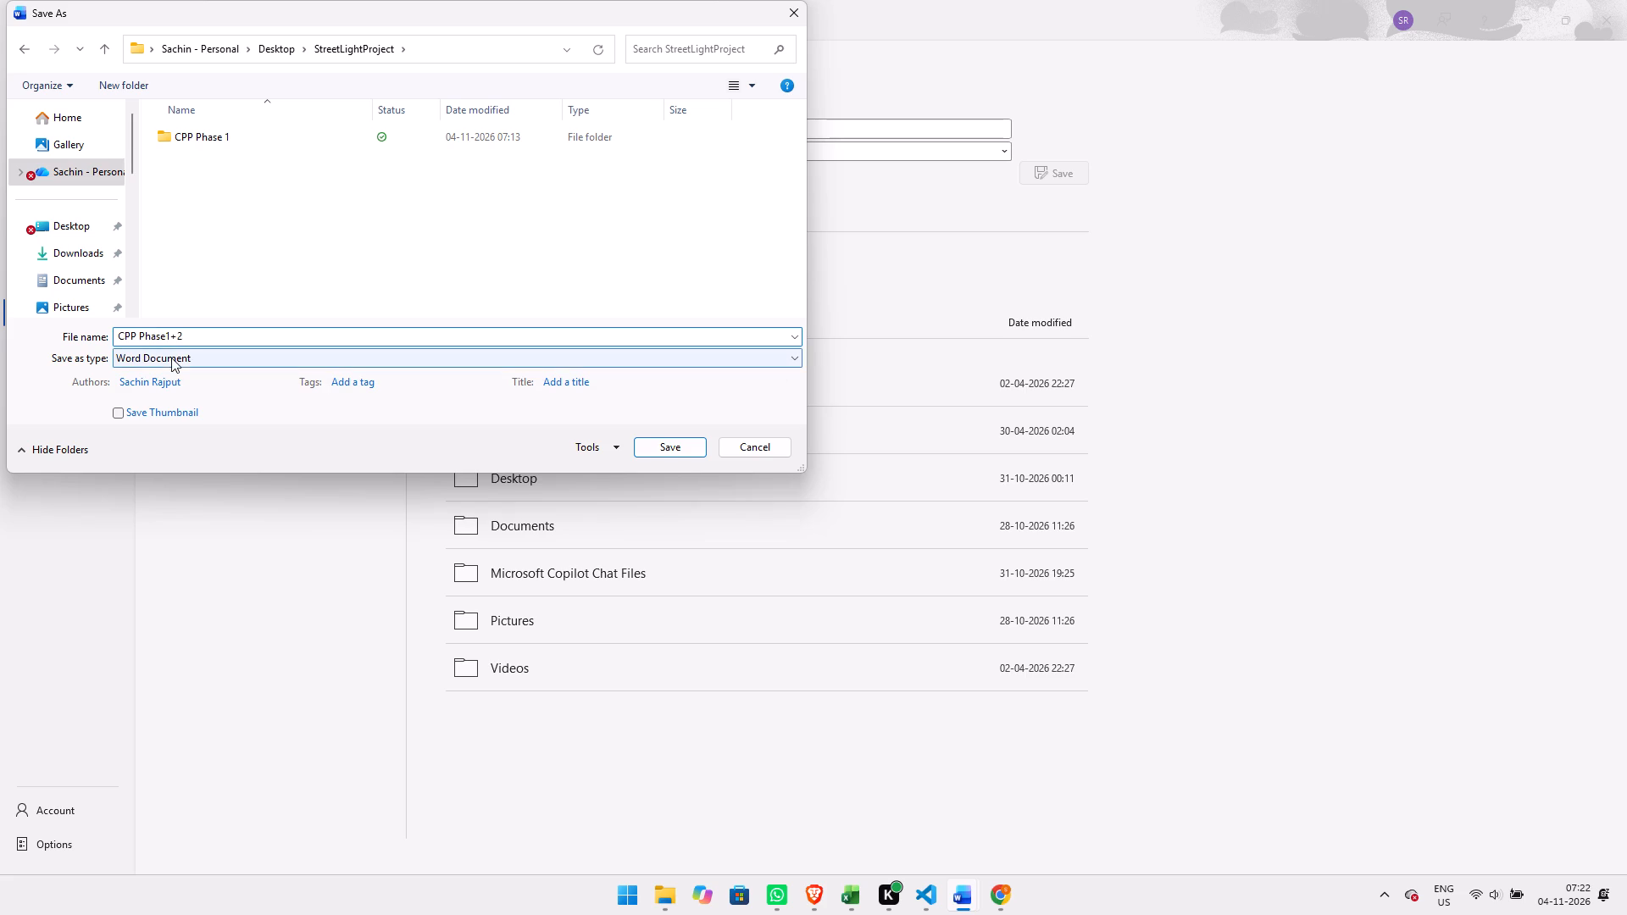
click(197, 356)
click(152, 447)
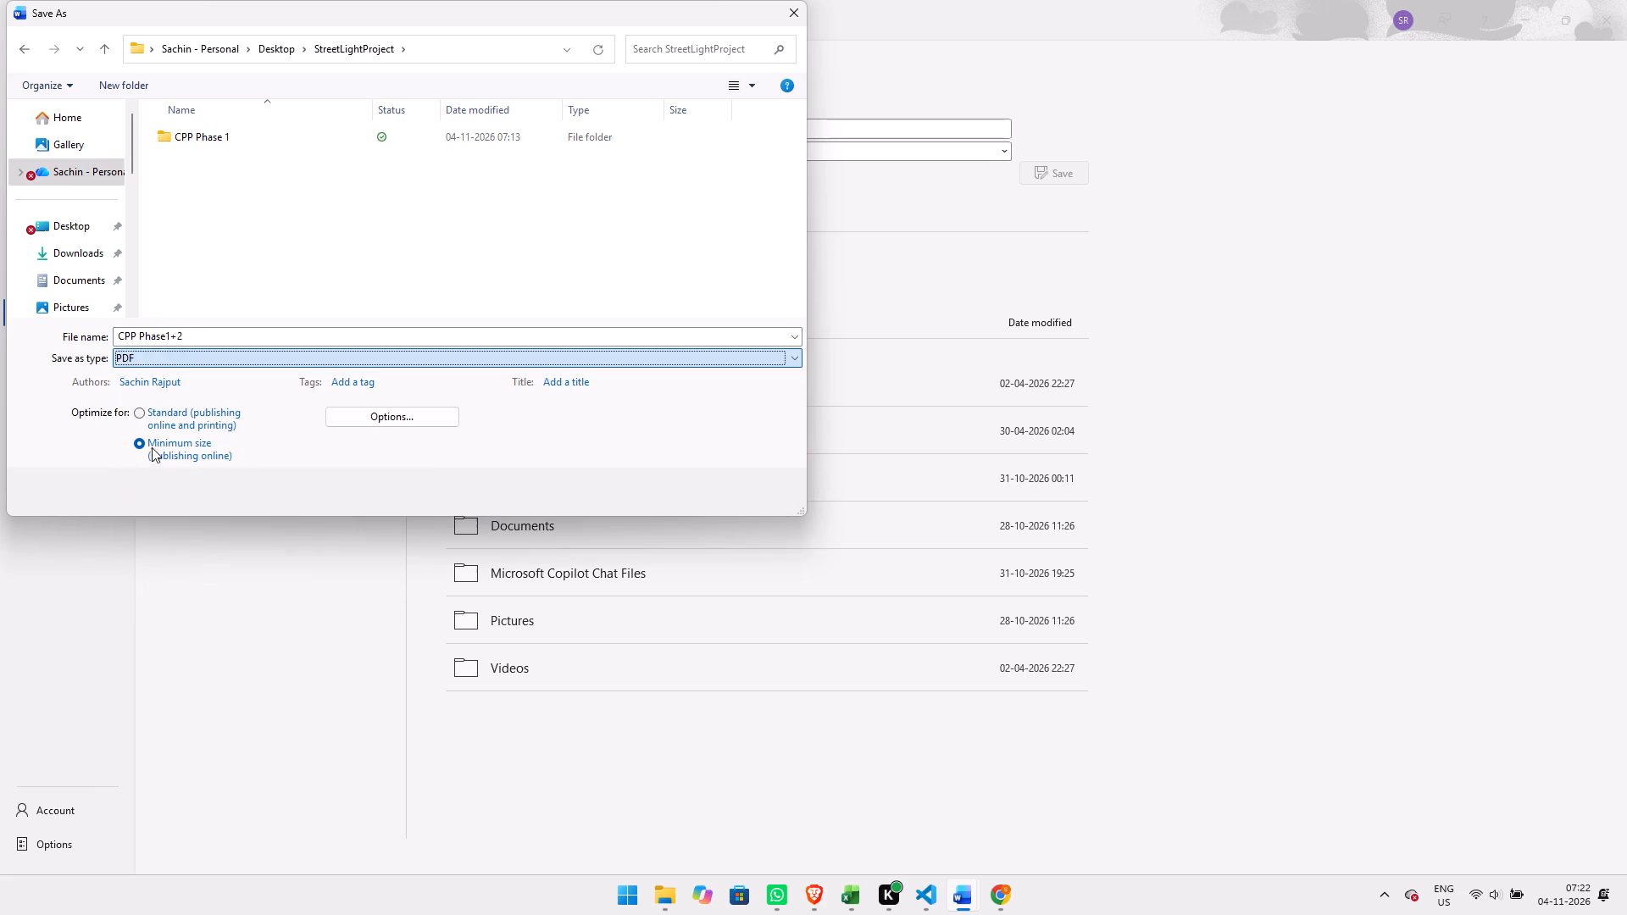
click(681, 491)
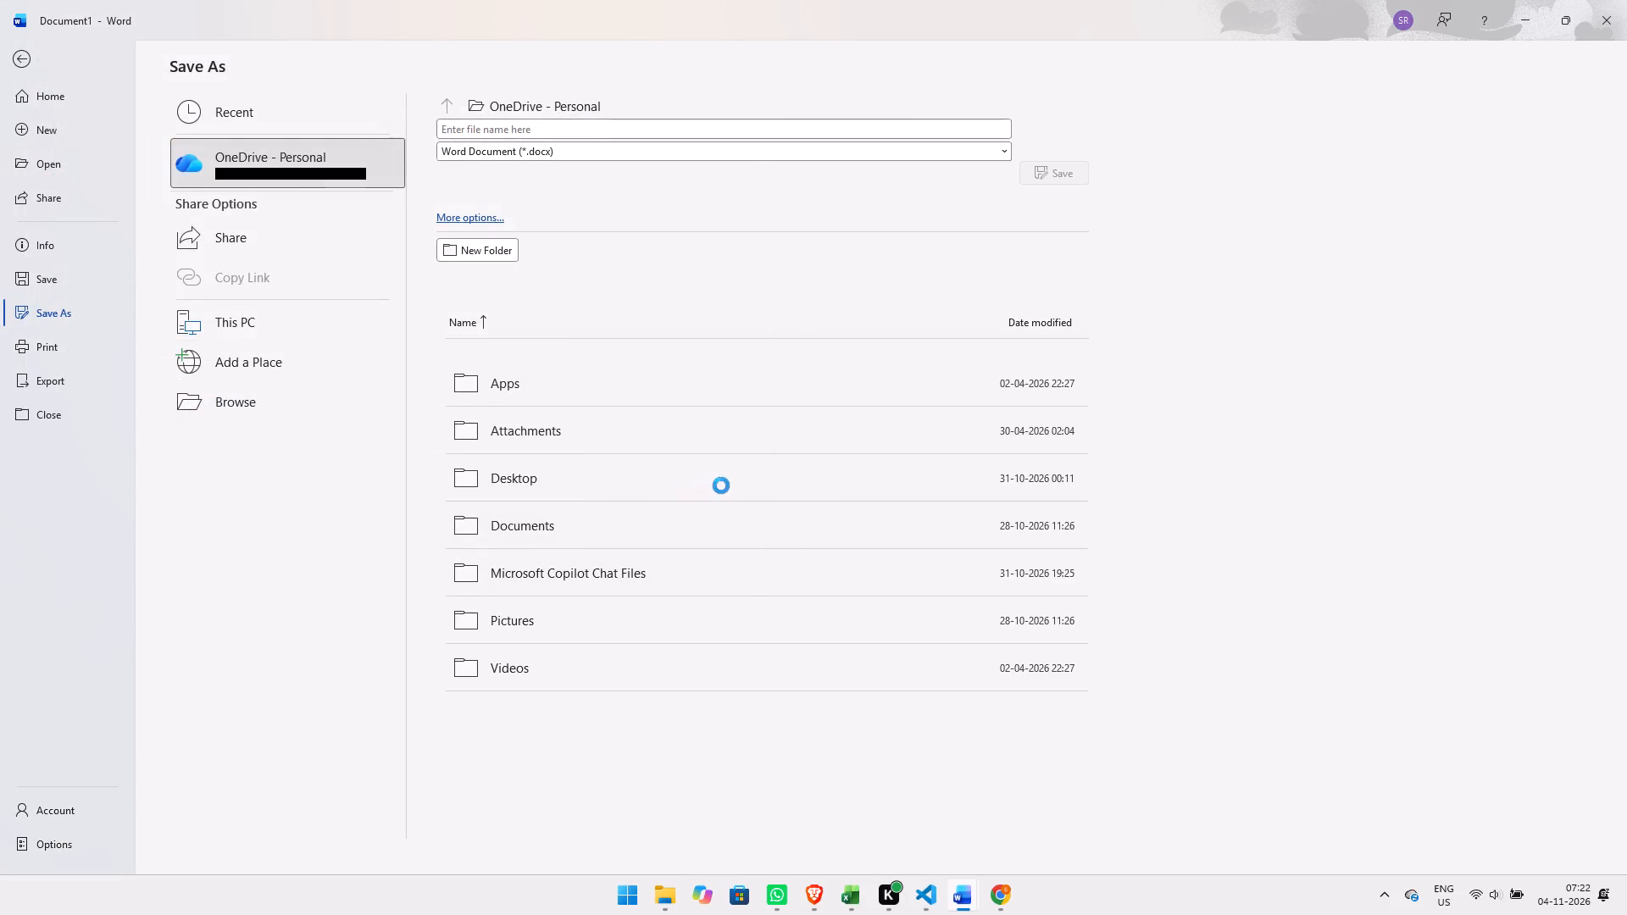
Look through all pages of the exported CPP Phase1+2 PDF in Edge, from the cover to the output screenshots, and close it.
scroll(586, 477, down, 1)
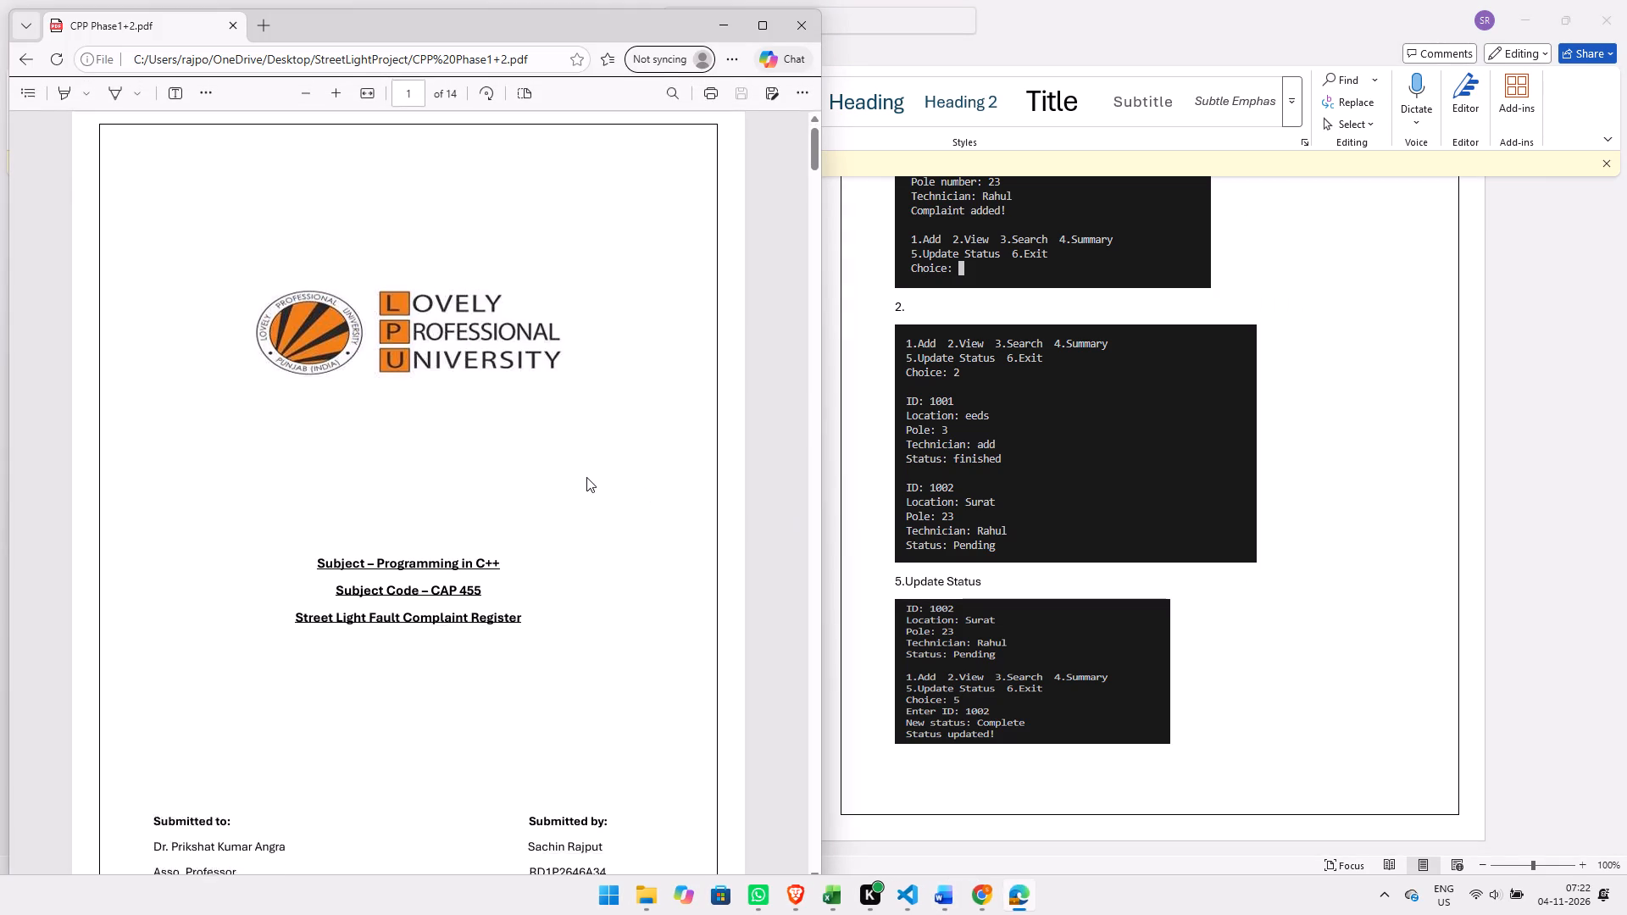
scroll(586, 477, down, 20)
scroll(586, 477, down, 5)
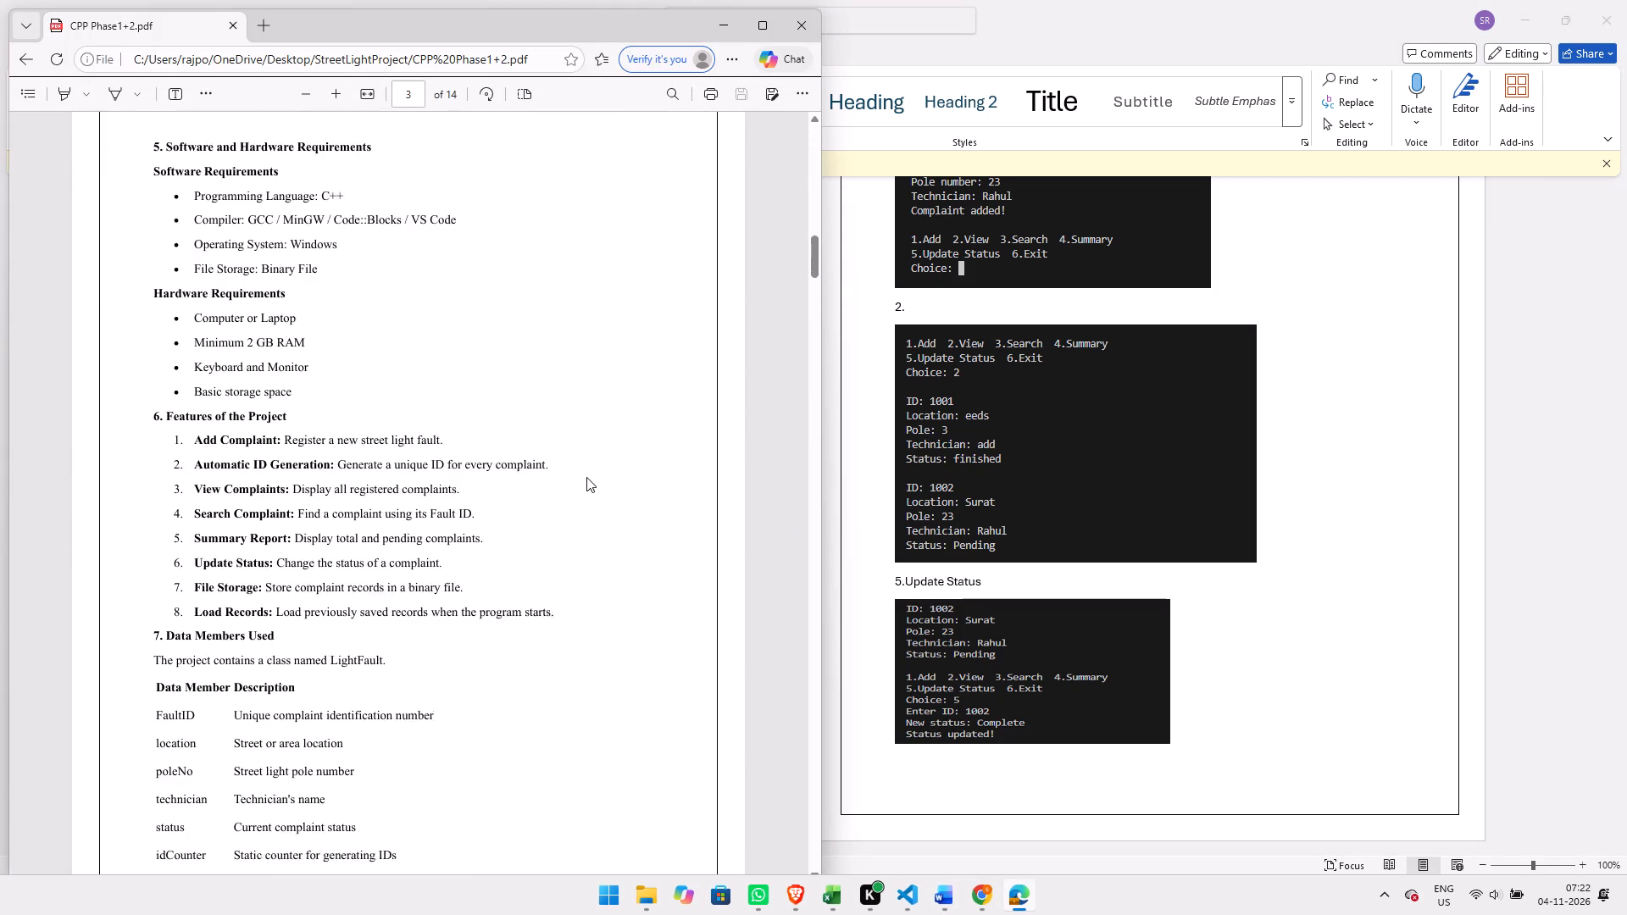
scroll(586, 477, down, 20)
scroll(586, 477, down, 5)
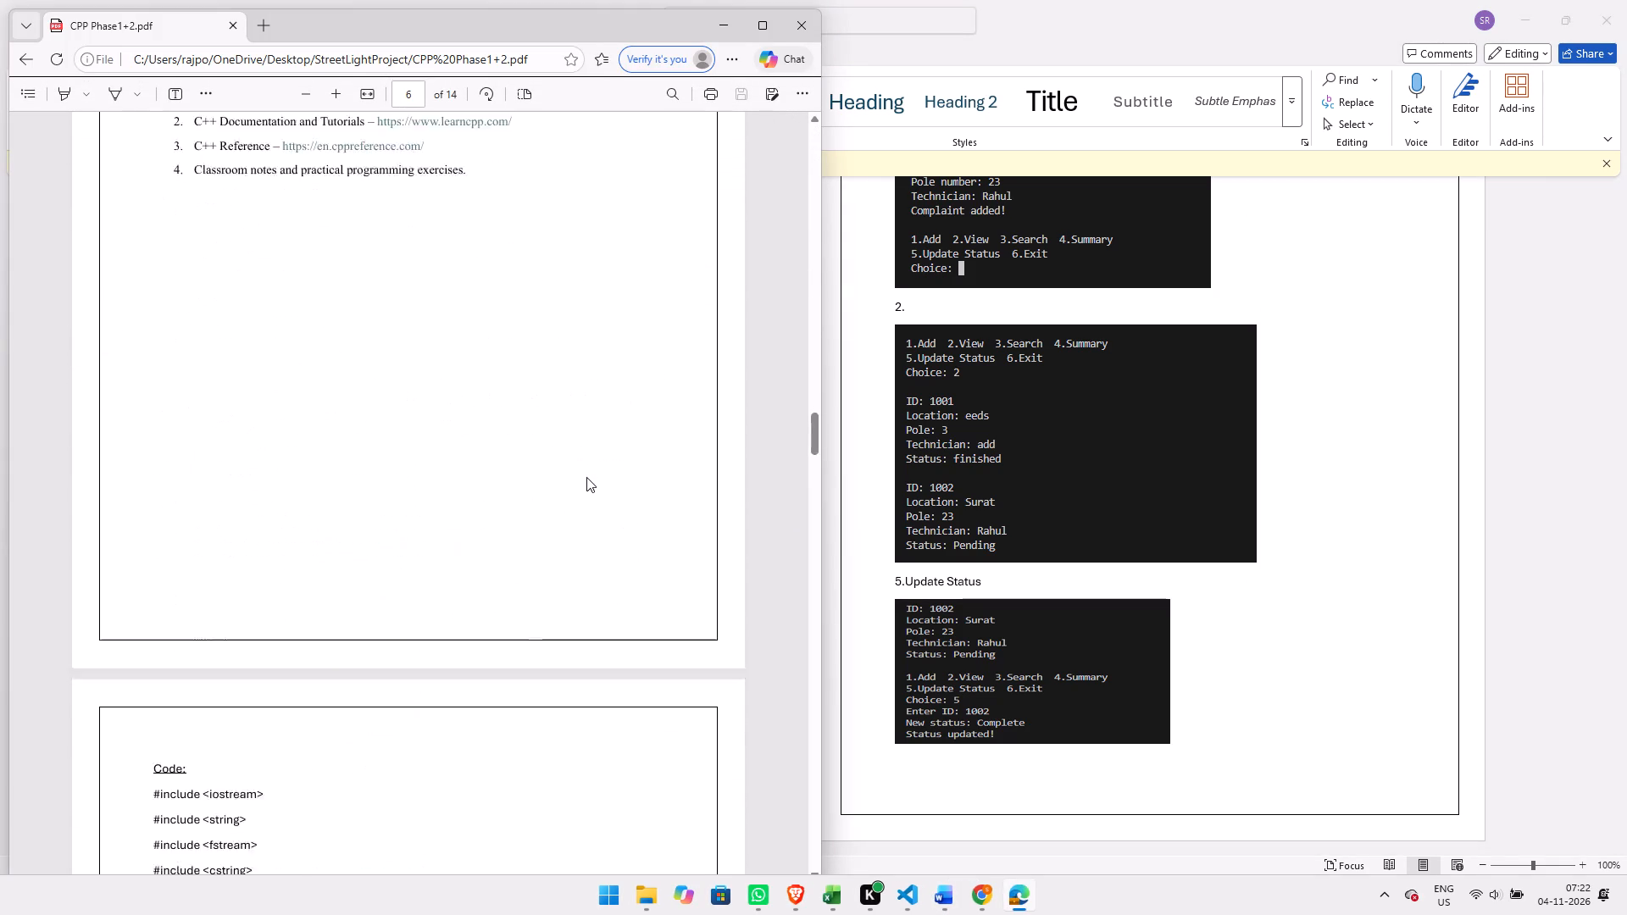
scroll(586, 477, down, 20)
scroll(586, 477, down, 5)
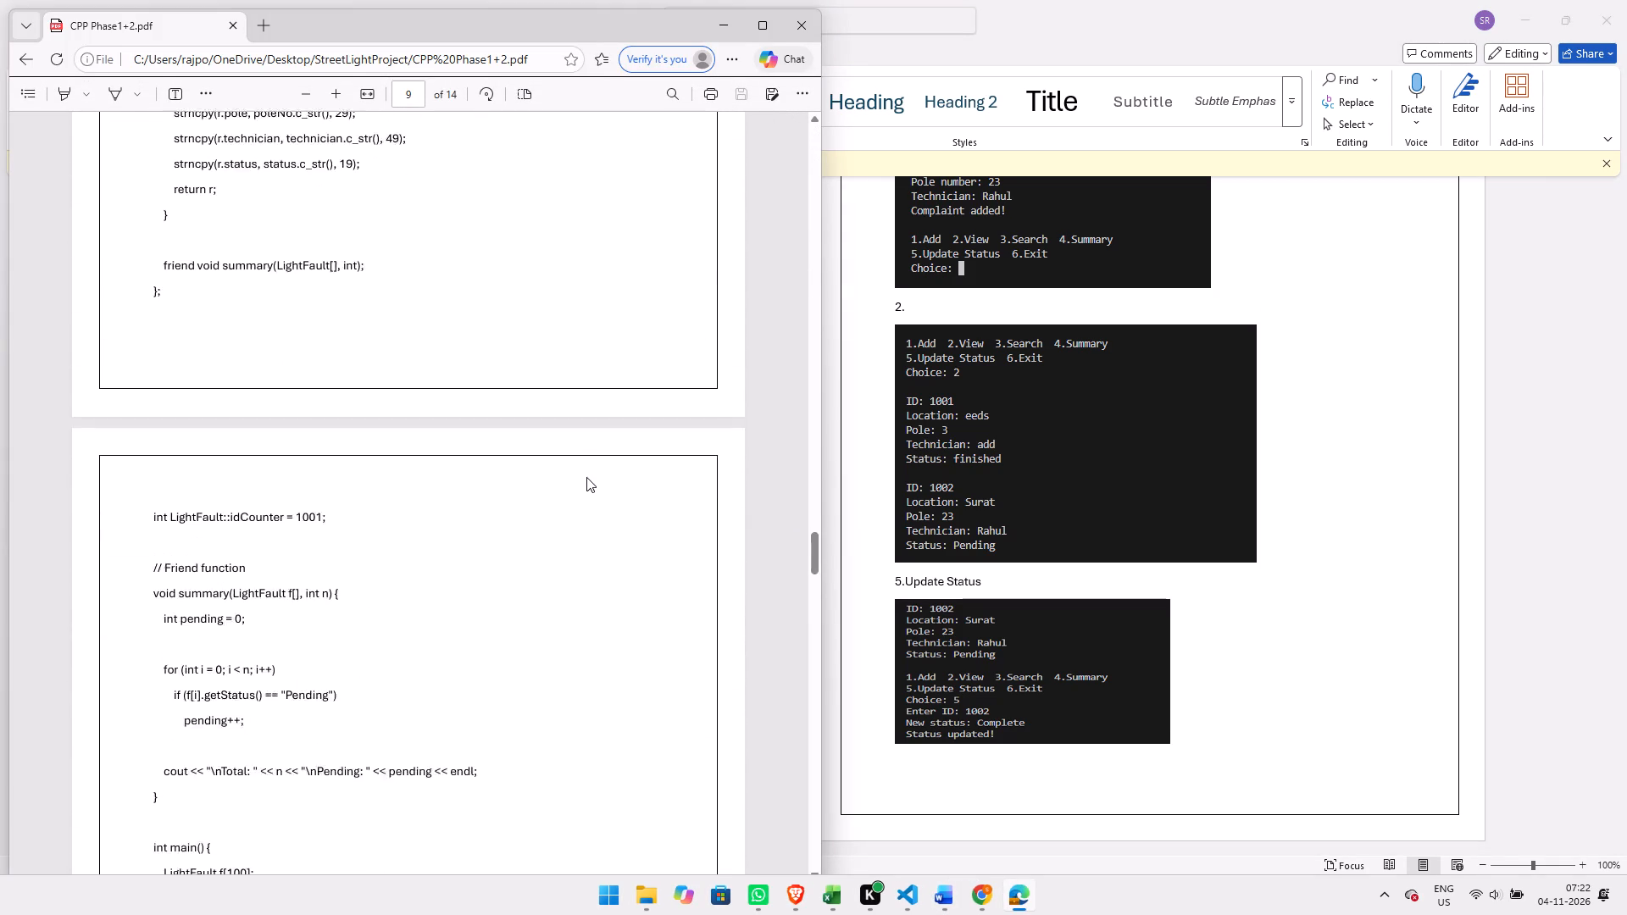
scroll(586, 477, down, 20)
scroll(586, 477, down, 4)
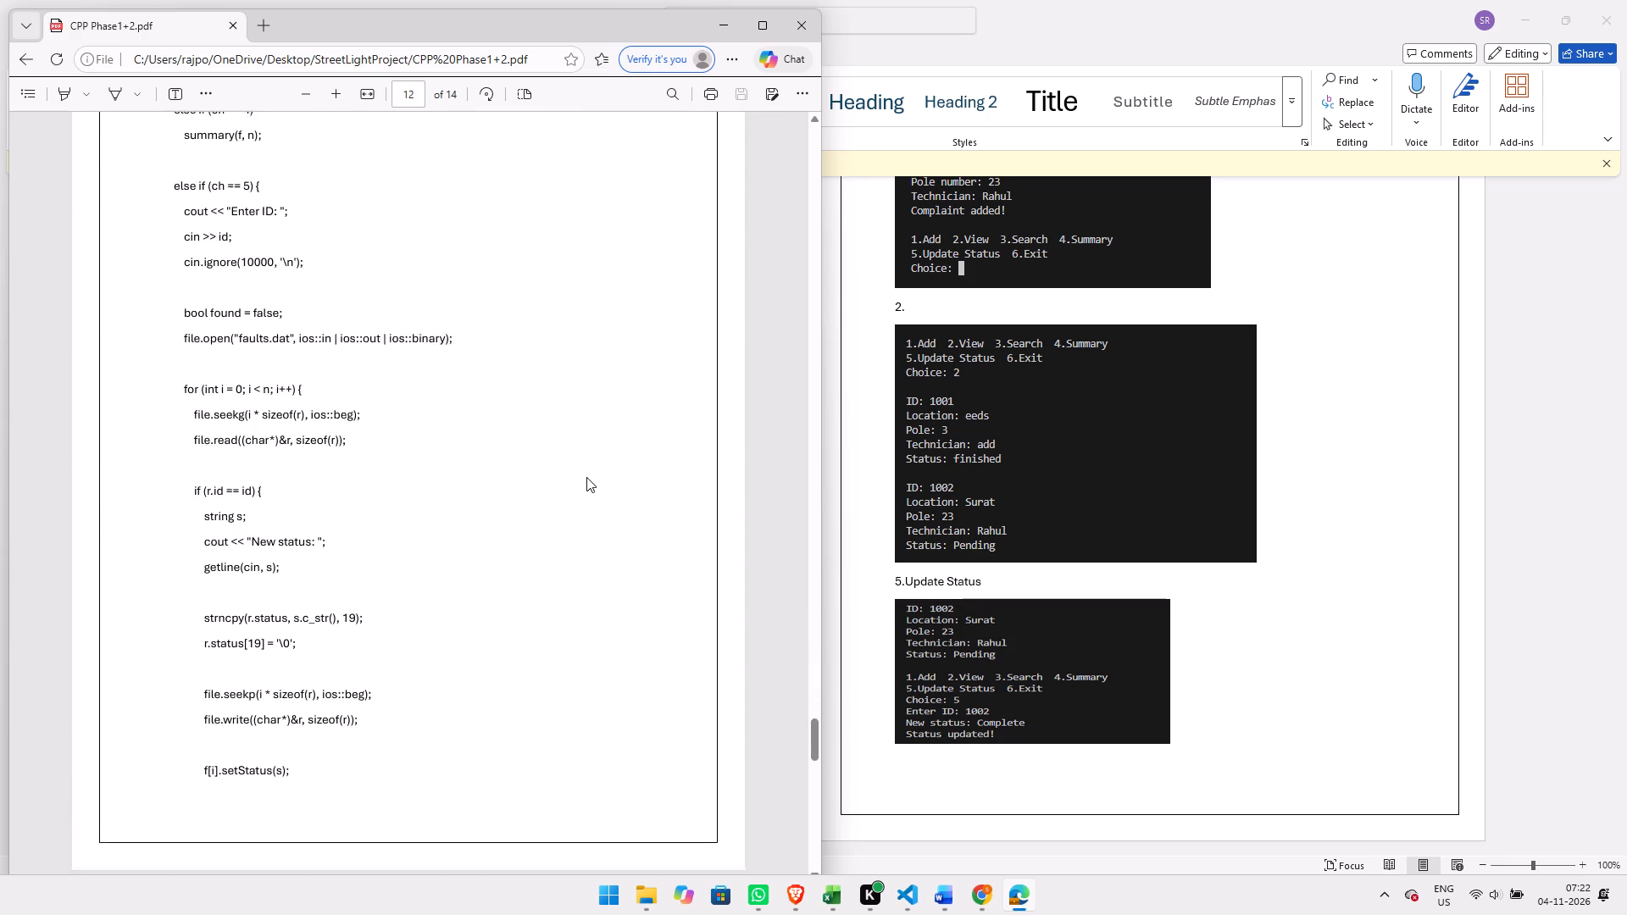
scroll(586, 477, down, 20)
scroll(586, 477, down, 4)
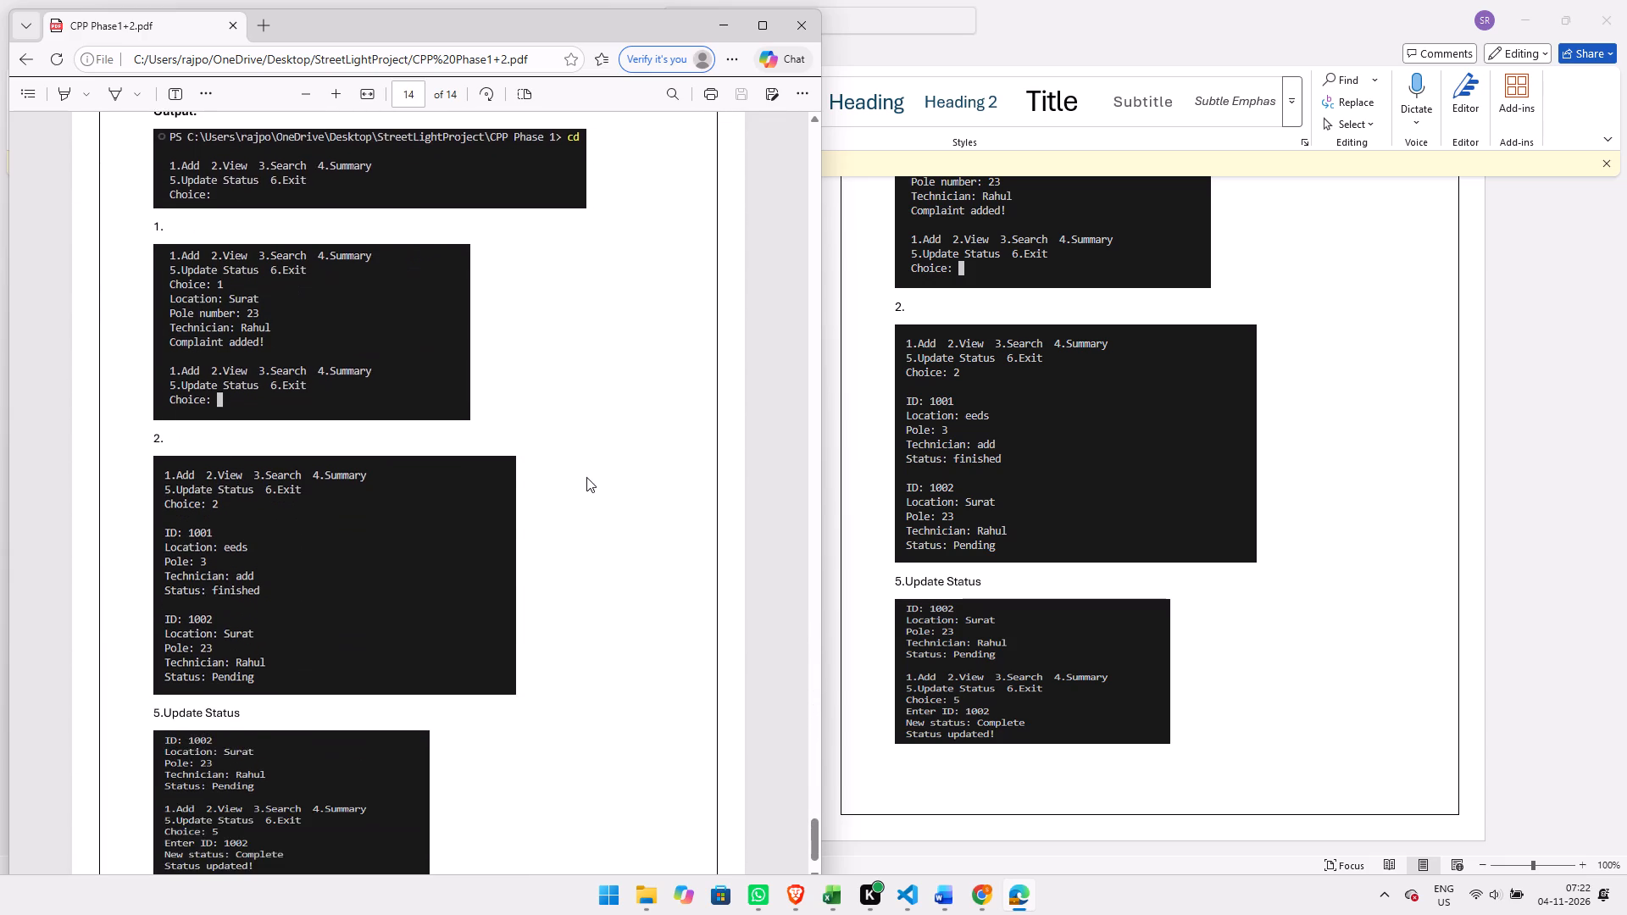
scroll(586, 477, down, 6)
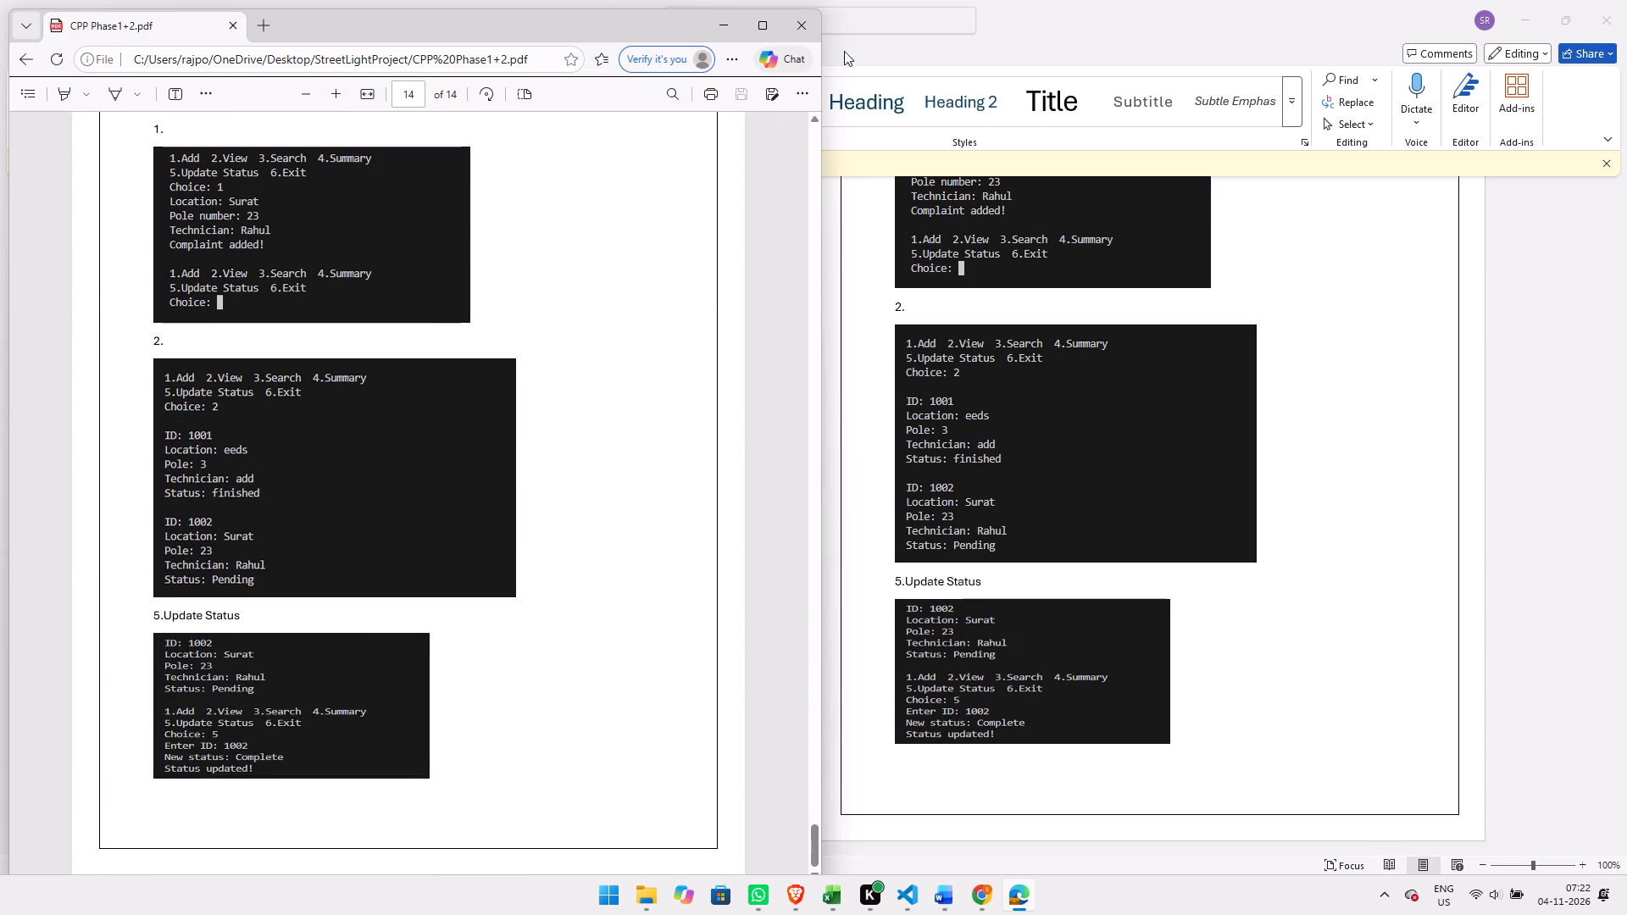
click(806, 25)
Start a Save As of the report in Word and choose the StreetLightProject folder on the Desktop as the location.
click(27, 53)
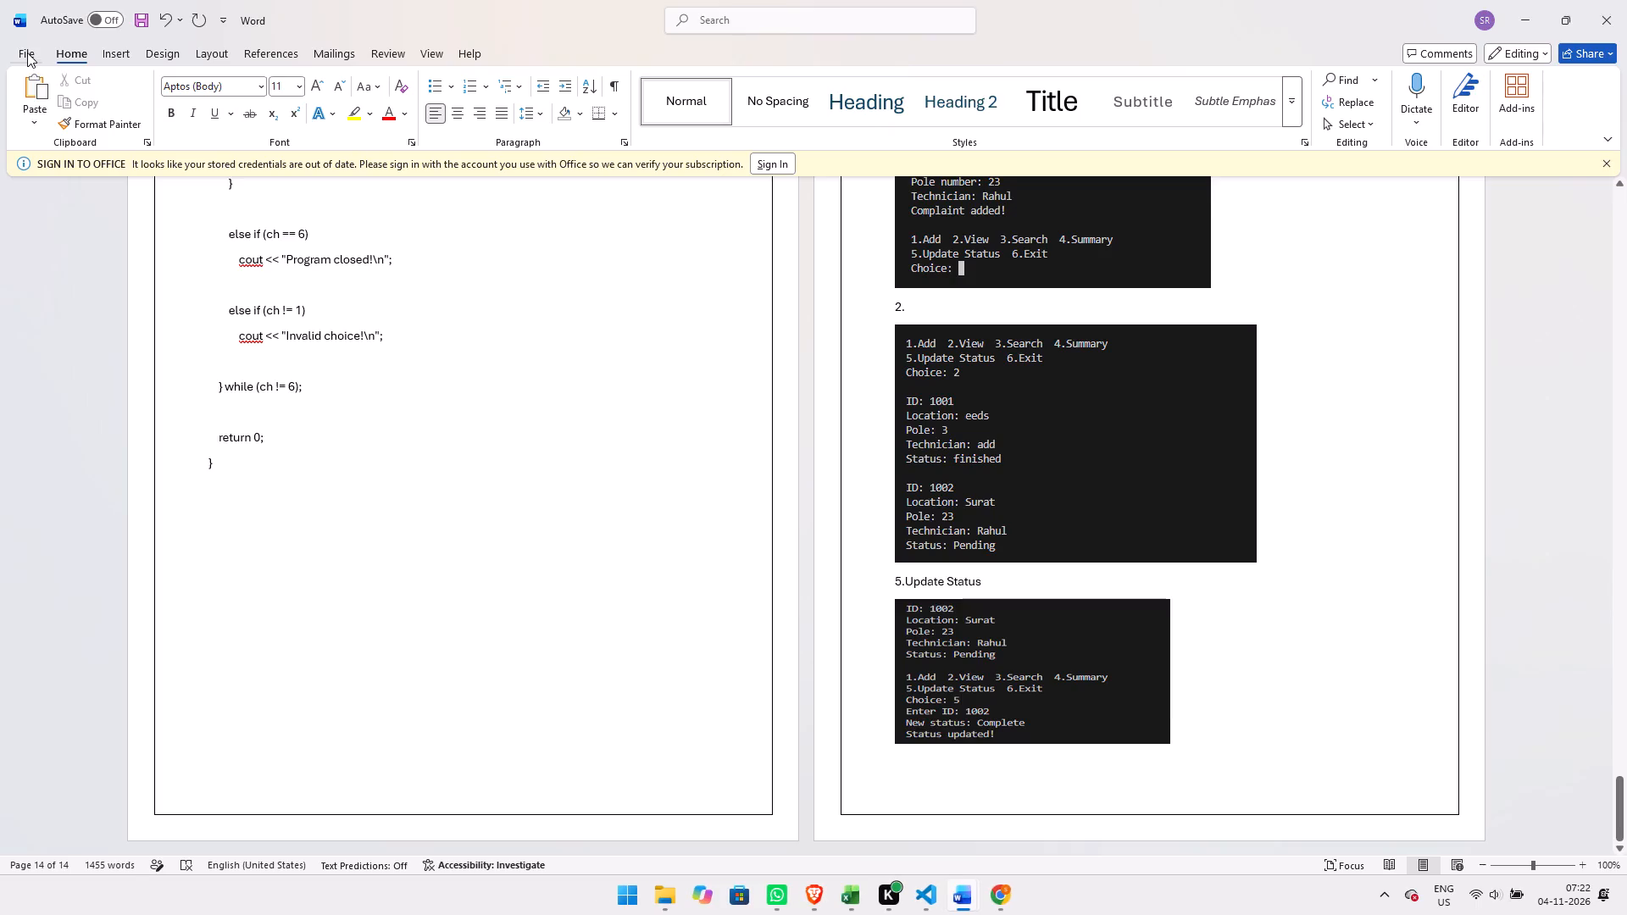
click(55, 313)
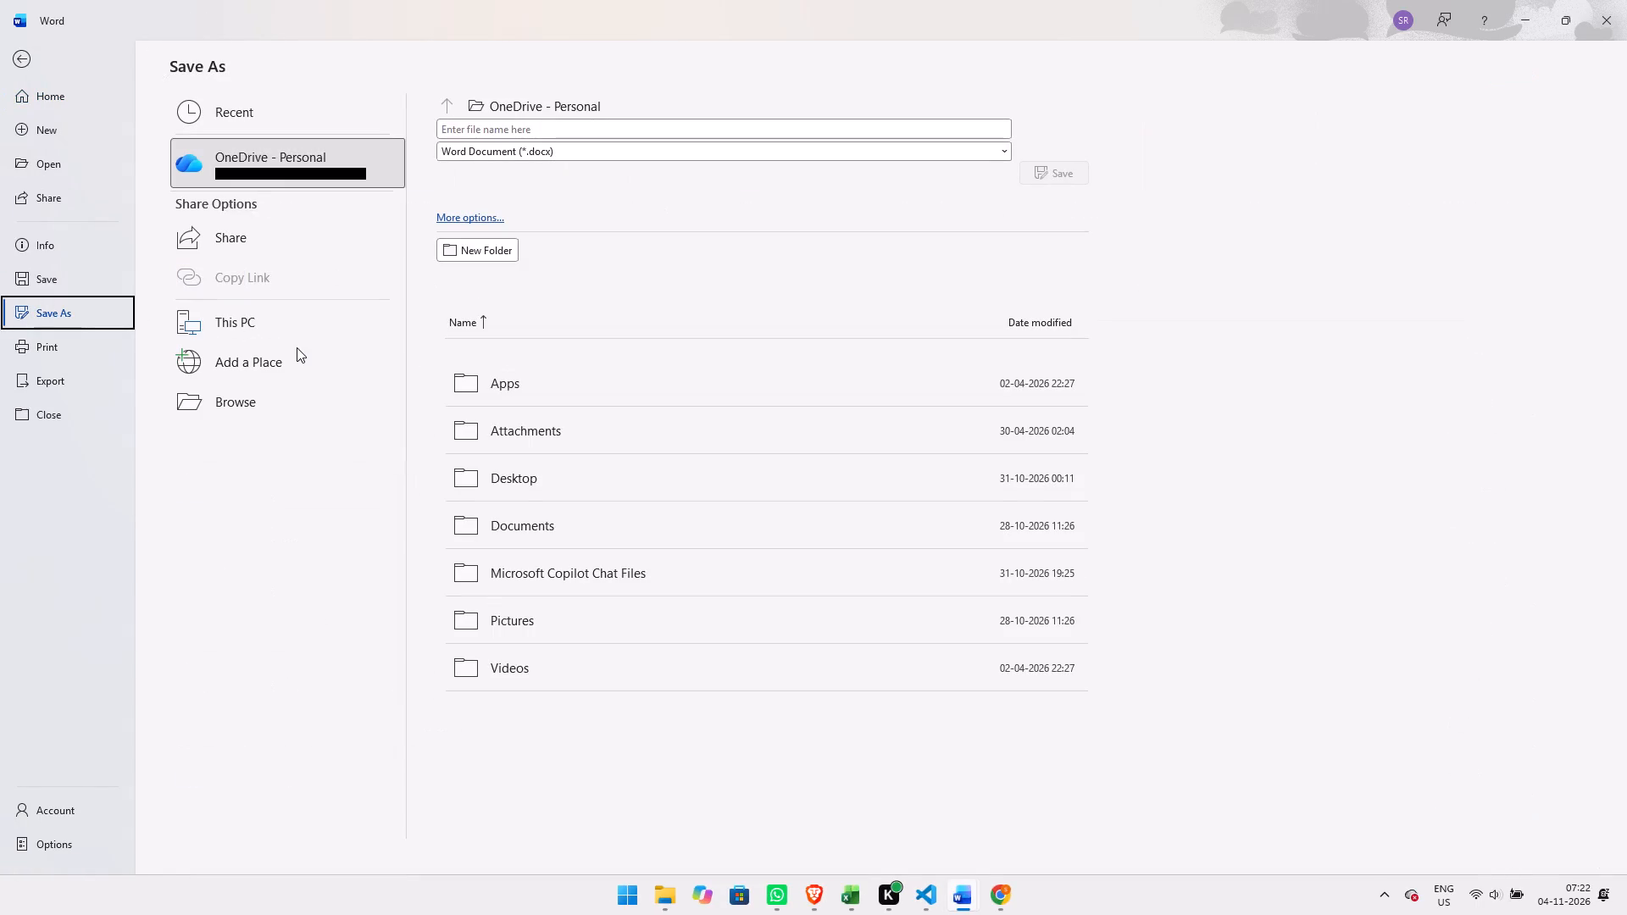
click(285, 413)
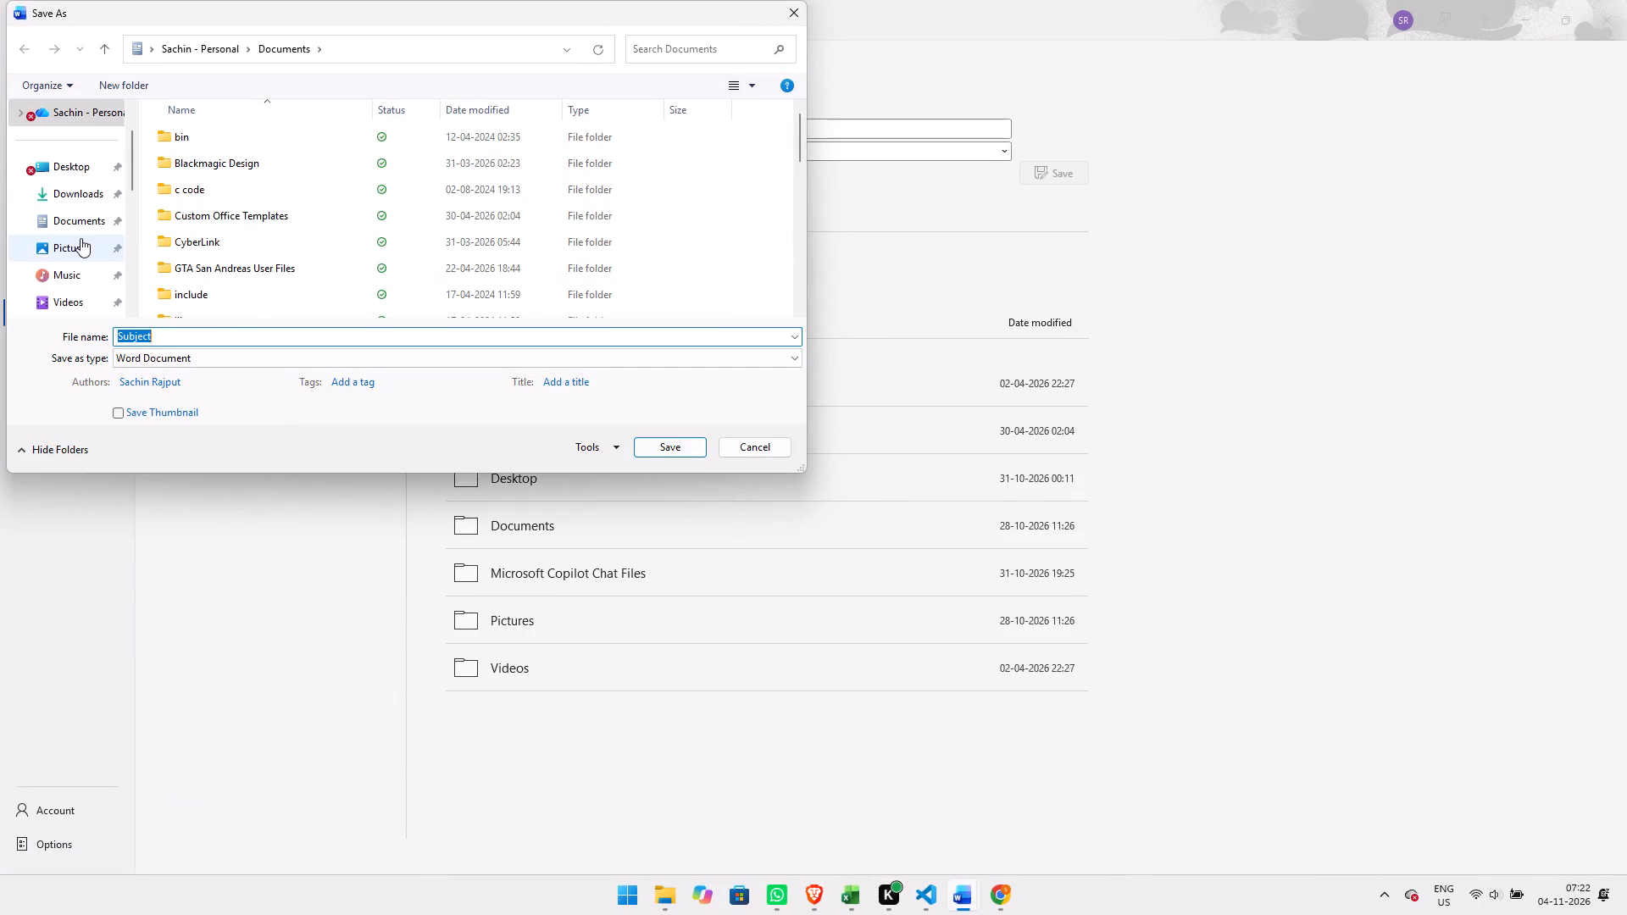
scroll(81, 238, down, 3)
scroll(75, 201, up, 9)
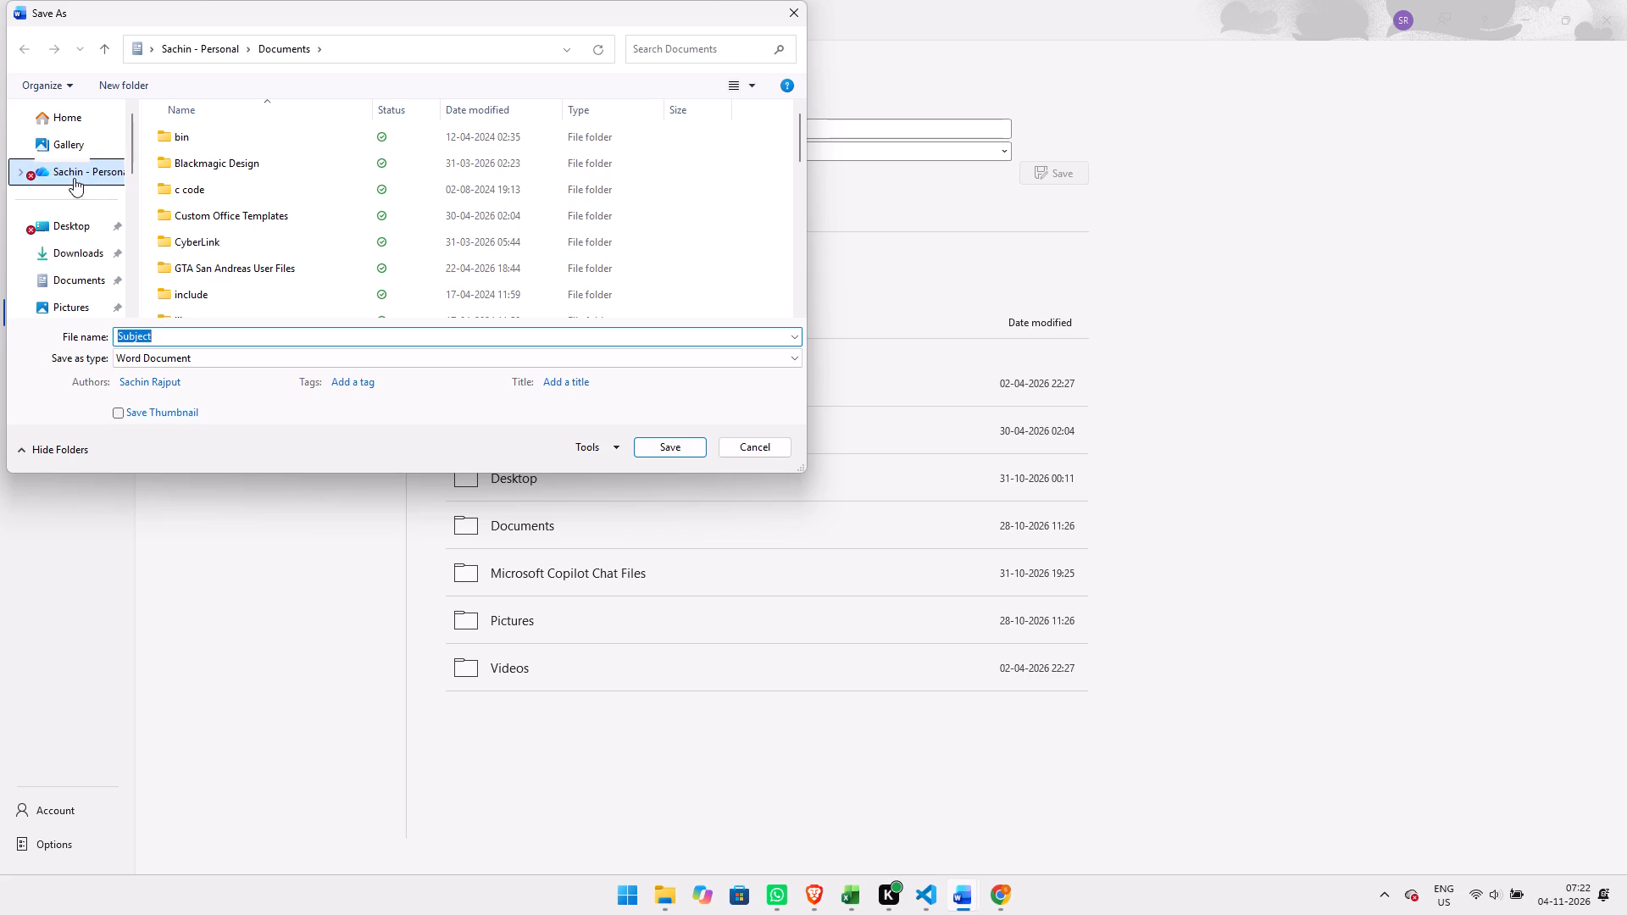
click(75, 233)
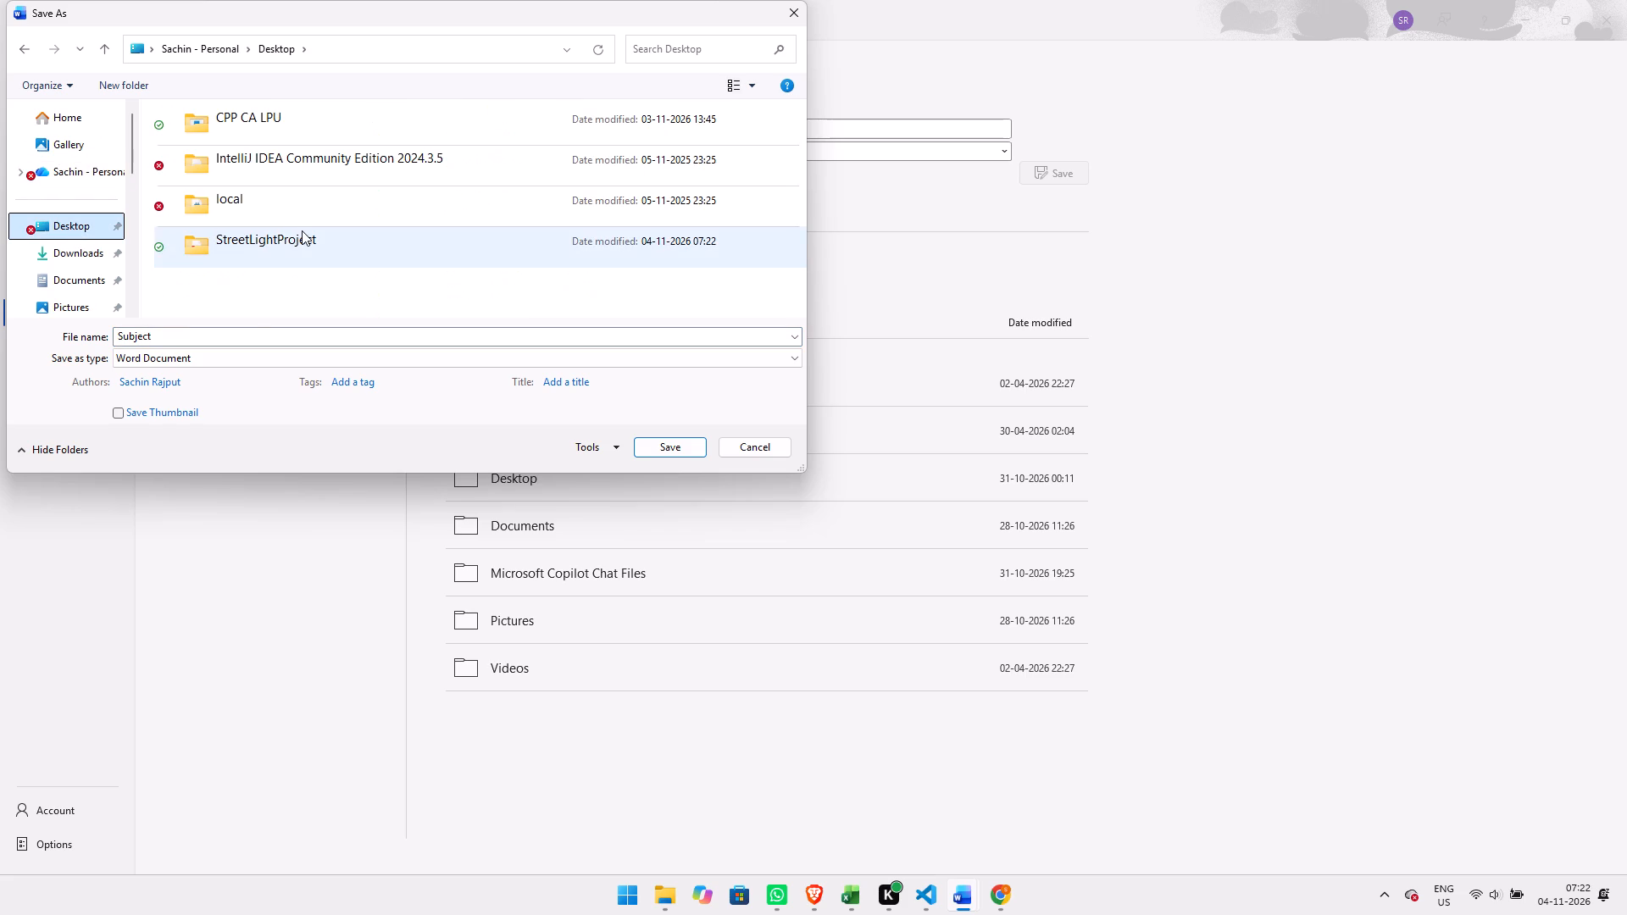
double_click(302, 230)
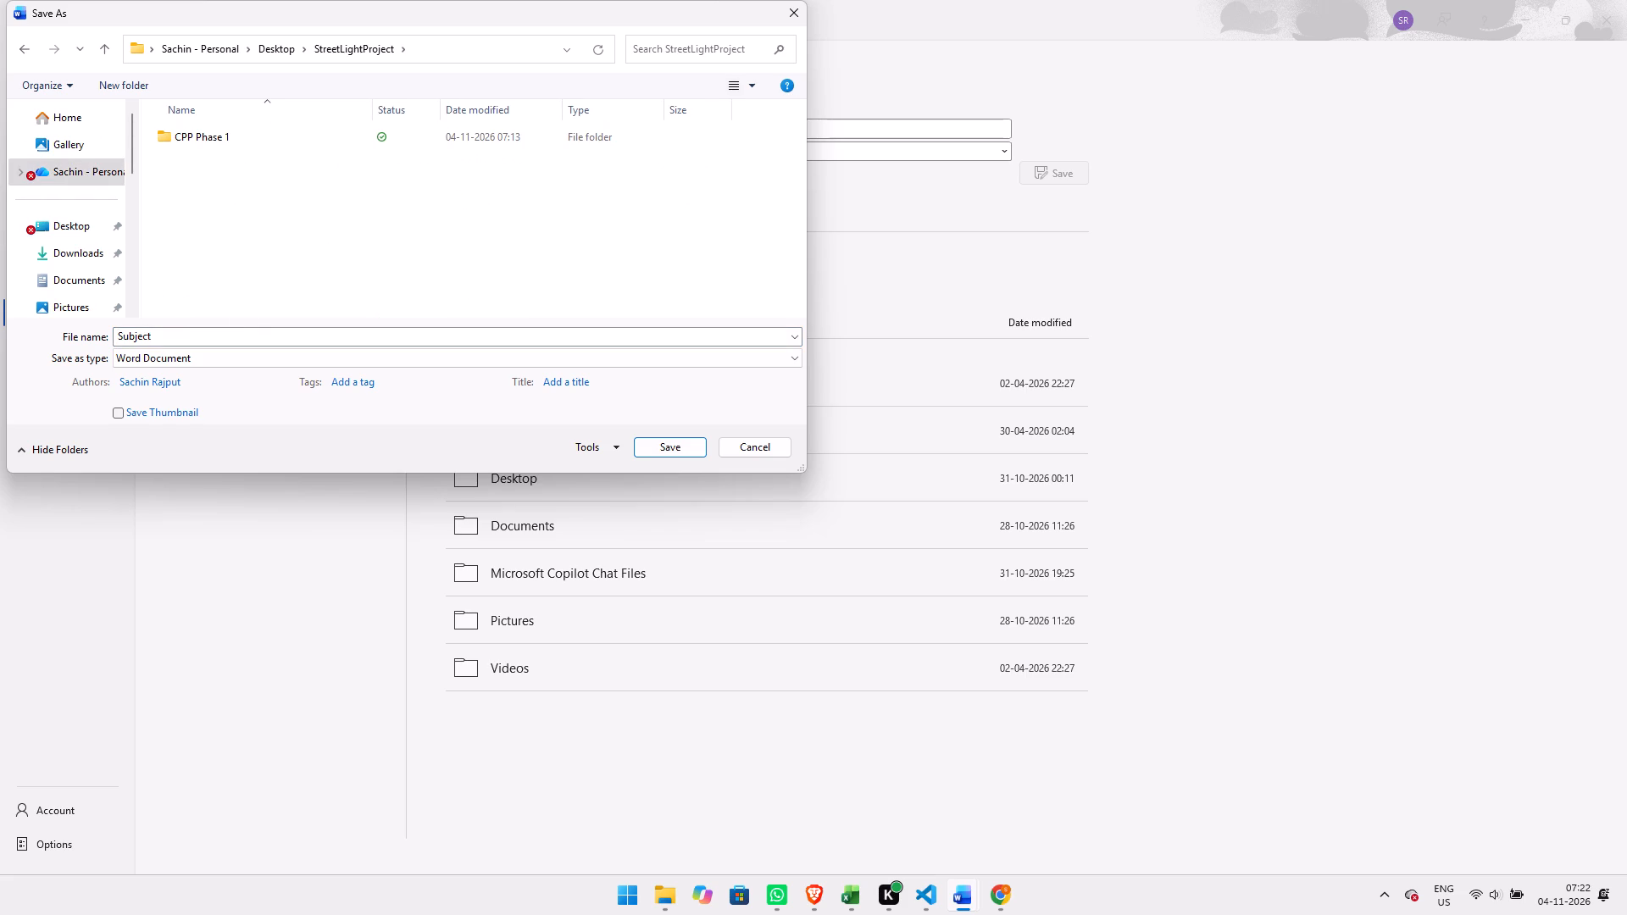
Name the report CPP Phase1+2, without the .pdf extension, and save it as a Word Document.
click(196, 338)
key(BackSpace)
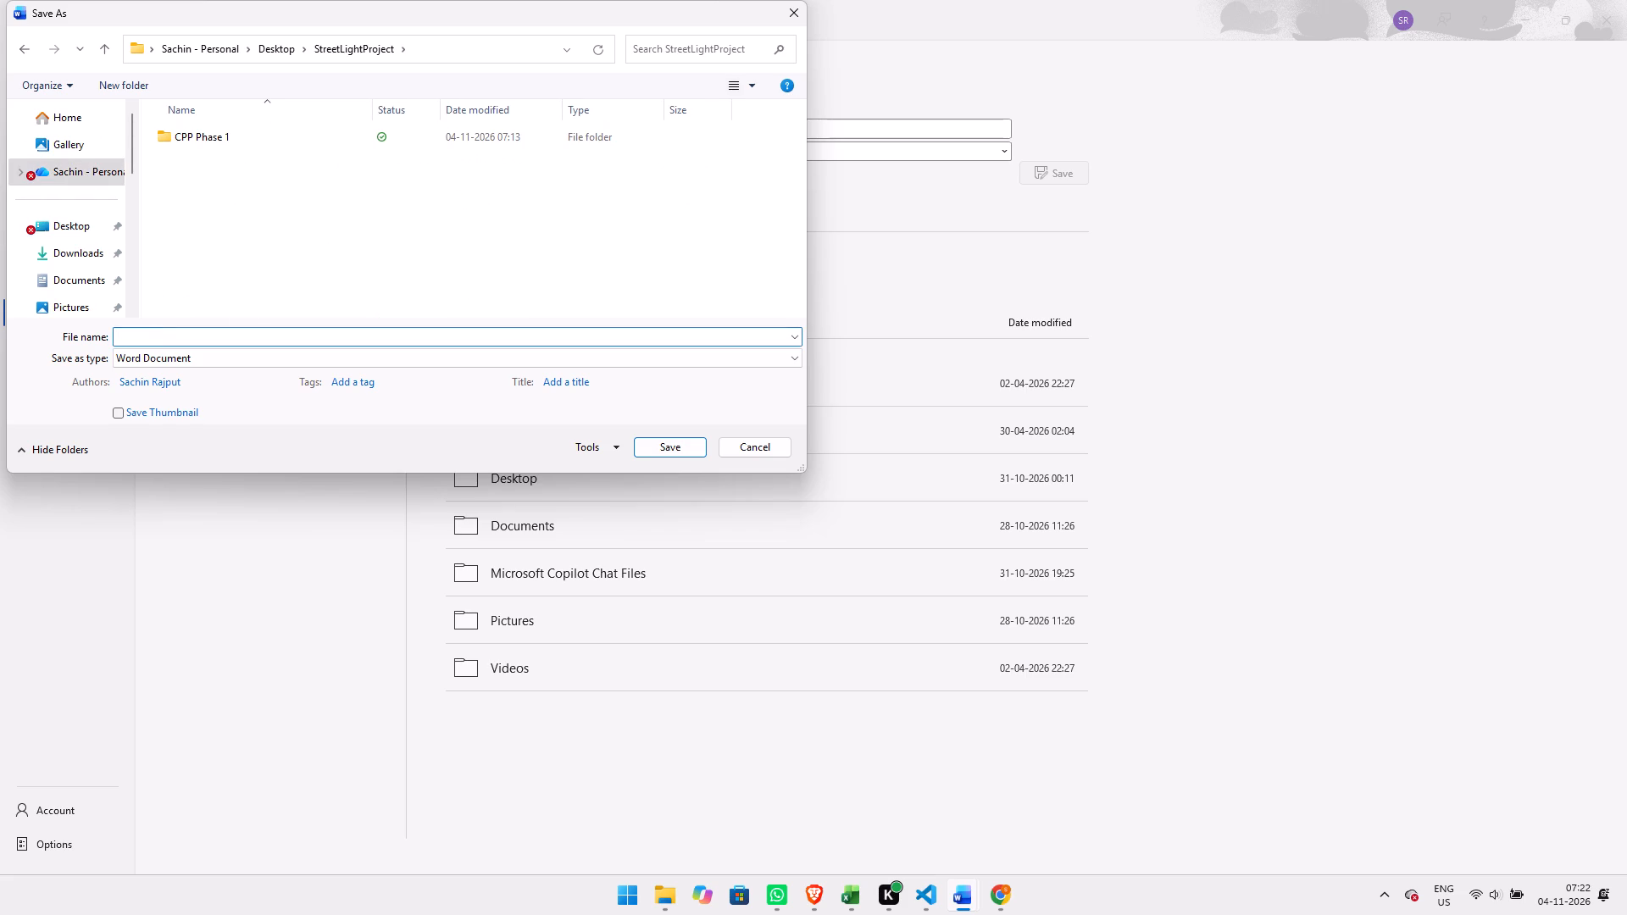
key(shift+c)
text(PP)
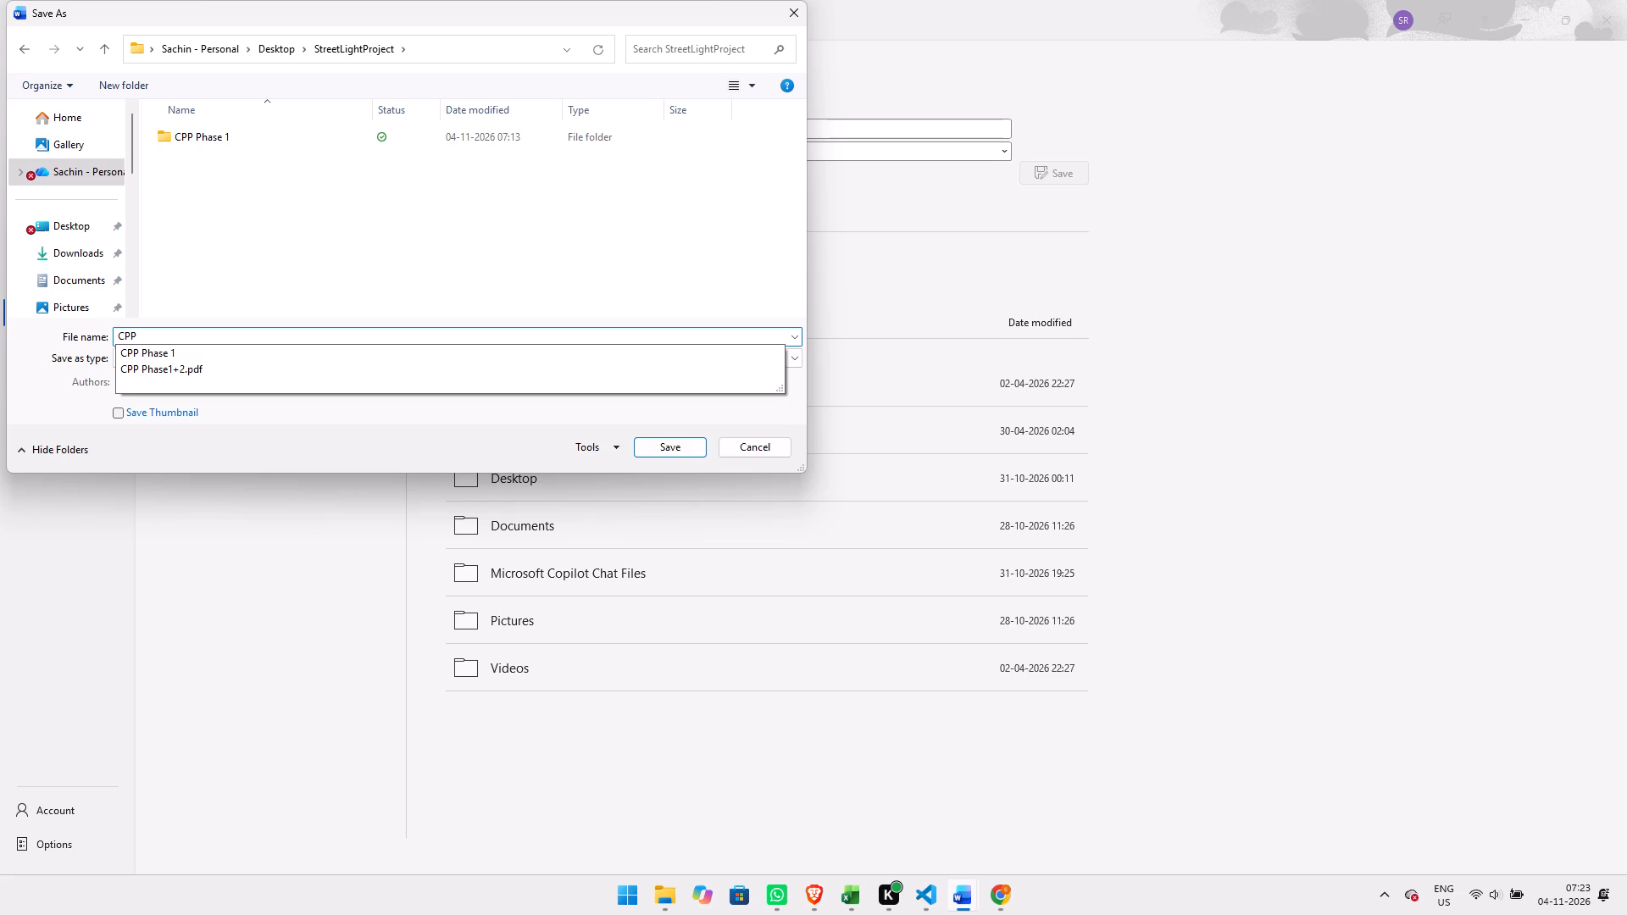
click(186, 372)
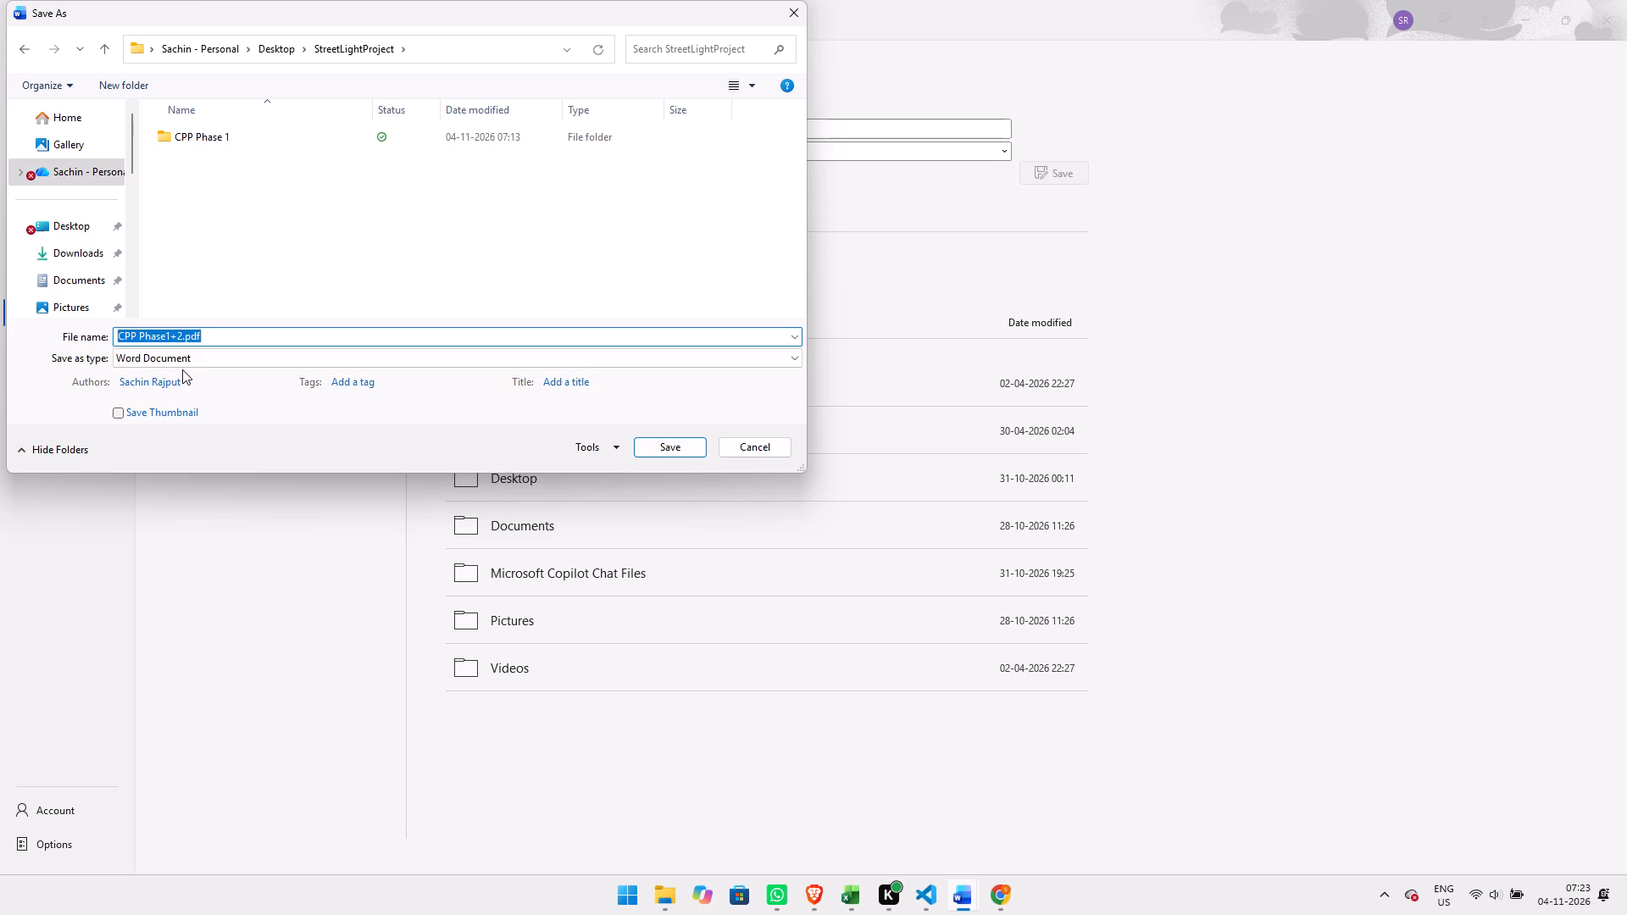
click(212, 337)
key(BackSpace)
key(BackSpace)
key(BackSpace)
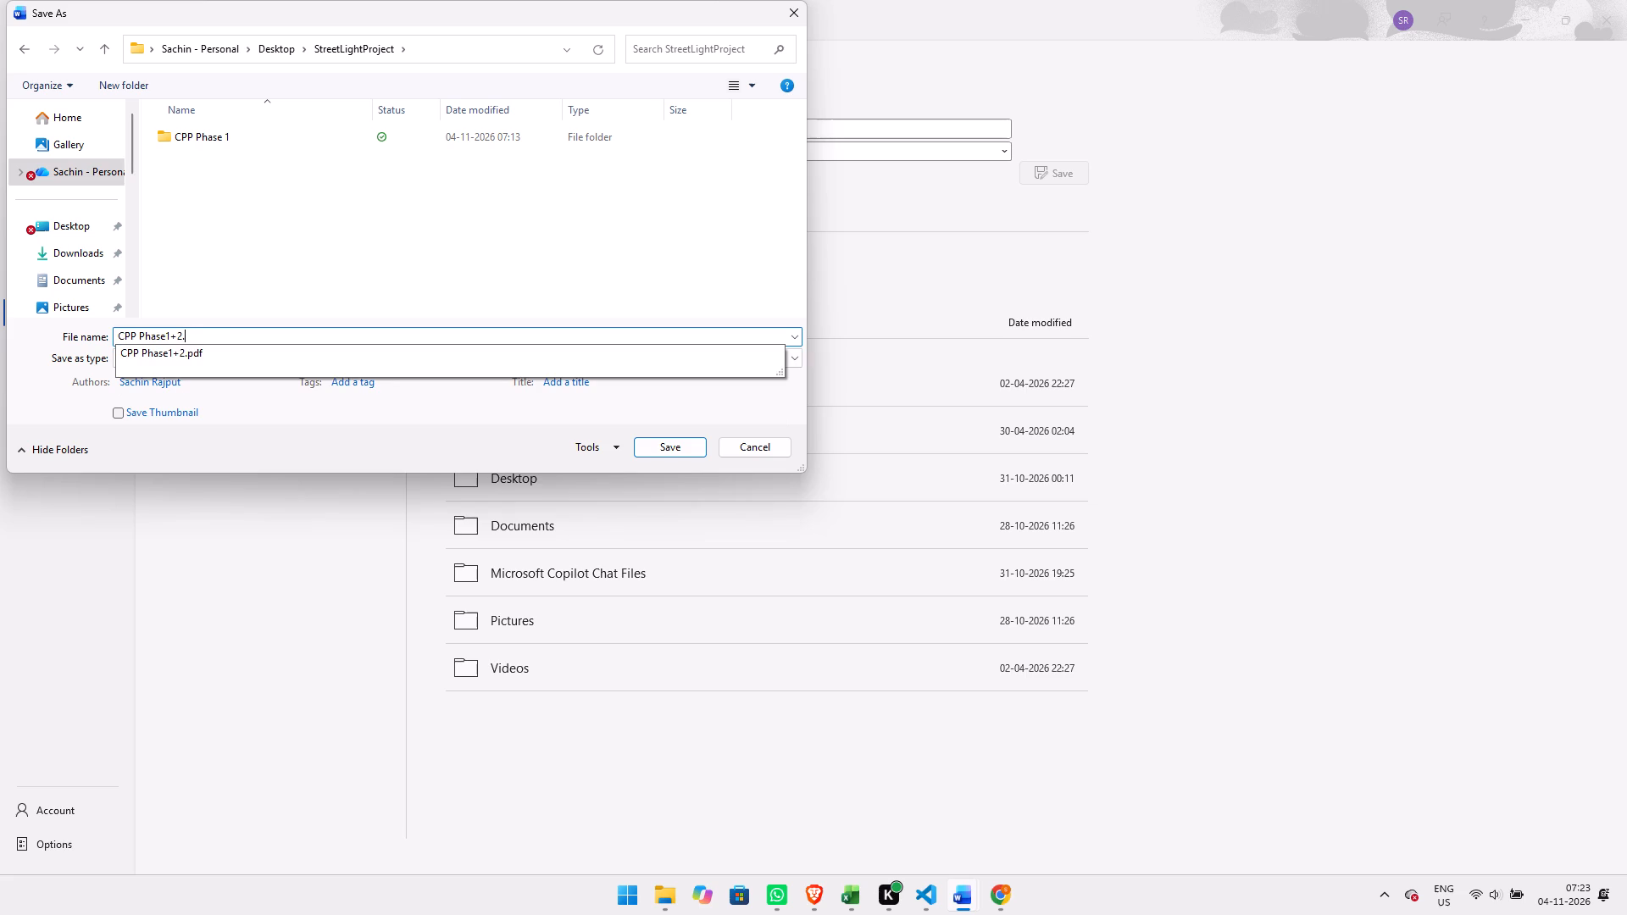
key(BackSpace)
click(458, 413)
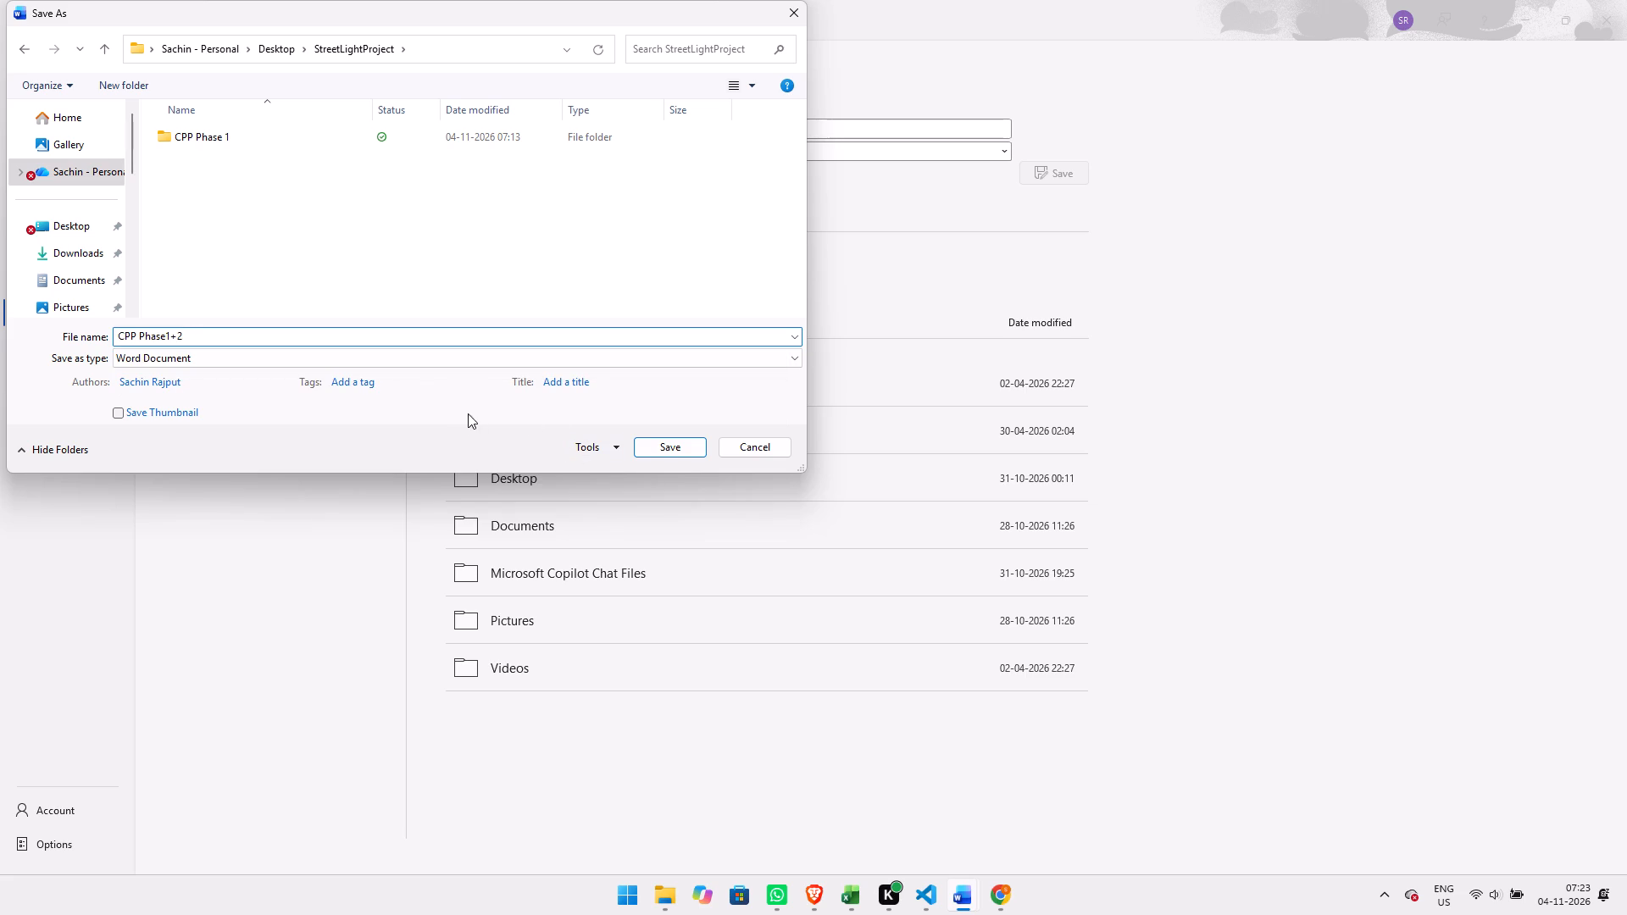
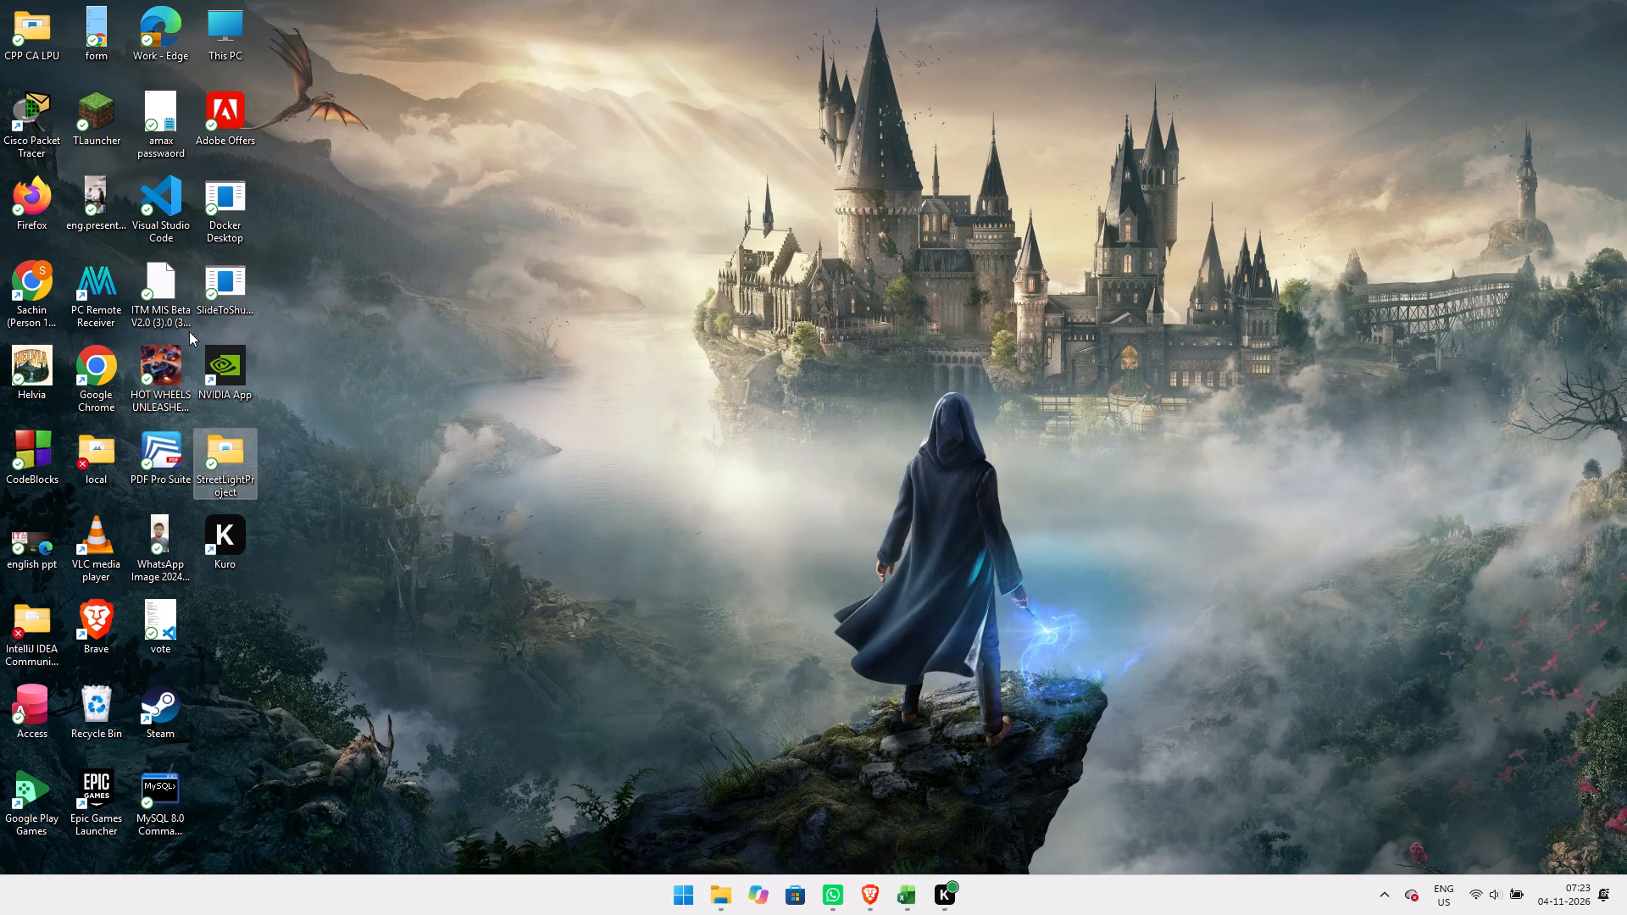
Open the CPP Phase1+2 Word document from the StreetLightProject folder on the Desktop to check it, and close it.
click(140, 212)
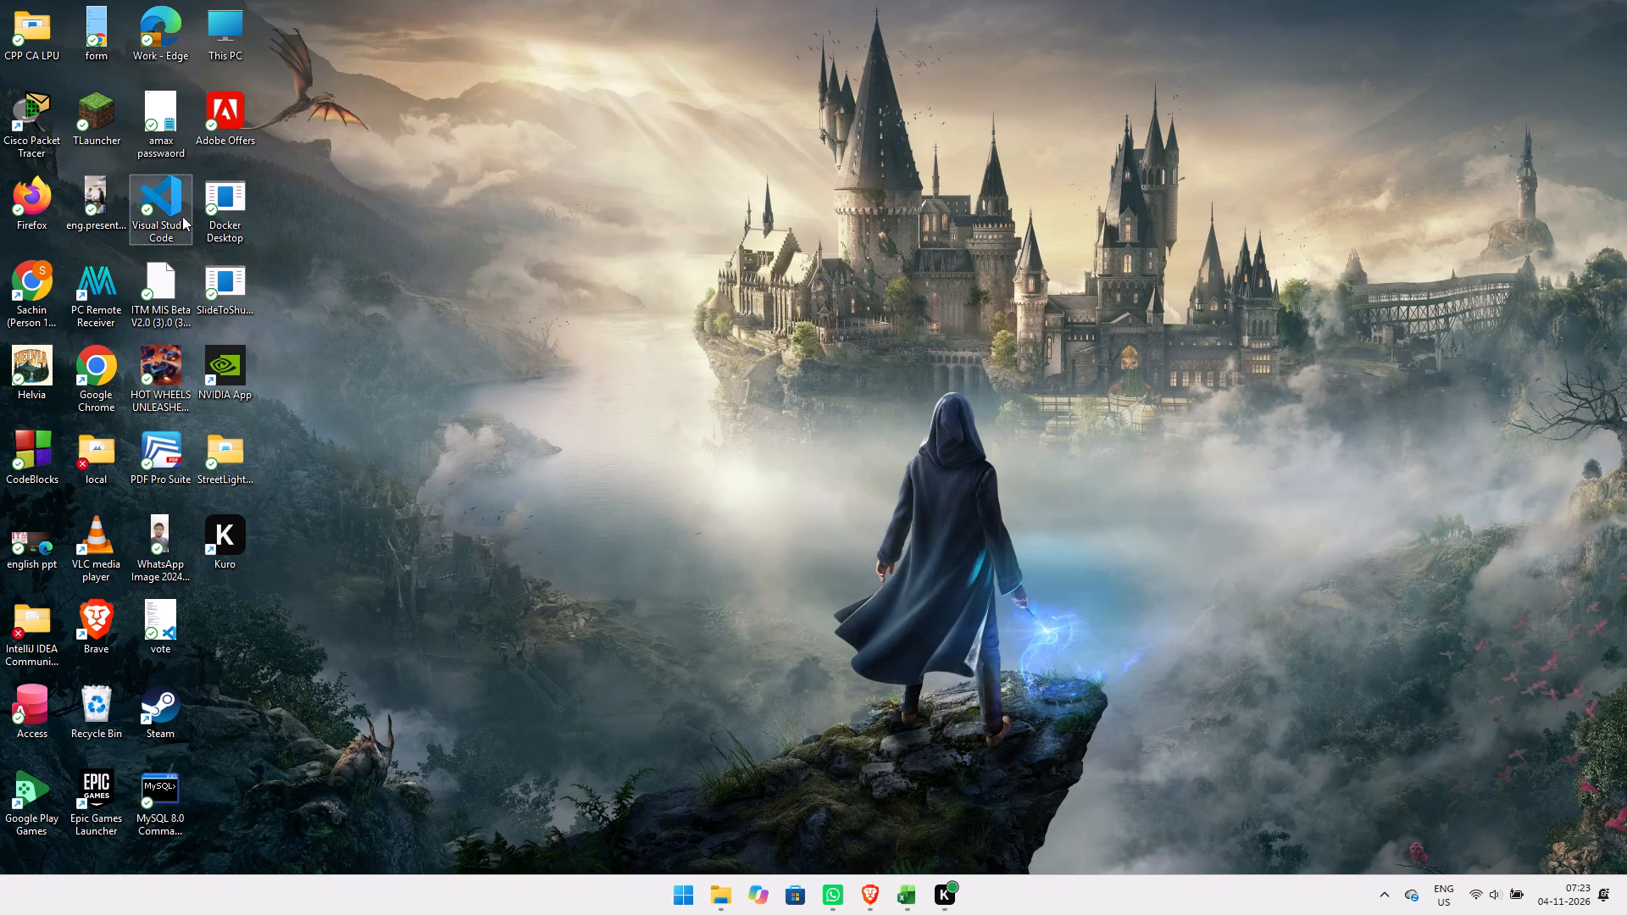
double_click(239, 478)
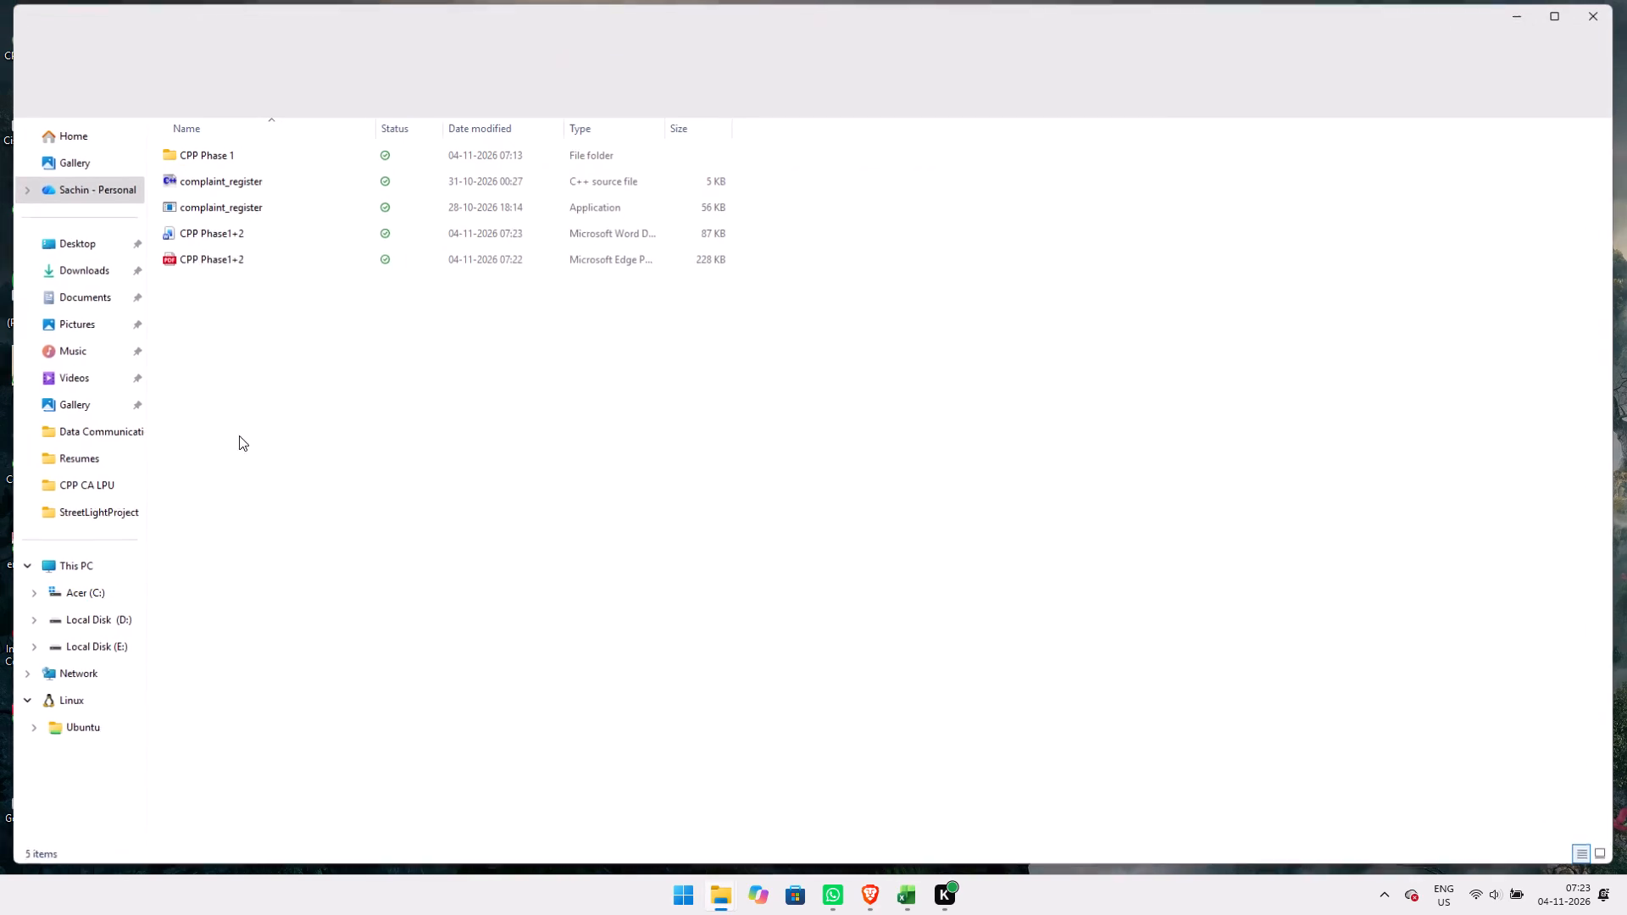
double_click(246, 228)
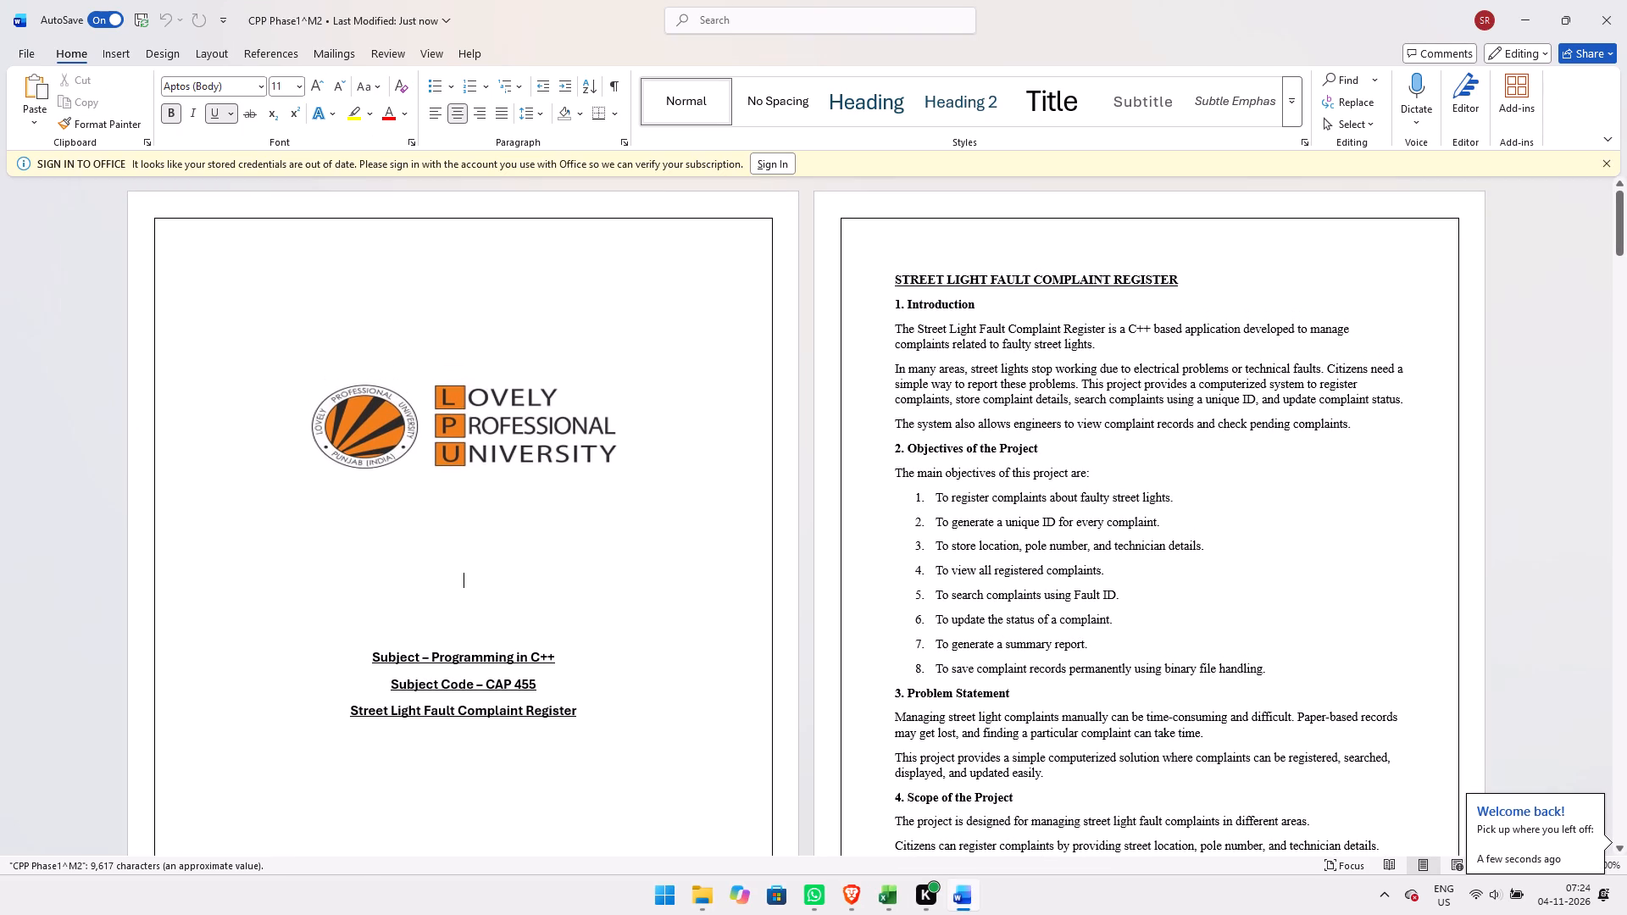
click(1621, 12)
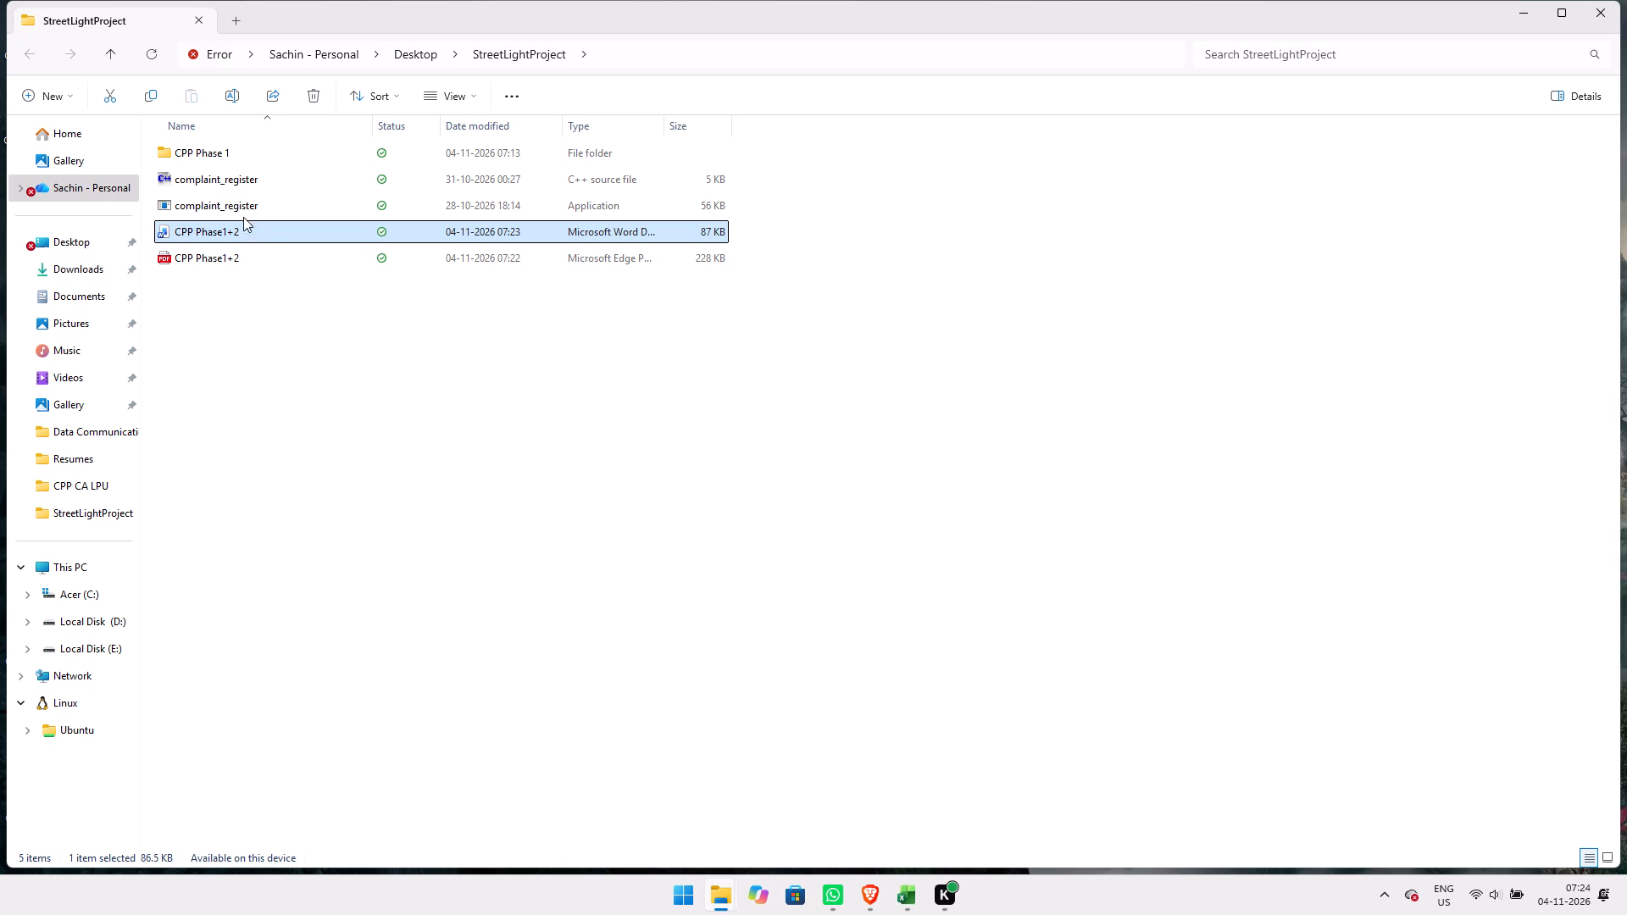
Open the phase1+2 C++ source file from the CPP Phase 1 subfolder in Code::Blocks.
double_click(244, 163)
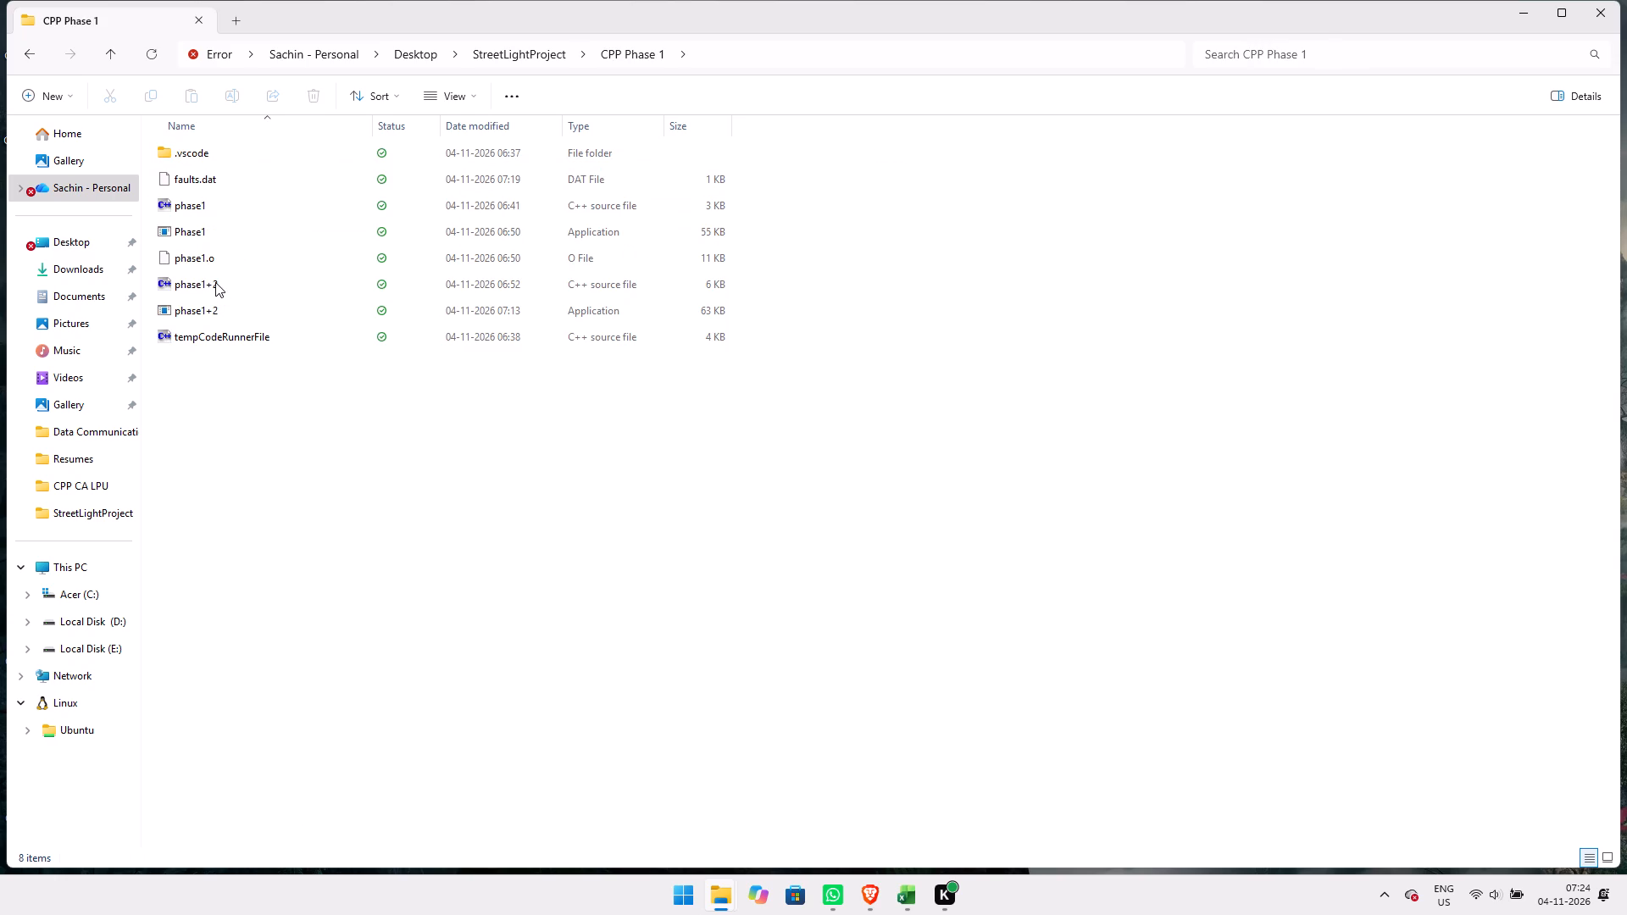
double_click(215, 282)
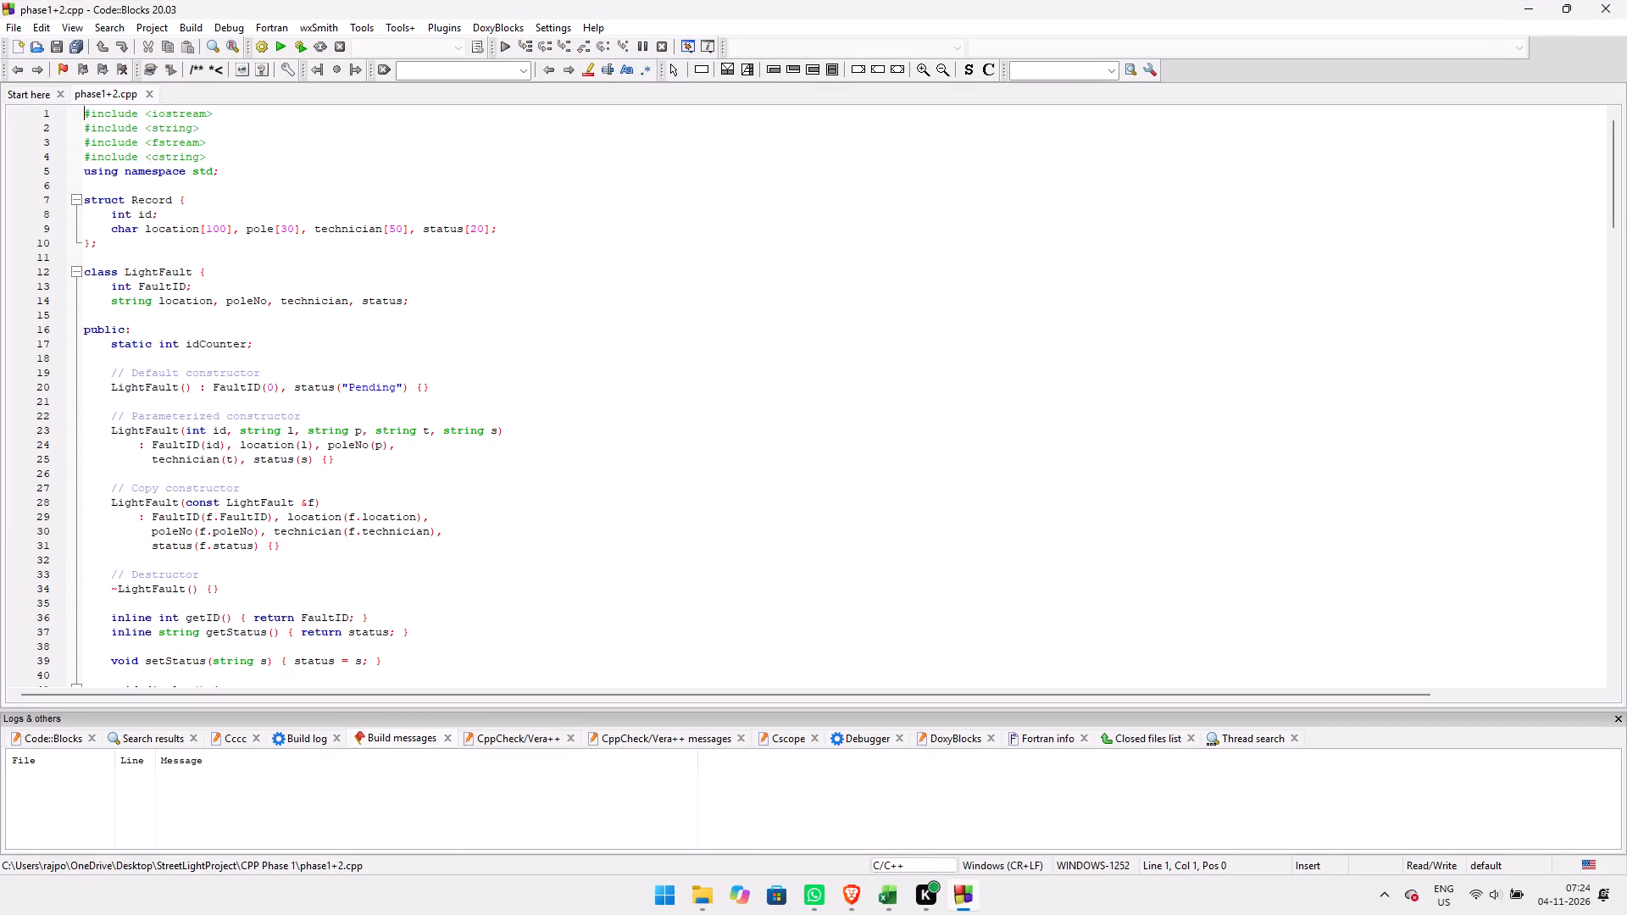
scroll(577, 337, down, 1)
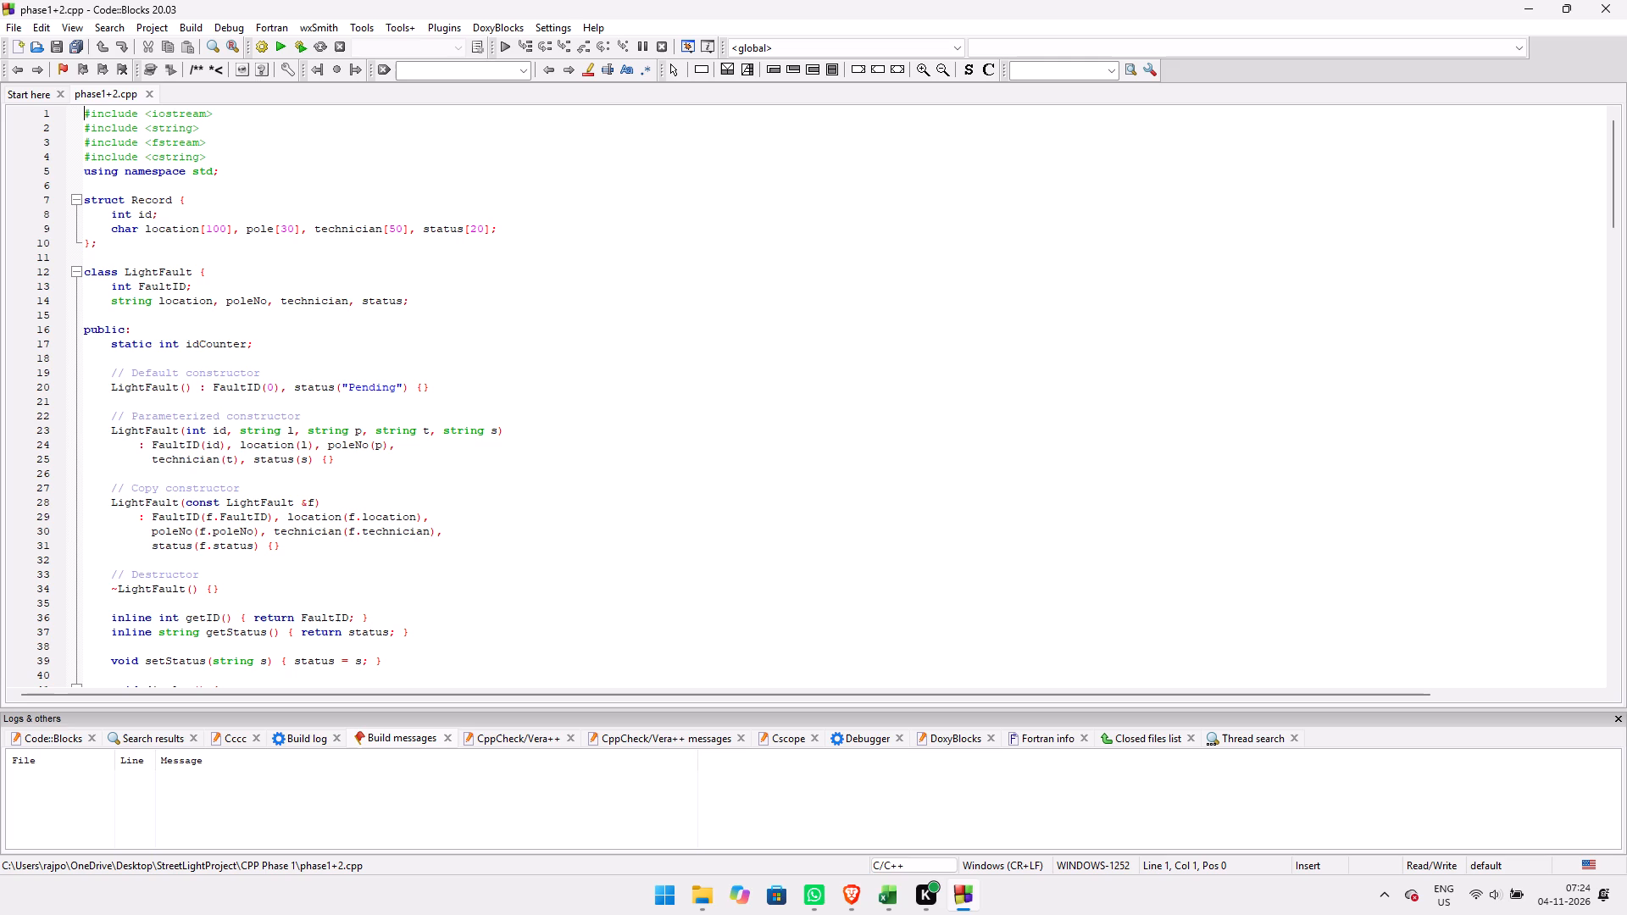
scroll(577, 337, down, 2)
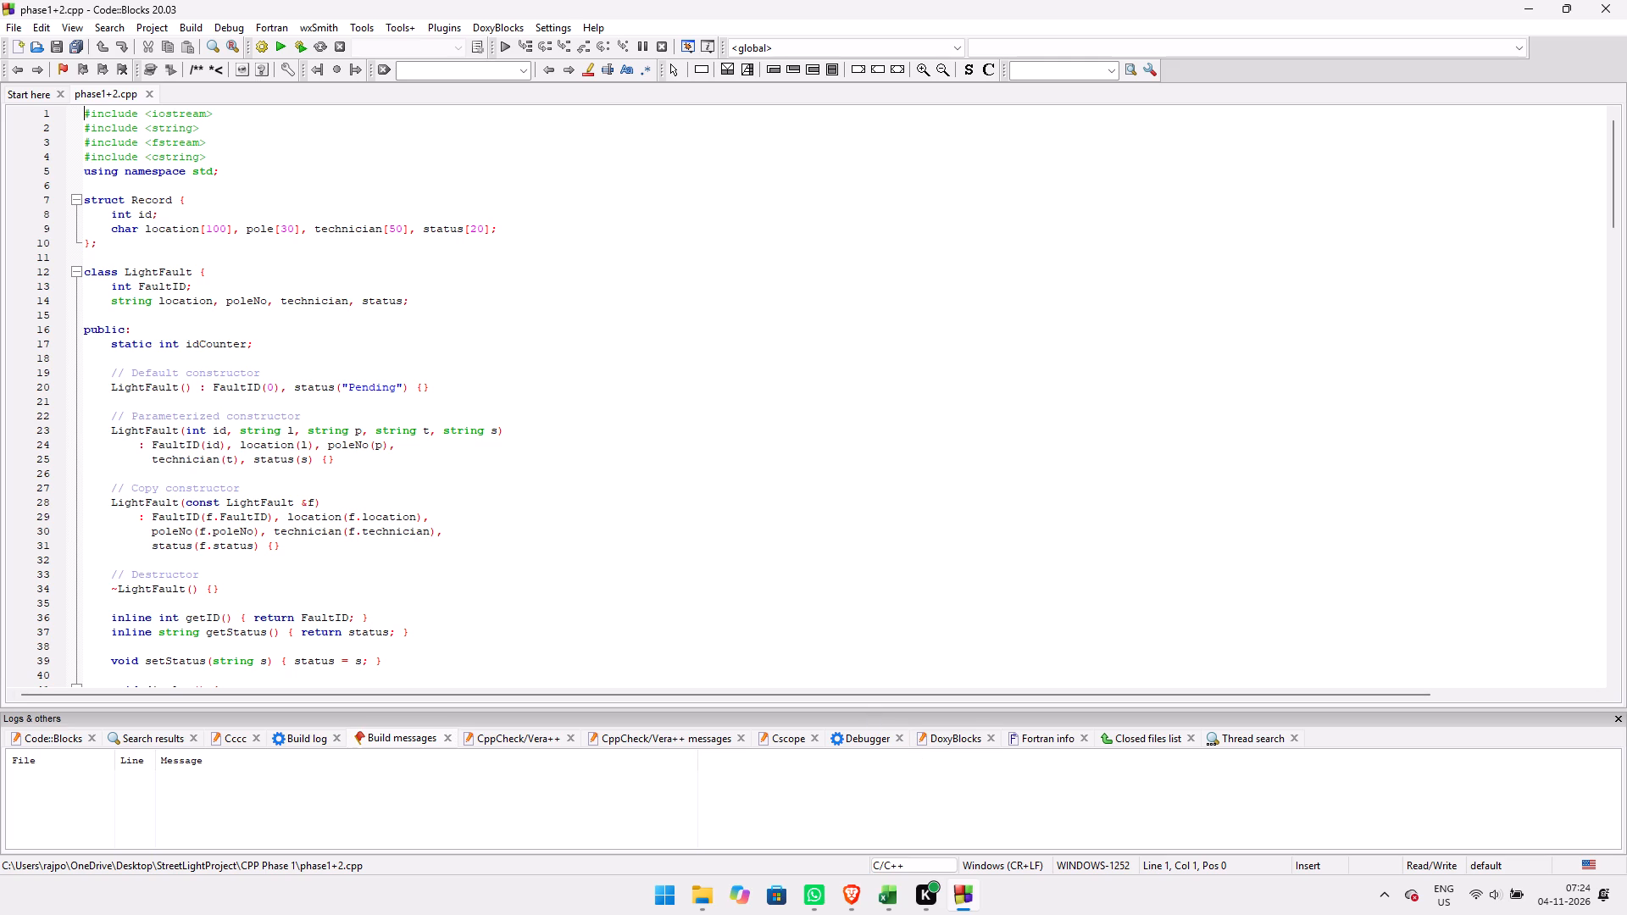
Build and run phase1+2.cpp, show the complaint summary (4) and view all records (2), and close the console and Code::Blocks.
key(F9)
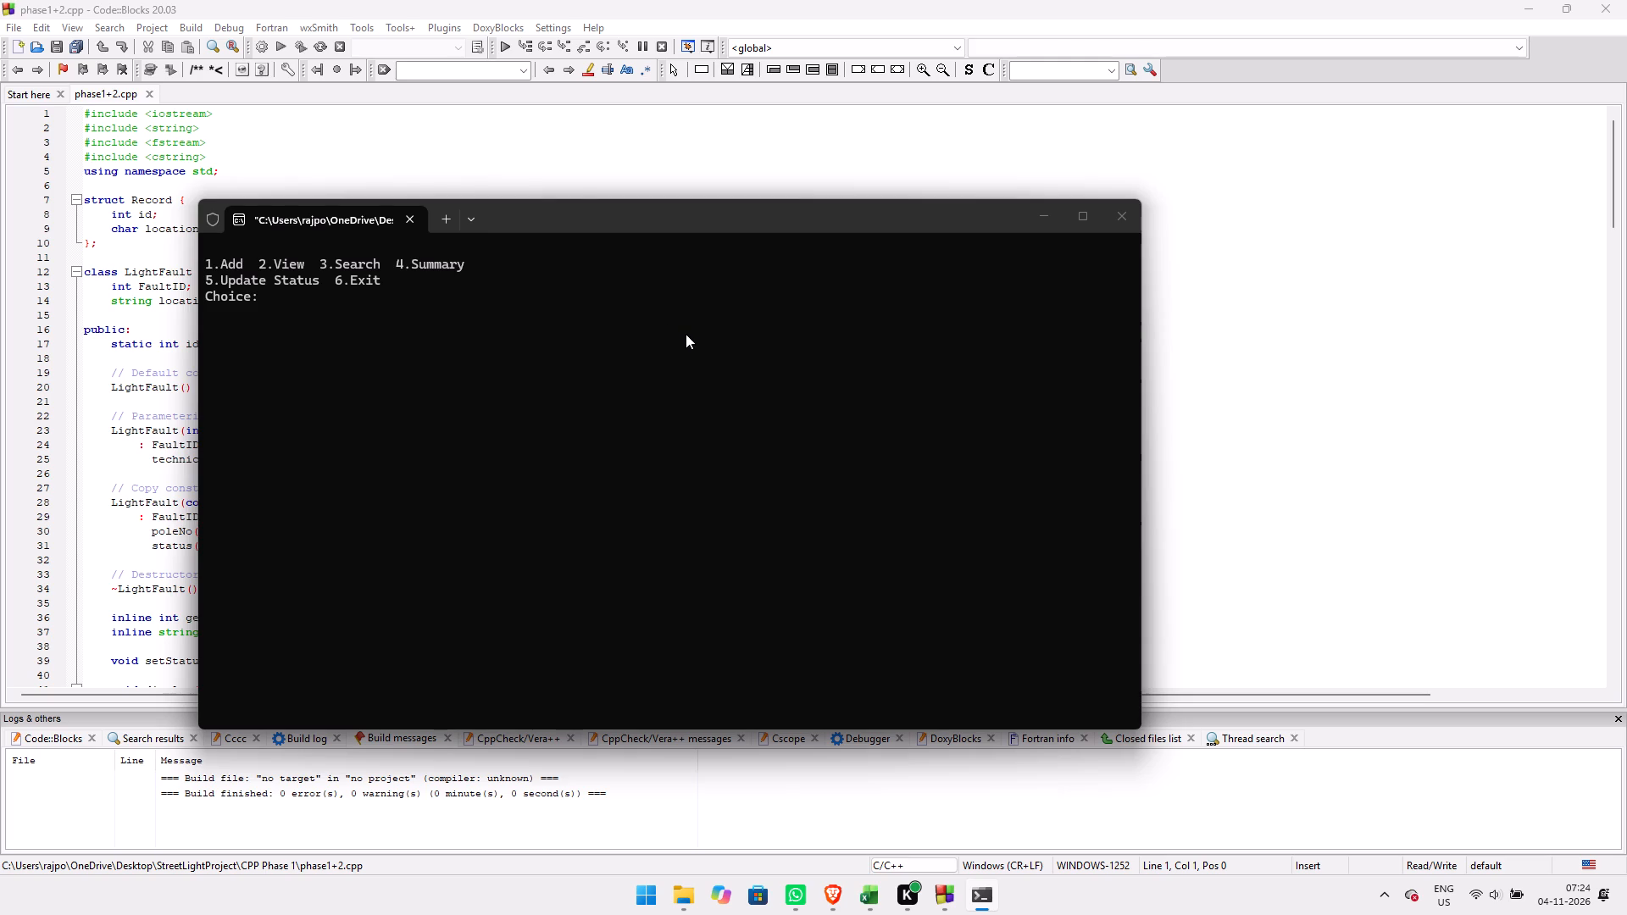
key(4)
key(Return)
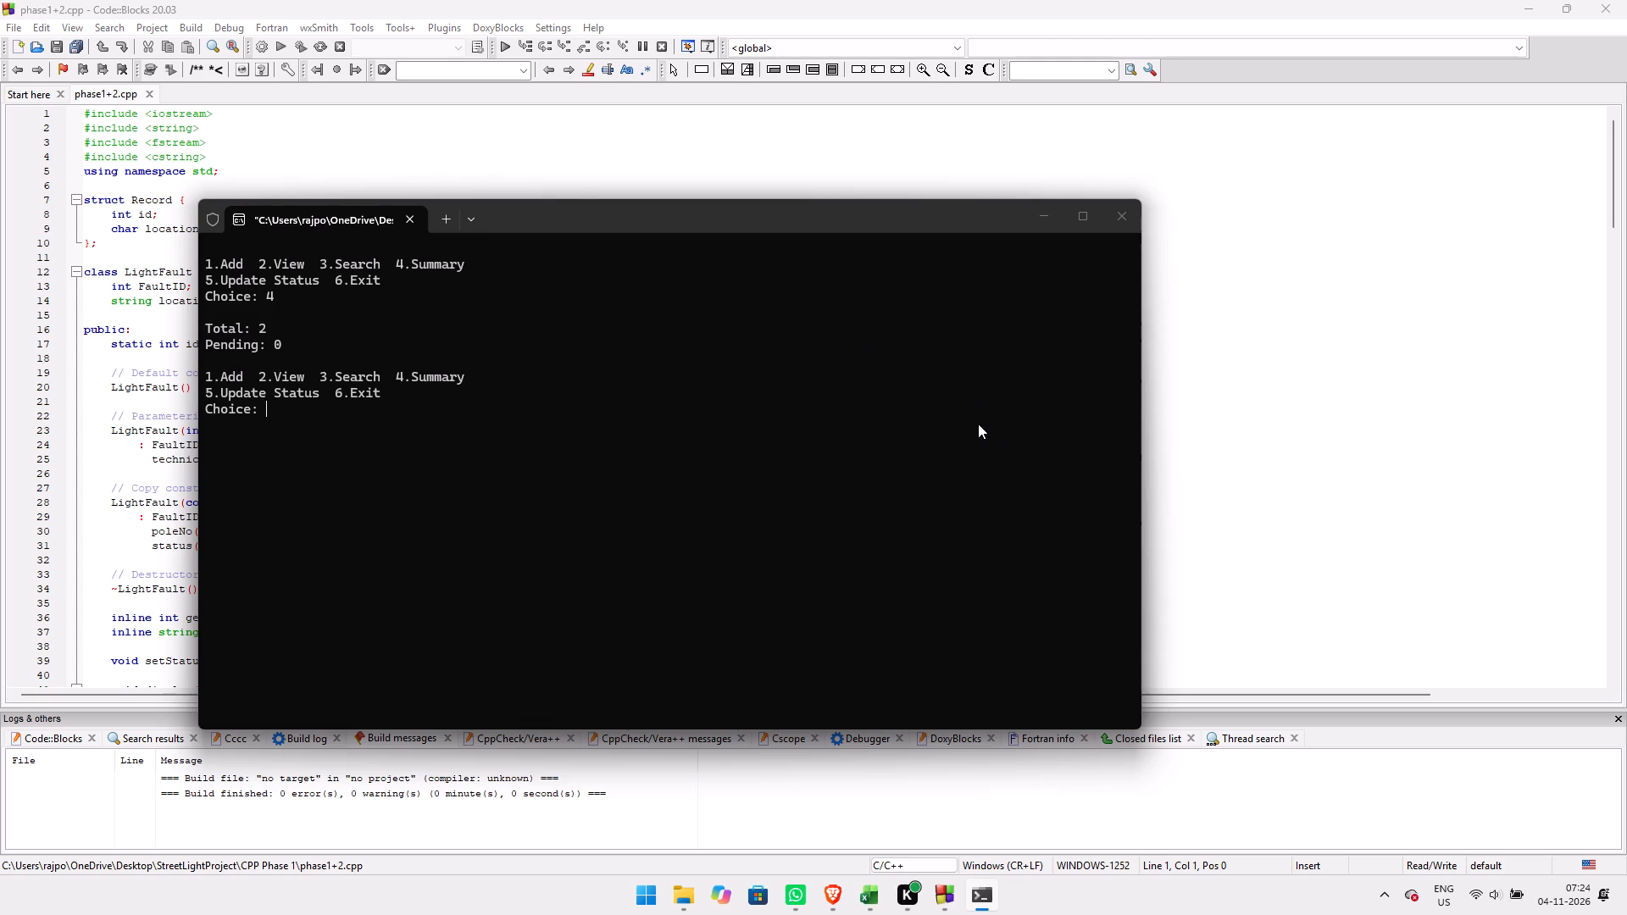
key(2)
key(Return)
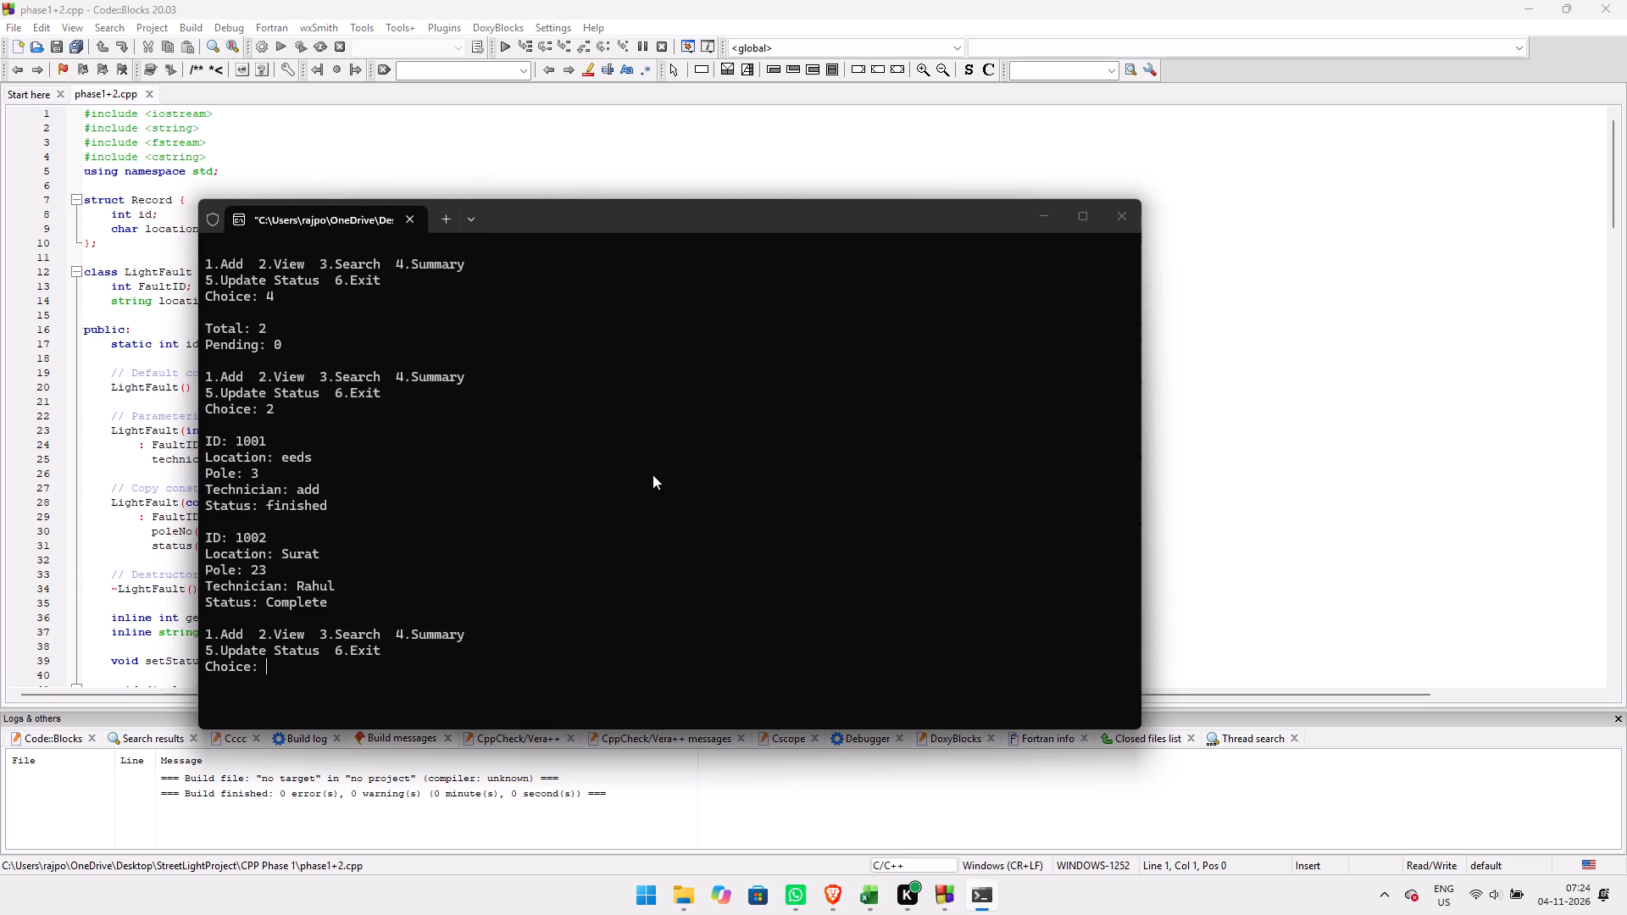
click(1134, 216)
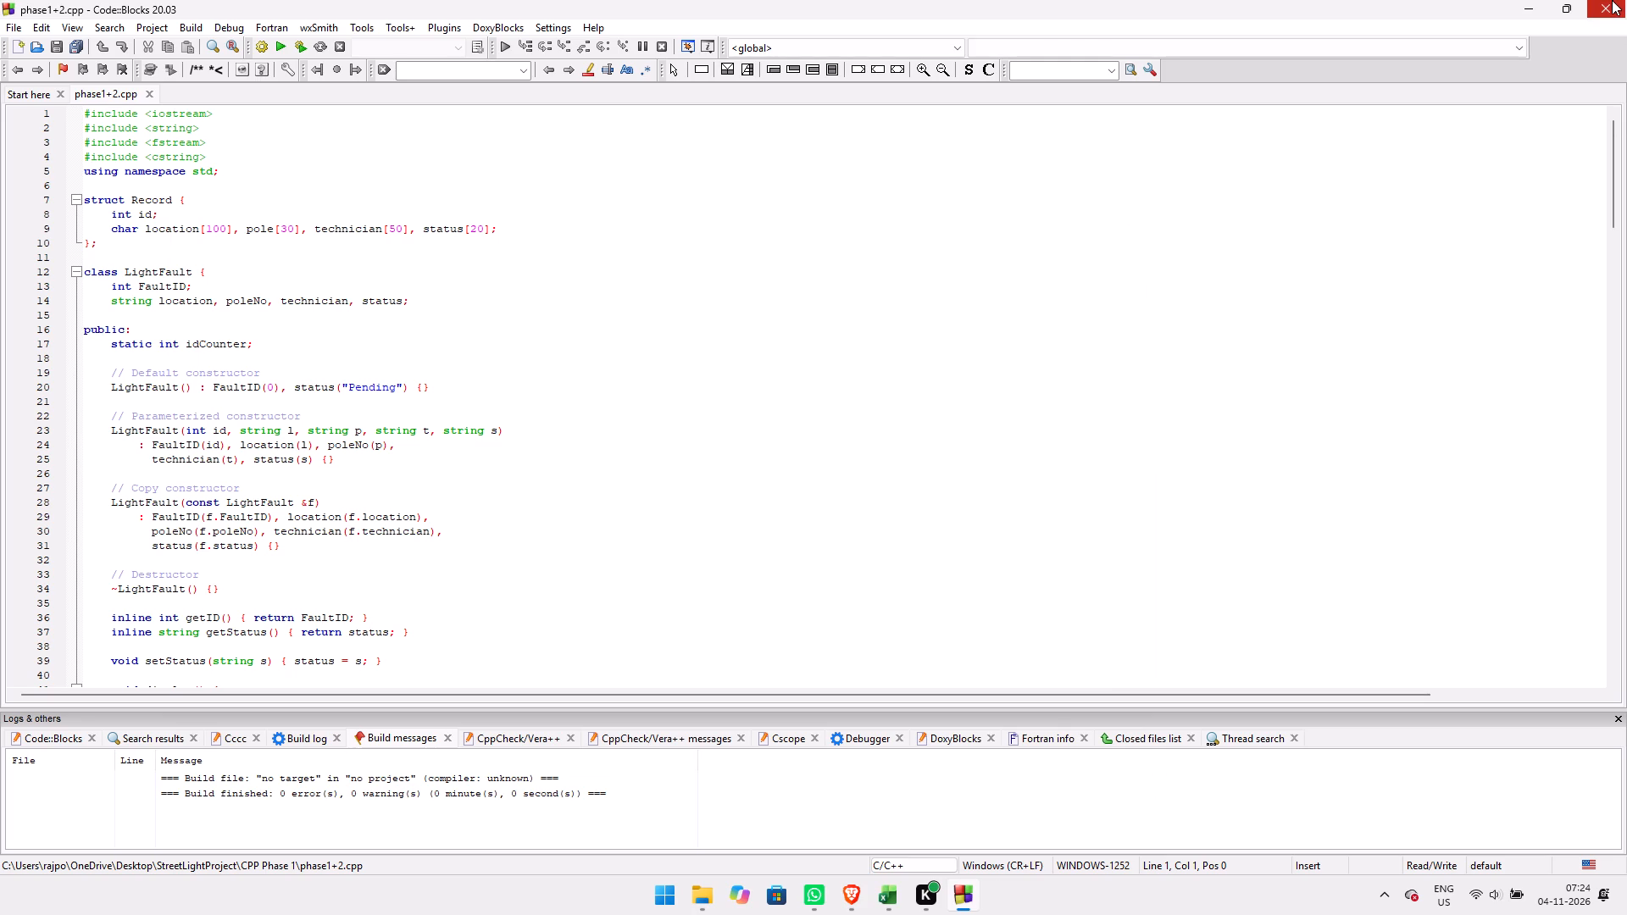
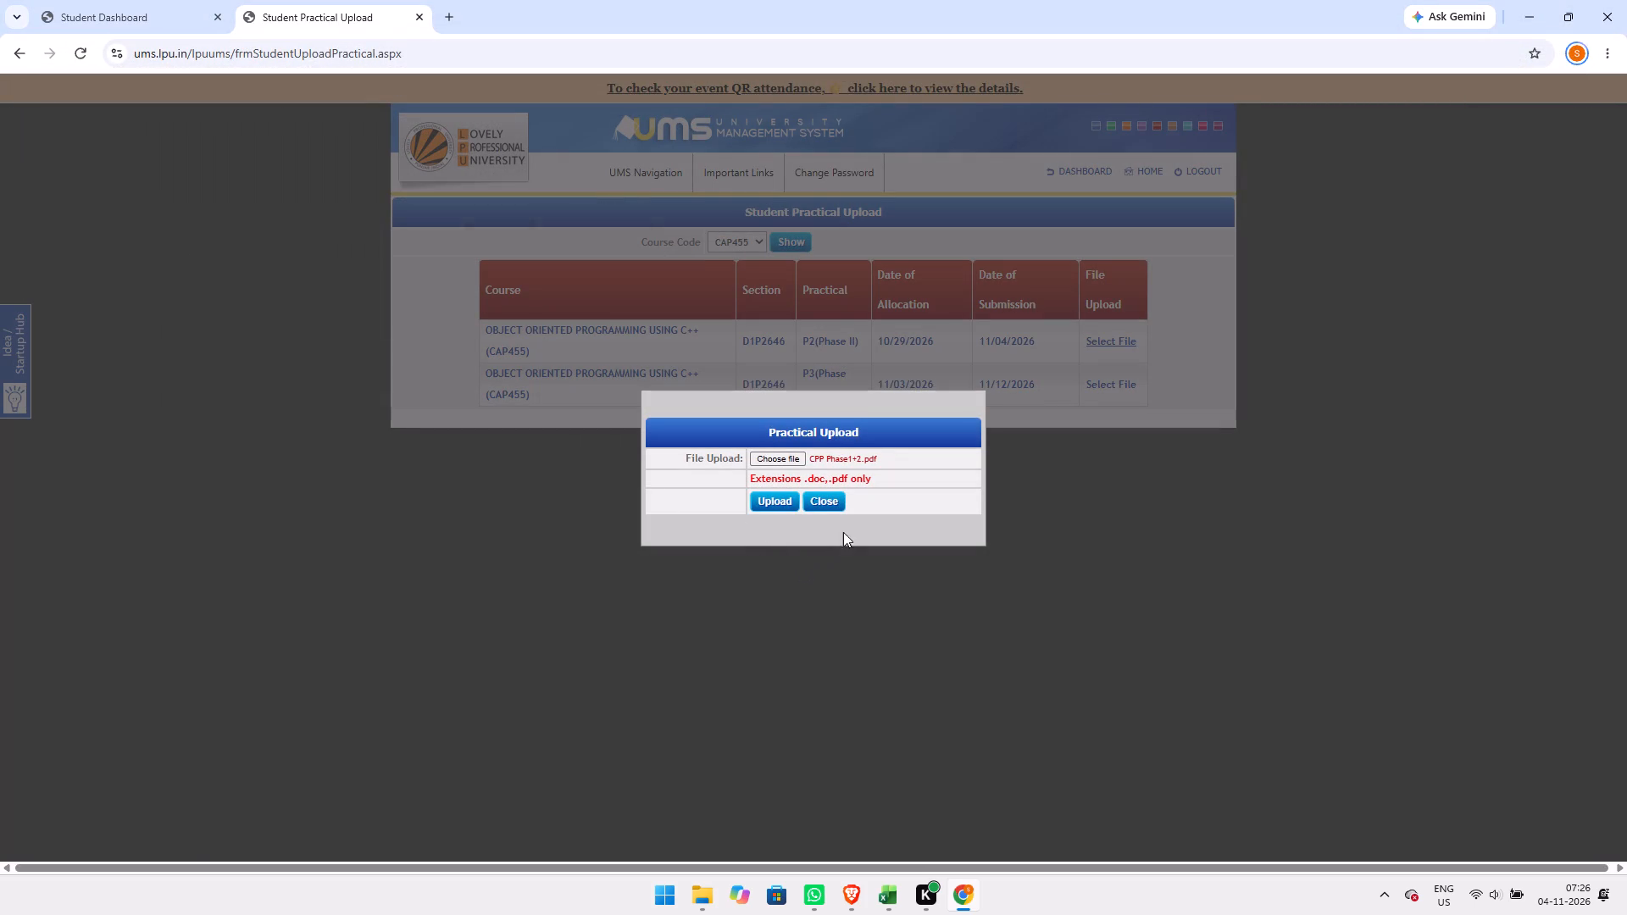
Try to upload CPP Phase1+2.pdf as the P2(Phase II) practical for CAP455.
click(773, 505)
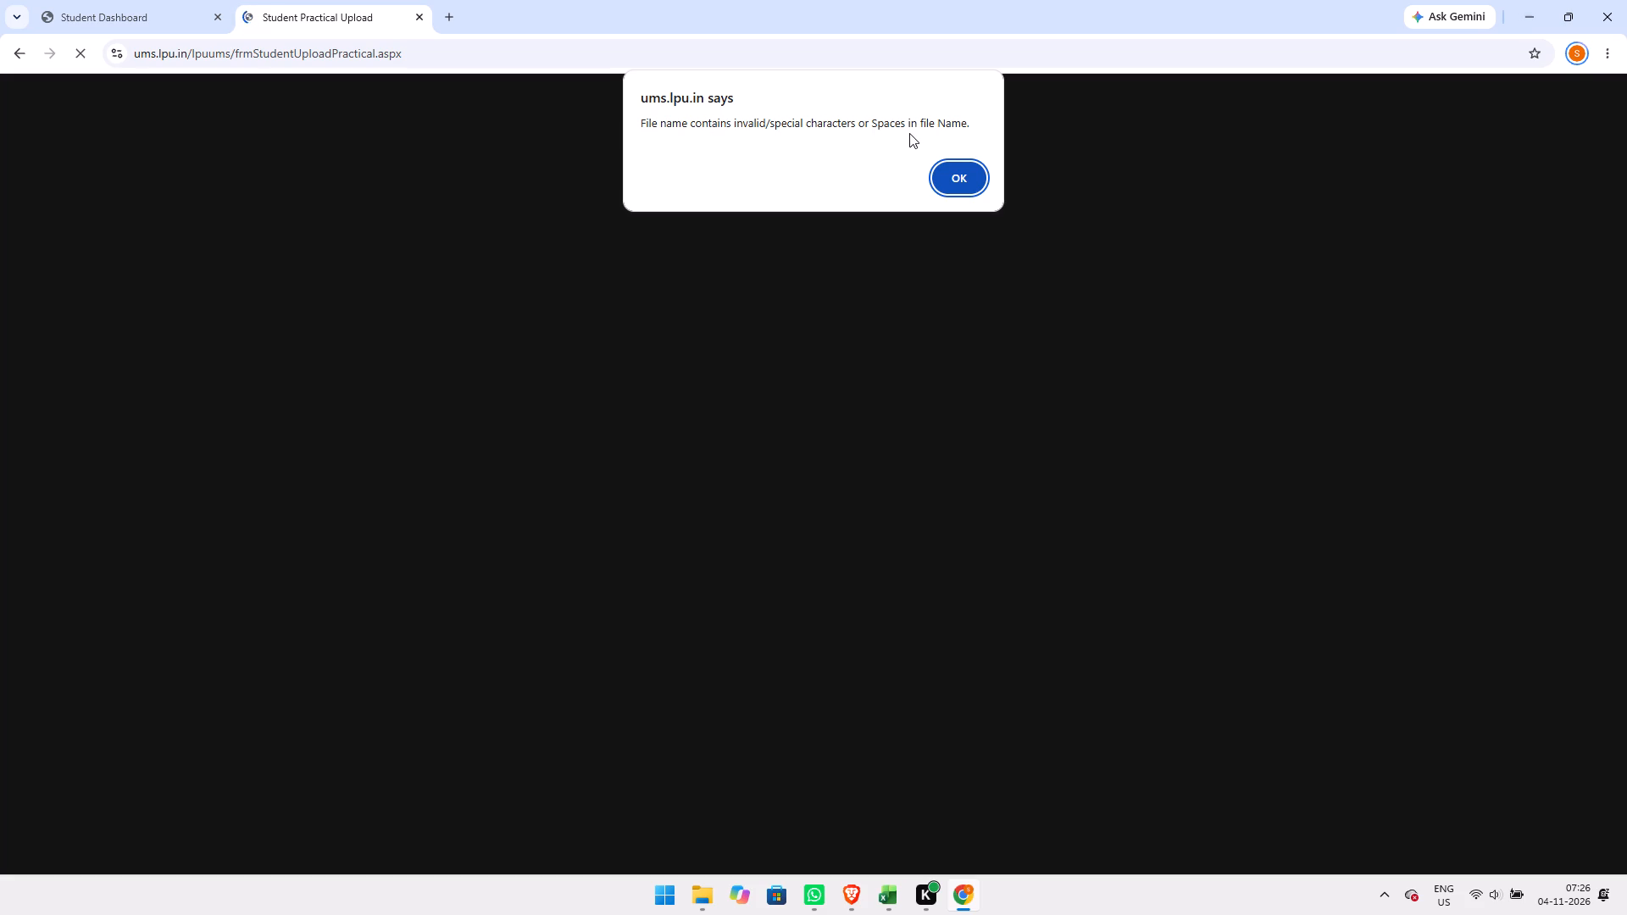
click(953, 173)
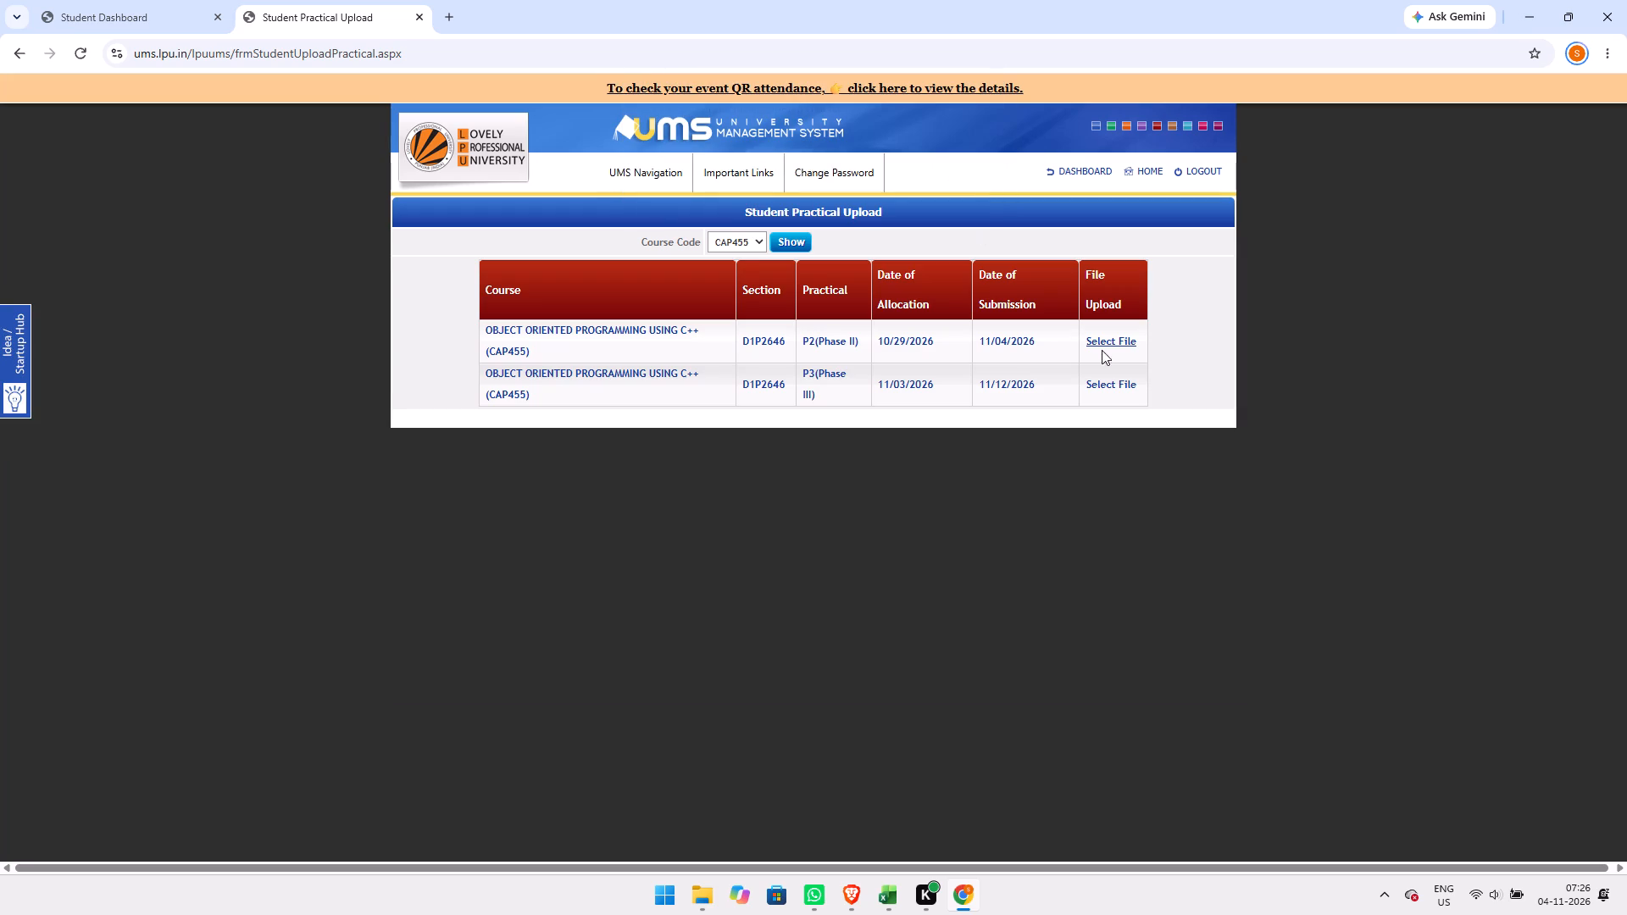
Reopen the file upload form for the P2(Phase II) practical.
click(1126, 343)
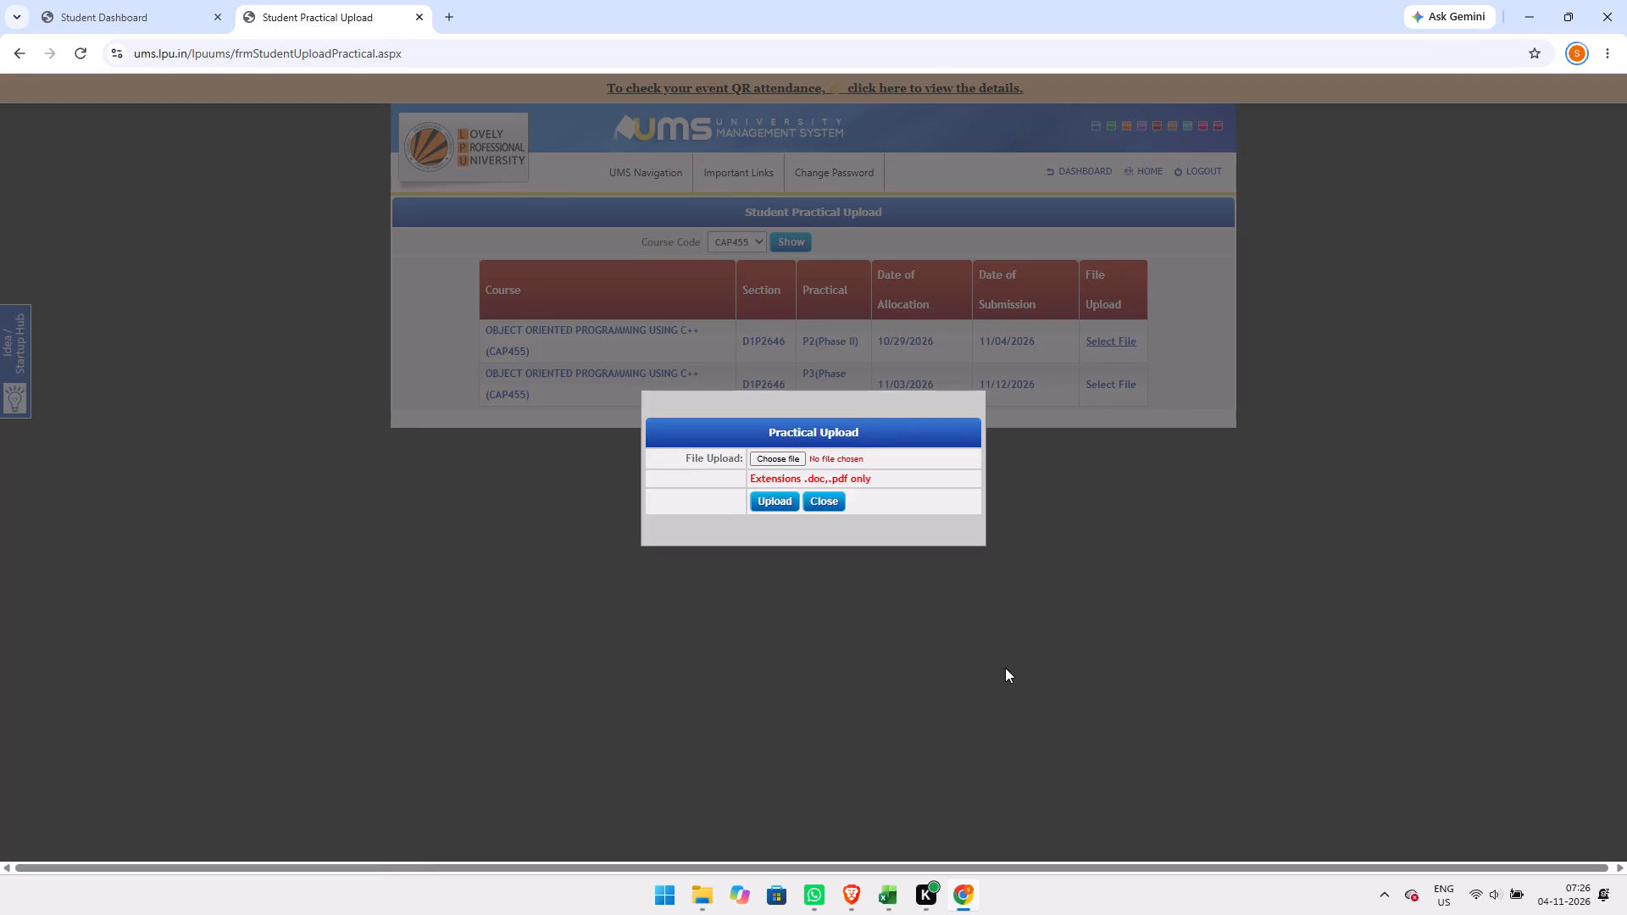
Switch to the desktop and open the StreetLightProject folder.
click(862, 894)
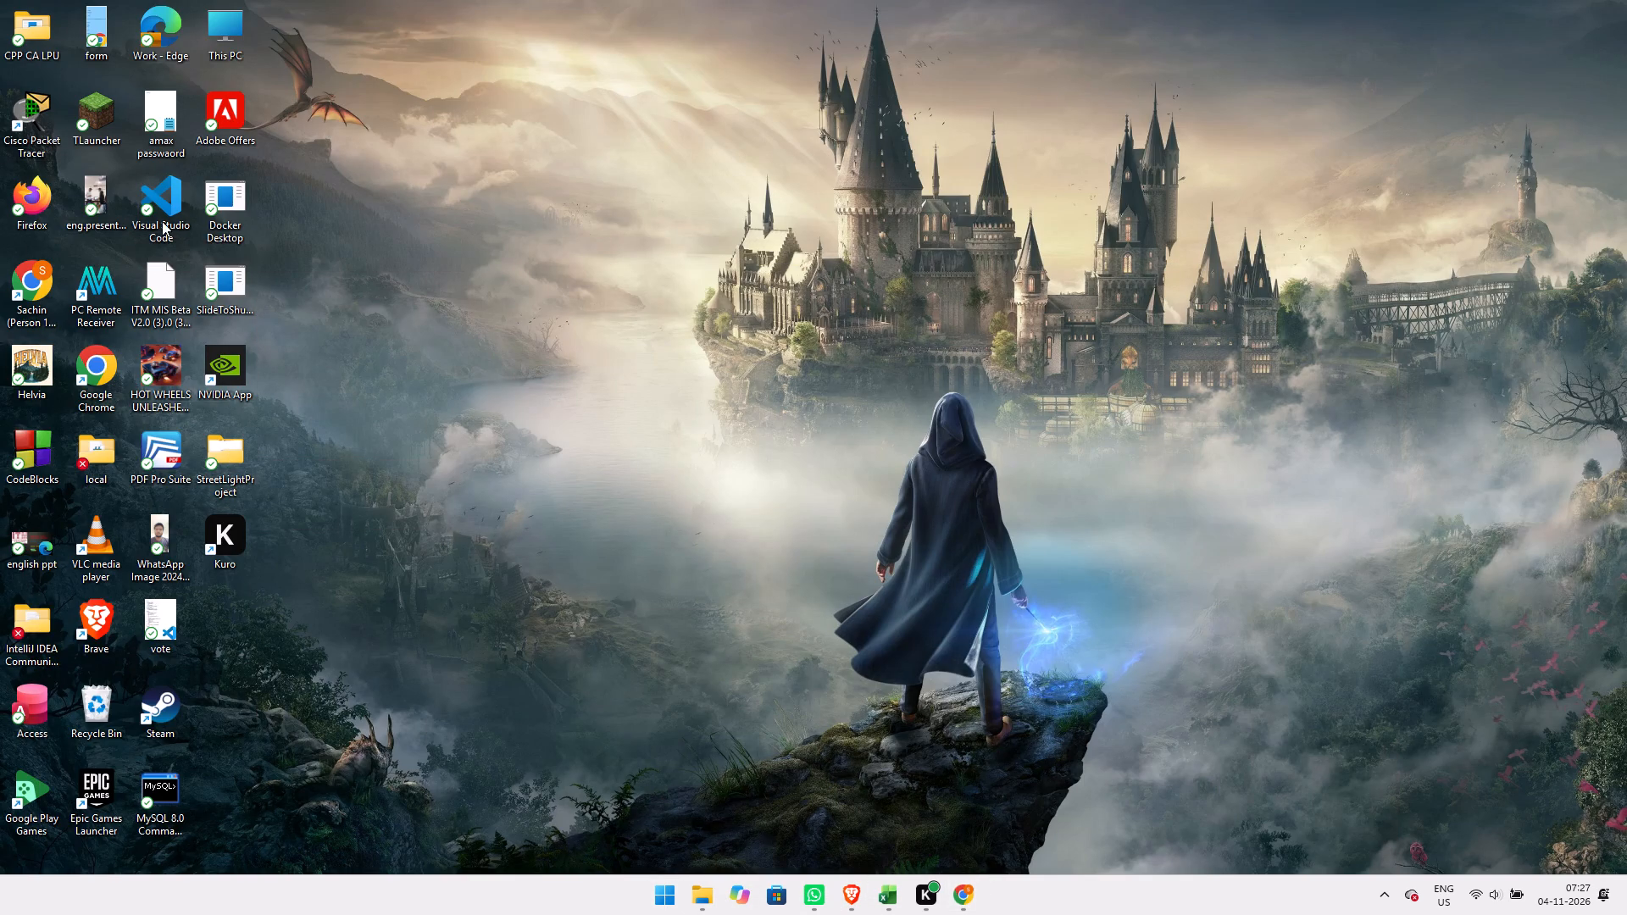
double_click(226, 466)
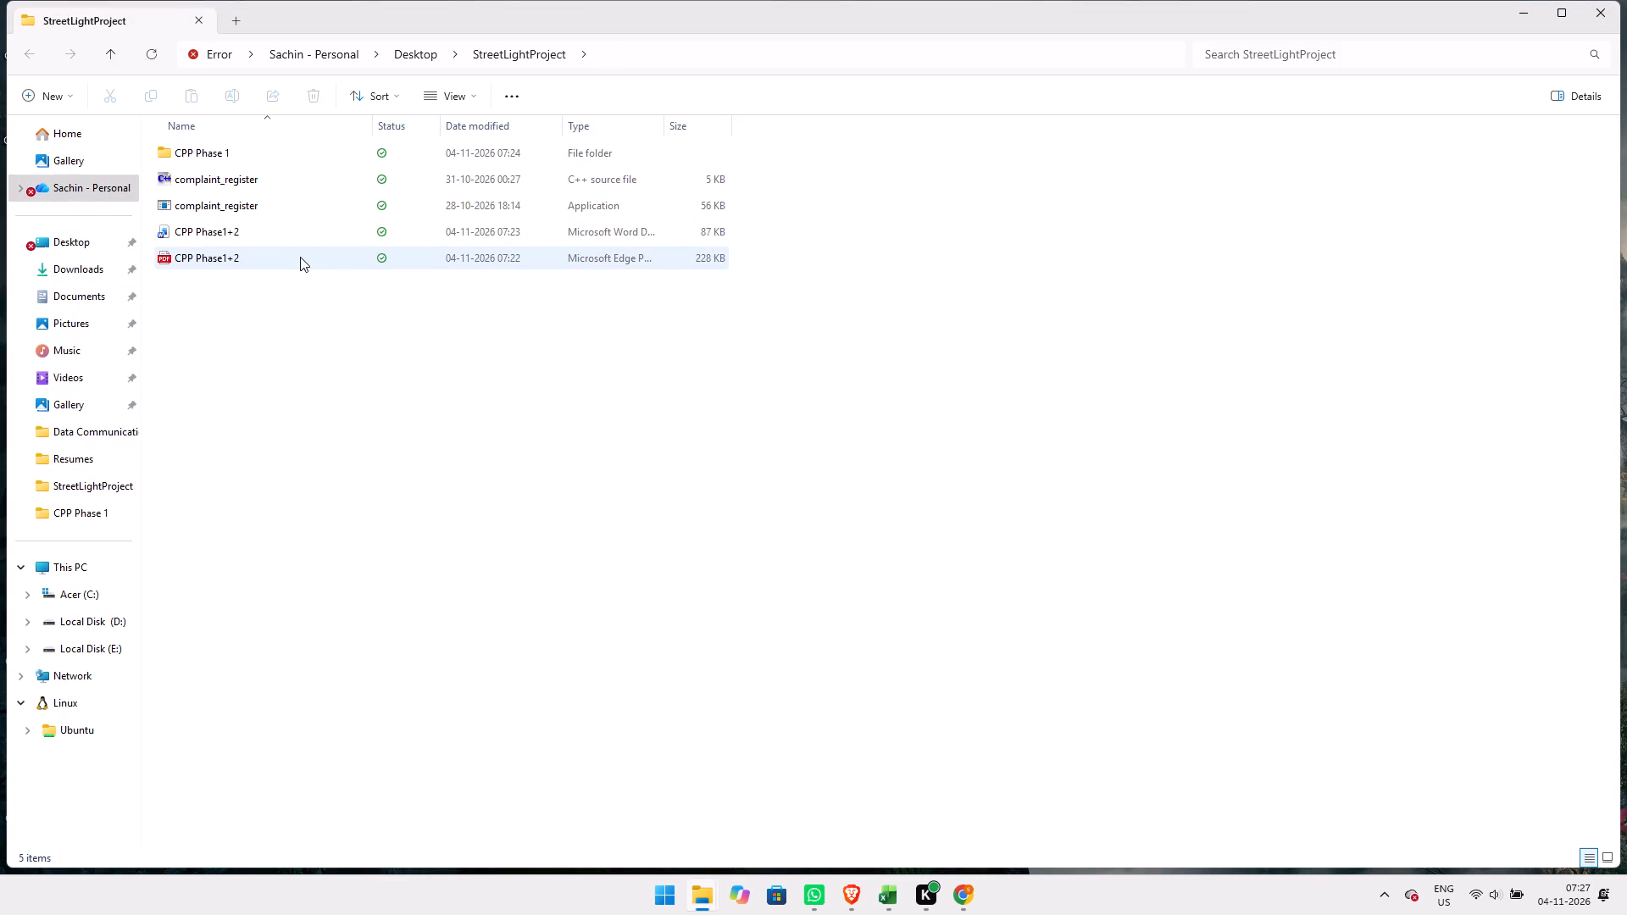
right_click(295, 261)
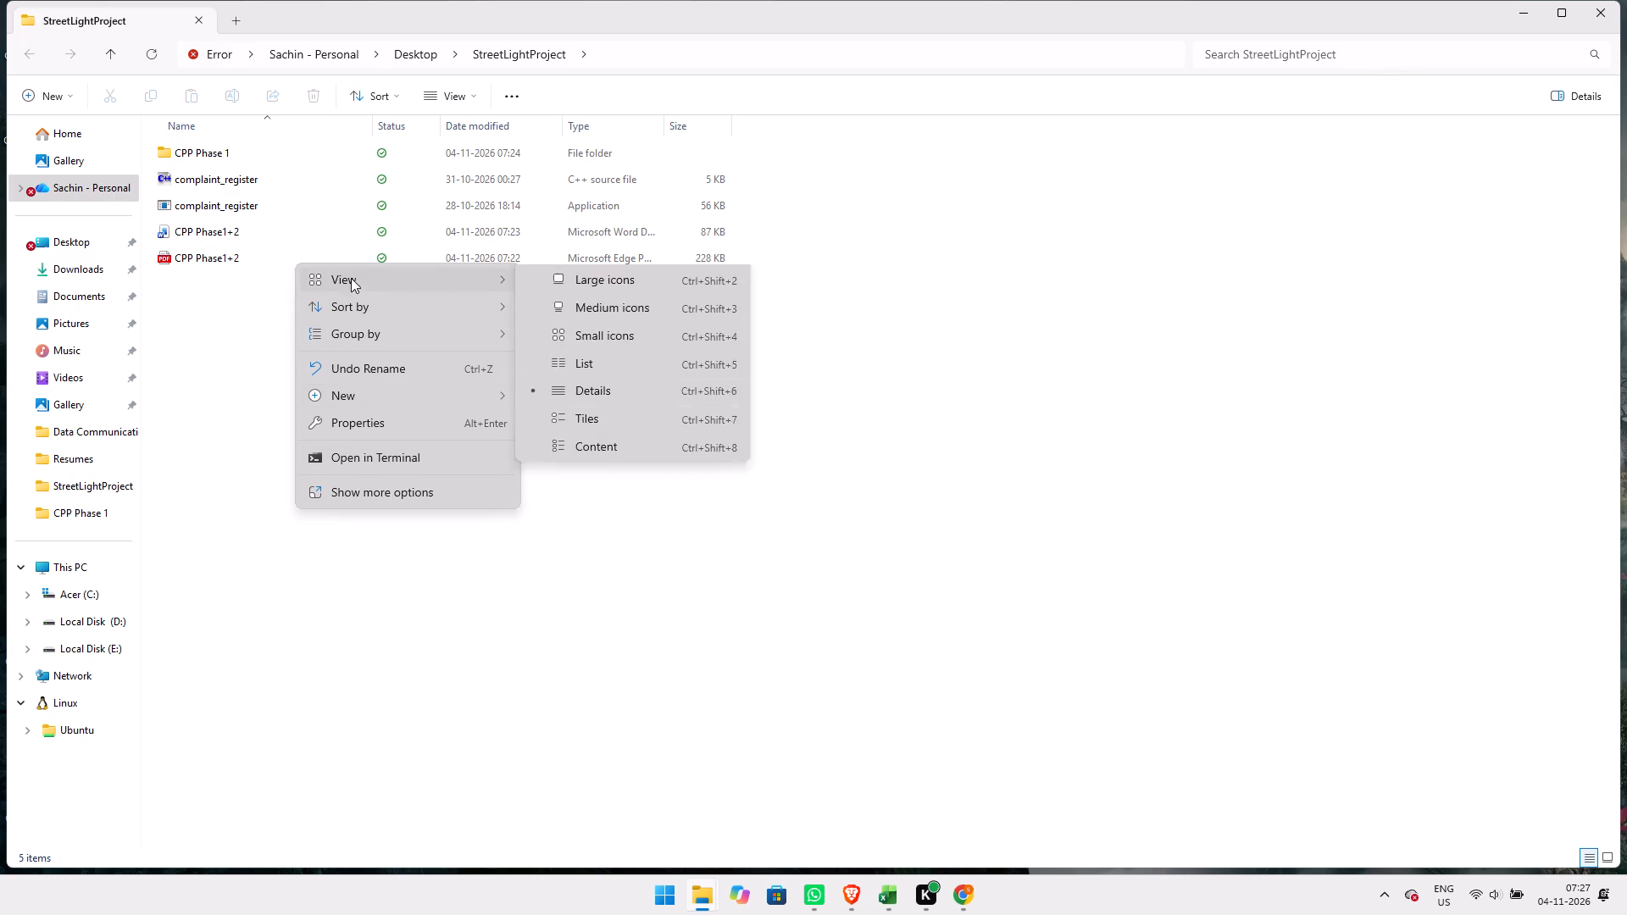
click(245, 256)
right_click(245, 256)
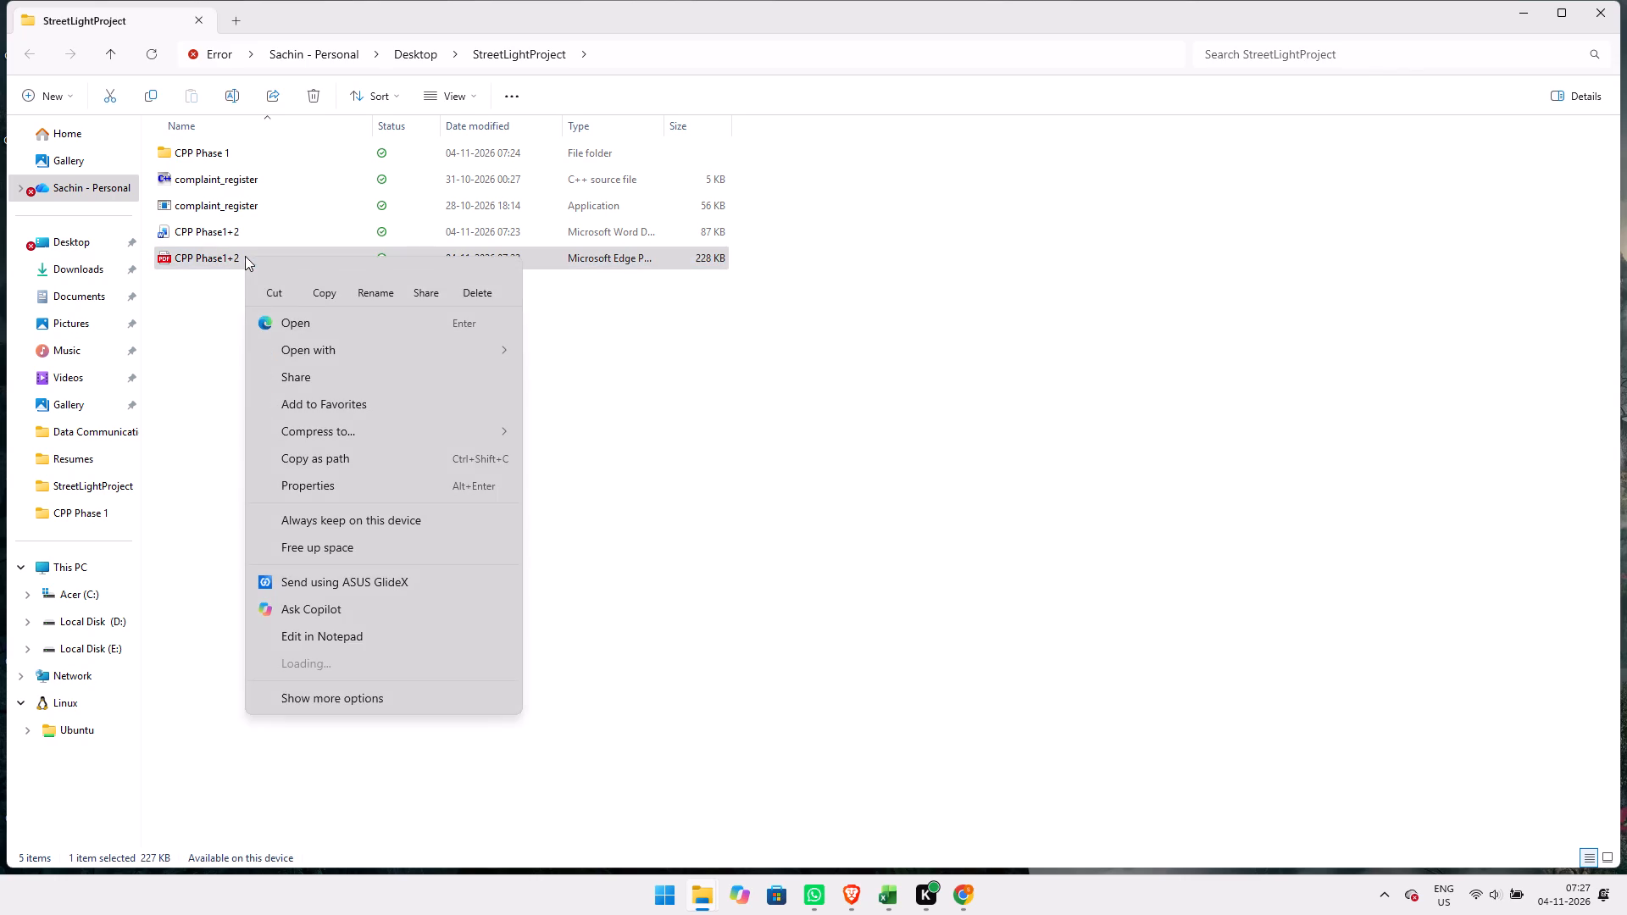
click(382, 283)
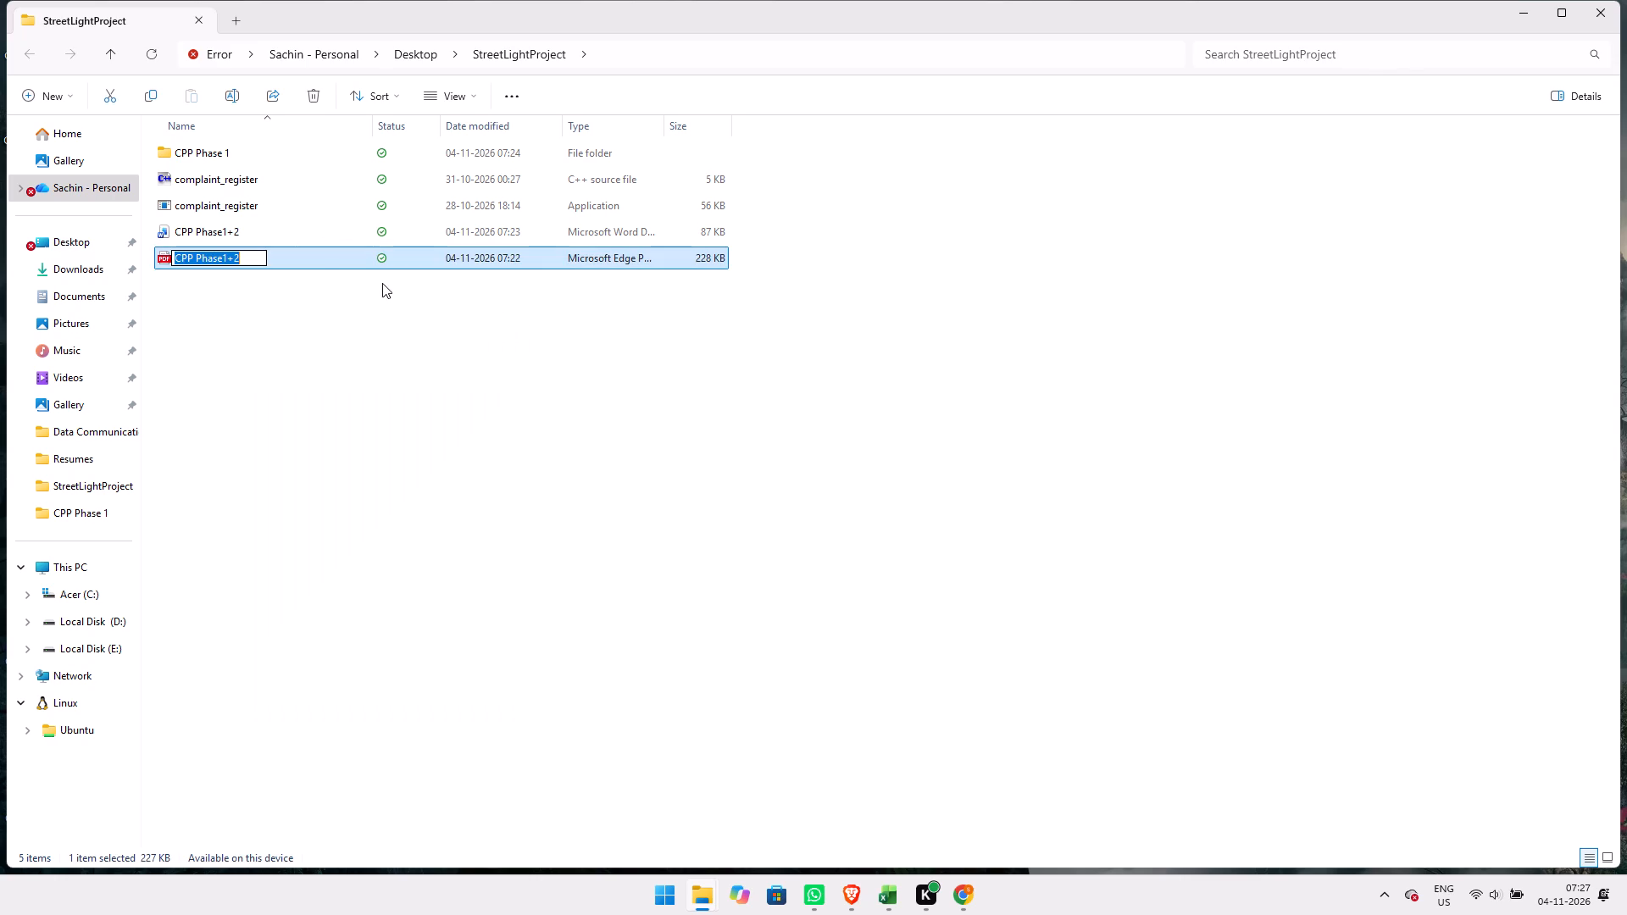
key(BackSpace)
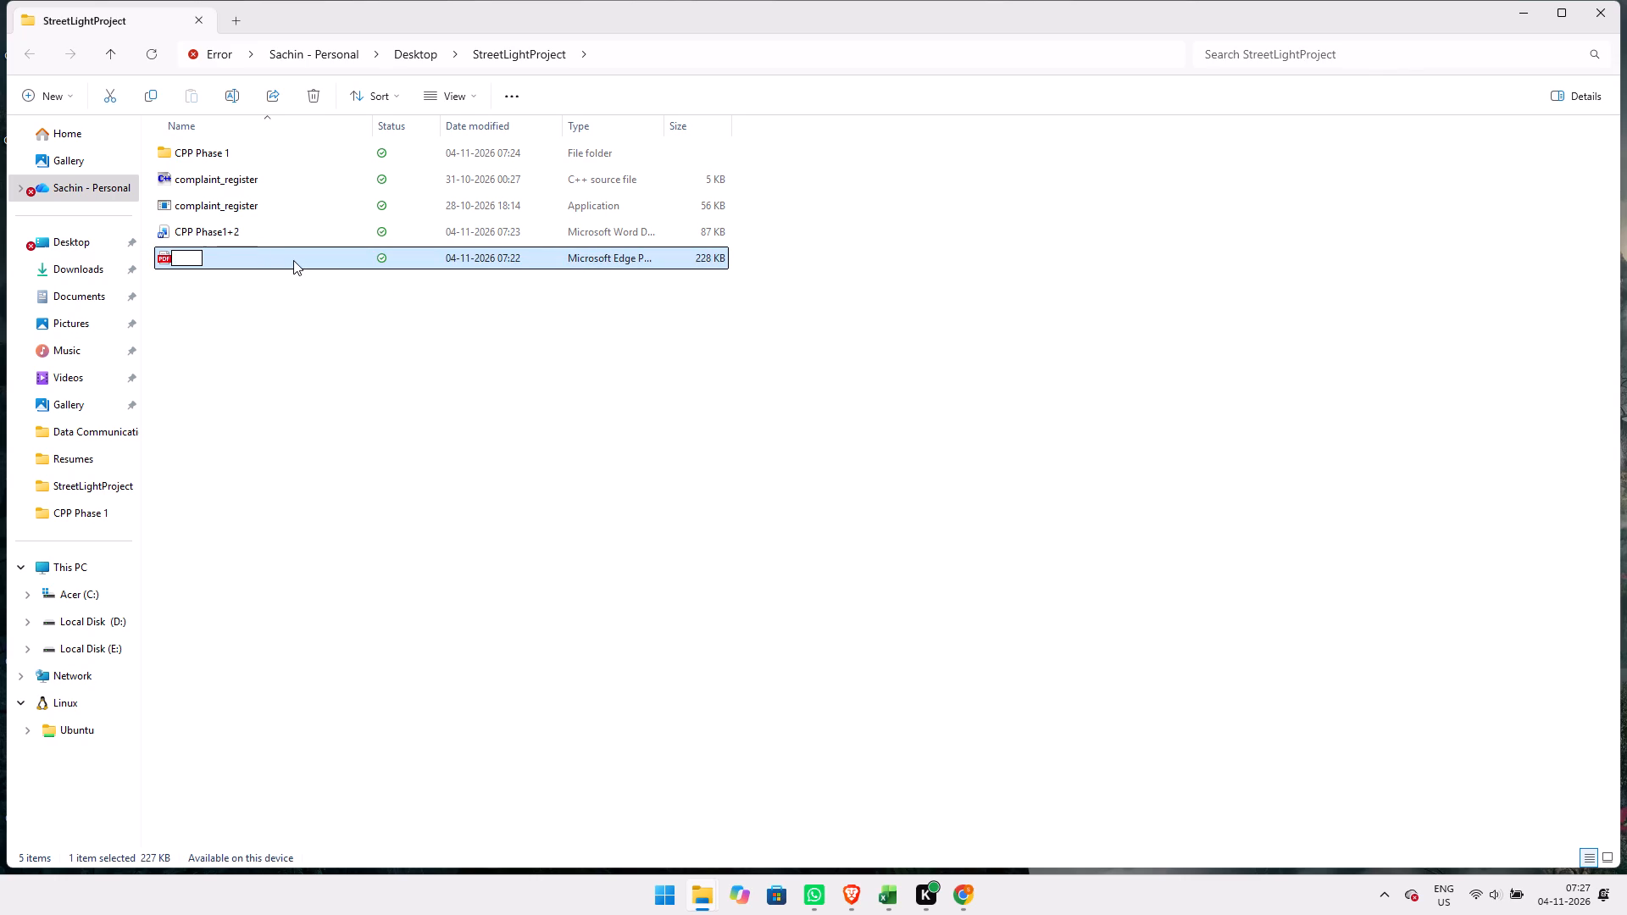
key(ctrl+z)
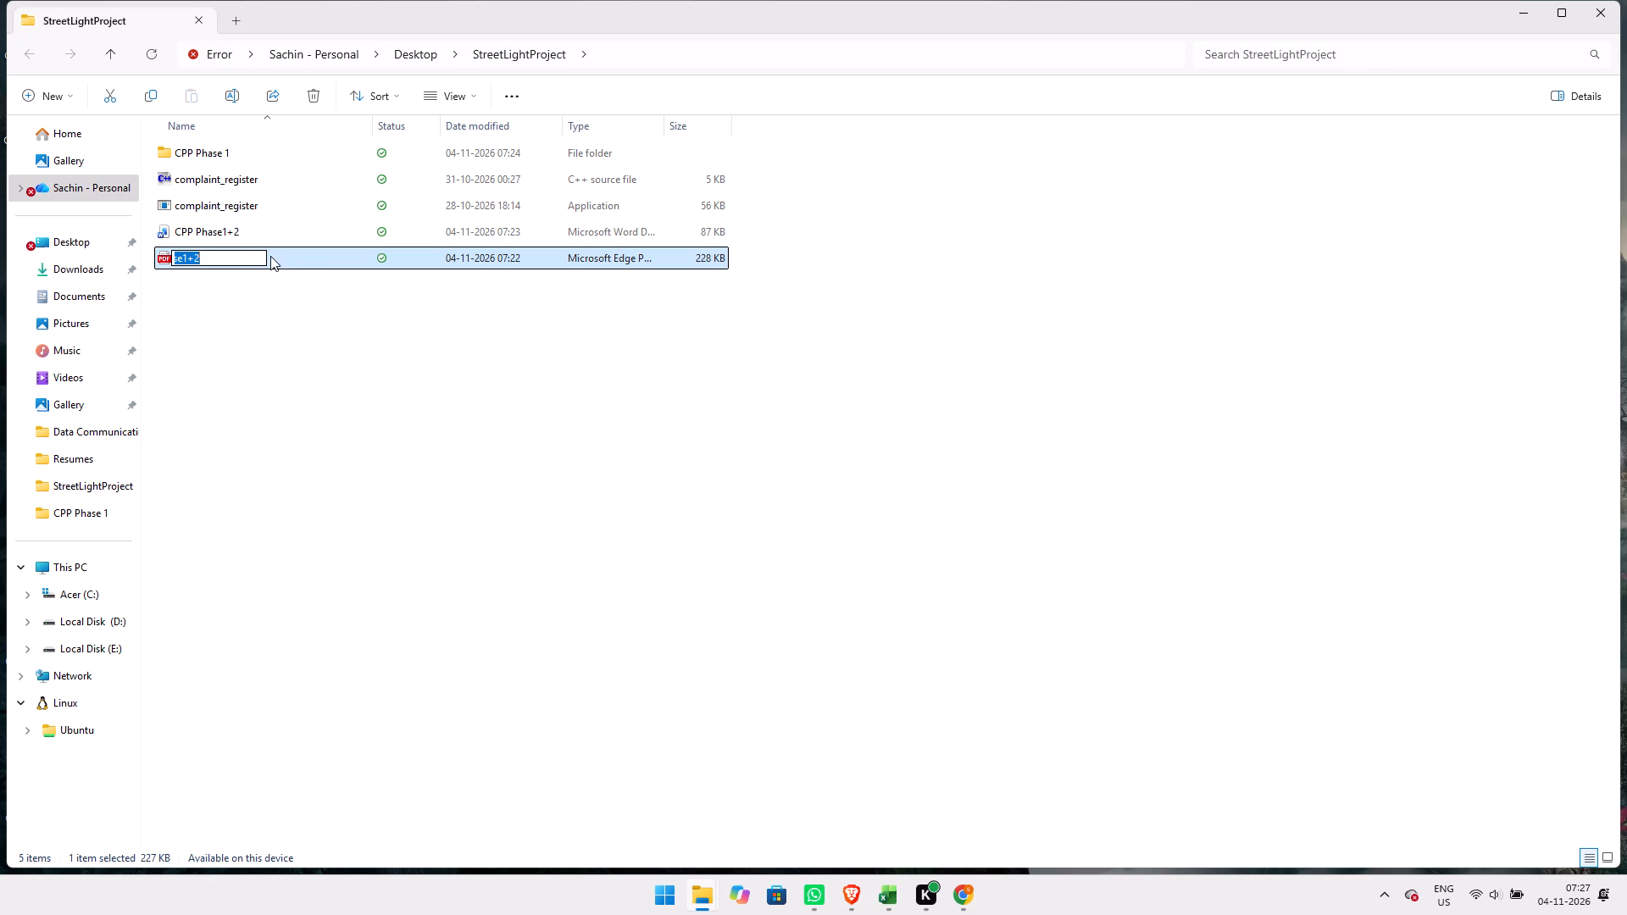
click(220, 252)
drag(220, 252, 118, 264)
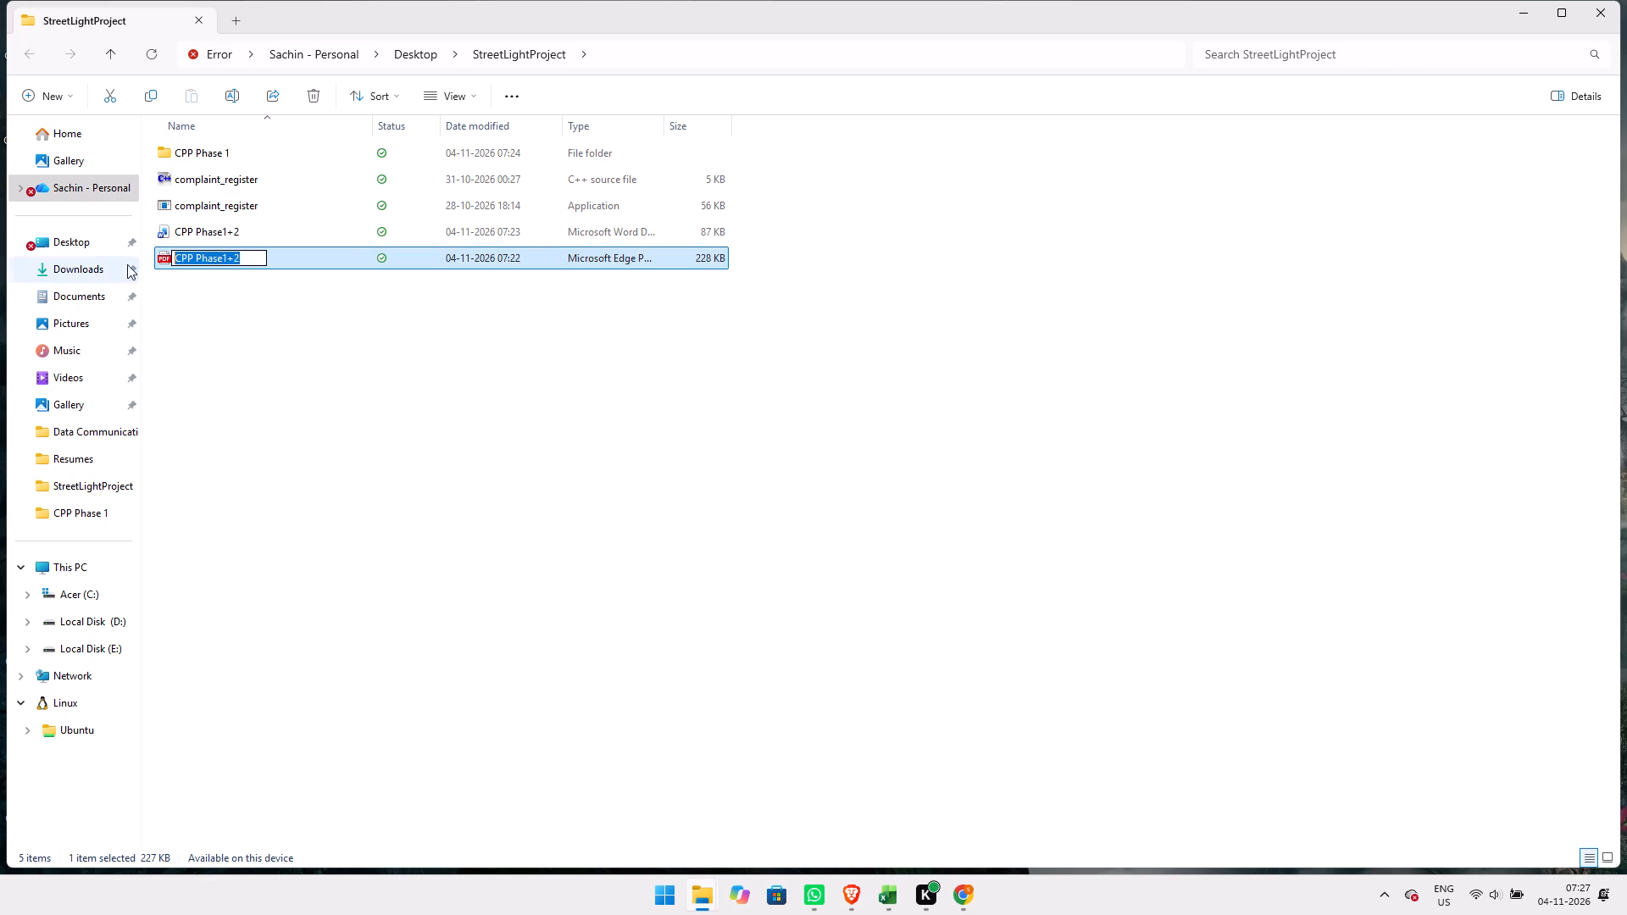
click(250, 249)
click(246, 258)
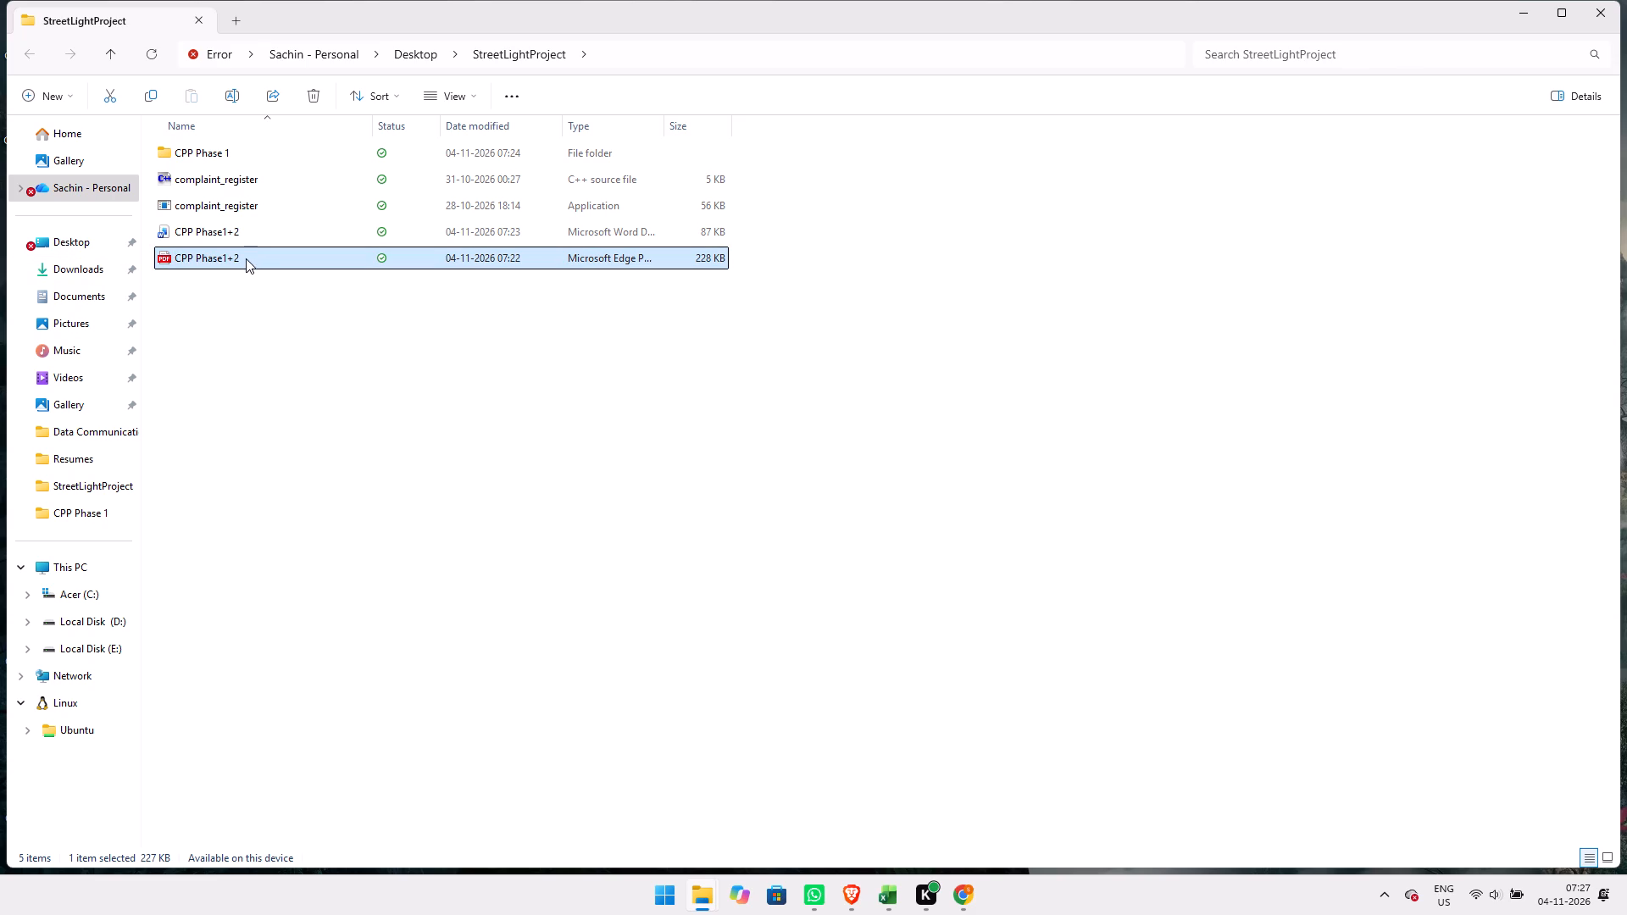
Rename the CPP Phase1+2 PDF file in the StreetLightProject folder as CPP Phase 2.
right_click(246, 258)
click(380, 285)
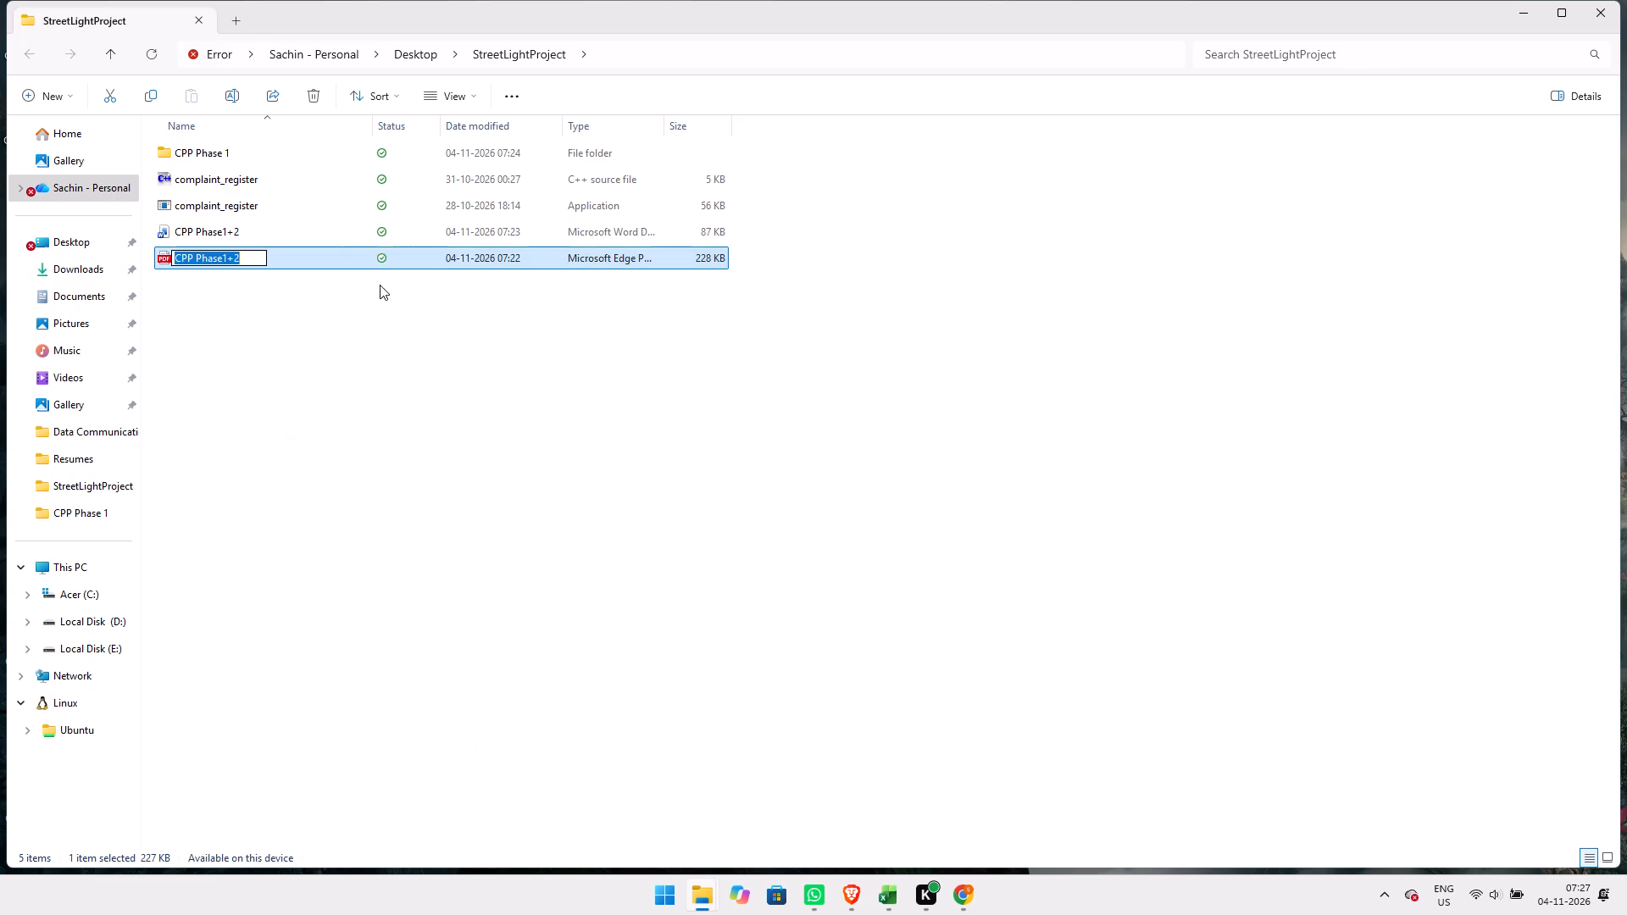
click(257, 255)
key(Left)
key(Left)
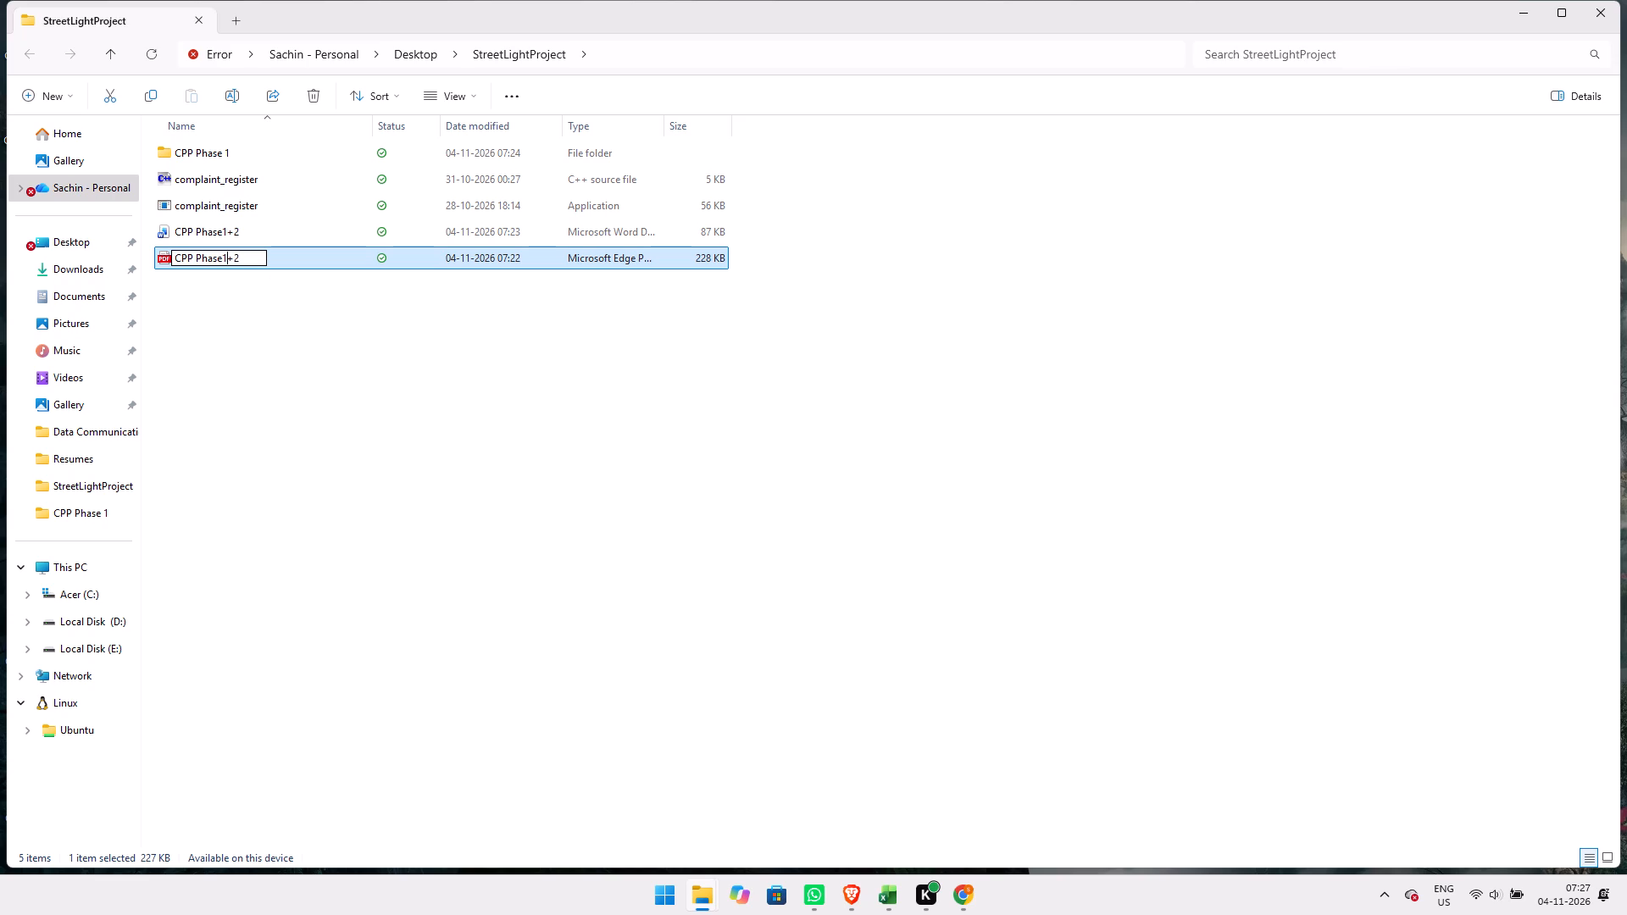
key(Right)
key(BackSpace)
key(BackSpace)
key(BackSpace)
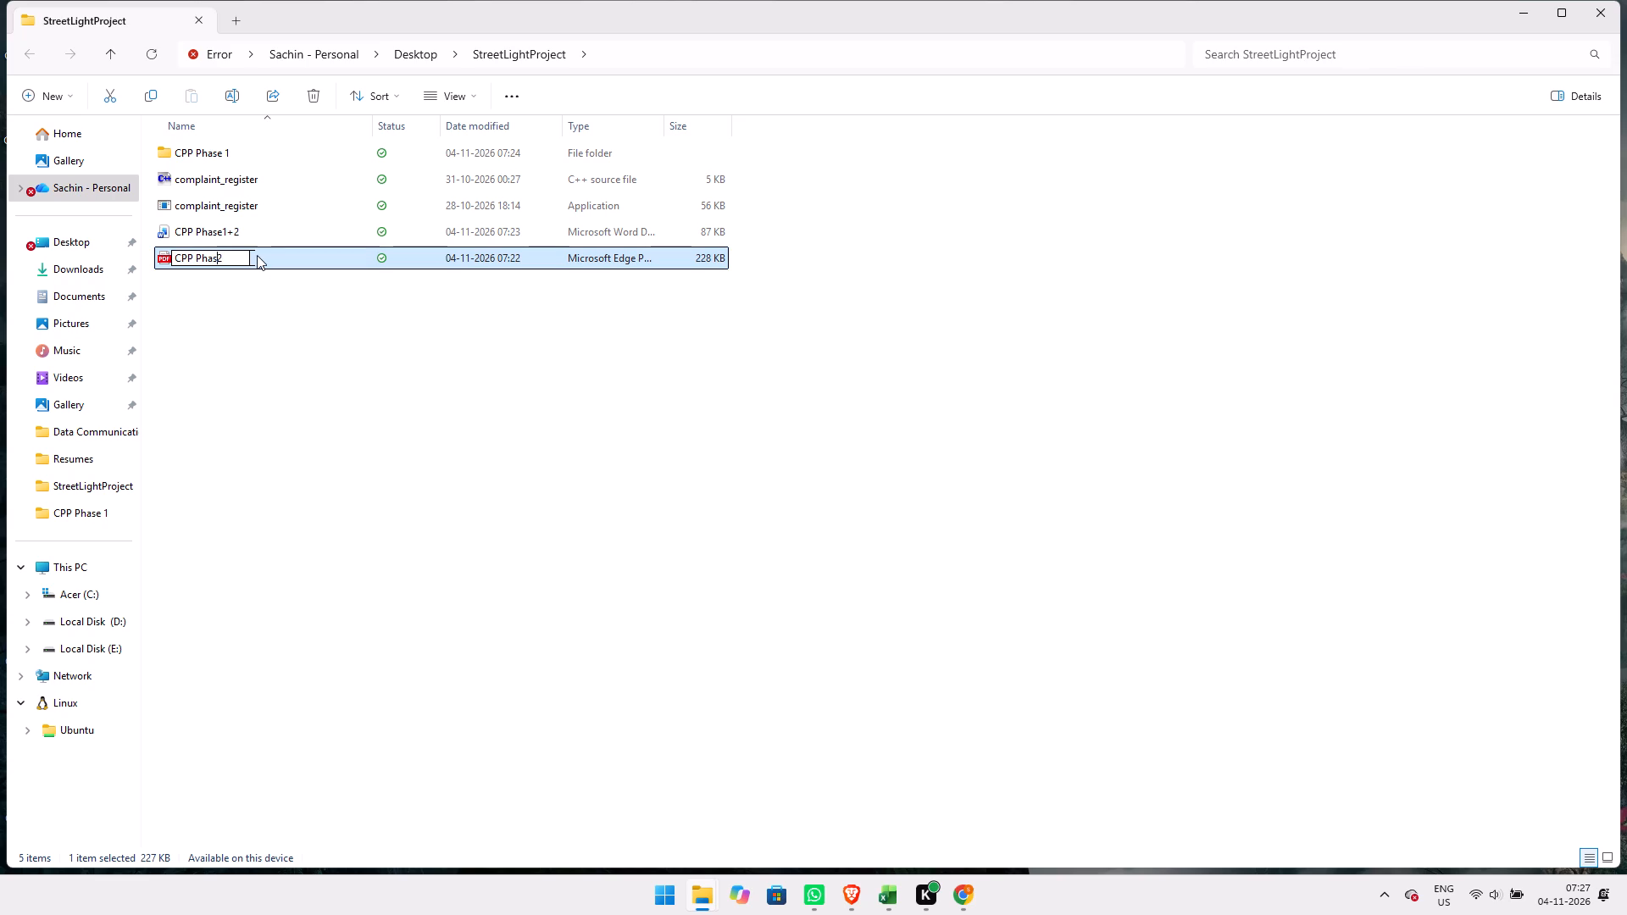
text(e)
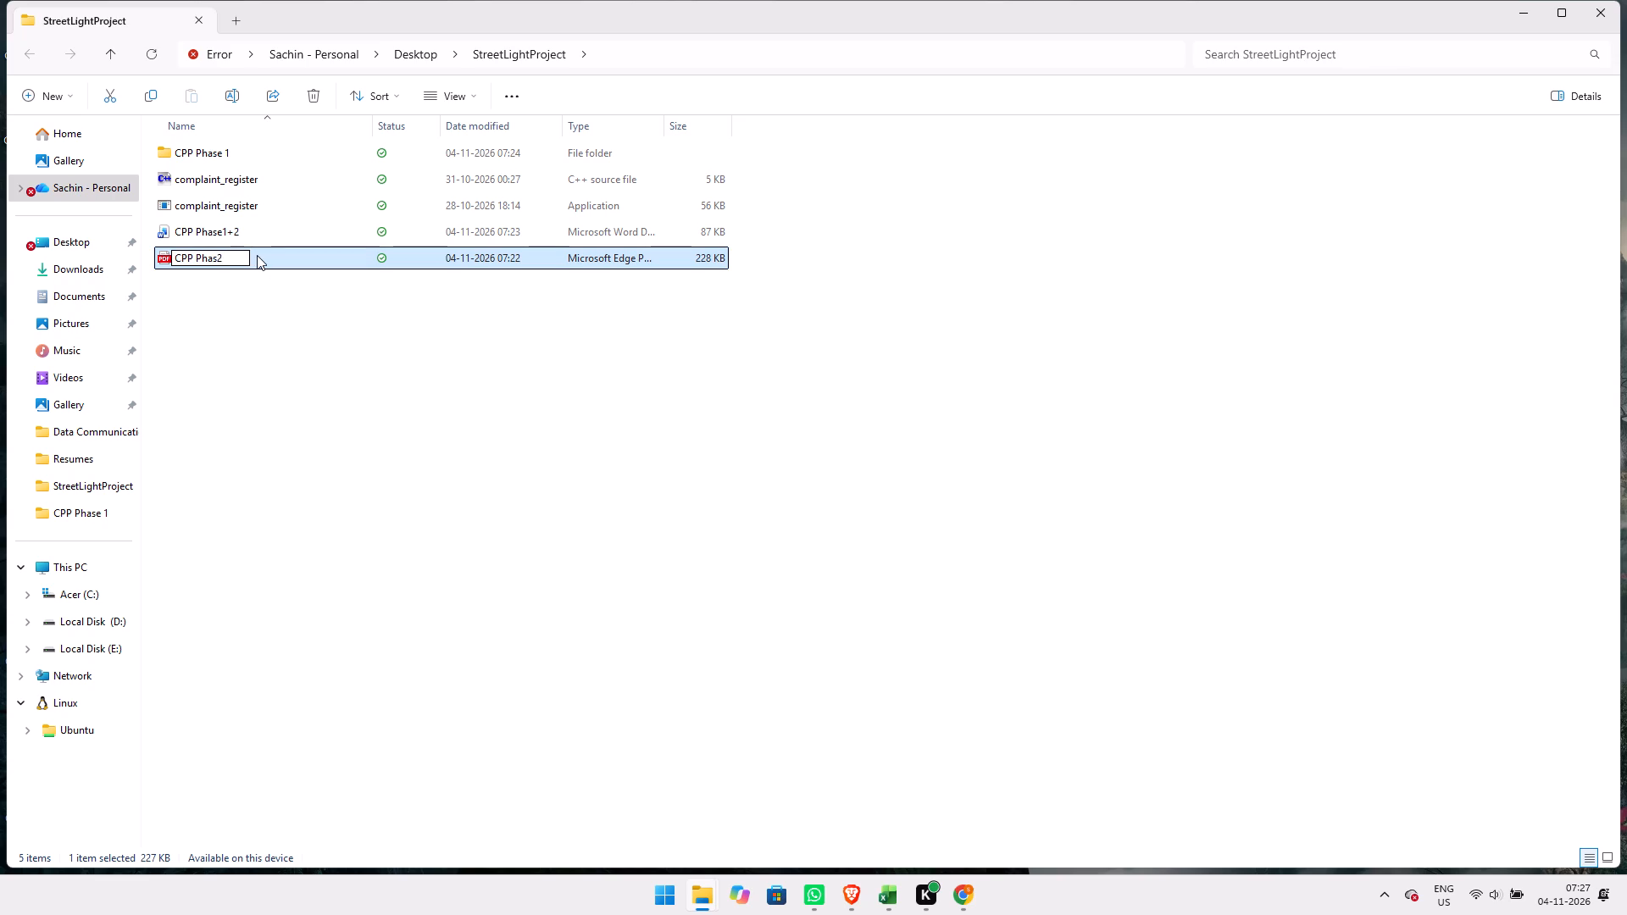
key(space)
click(239, 258)
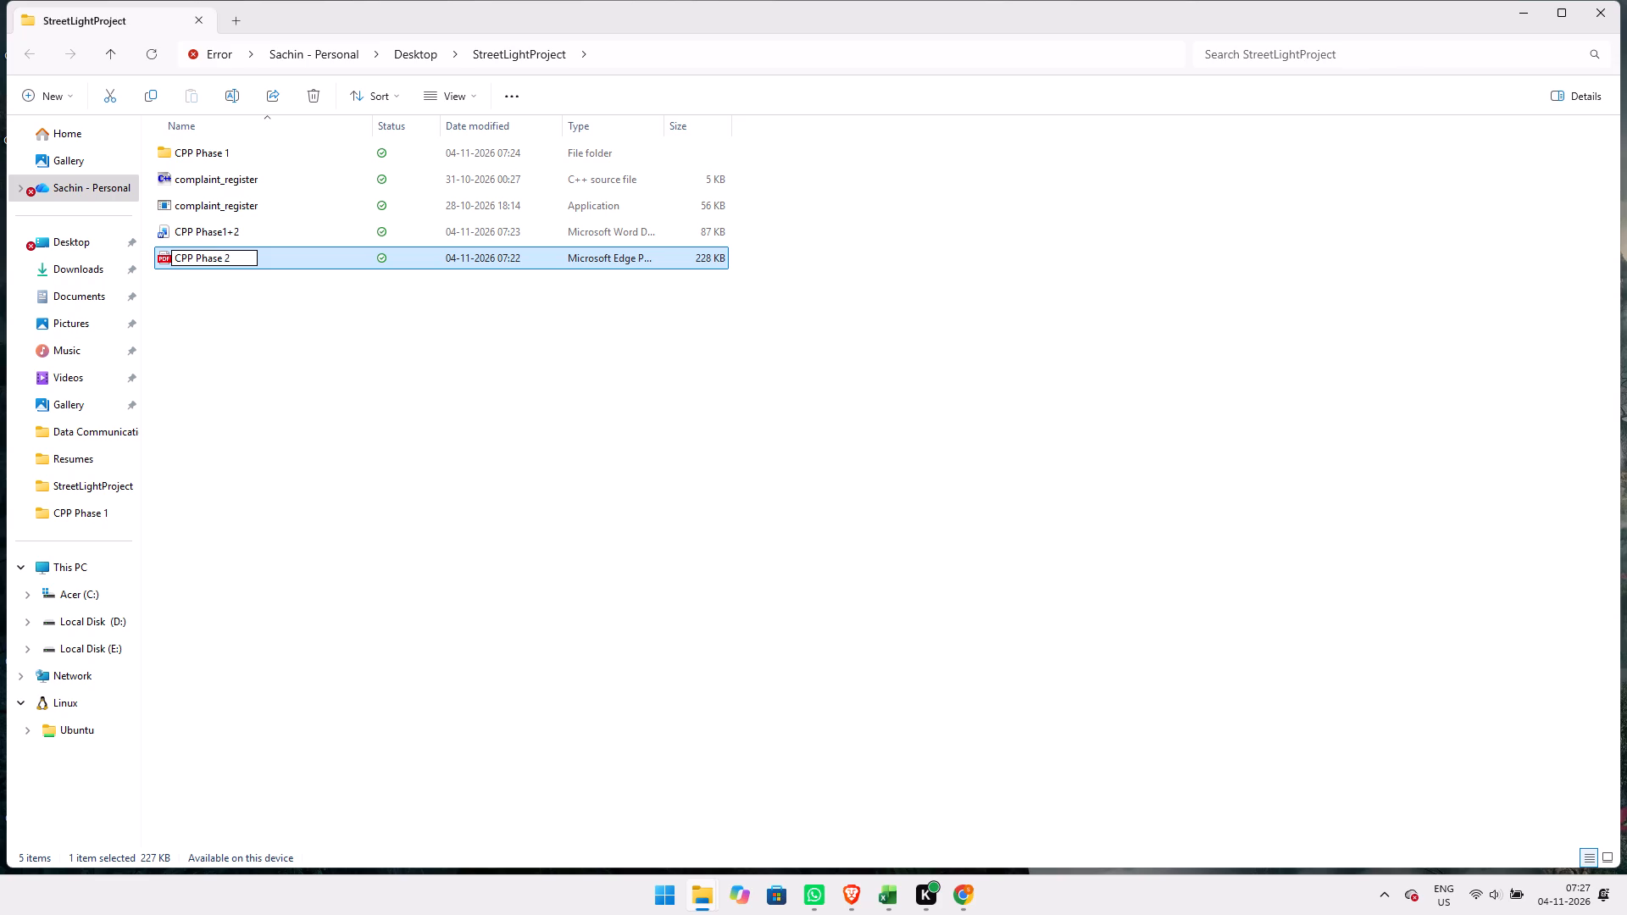
key(Return)
click(284, 308)
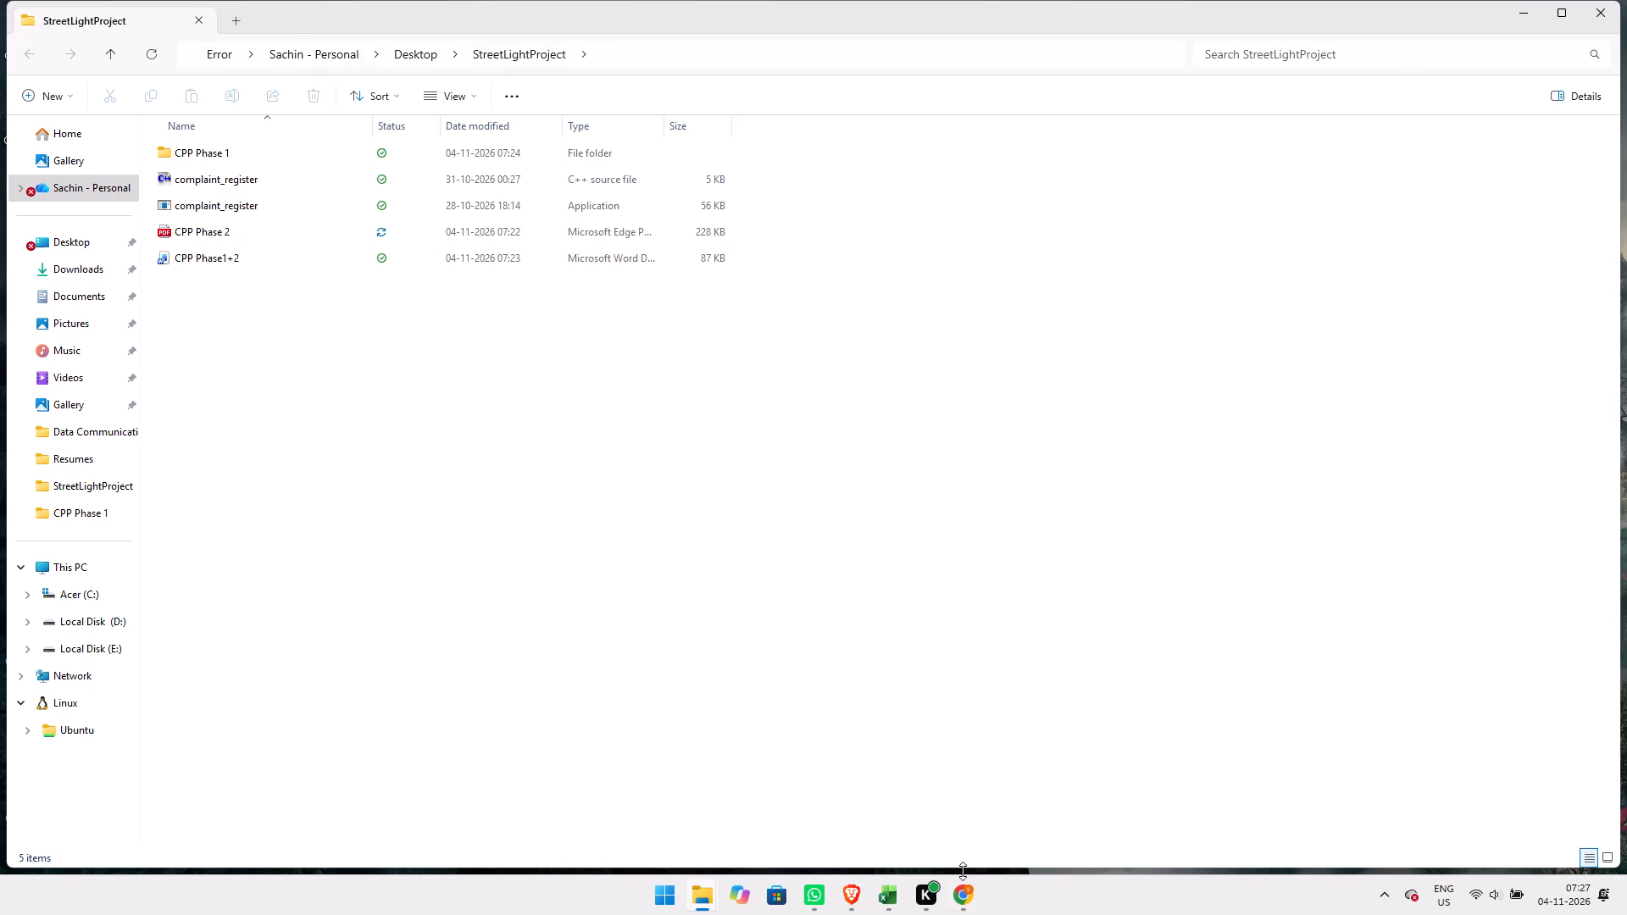
Switch back to Chrome and upload CPP Phase 2.pdf from the StreetLightProject folder as the P2(Phase II) practical.
click(963, 896)
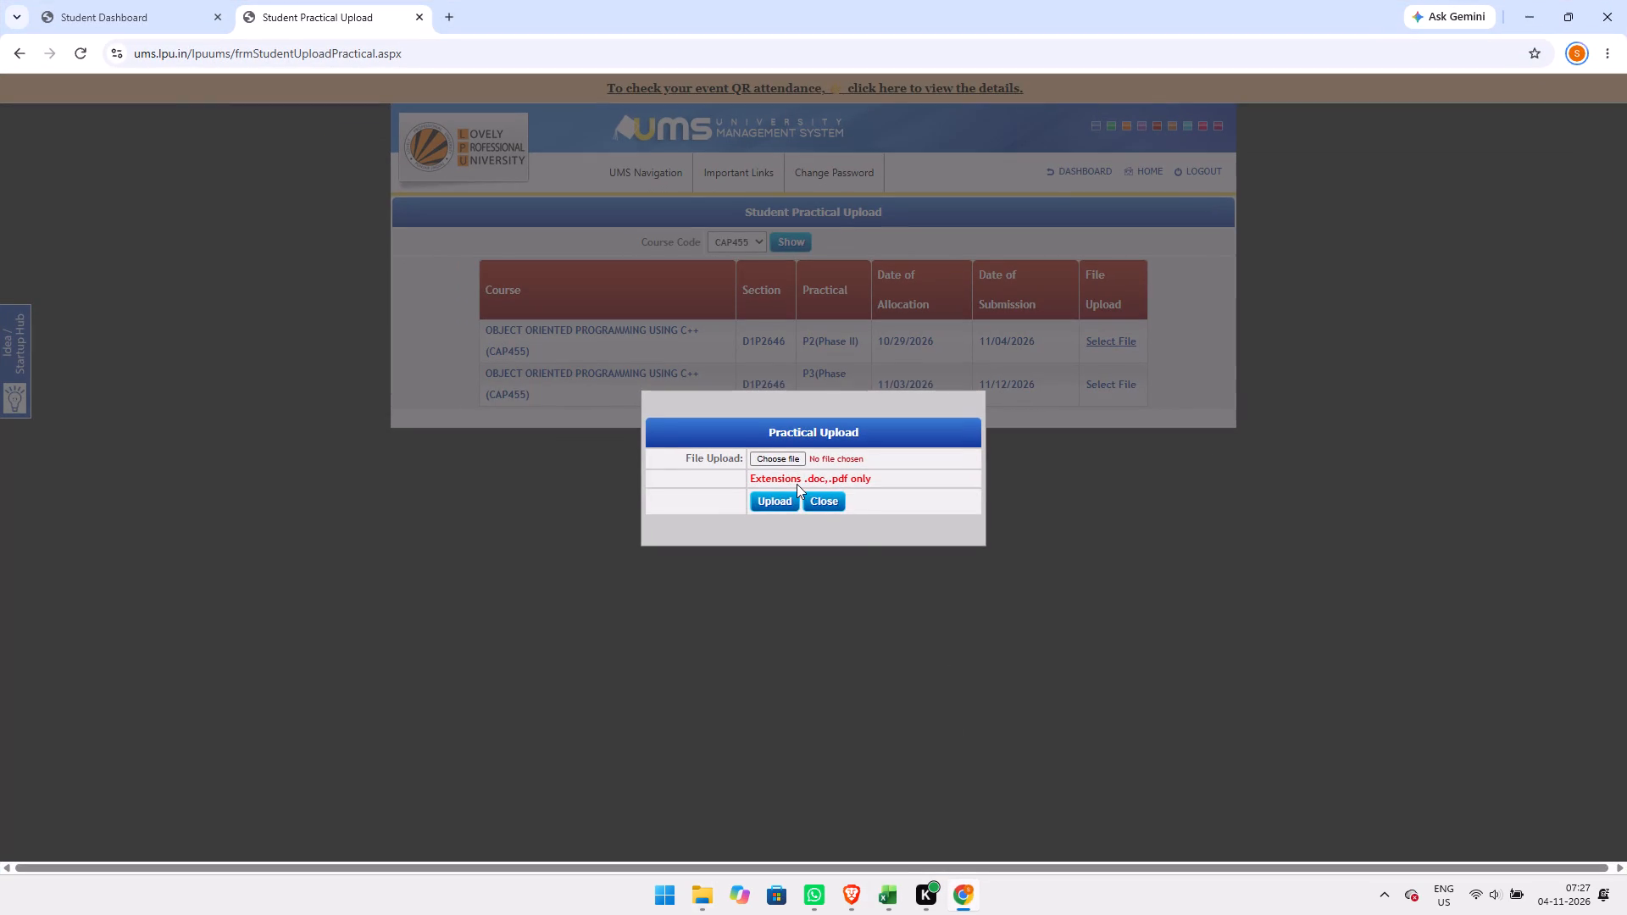
click(778, 461)
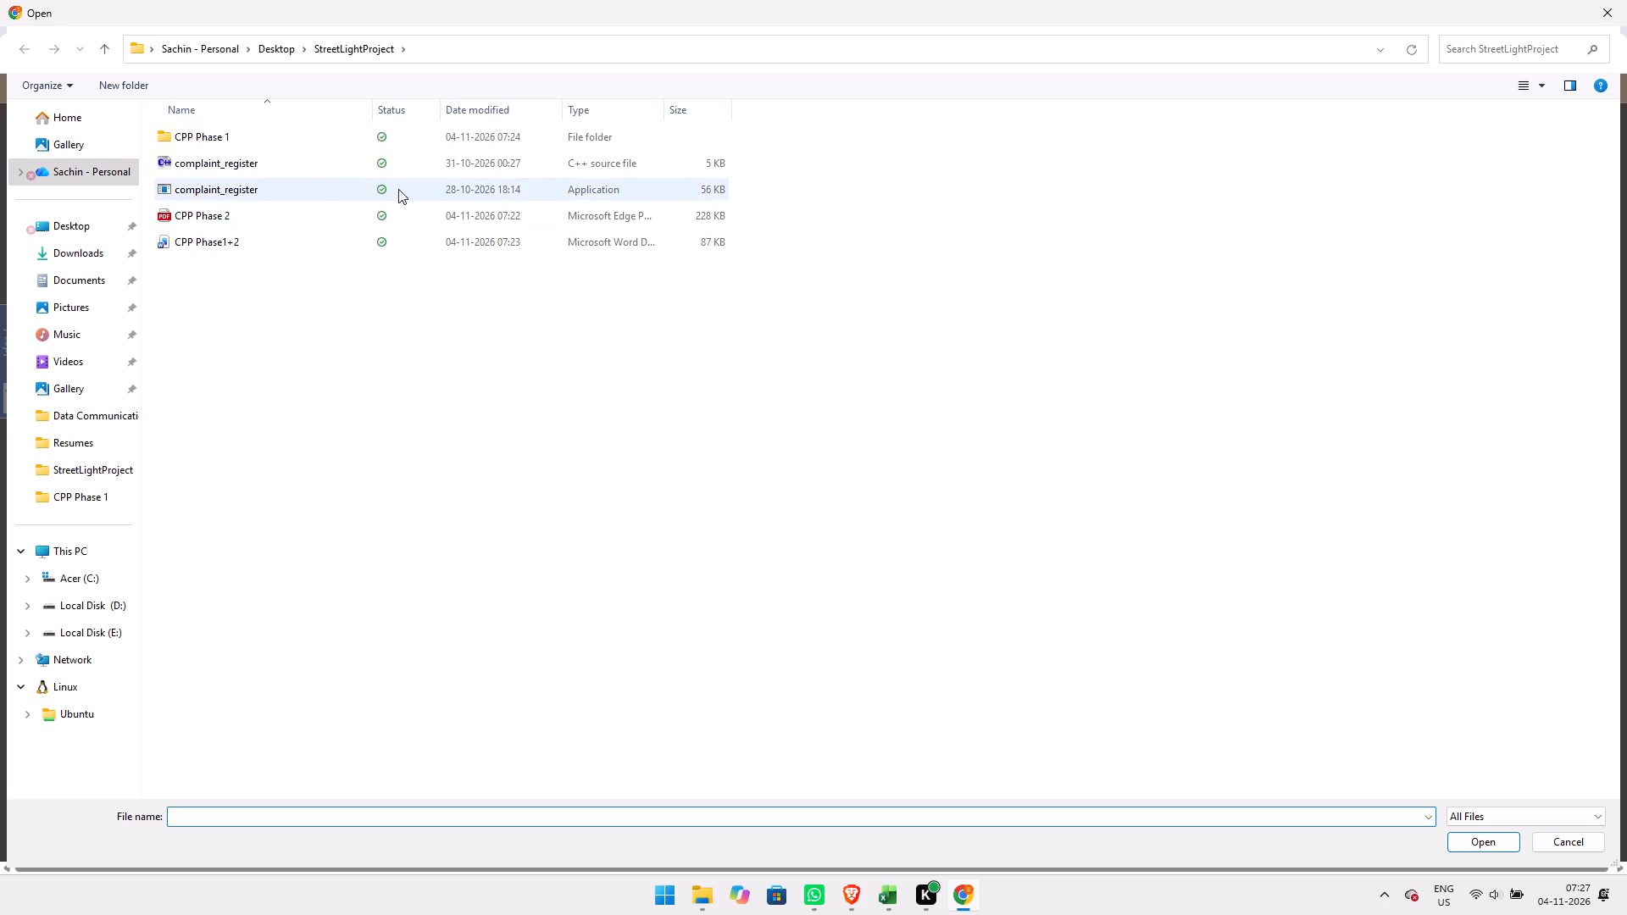
double_click(278, 220)
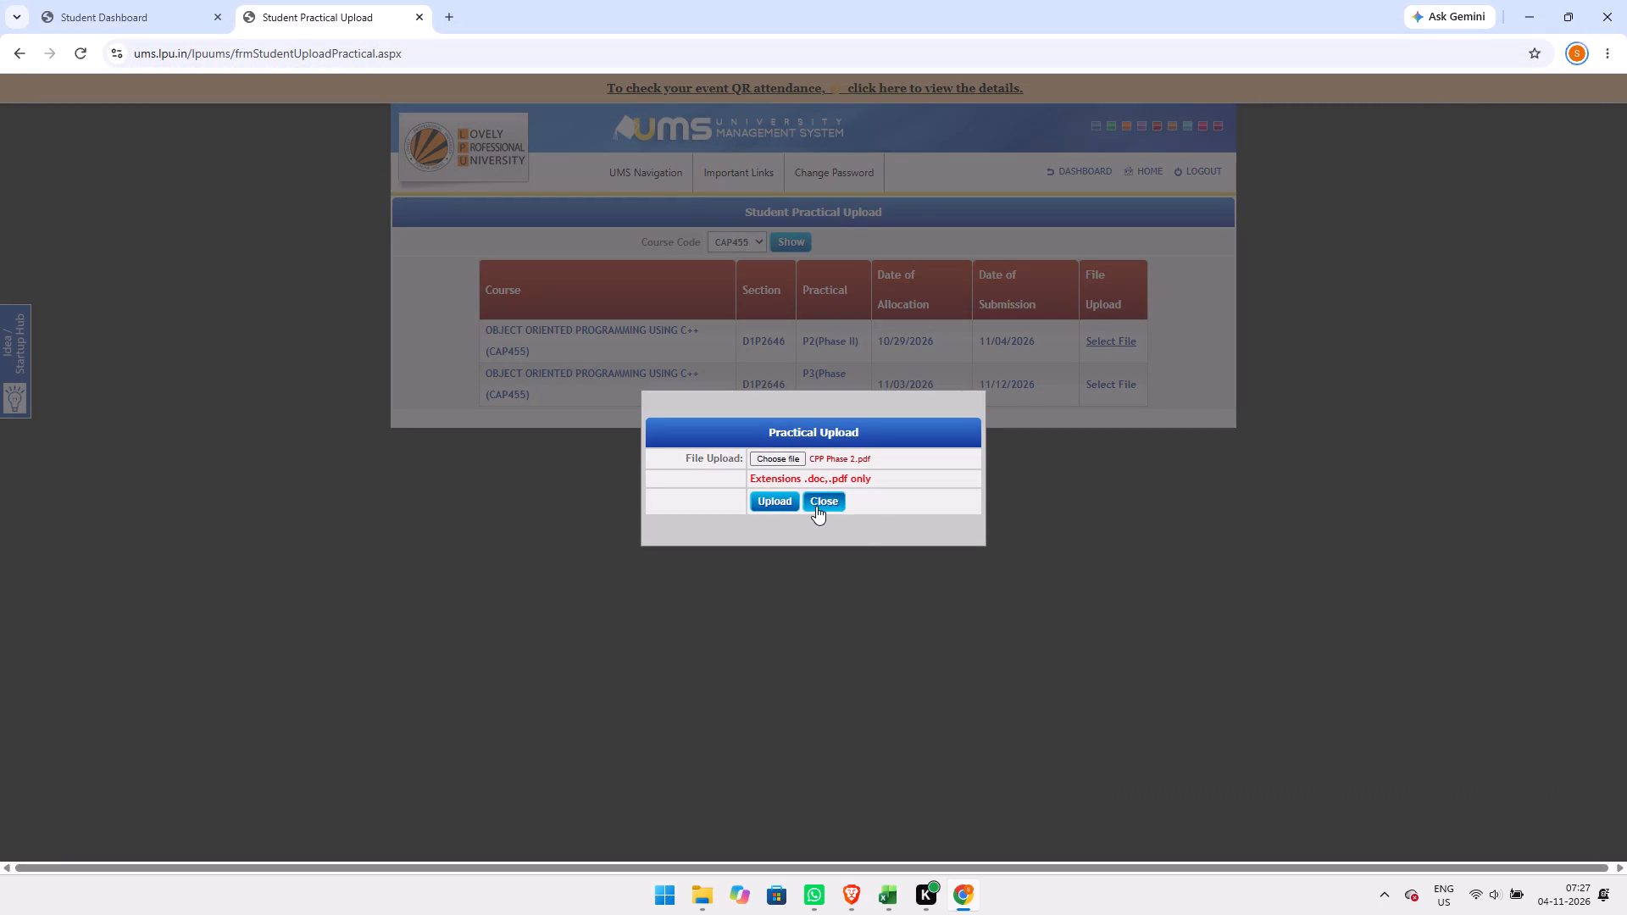
click(775, 499)
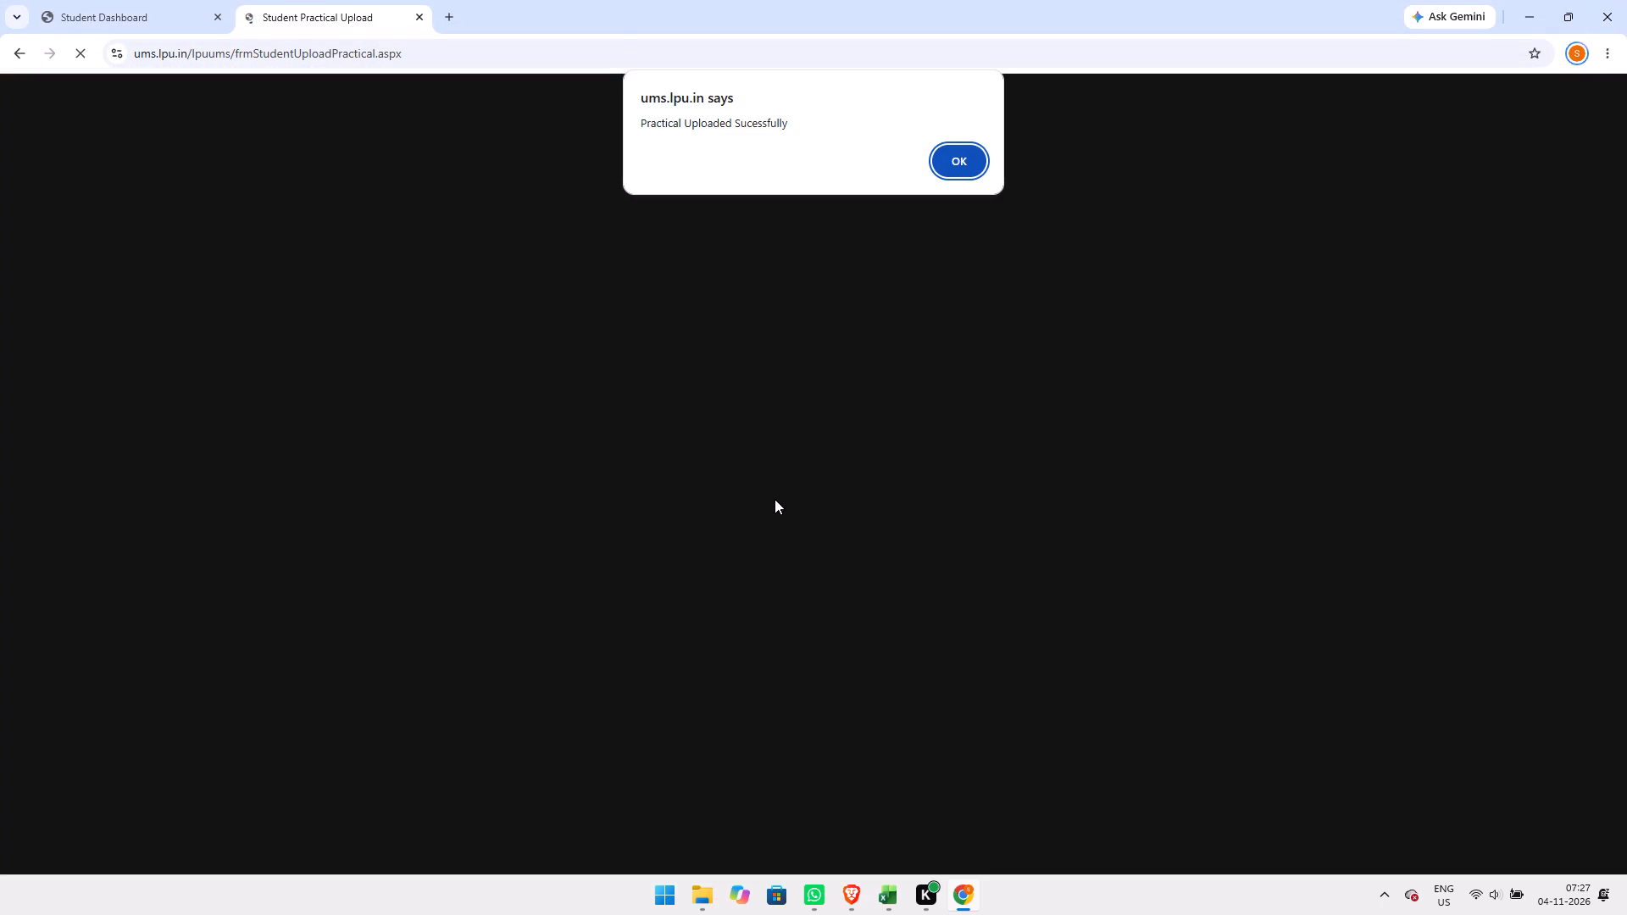
click(960, 158)
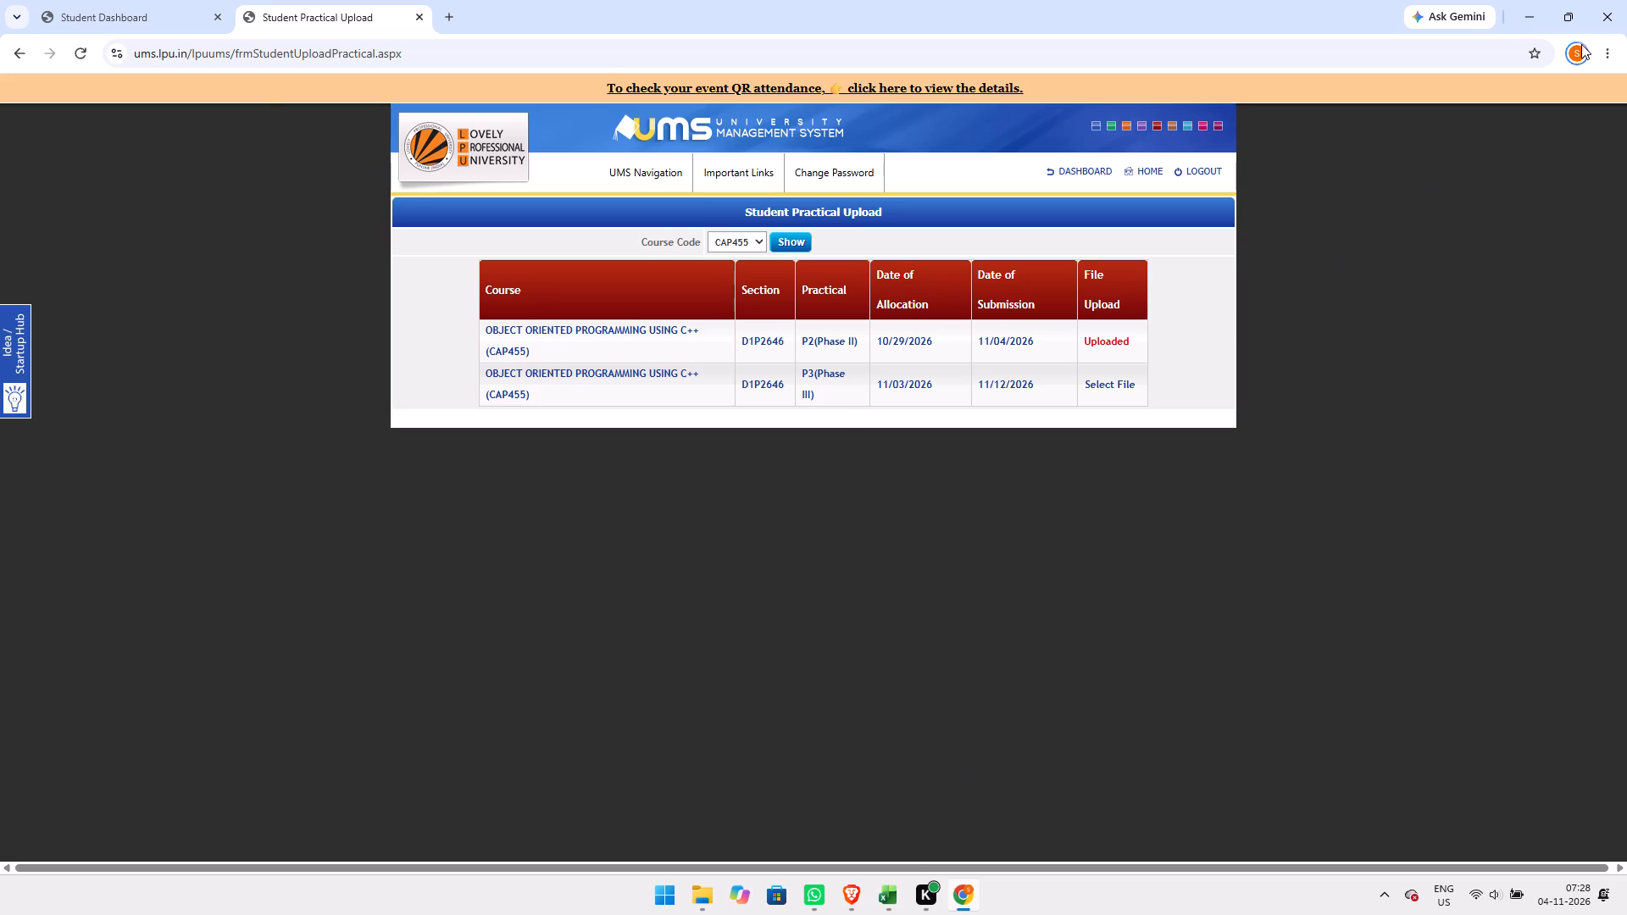
Close the Student Practical Upload page, dismiss the open dashboard search, and refresh the student dashboard.
click(25, 63)
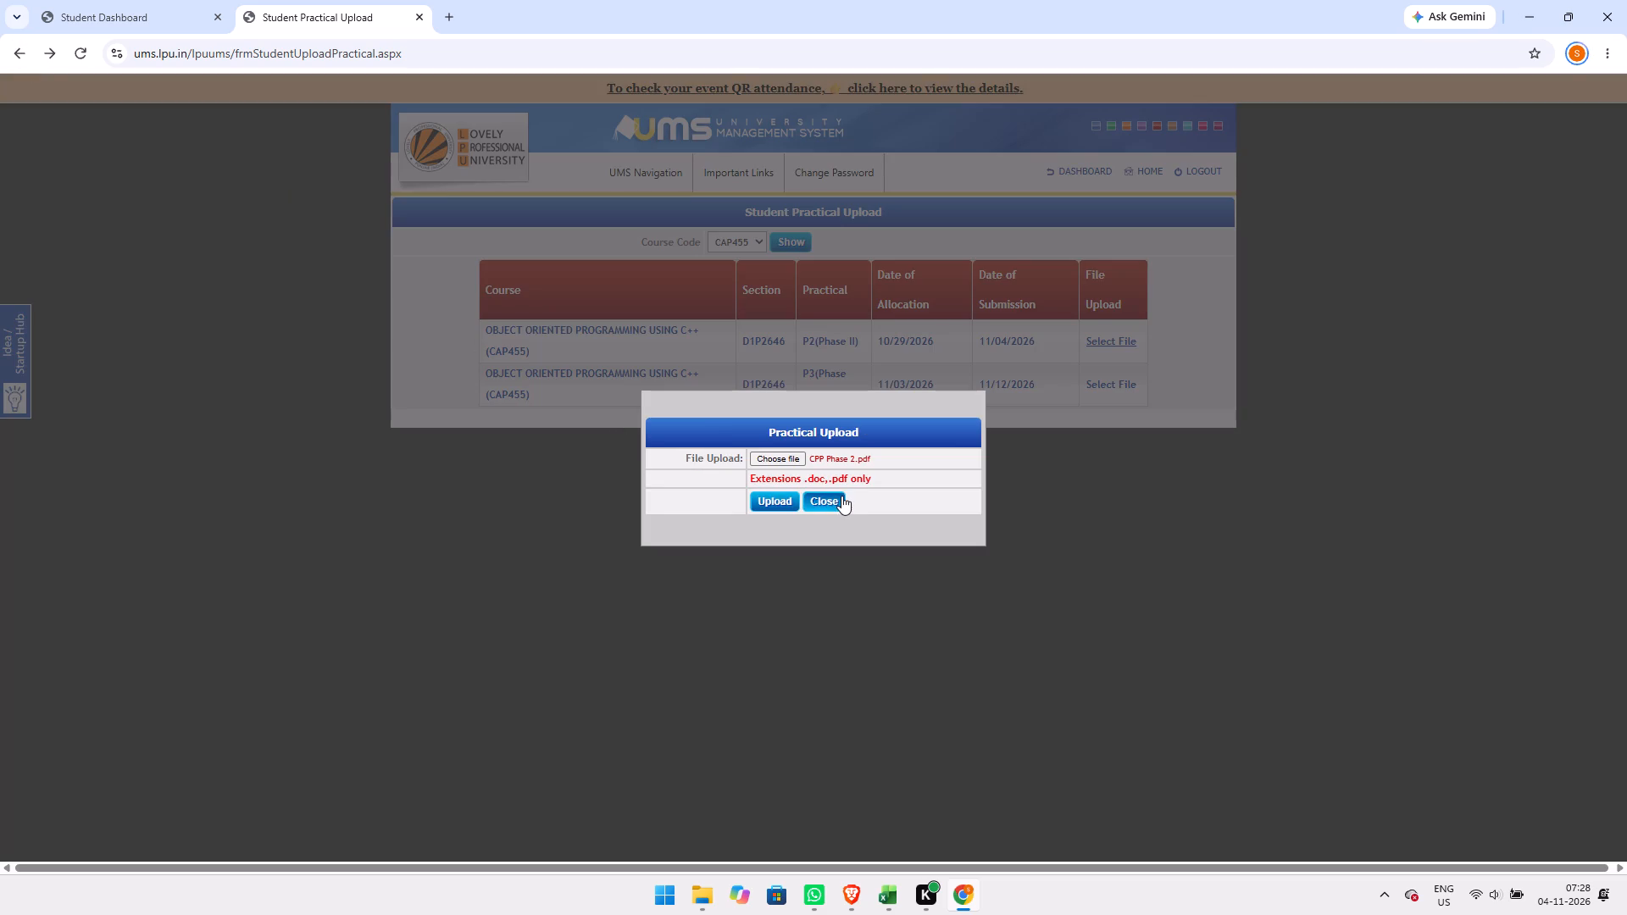
click(837, 496)
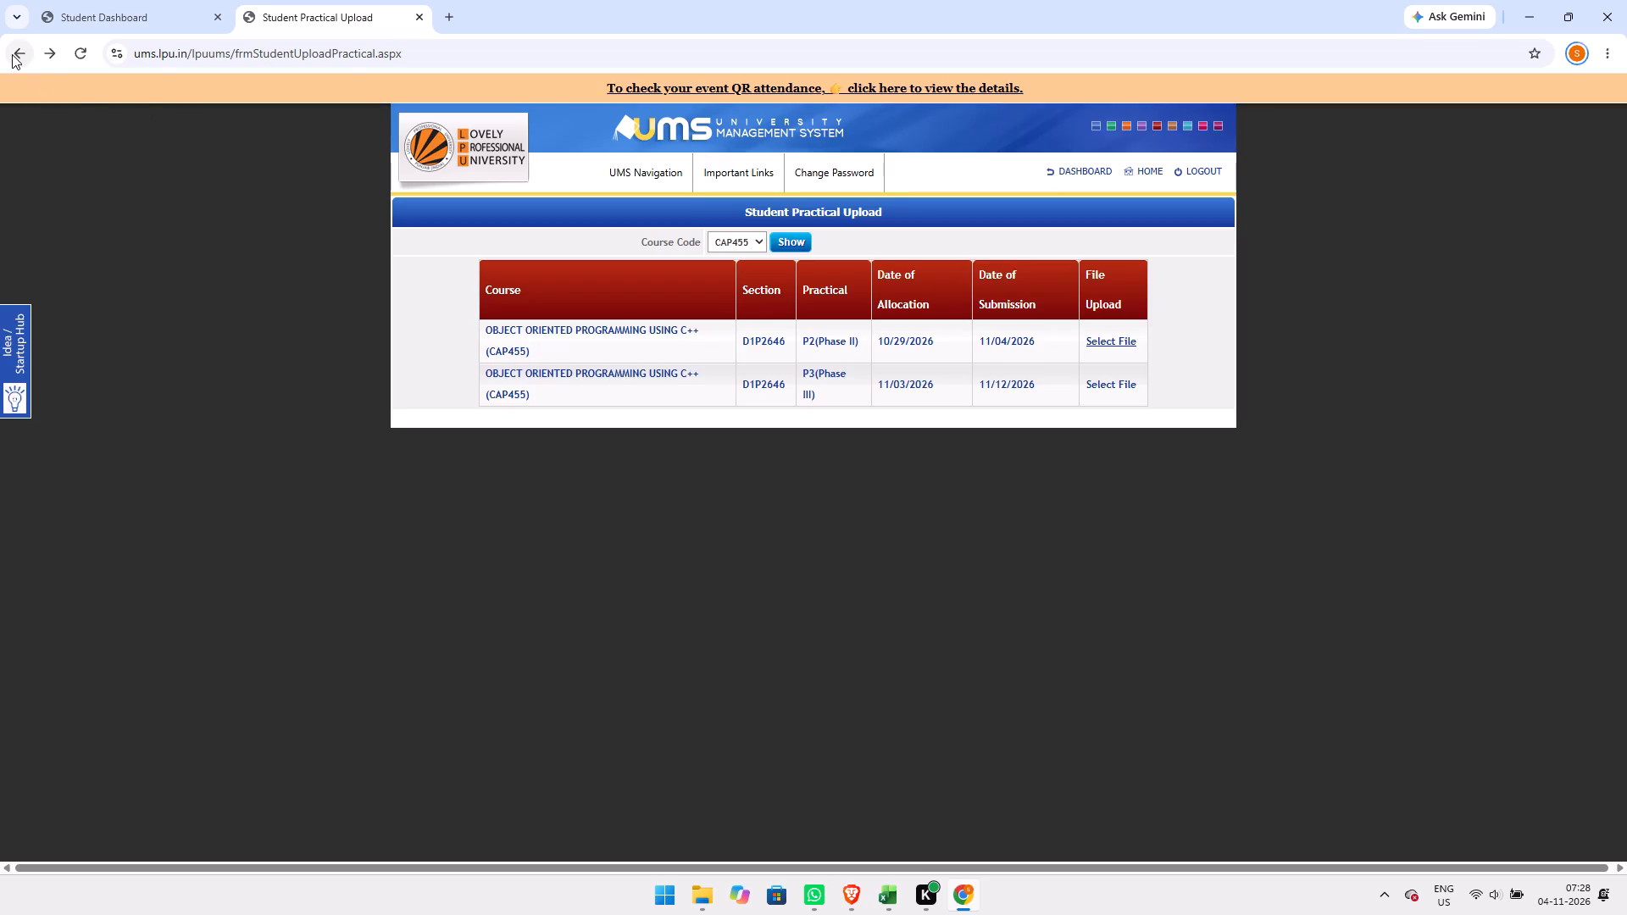
click(419, 14)
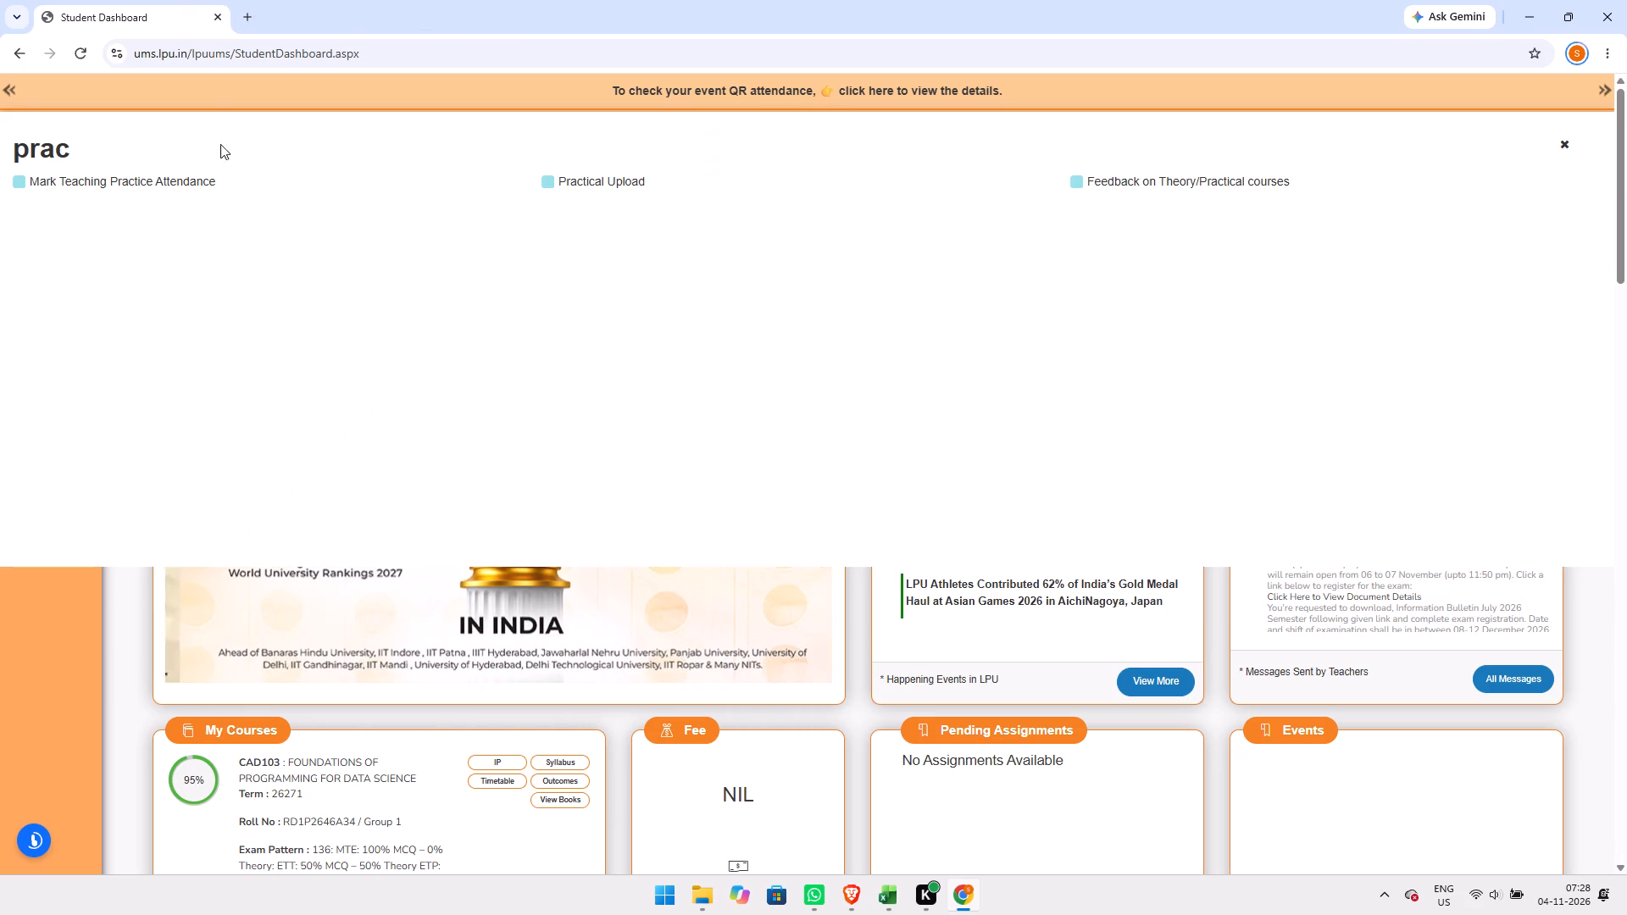
click(1562, 142)
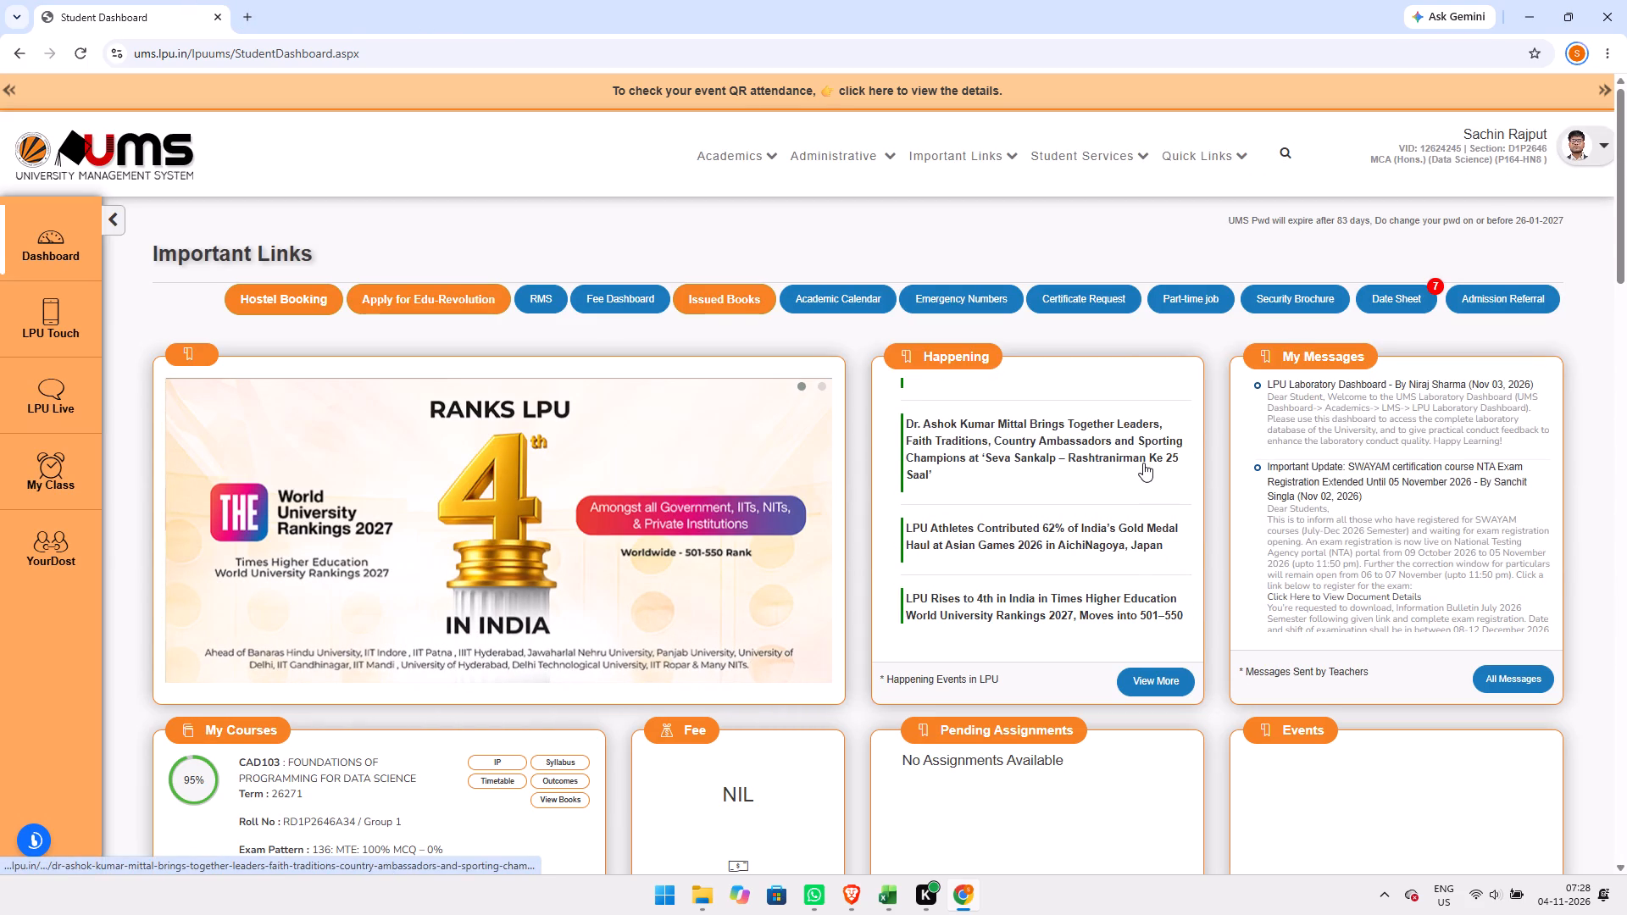
key(ctrl+r)
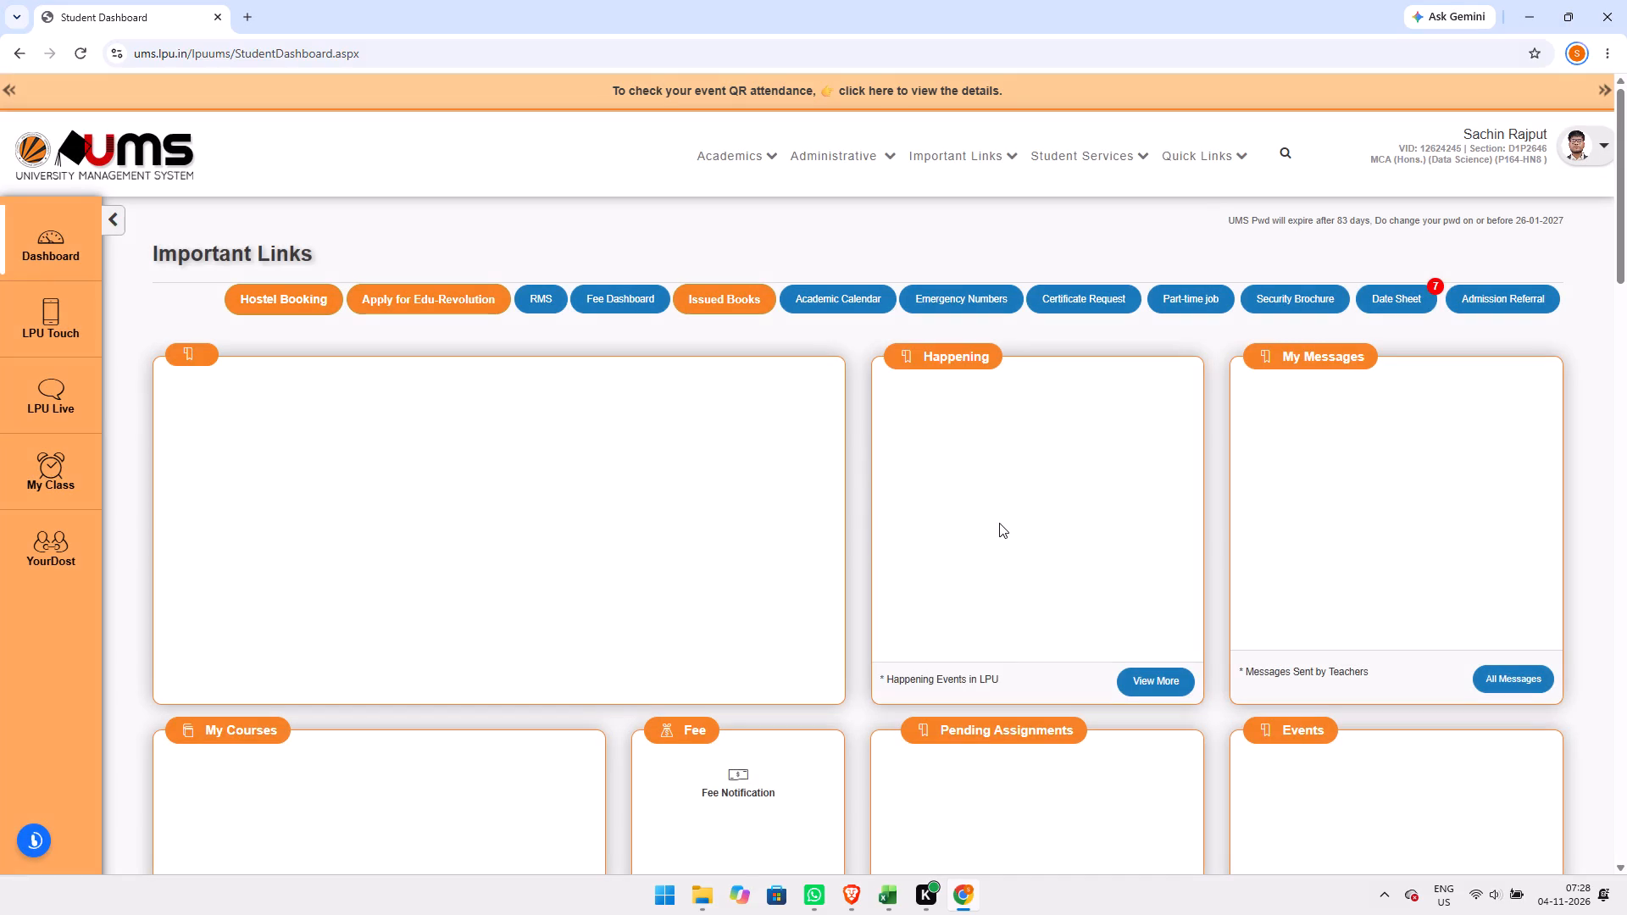
Search the student dashboard for prac and open the Practical Upload page.
click(1288, 158)
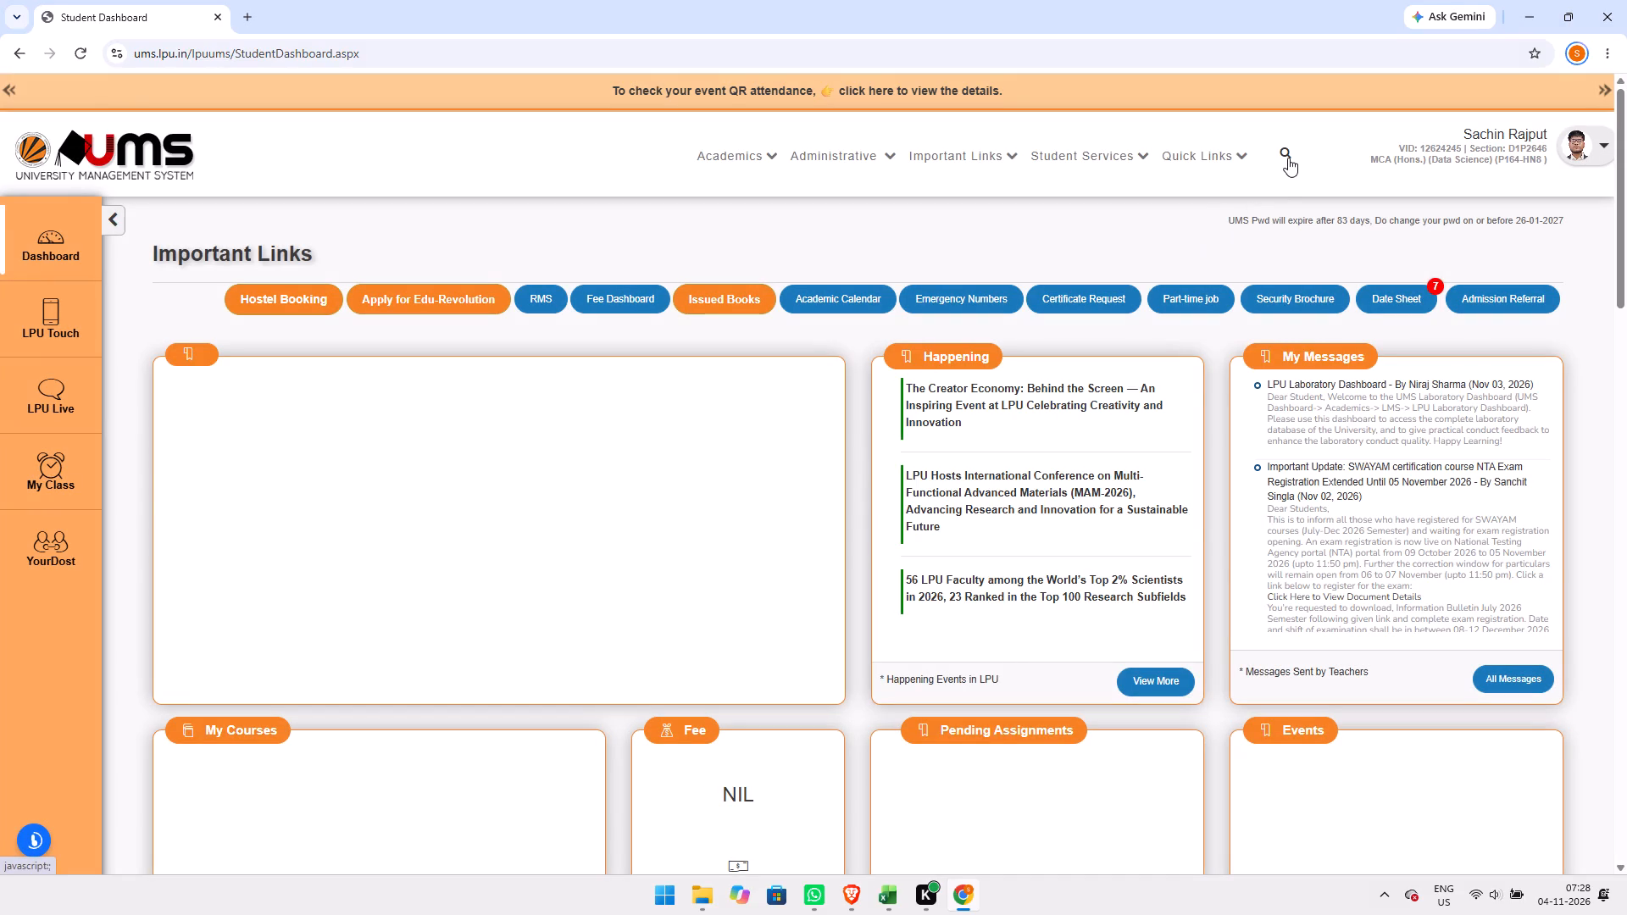
text(prac)
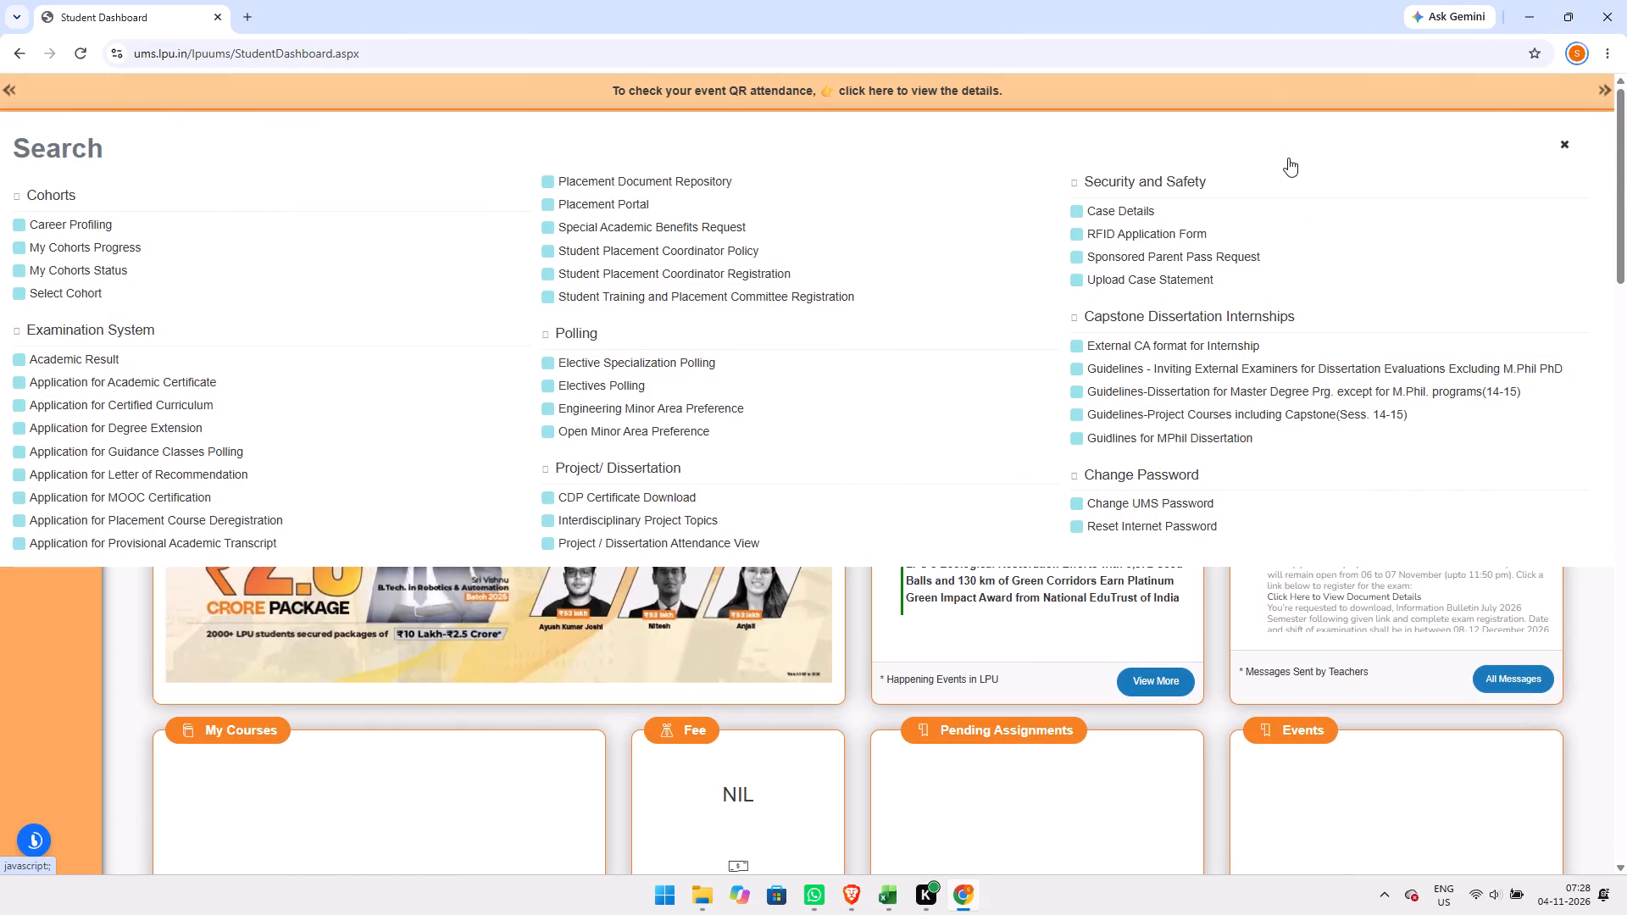
click(81, 147)
text(prac)
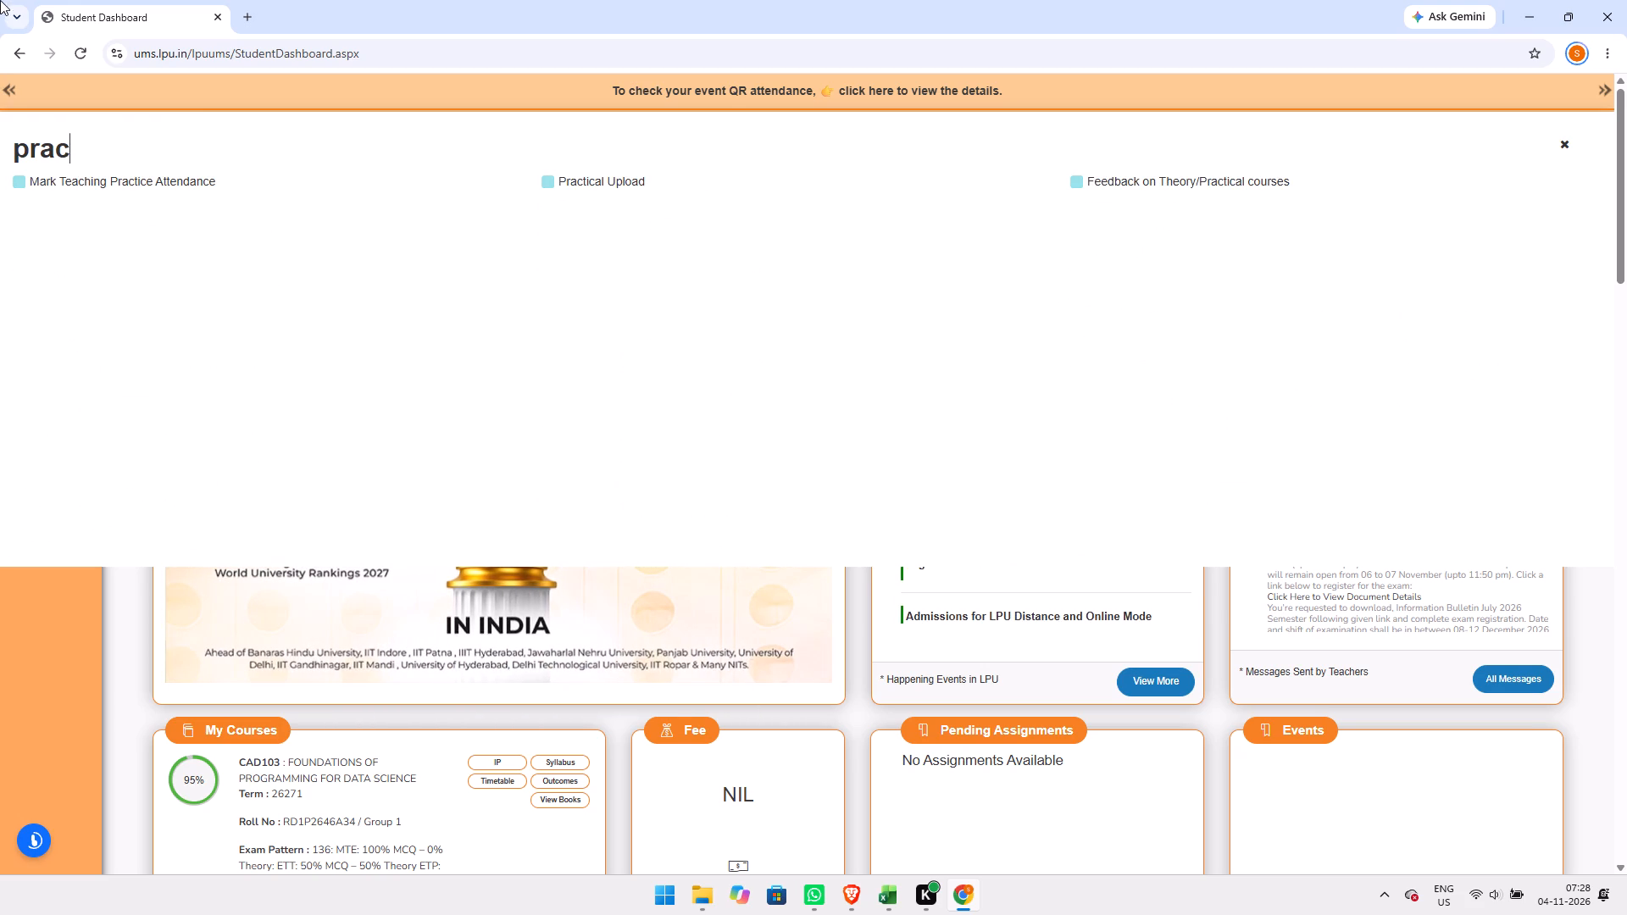
click(623, 176)
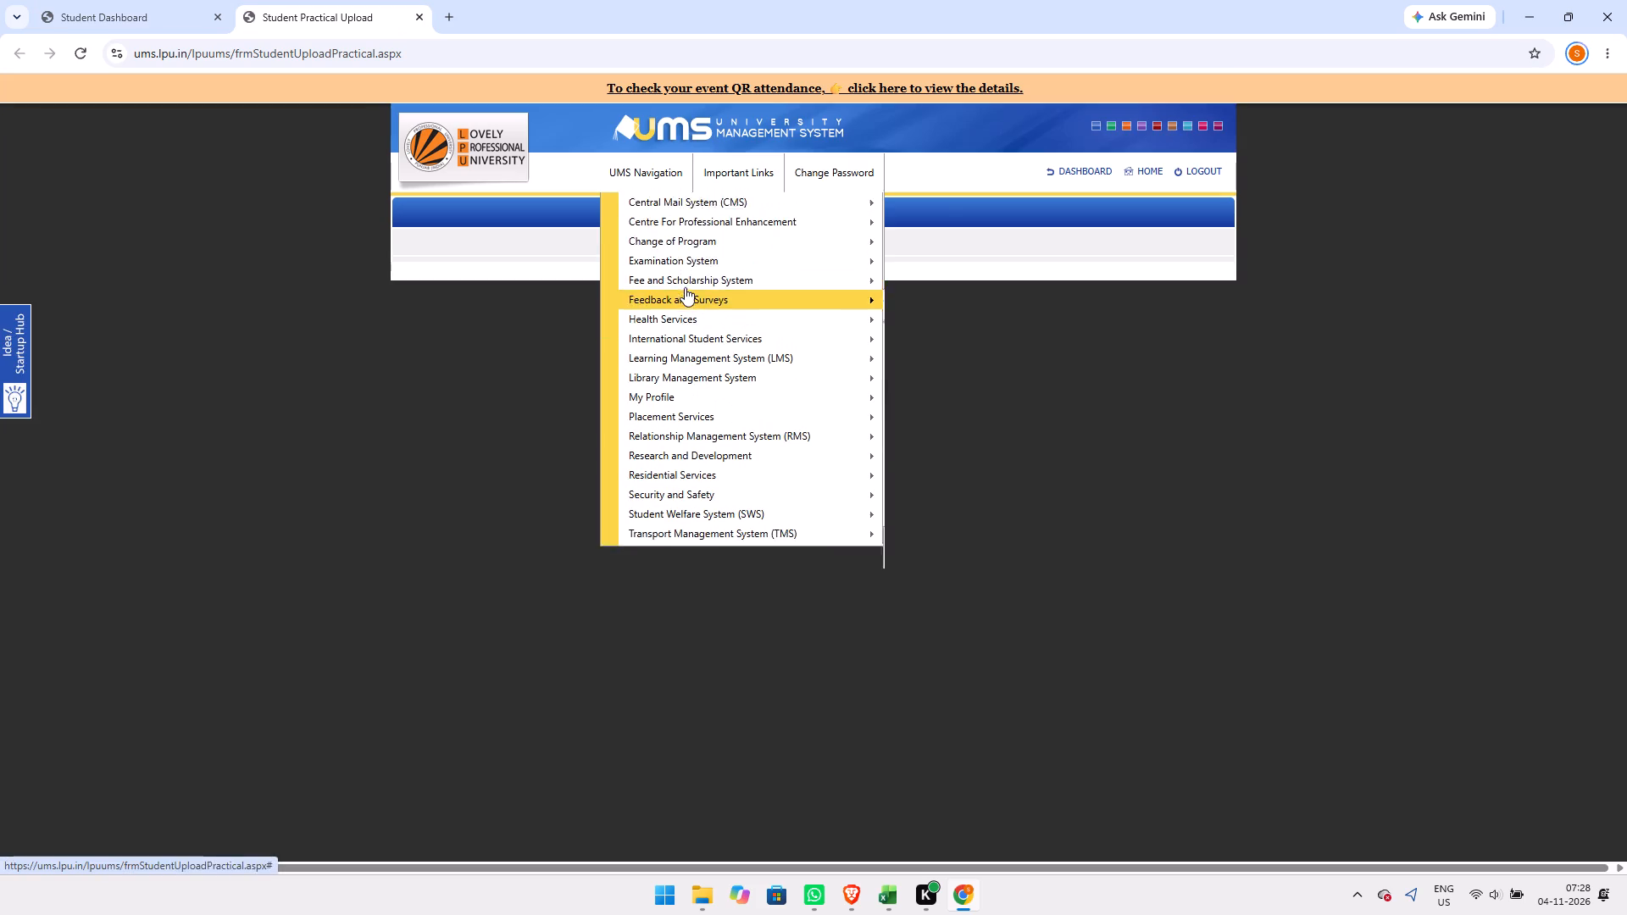
click(342, 557)
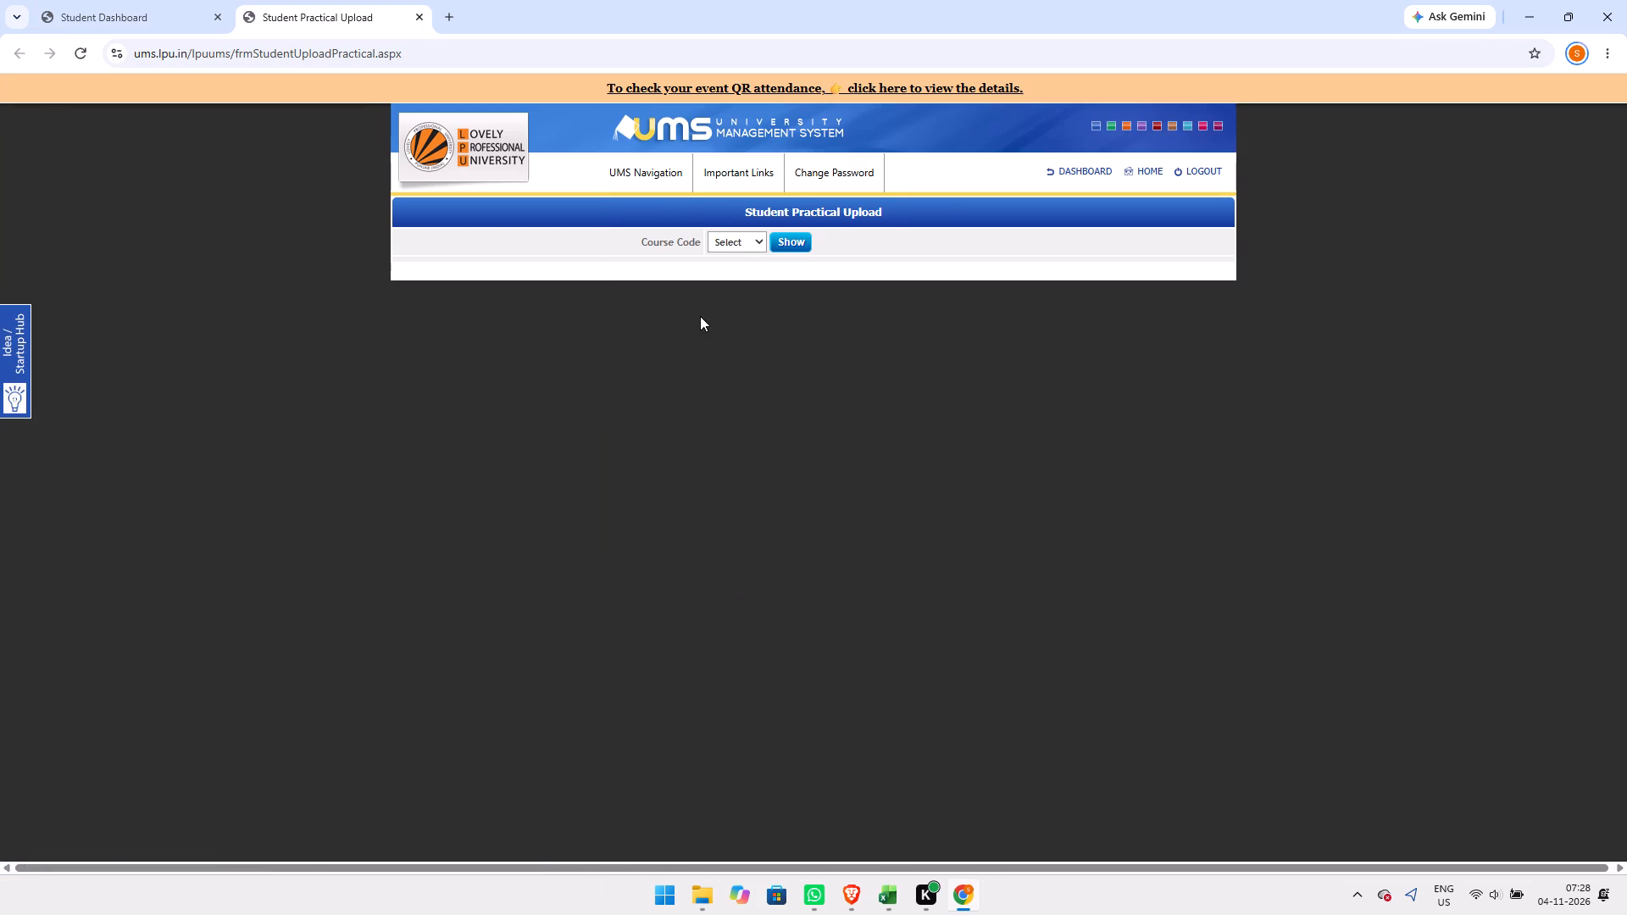
Show the practicals for course code CAP455 to check the P2(Phase II) upload status.
click(738, 244)
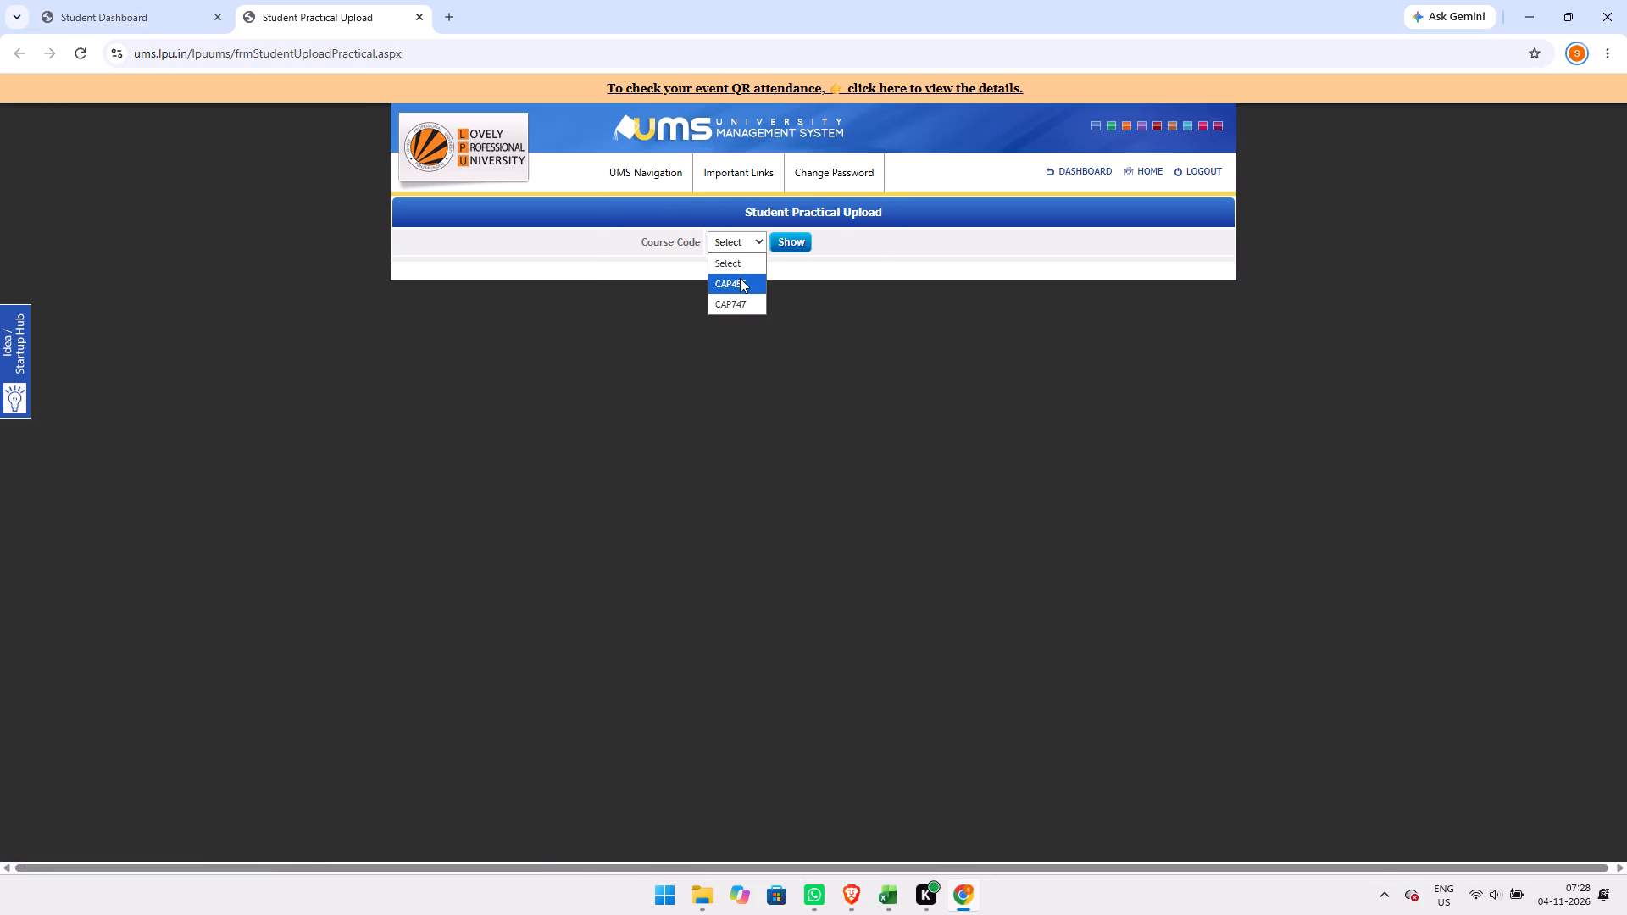
click(740, 278)
click(801, 237)
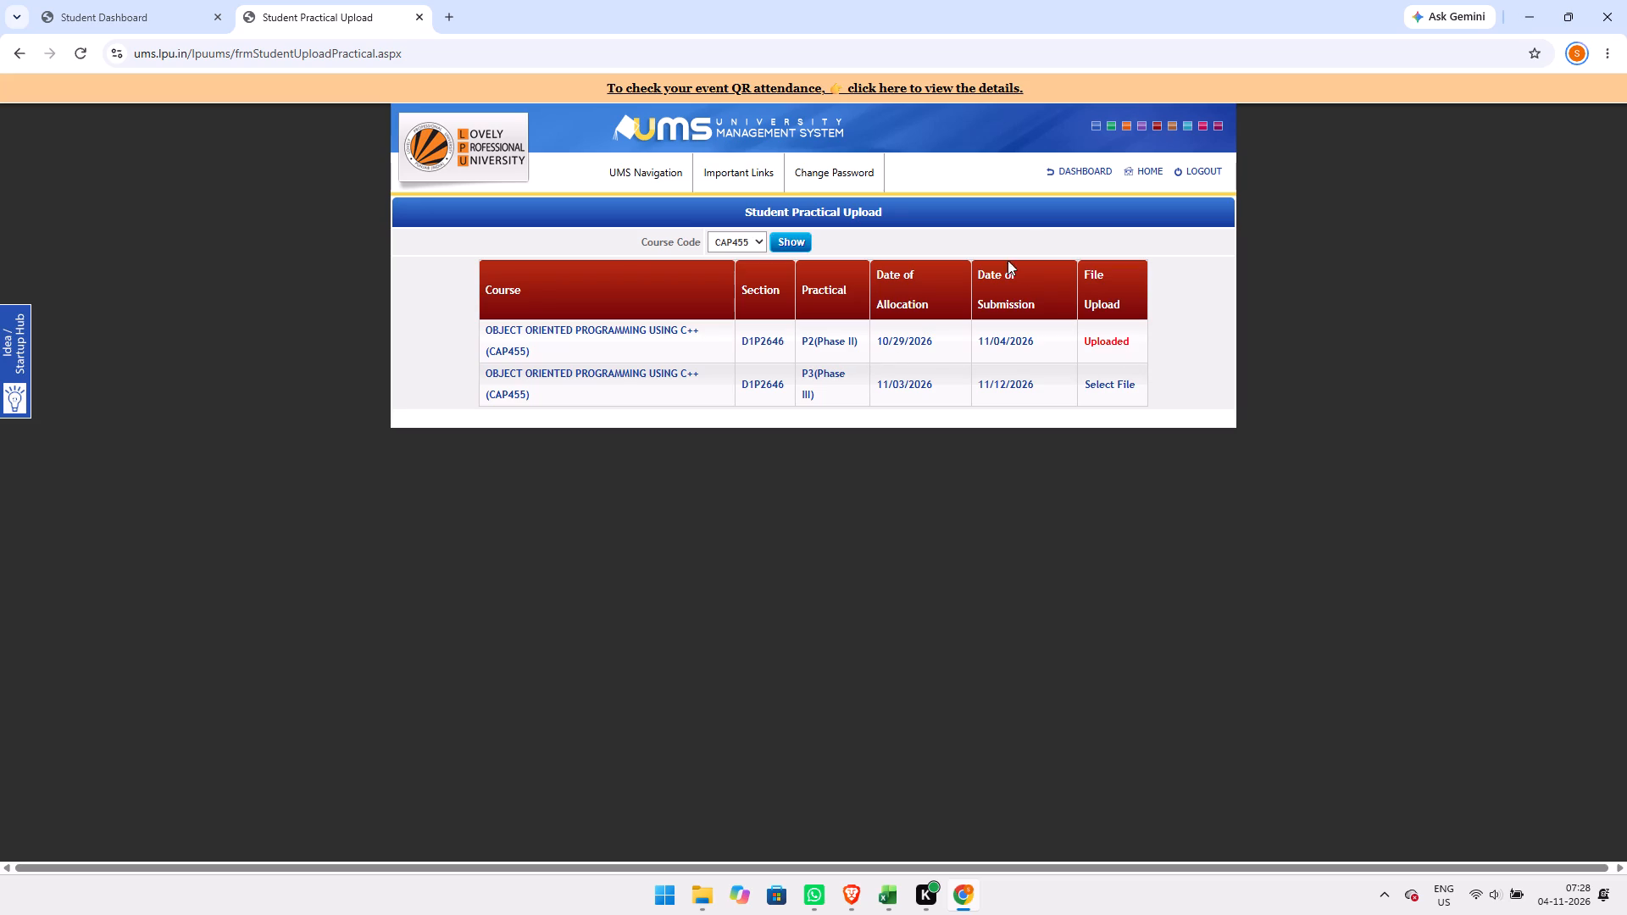
Close the Student Practical Upload and Student Dashboard pages, ending the Chrome session.
click(420, 14)
click(223, 20)
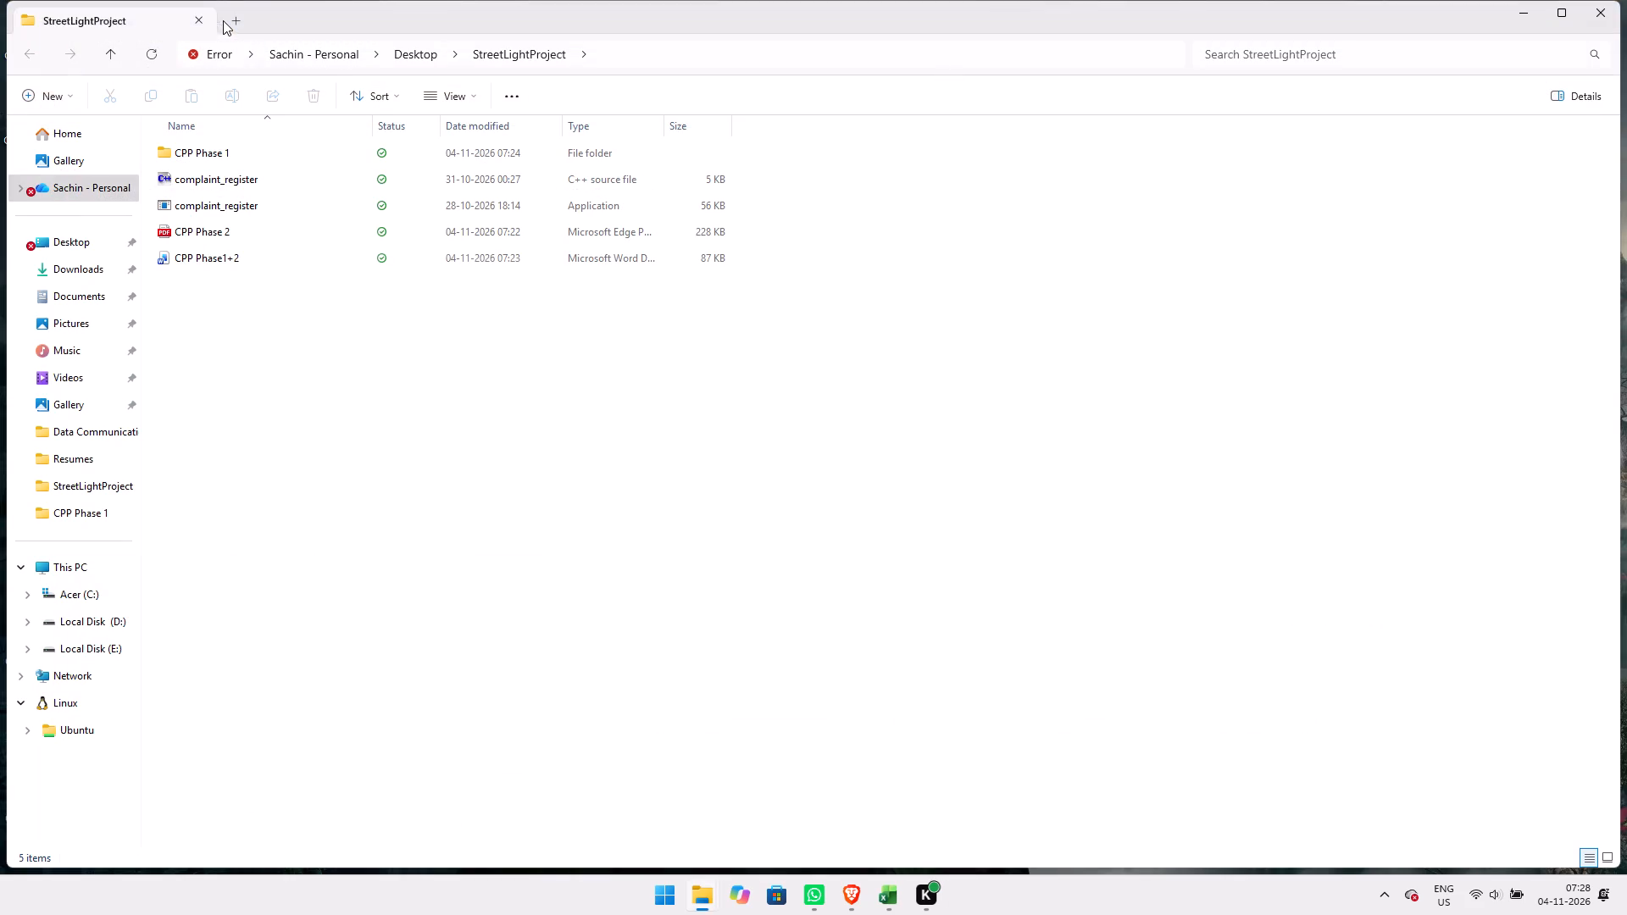
Open CPP Phase 2 from the StreetLightProject folder, review the report from cover page through code to output screenshots, and close it.
click(764, 641)
double_click(249, 229)
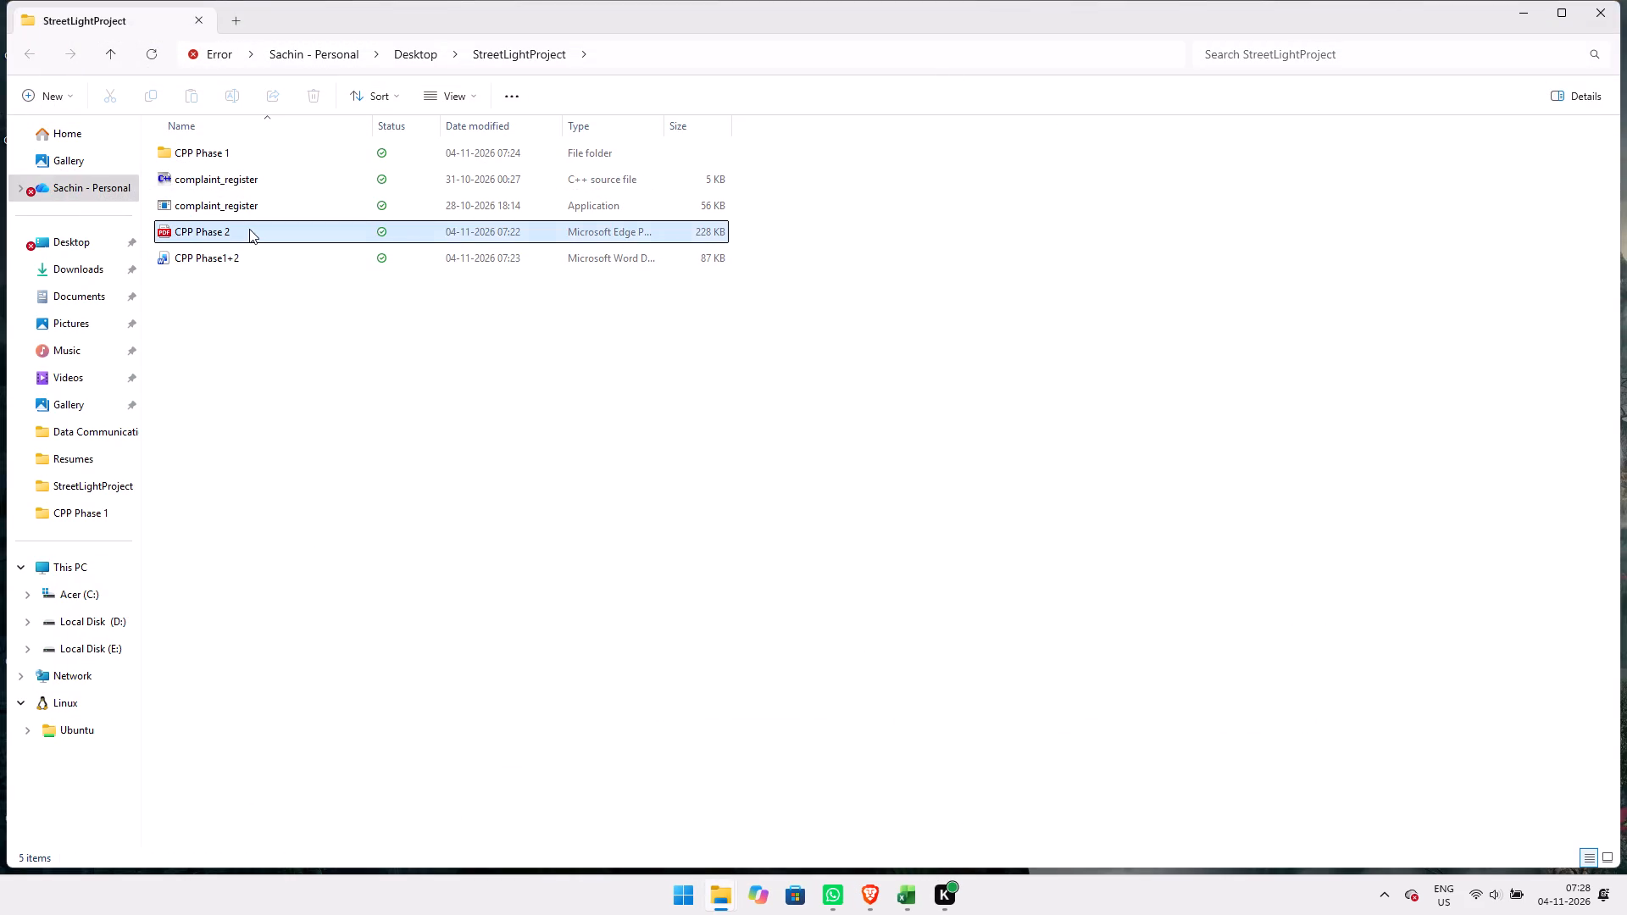
scroll(608, 426, down, 1)
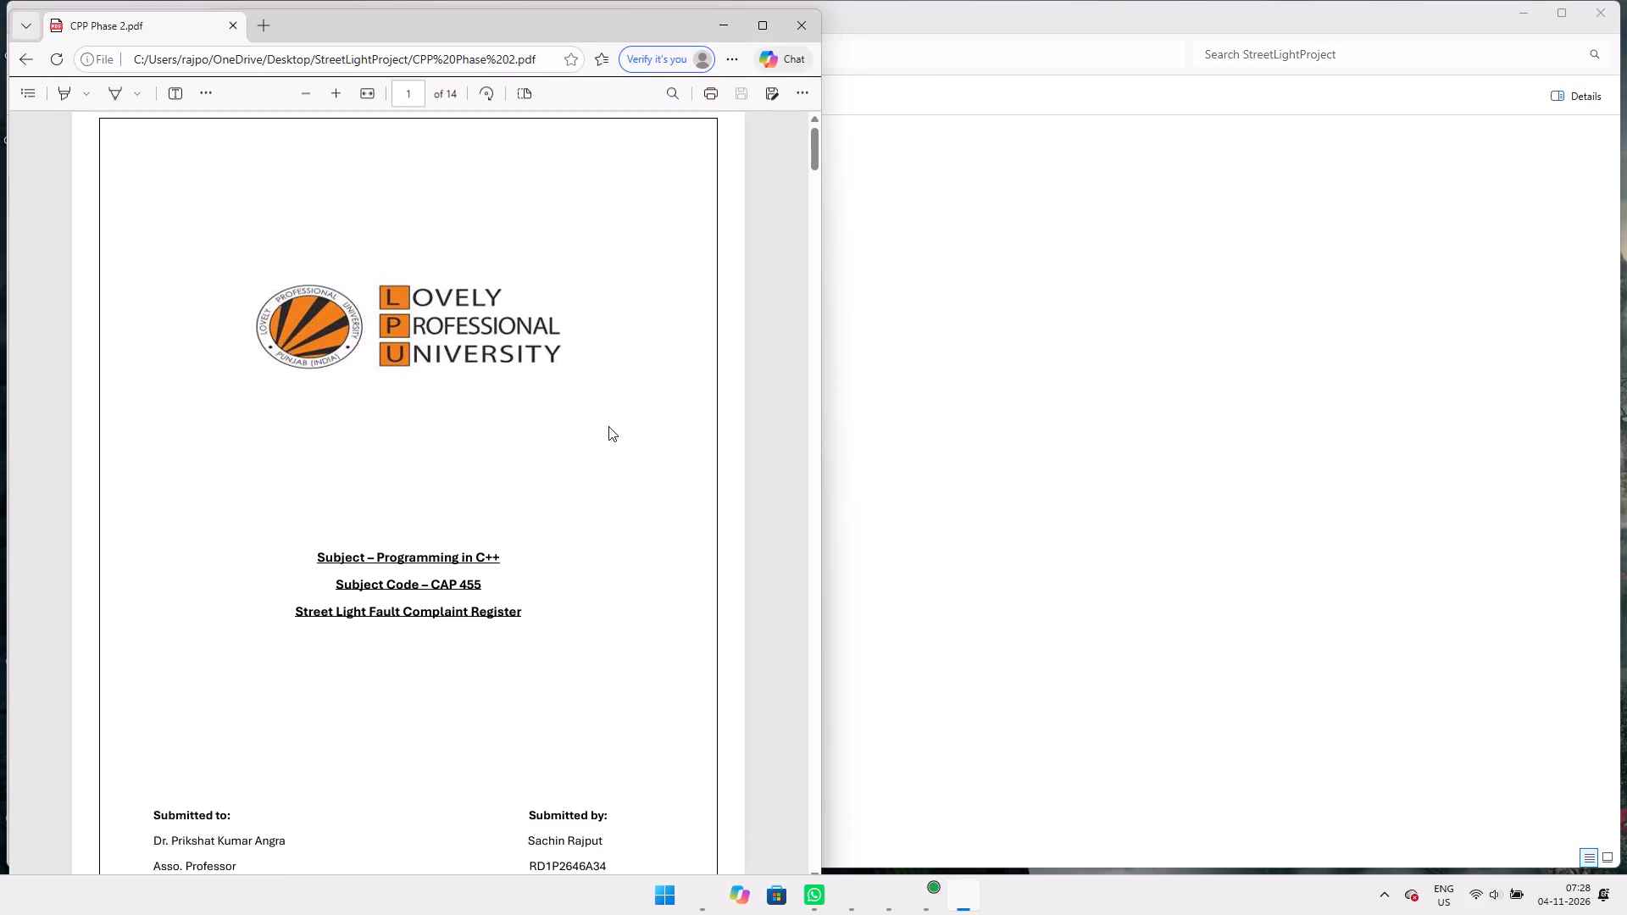
scroll(608, 426, down, 4)
scroll(608, 426, up, 3)
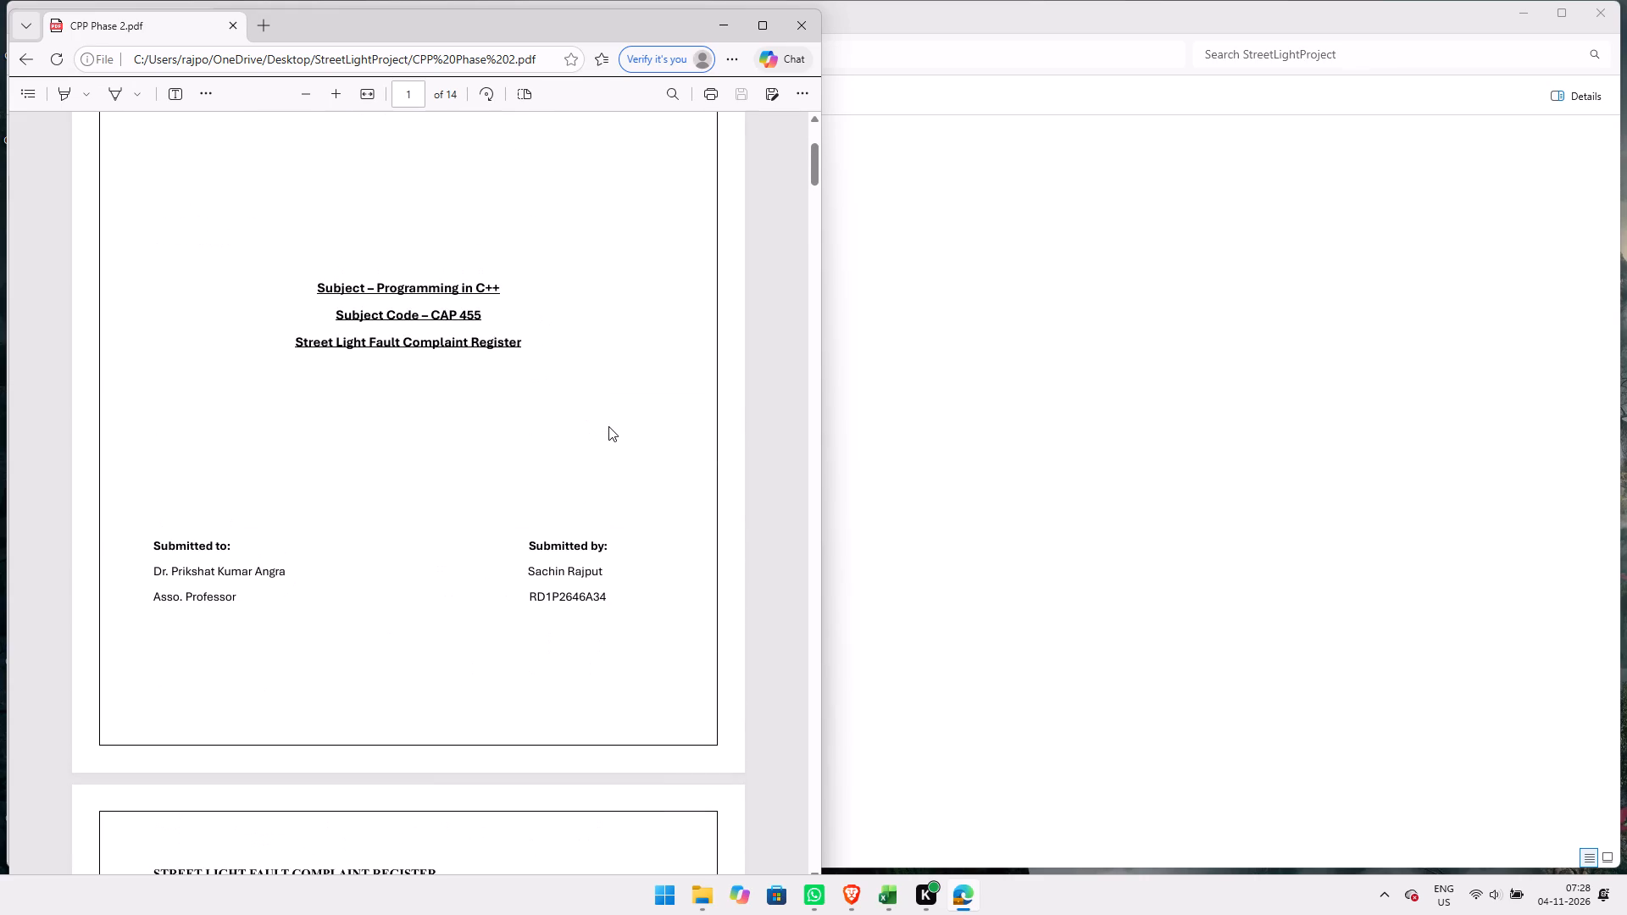
scroll(608, 426, down, 13)
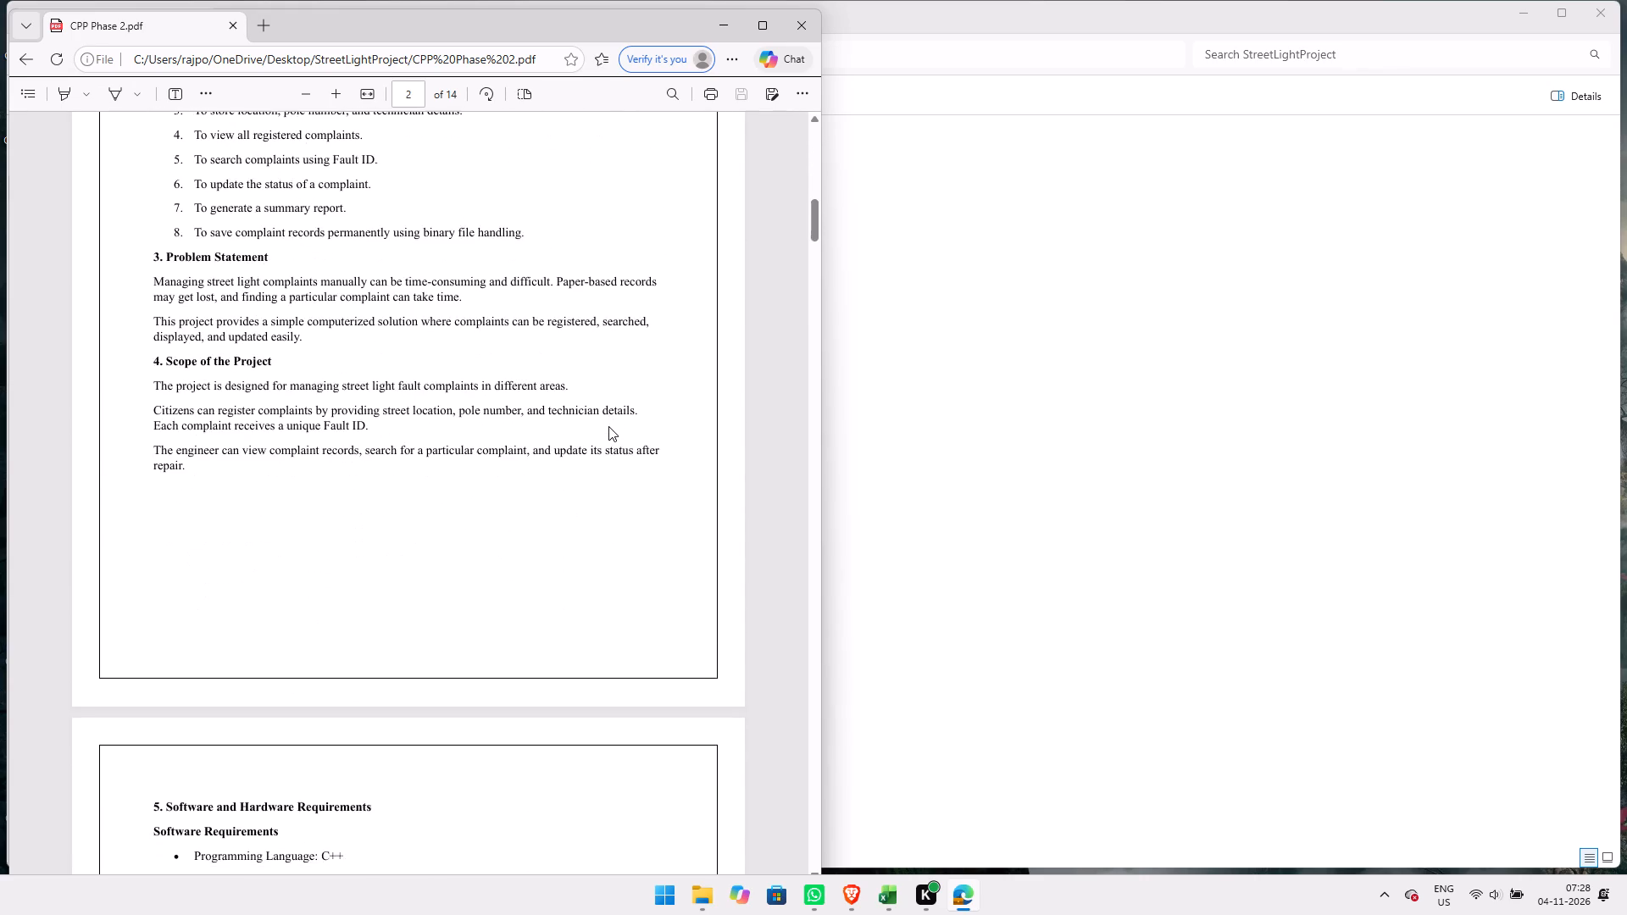
scroll(608, 426, down, 11)
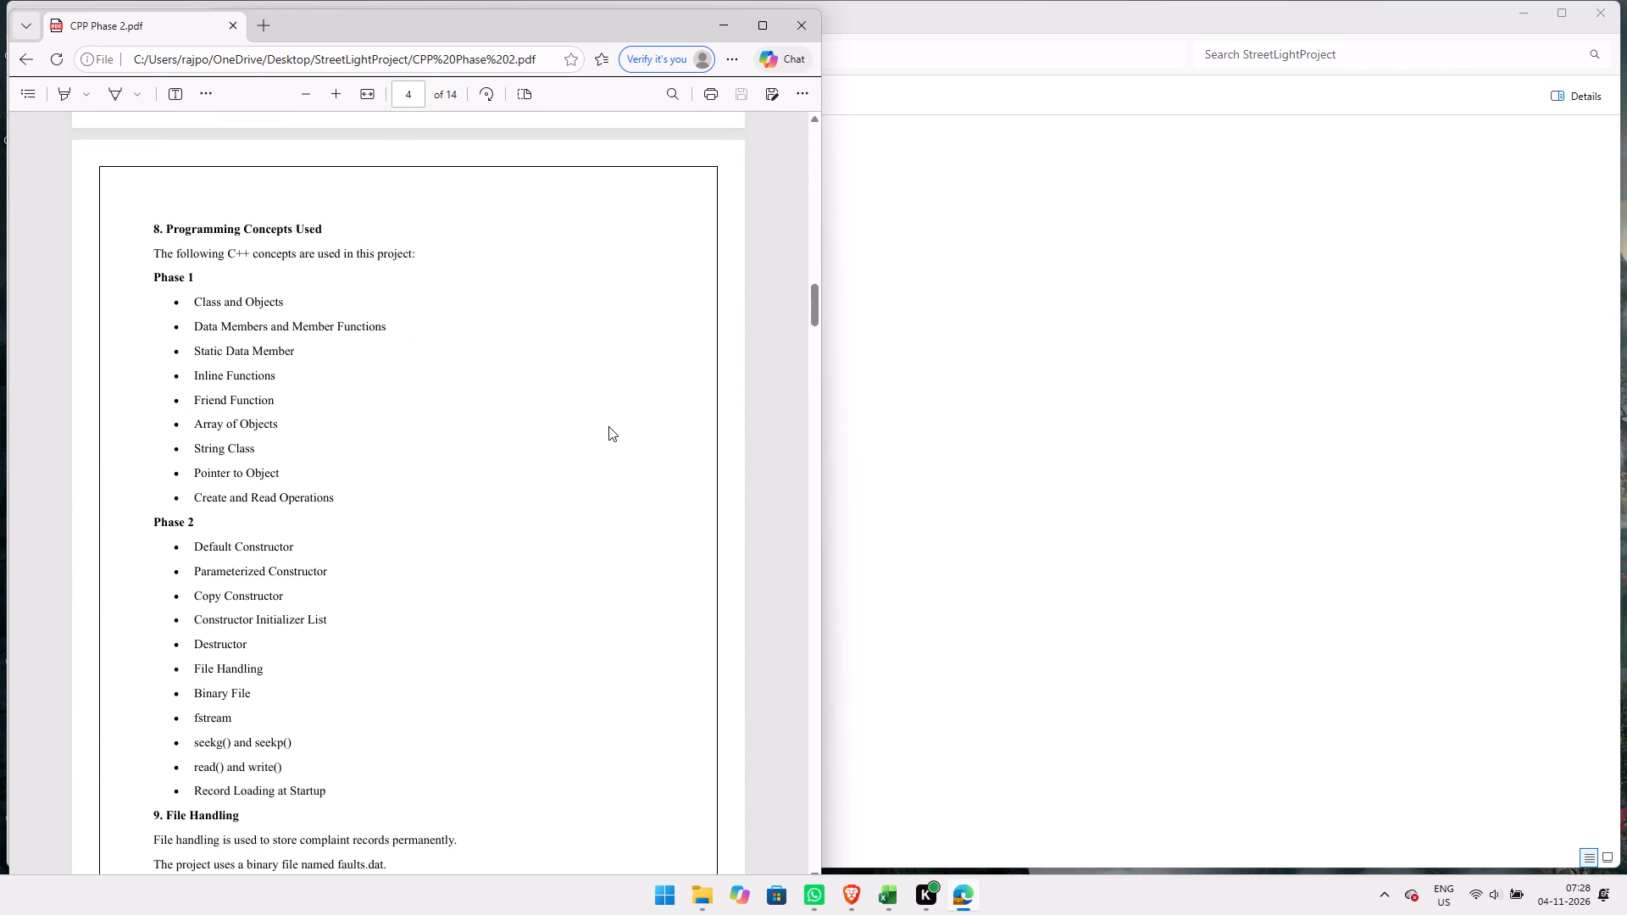
scroll(608, 426, down, 11)
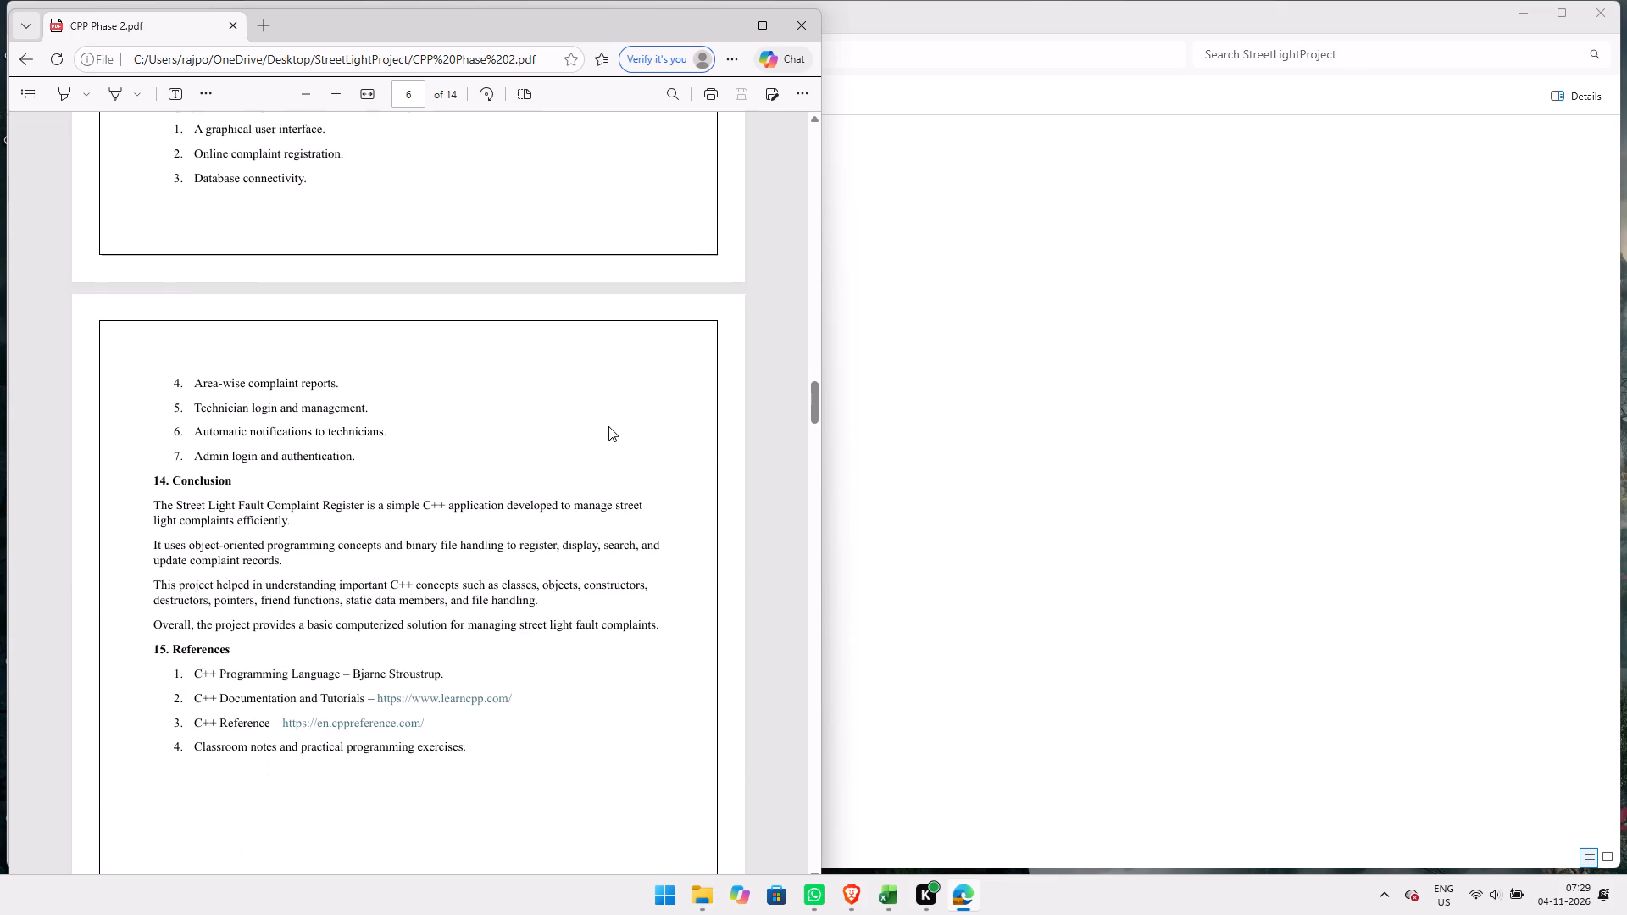
scroll(608, 426, down, 12)
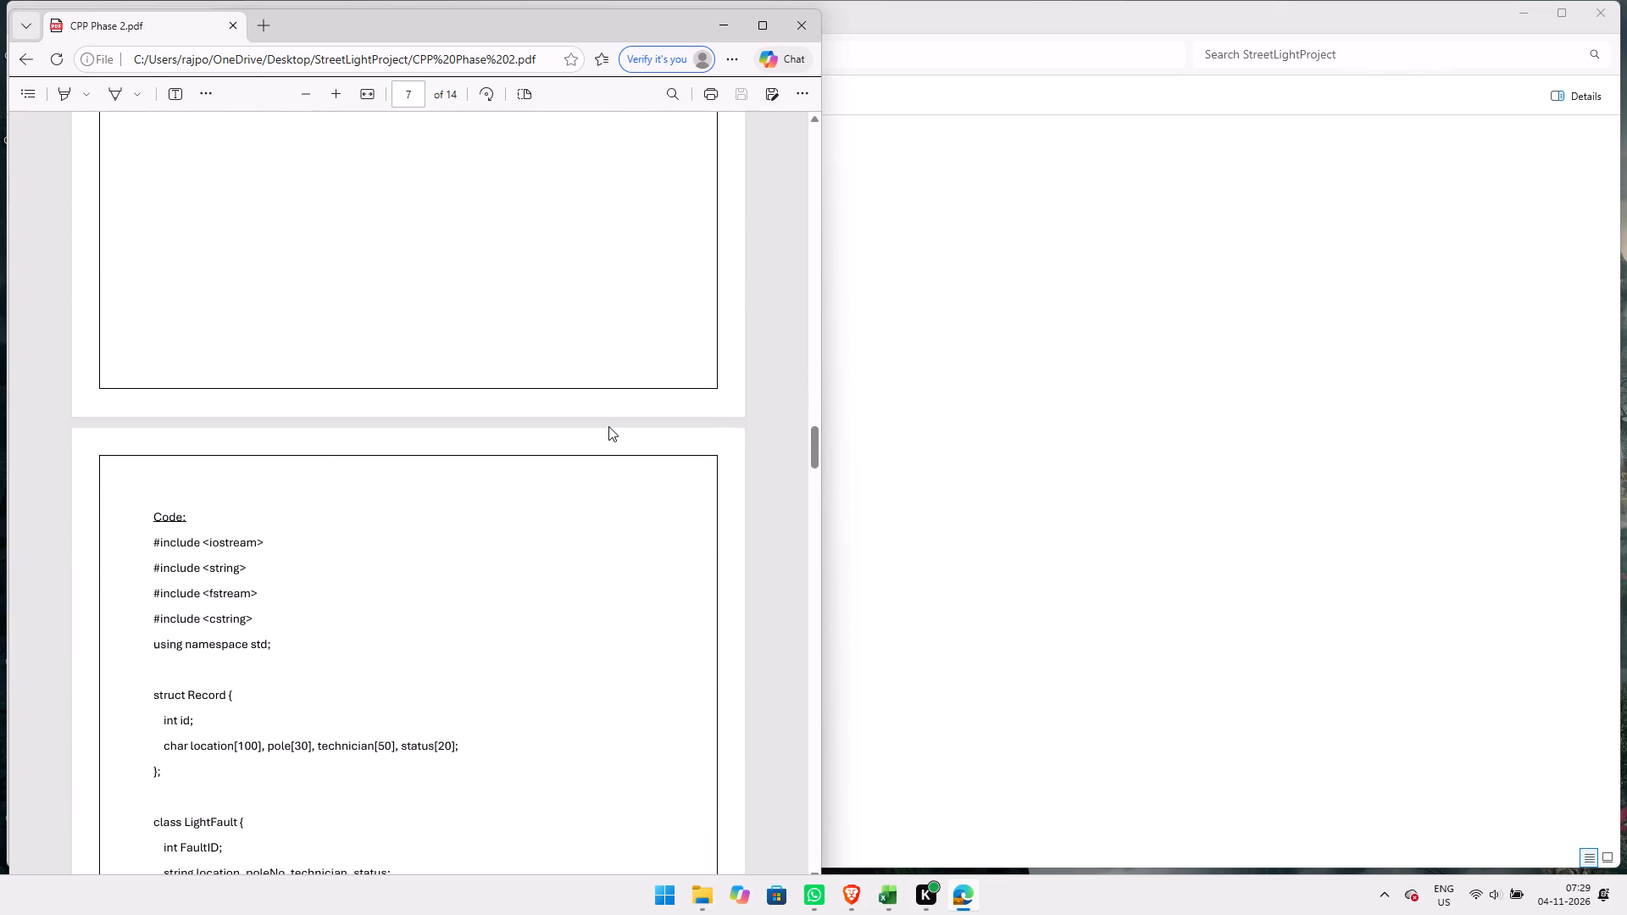
scroll(608, 426, down, 9)
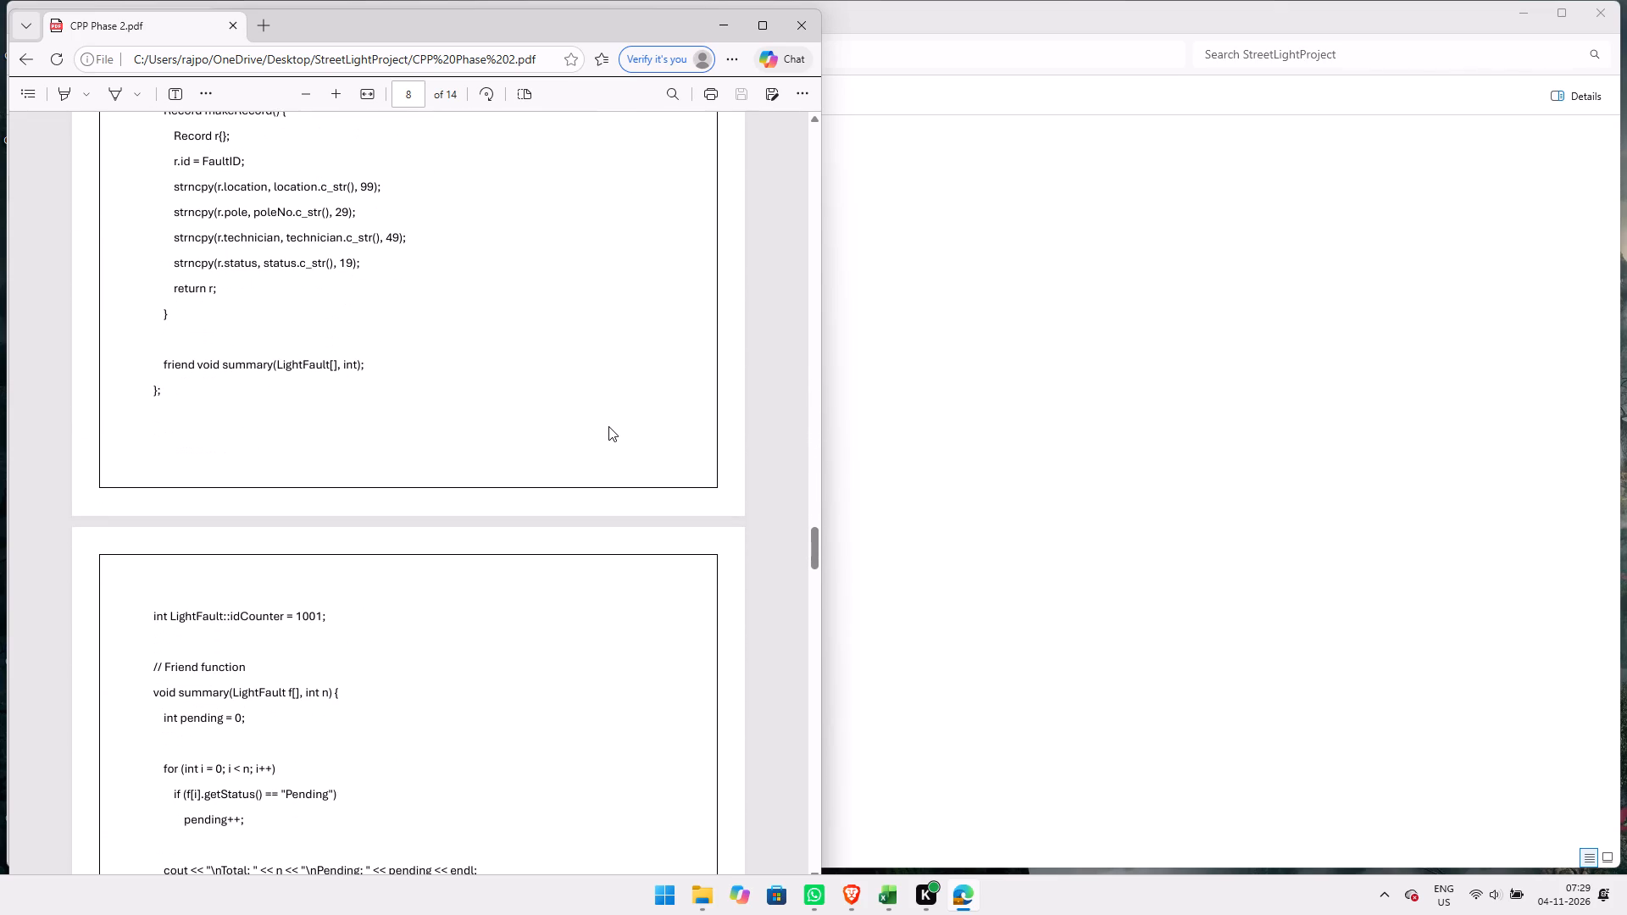
scroll(608, 426, down, 8)
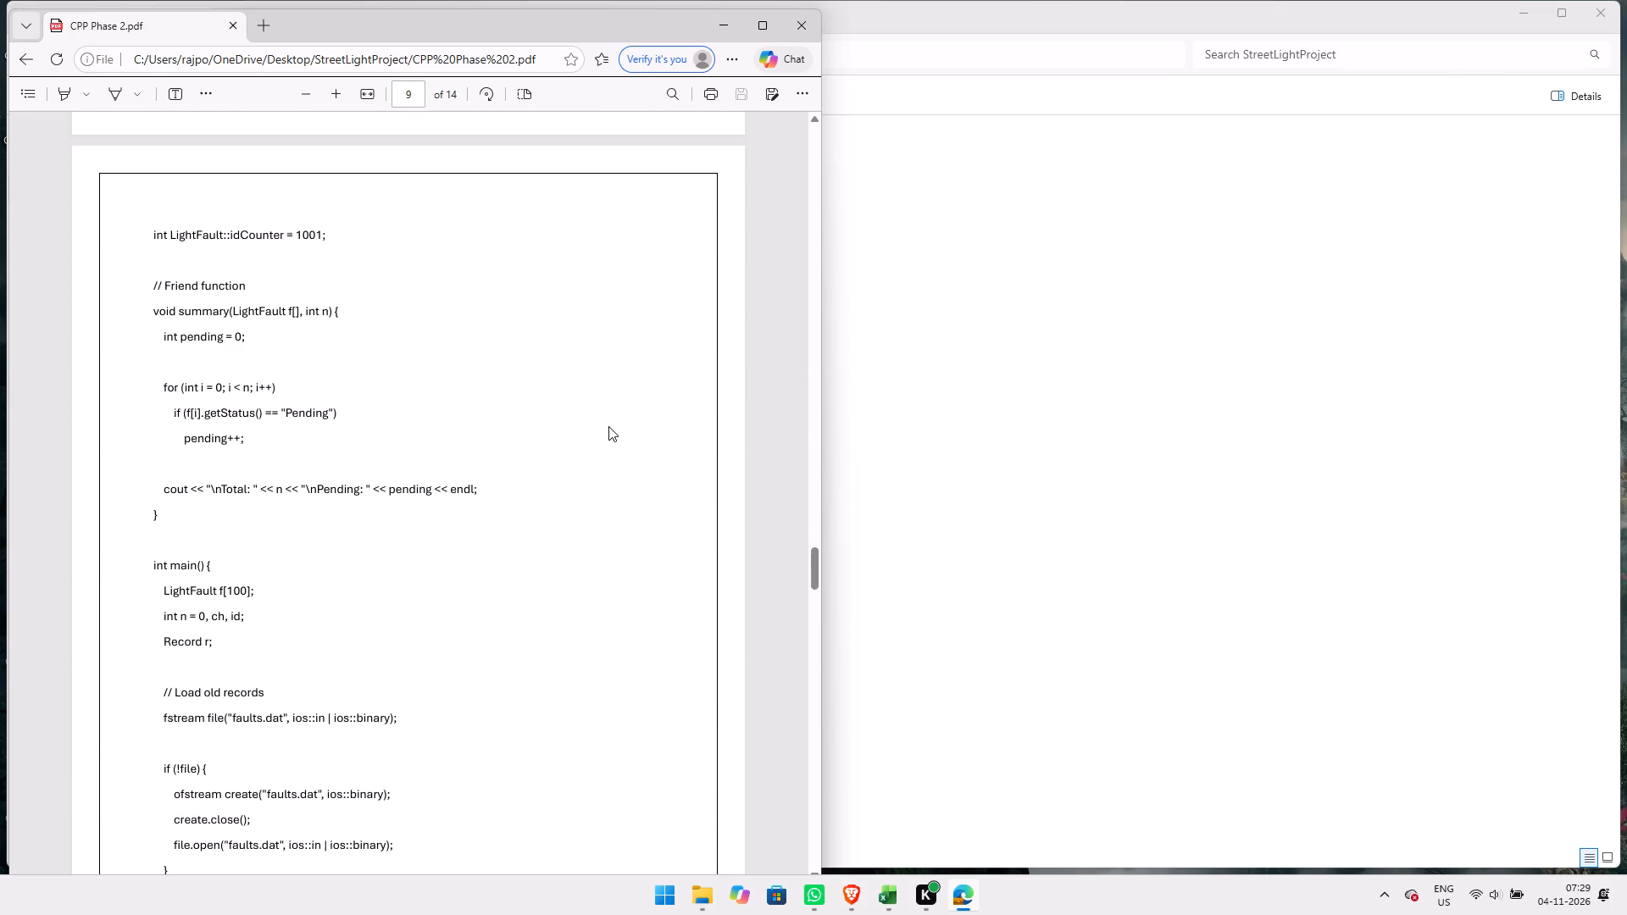
scroll(608, 426, down, 4)
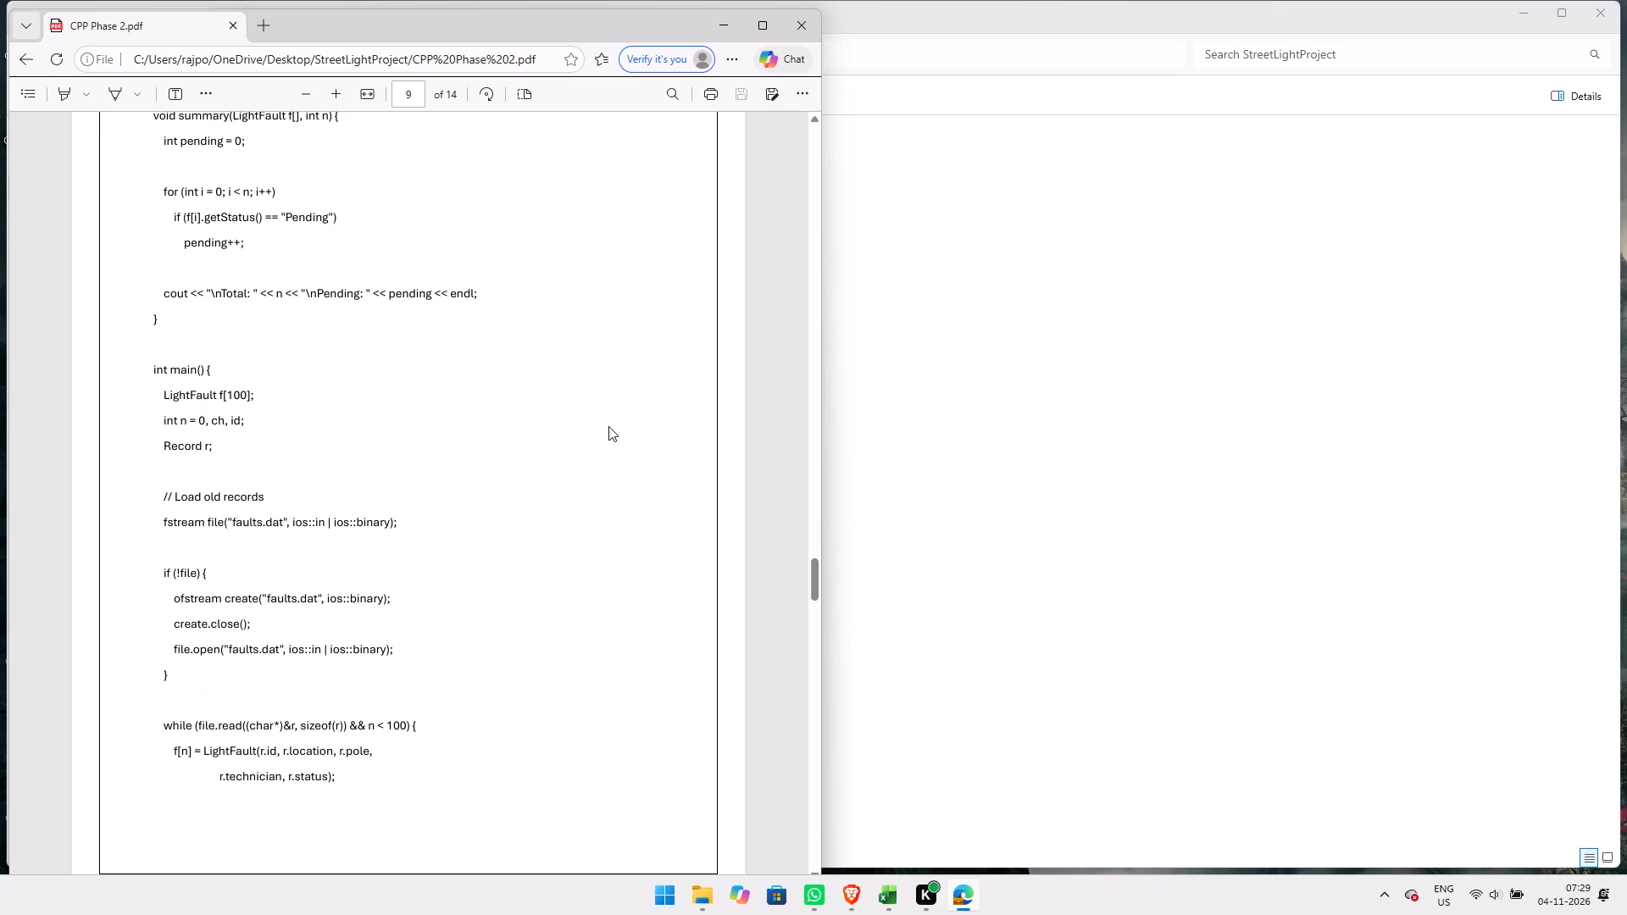
scroll(608, 426, down, 3)
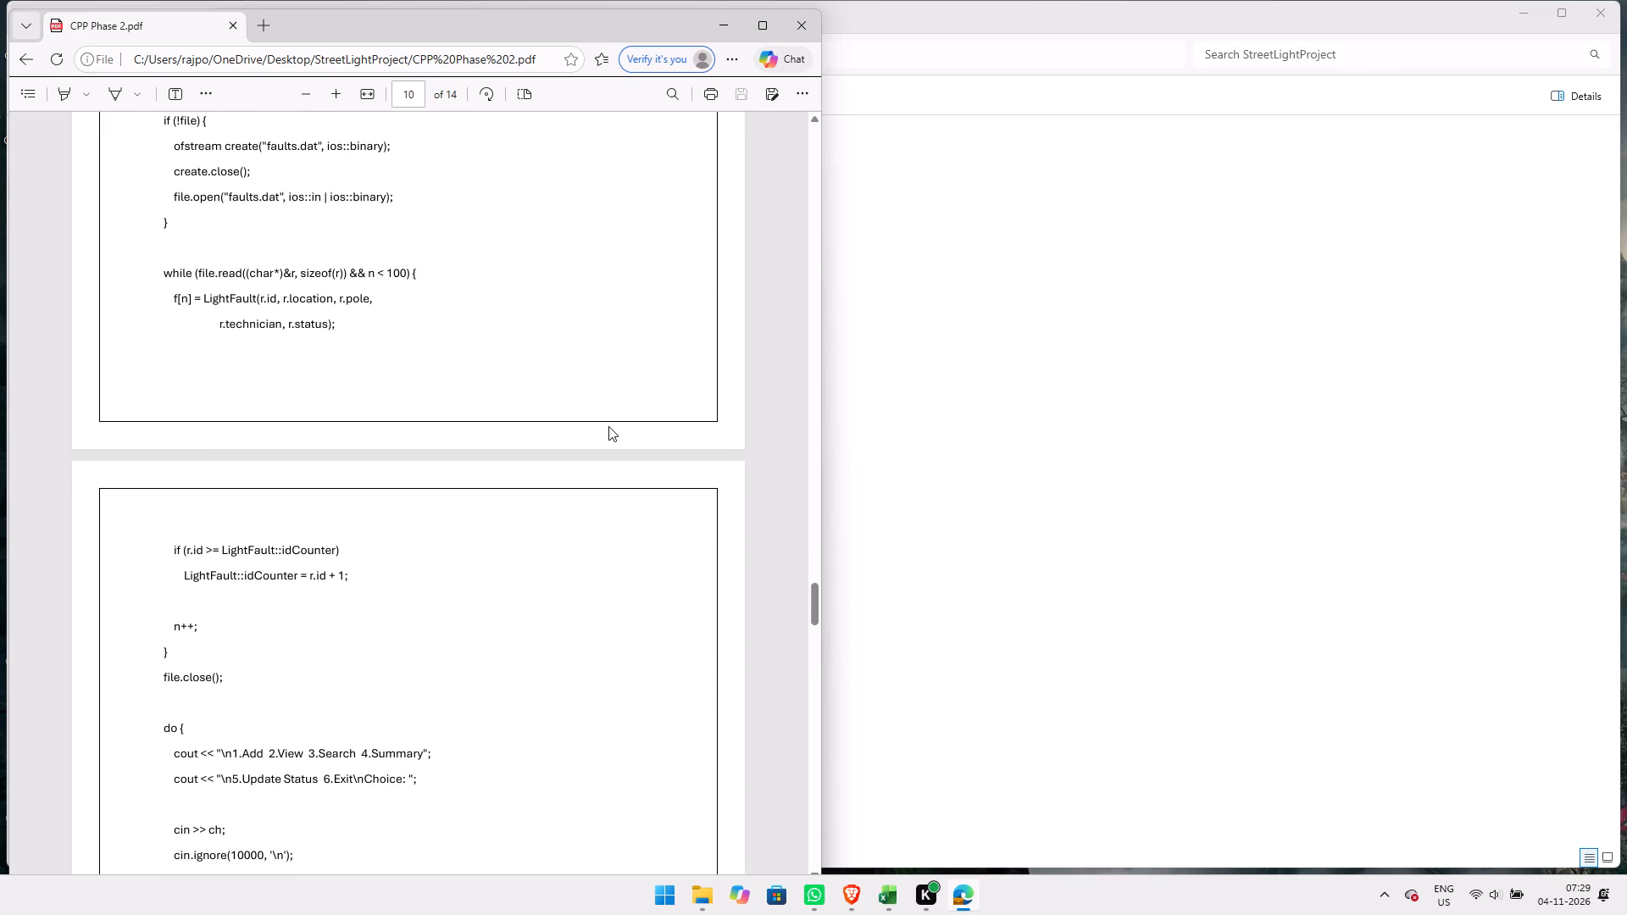
scroll(608, 426, down, 4)
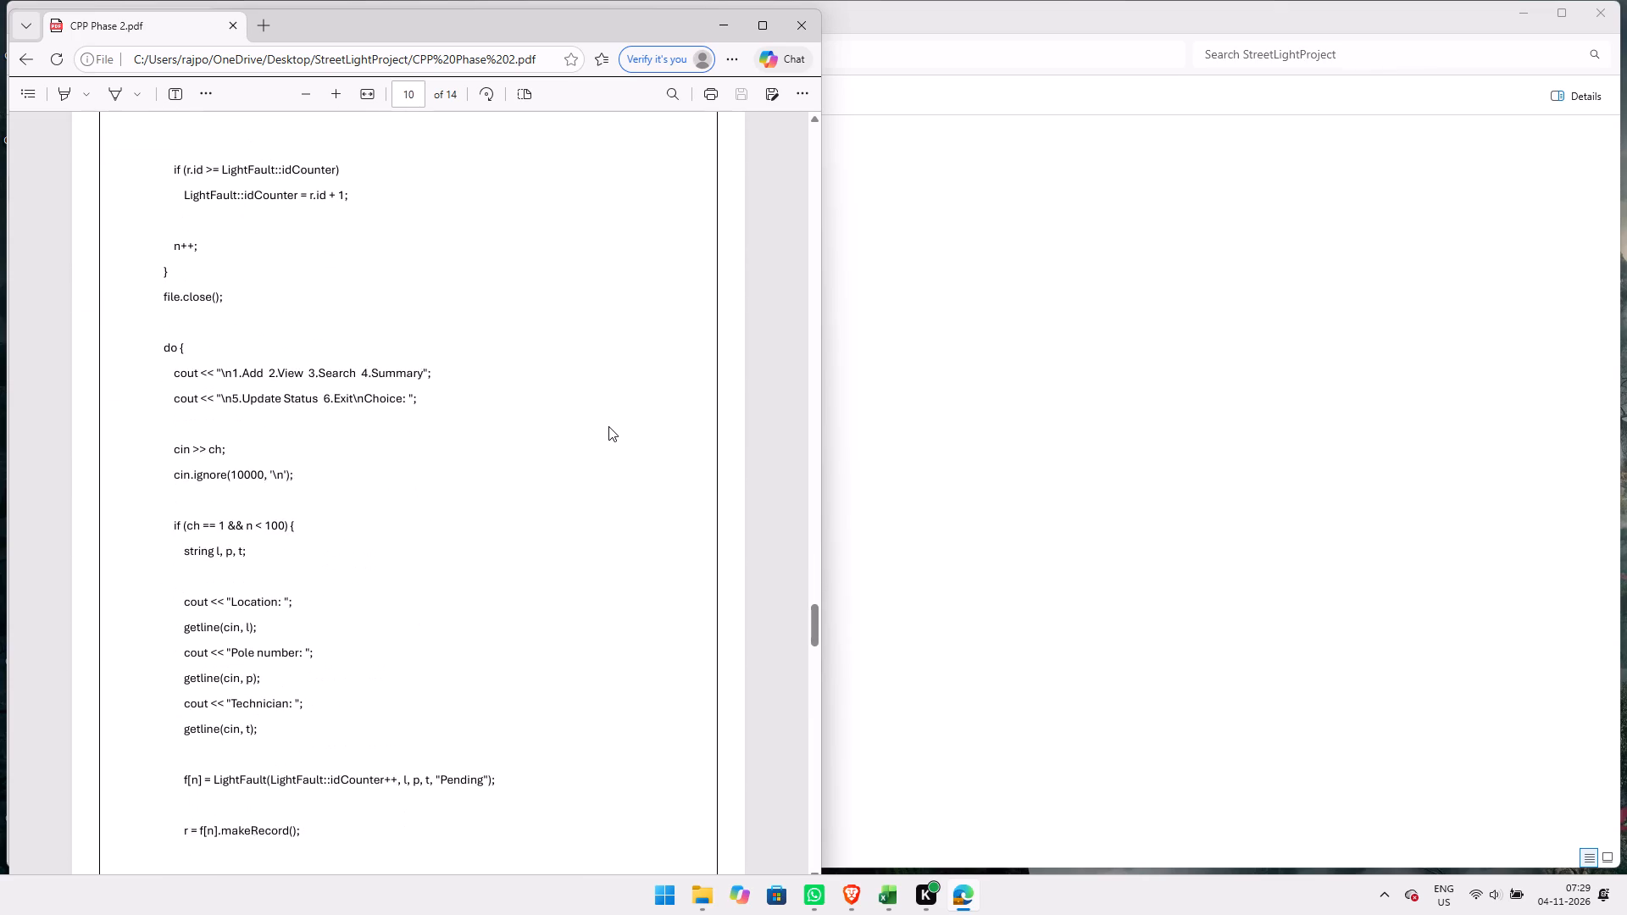
scroll(608, 426, down, 10)
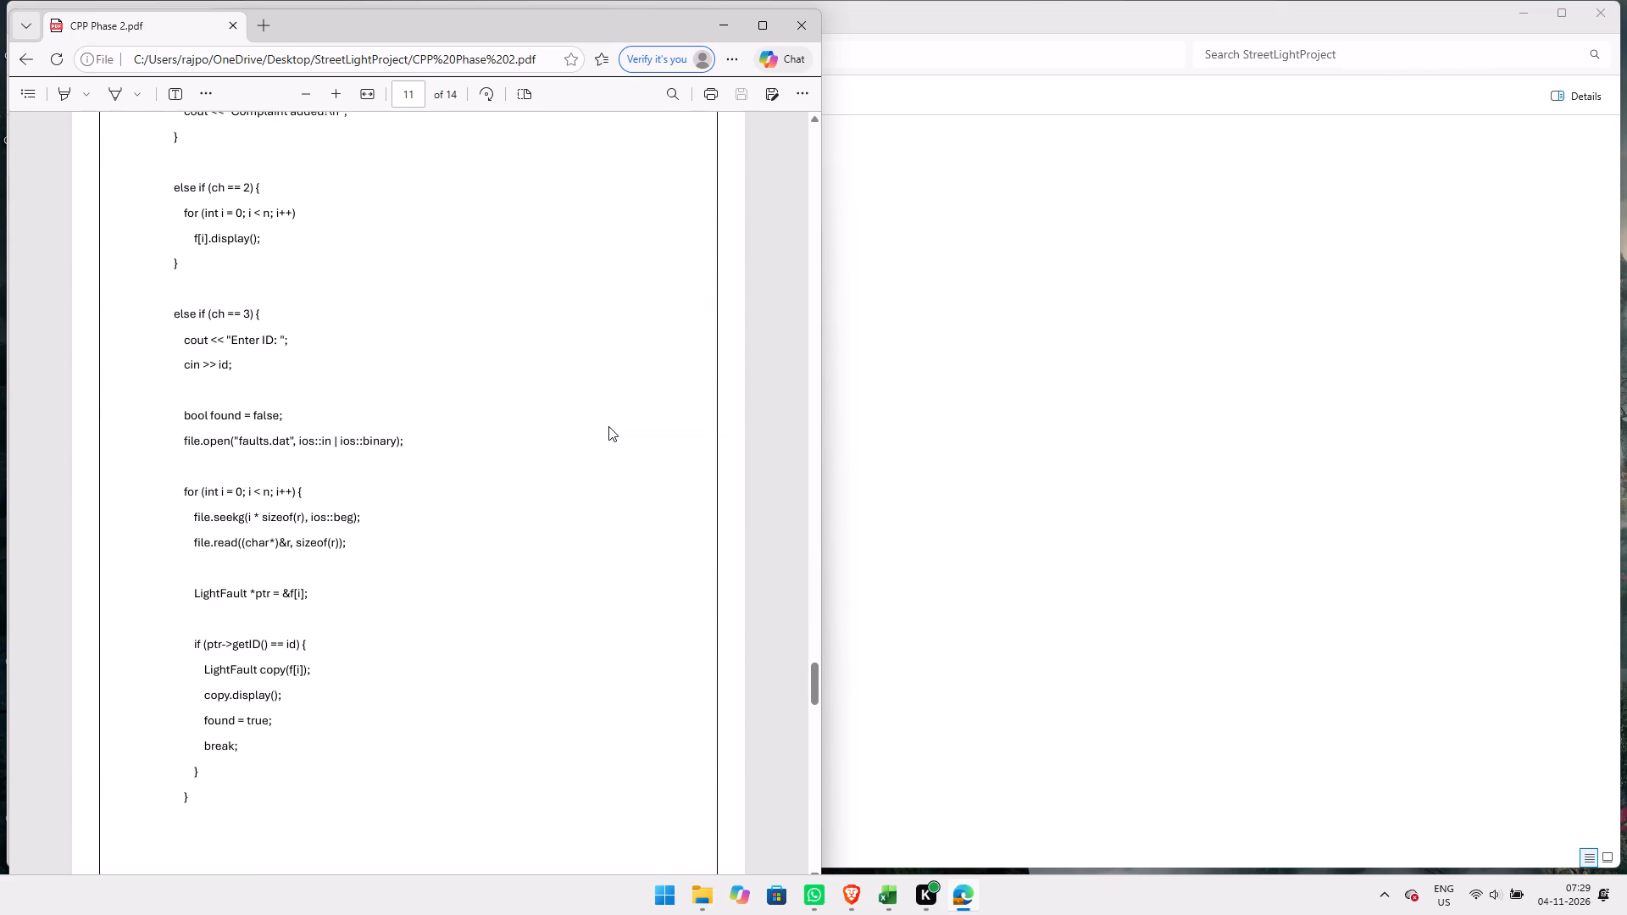
scroll(608, 426, down, 11)
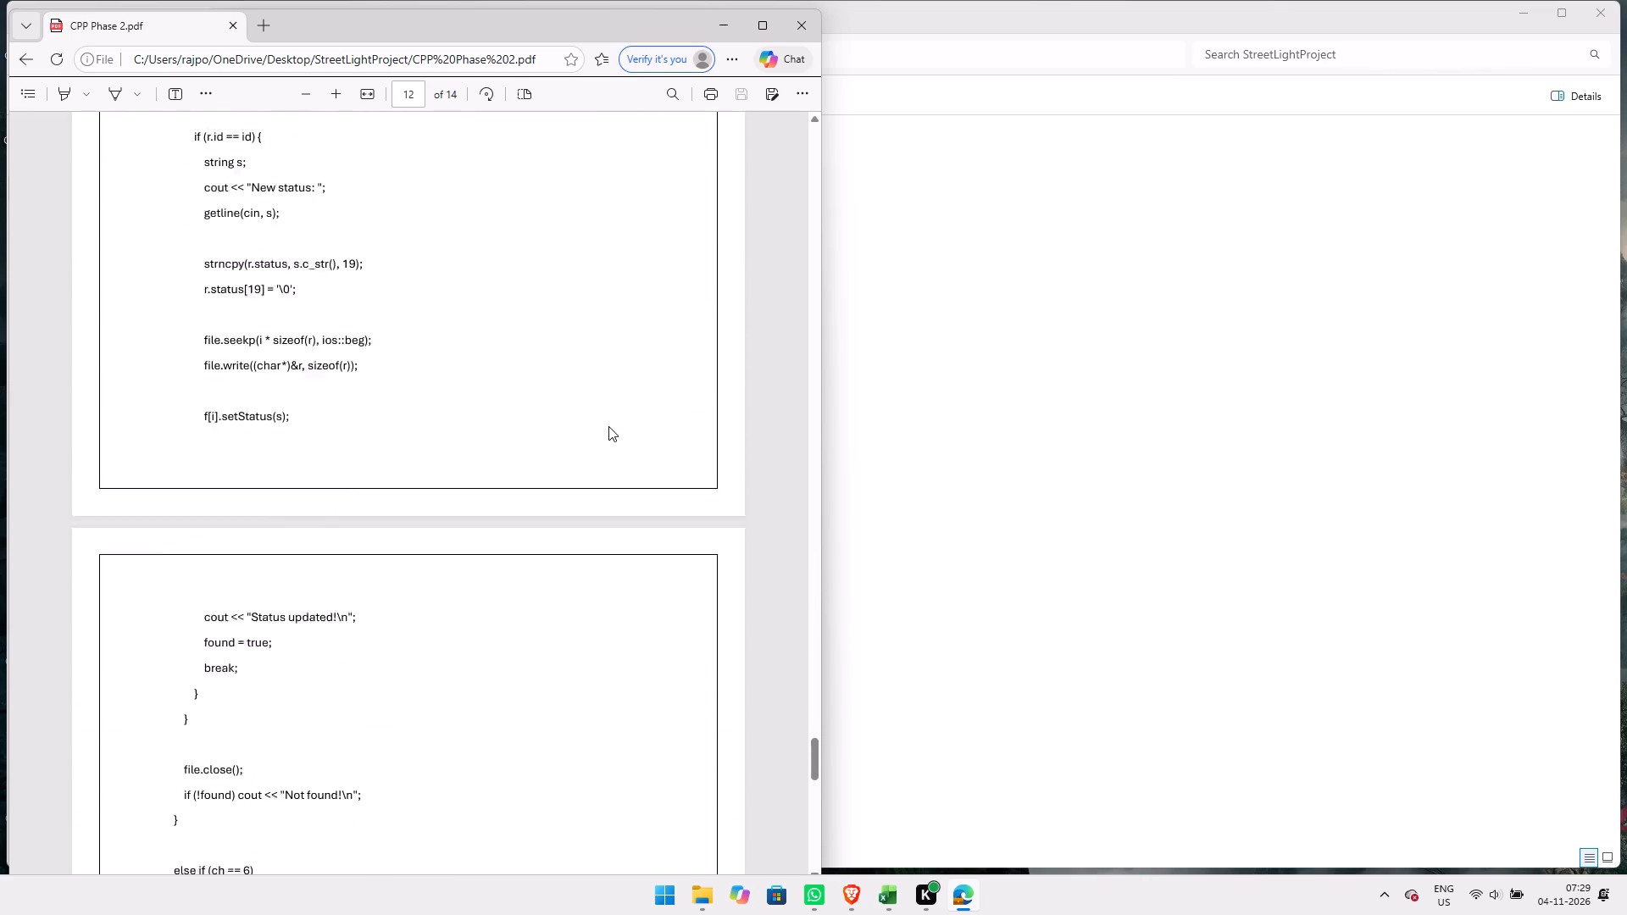
scroll(608, 426, down, 5)
click(608, 426)
scroll(608, 426, down, 6)
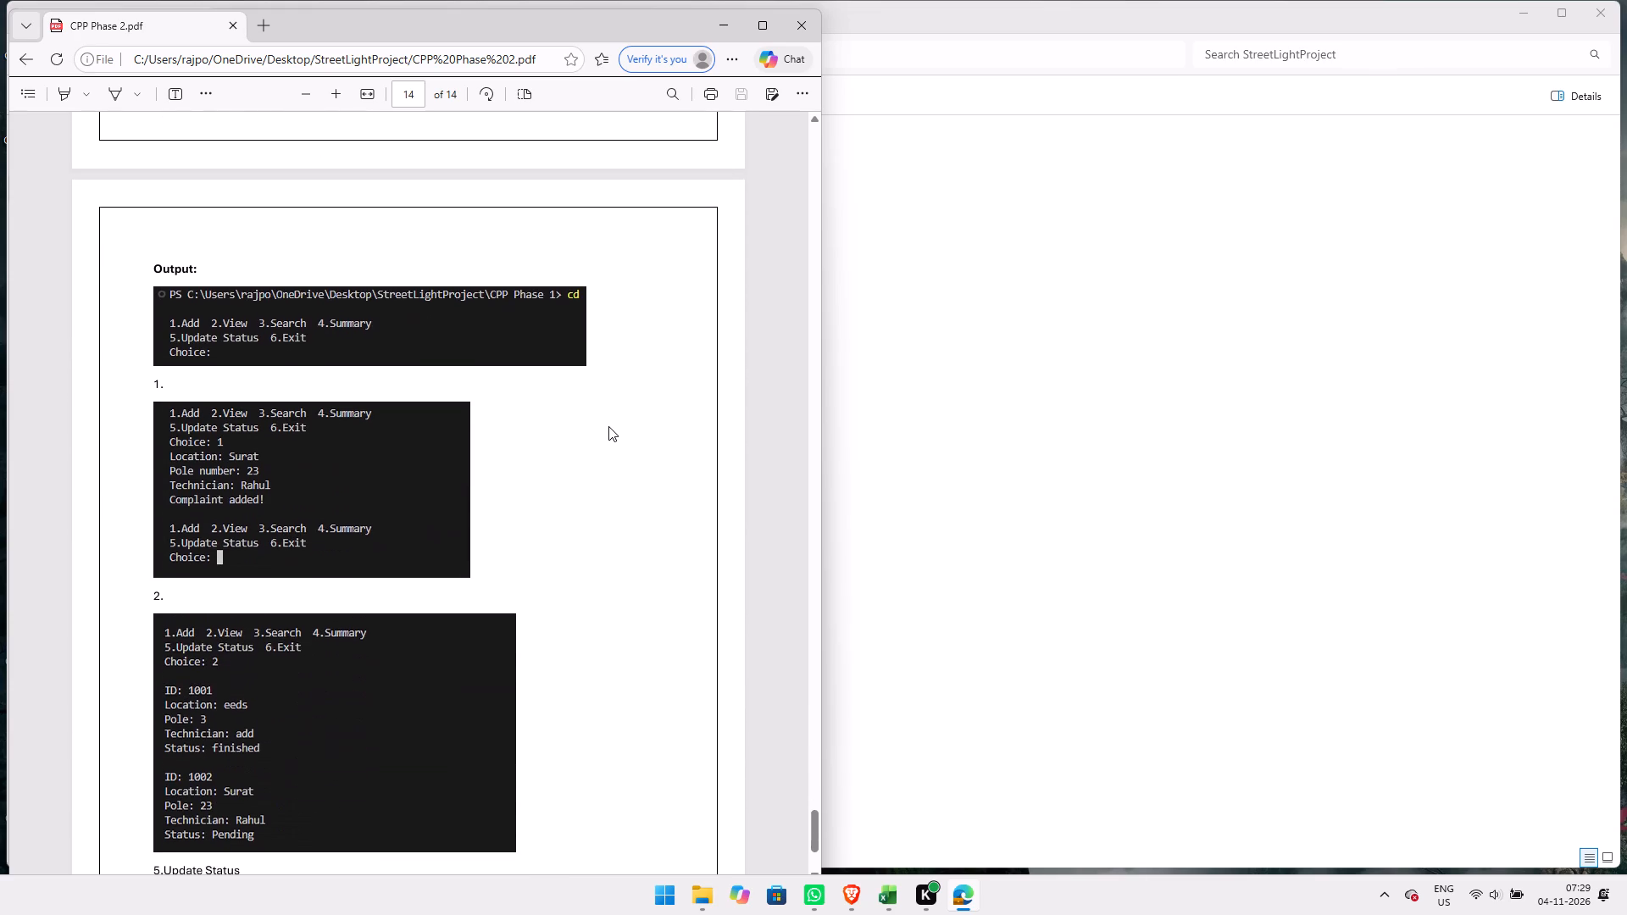
scroll(648, 342, down, 4)
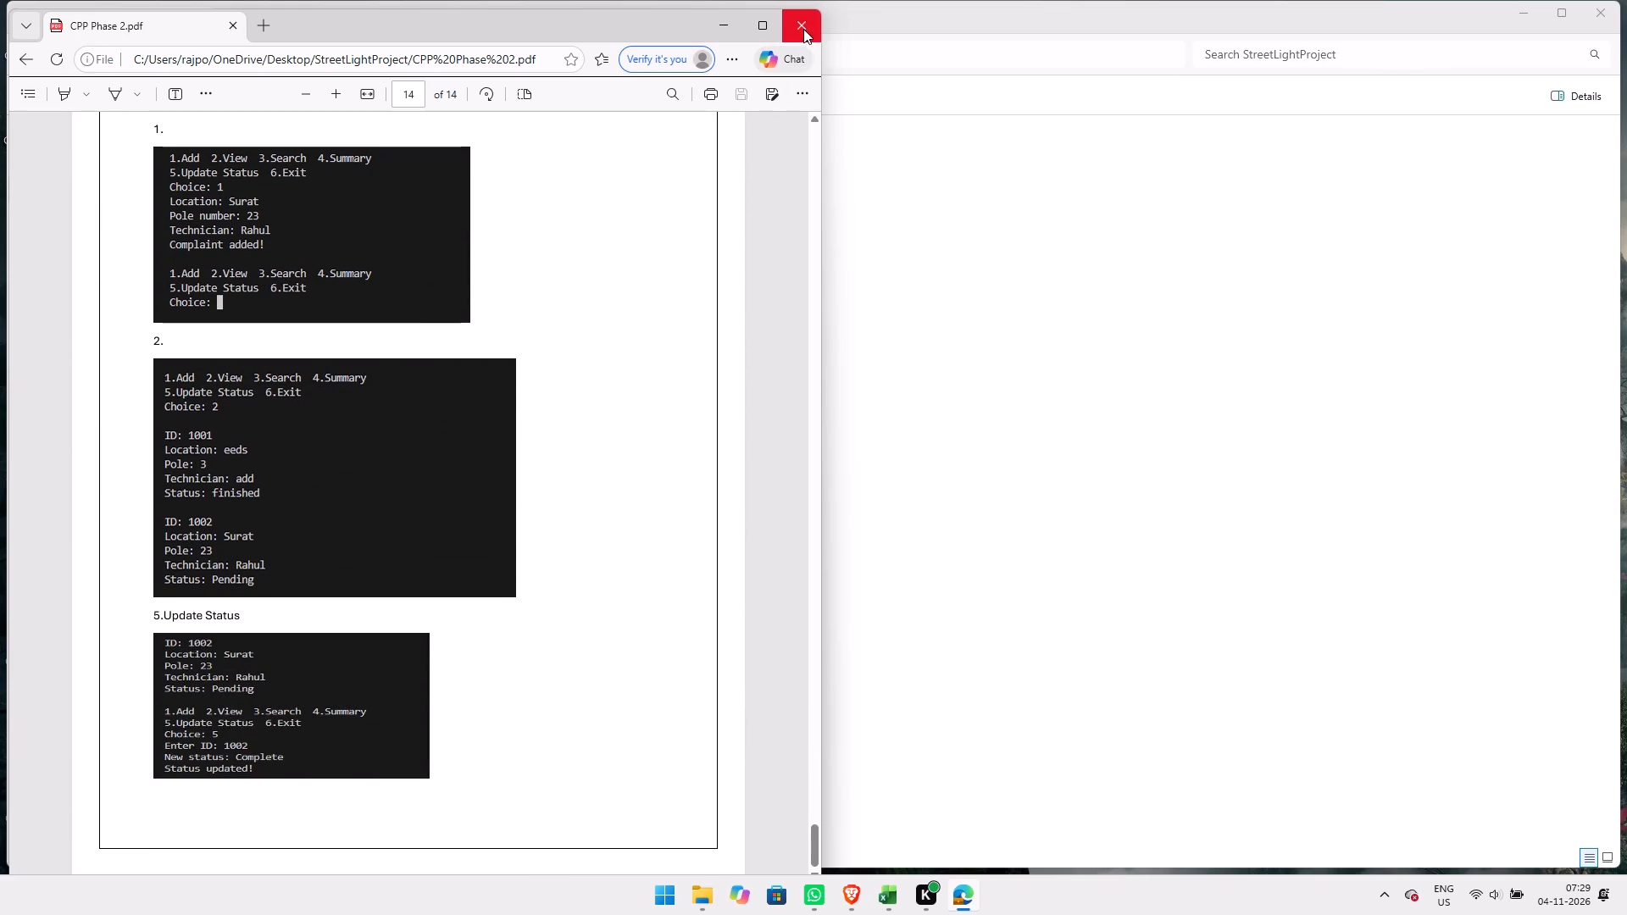
click(802, 27)
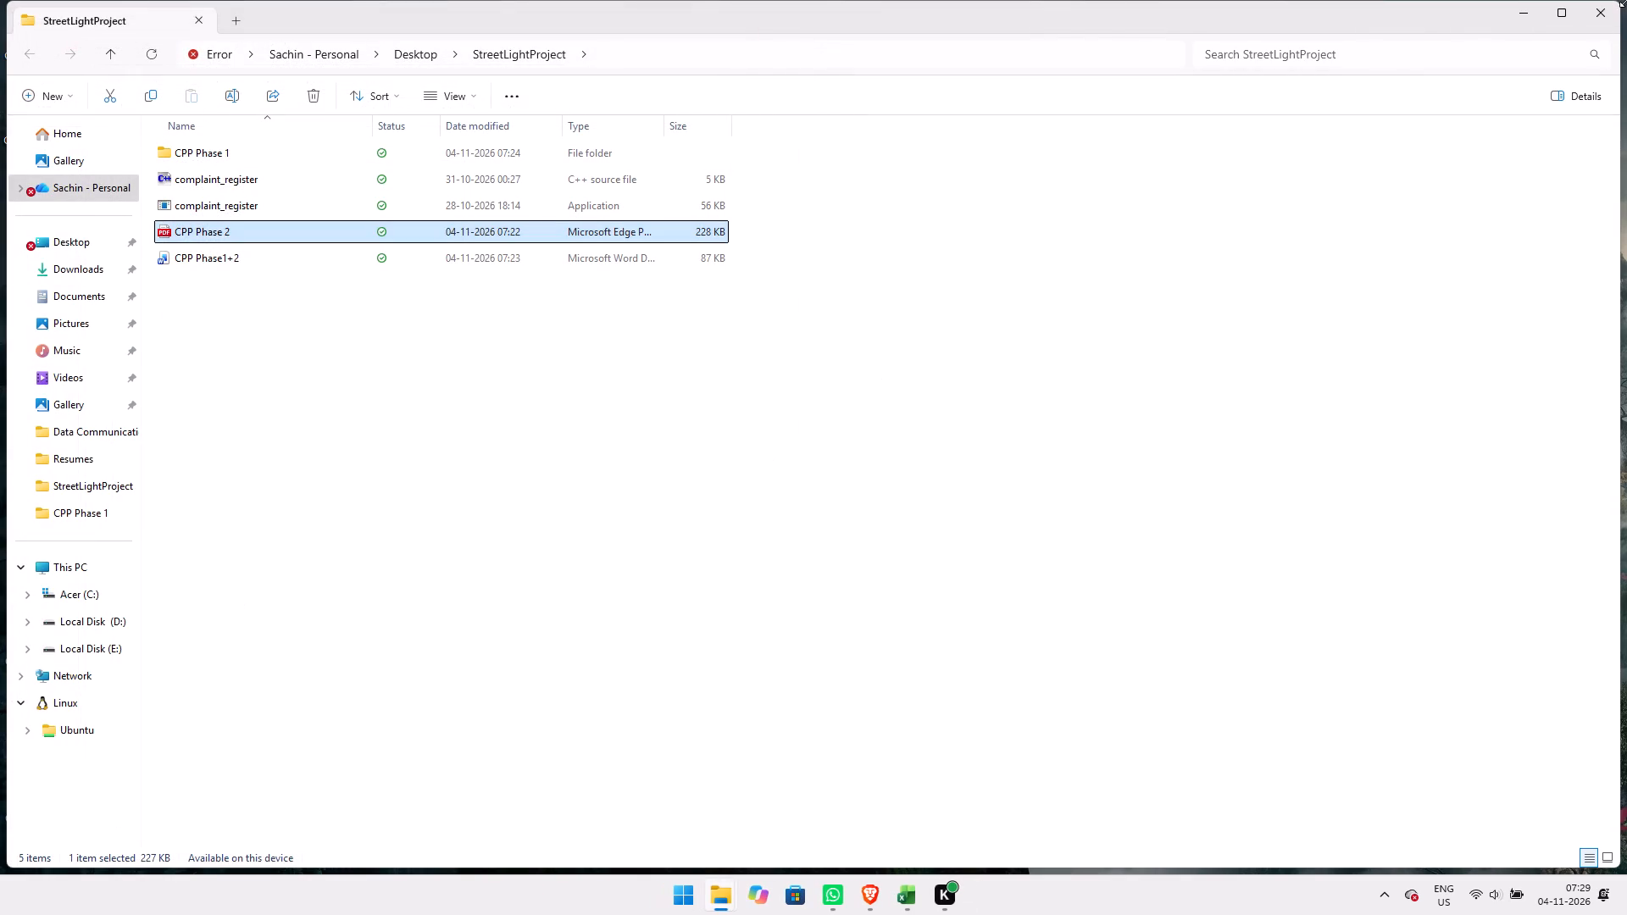
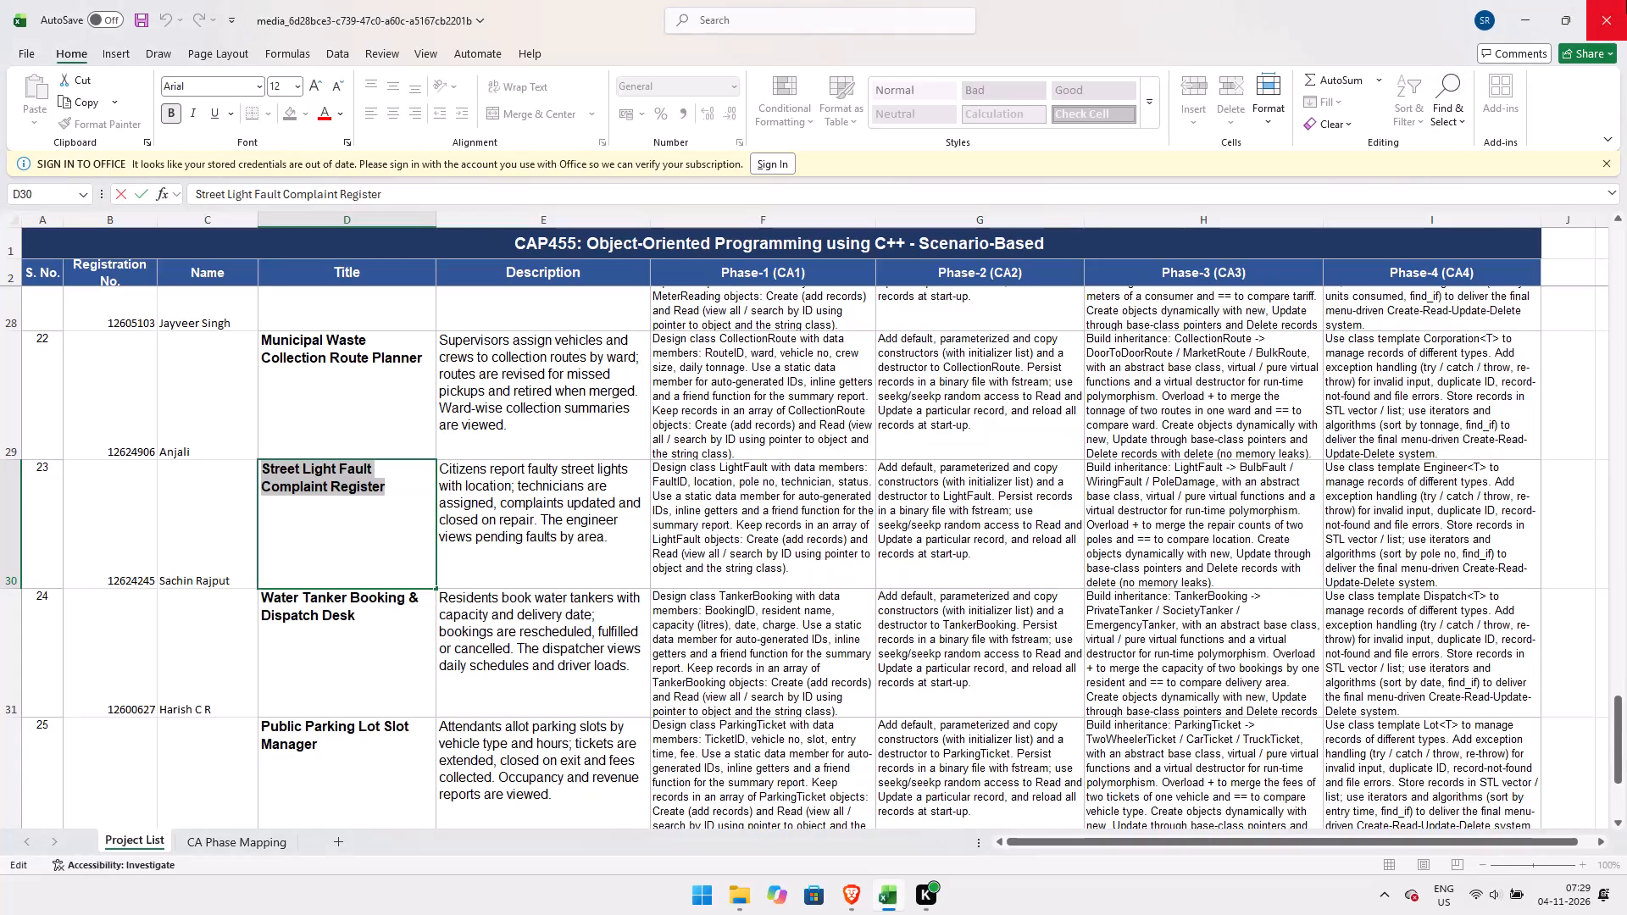
Close the CAP455 Object-Oriented Programming using C++ project list workbook in Excel.
click(1626, 0)
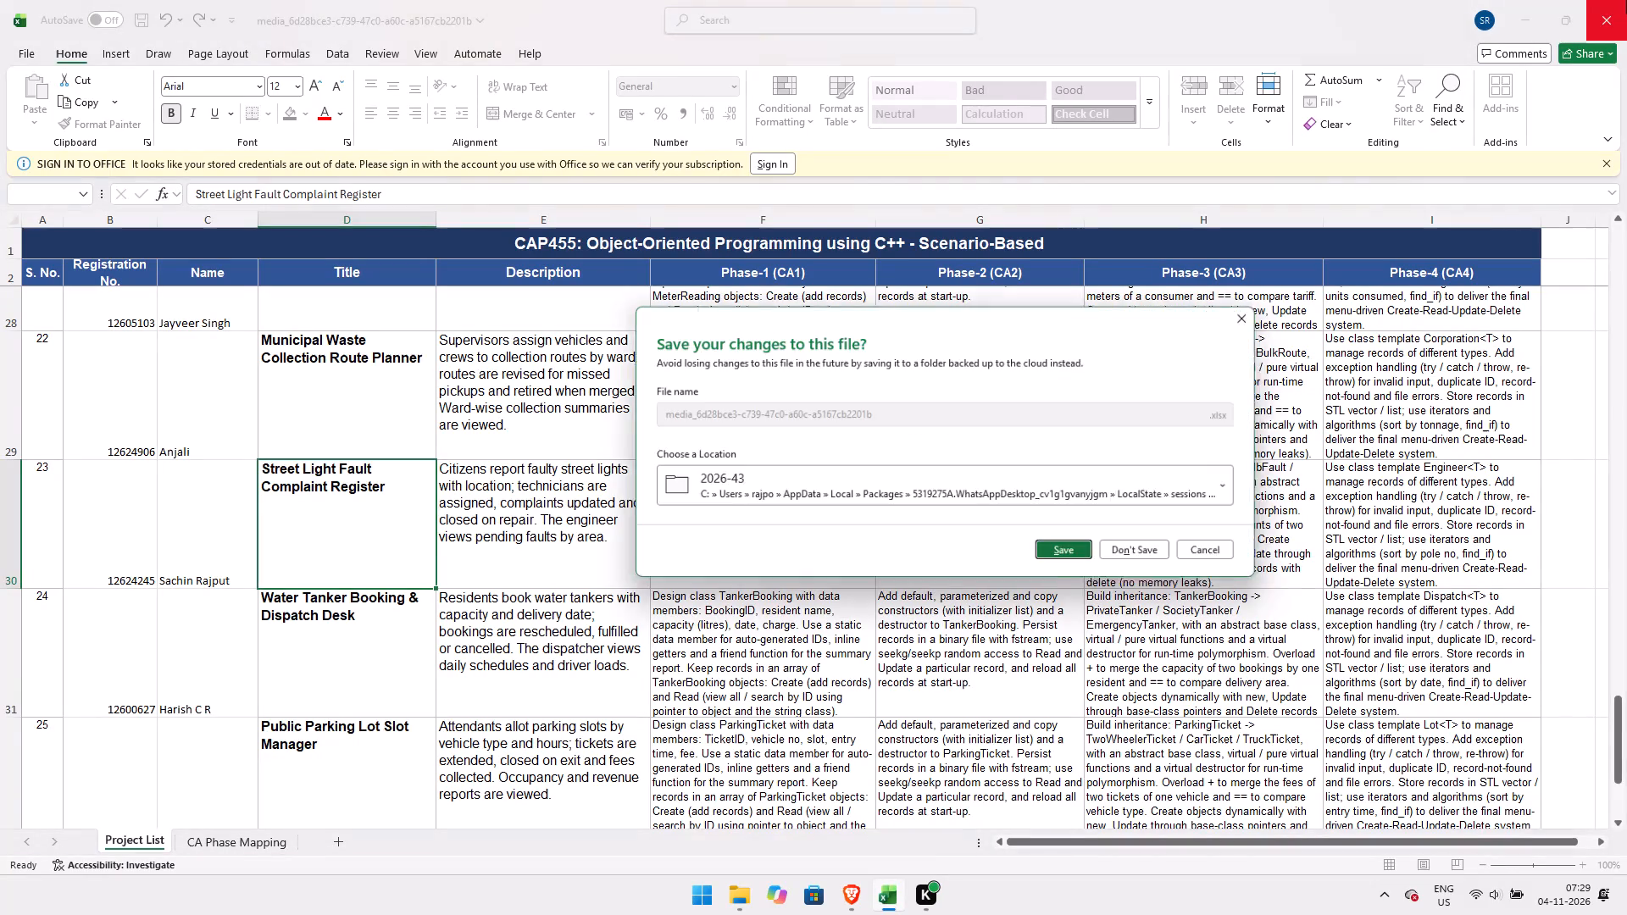